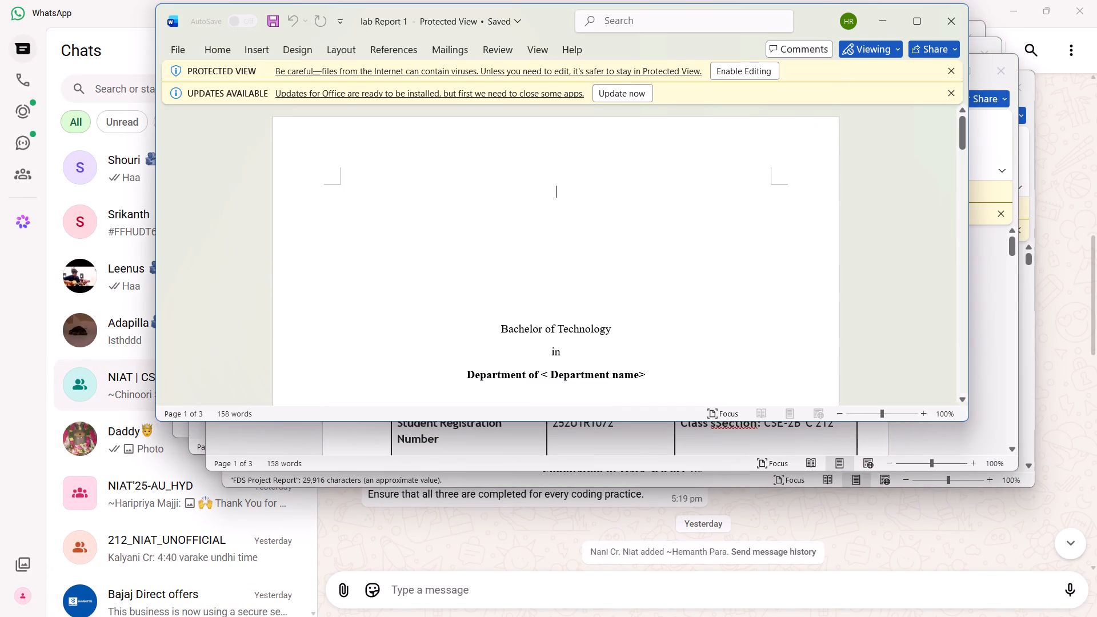
left_click(911, 26)
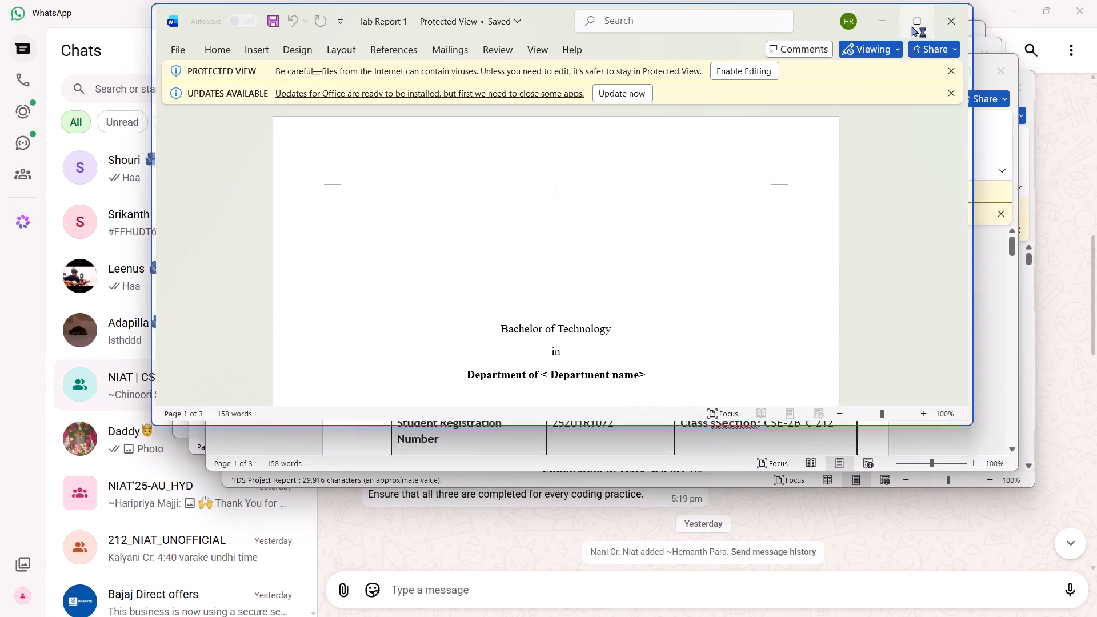
scroll(683, 316, "down", 1)
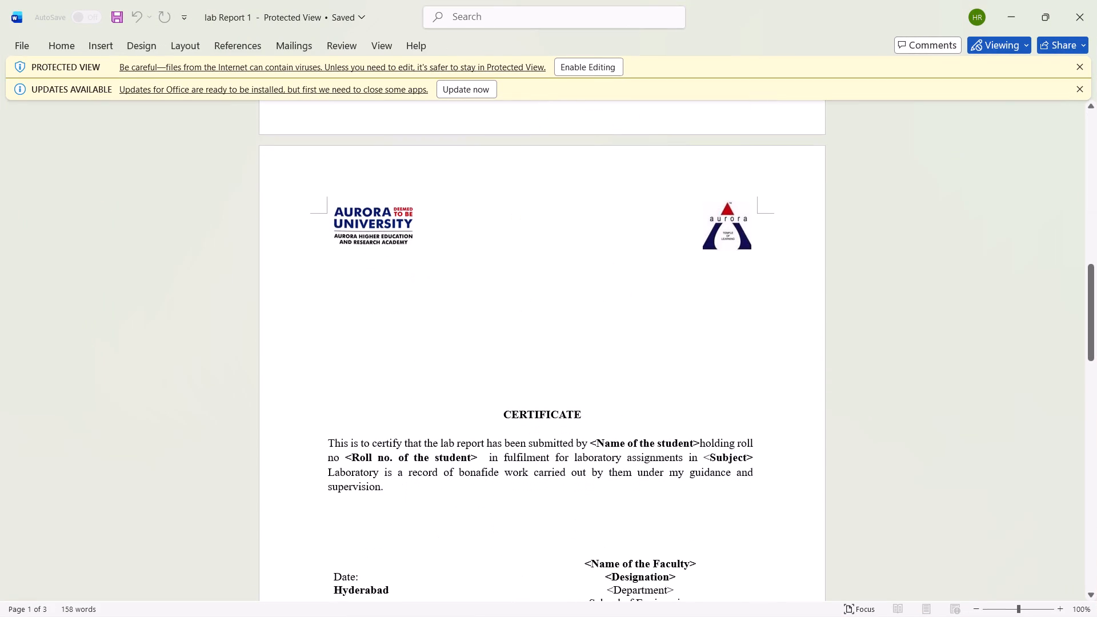
scroll(683, 316, "down", 2)
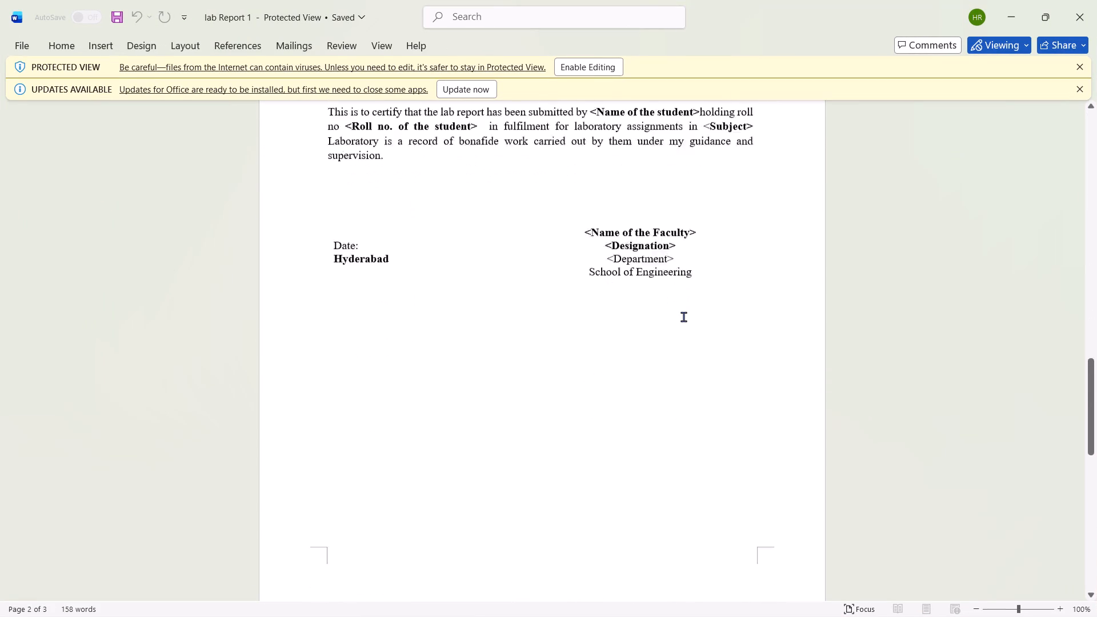
scroll(683, 316, "down", 2)
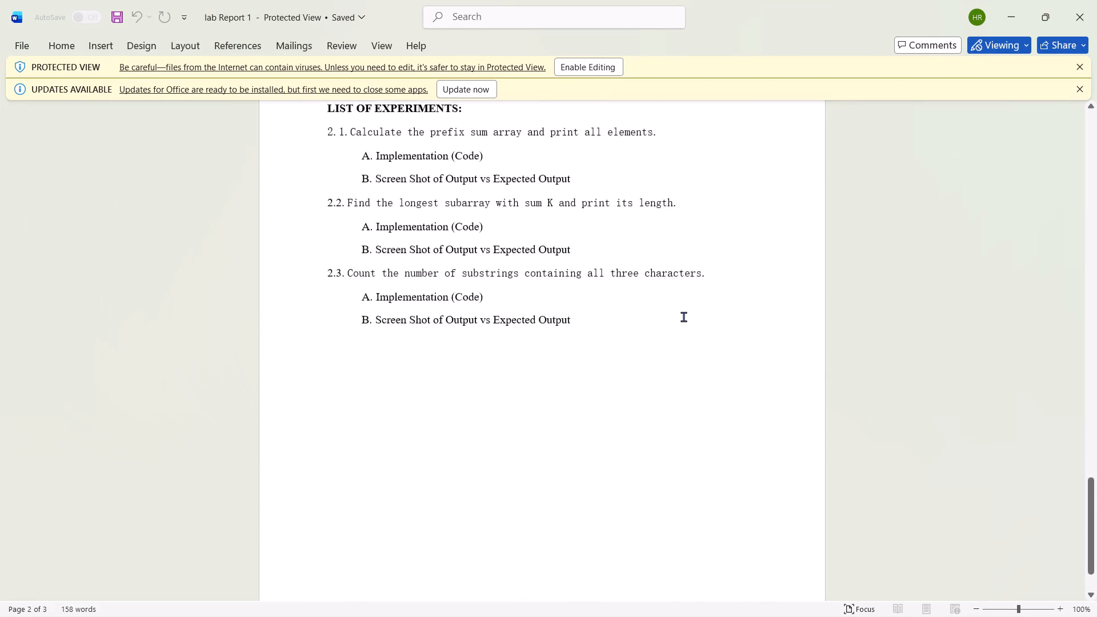
scroll(683, 316, "down", 2)
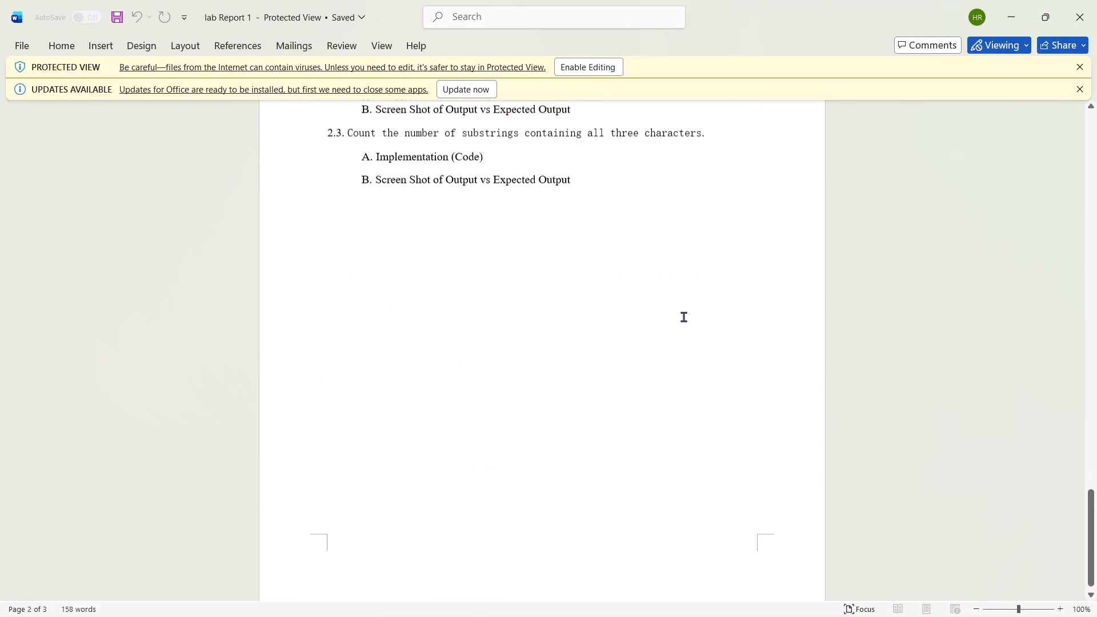
scroll(683, 316, "down", 2)
scroll(683, 316, "up", 4)
scroll(683, 316, "down", 1)
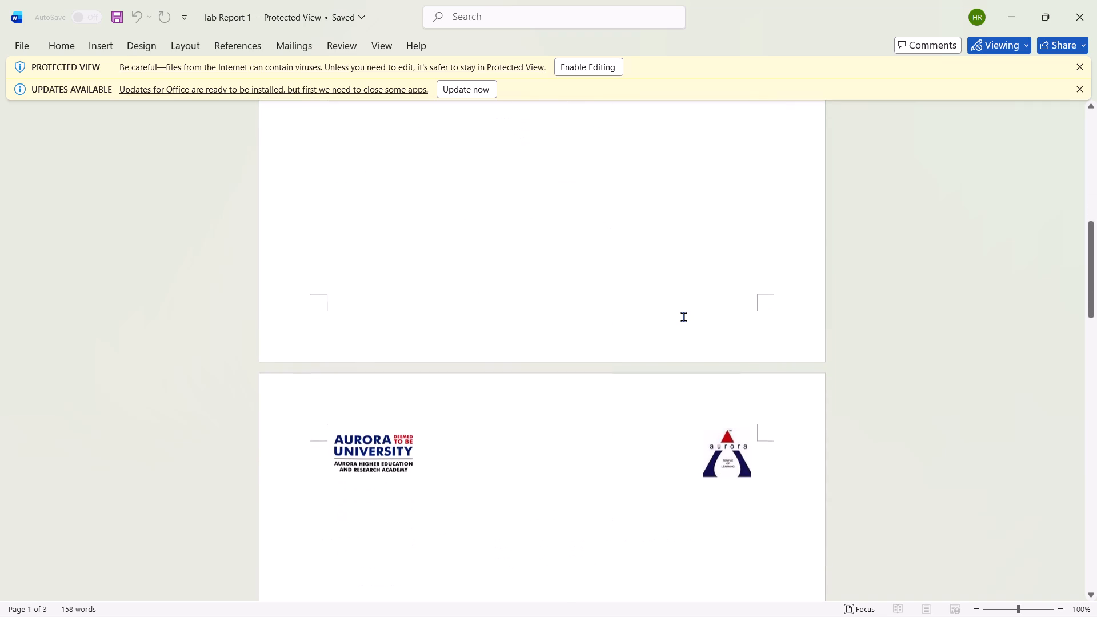
scroll(654, 374, "down", 1)
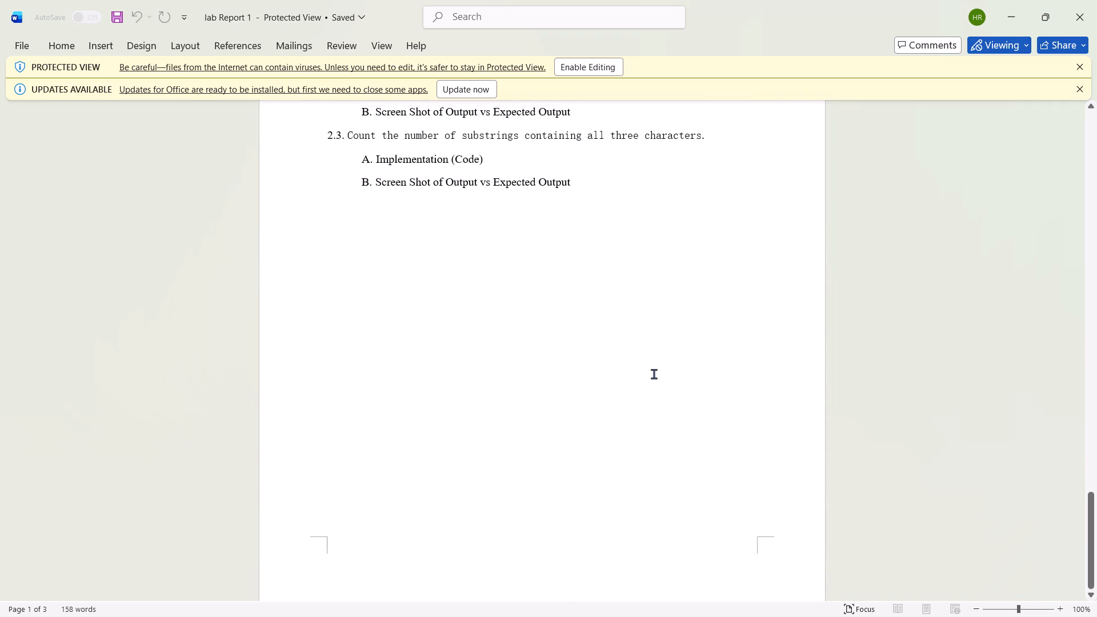
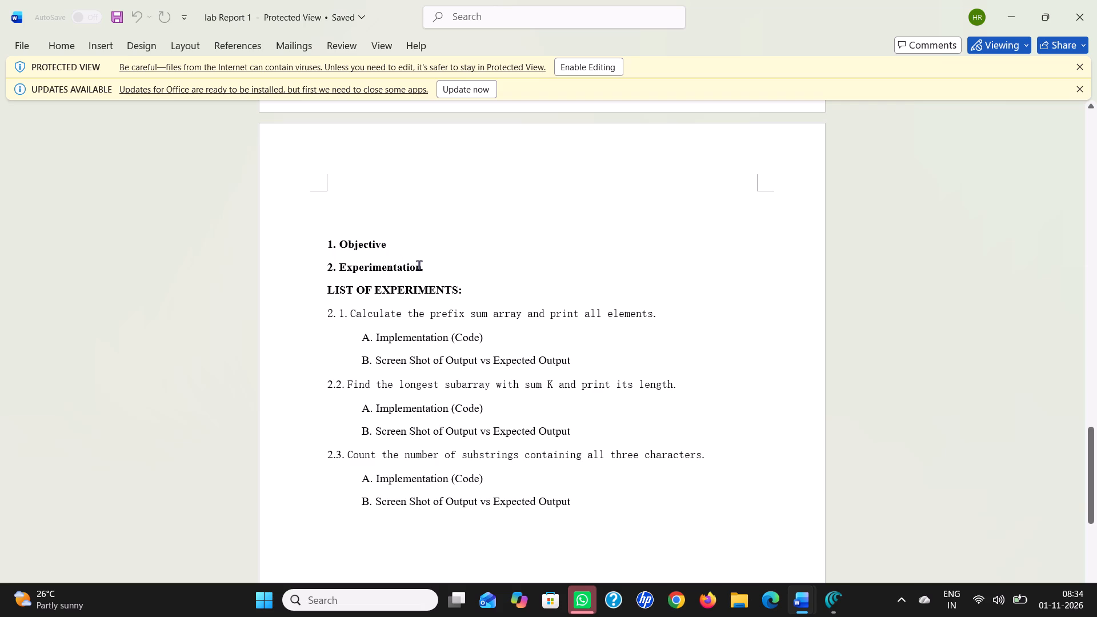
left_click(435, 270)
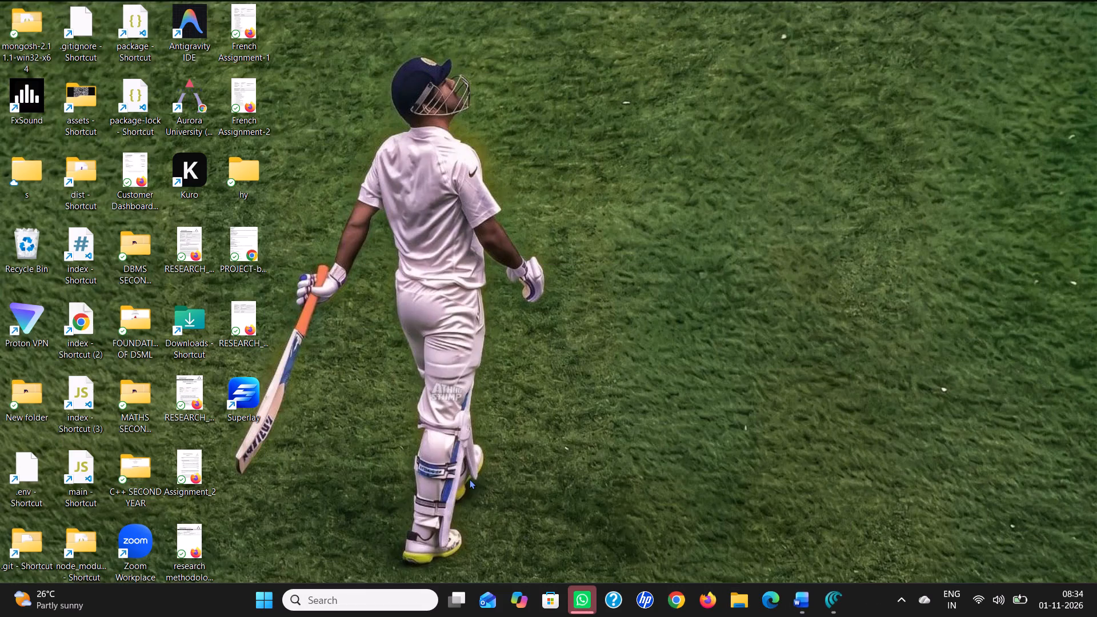
Switch to Google Chrome and open it with the first user profile.
left_click(664, 594)
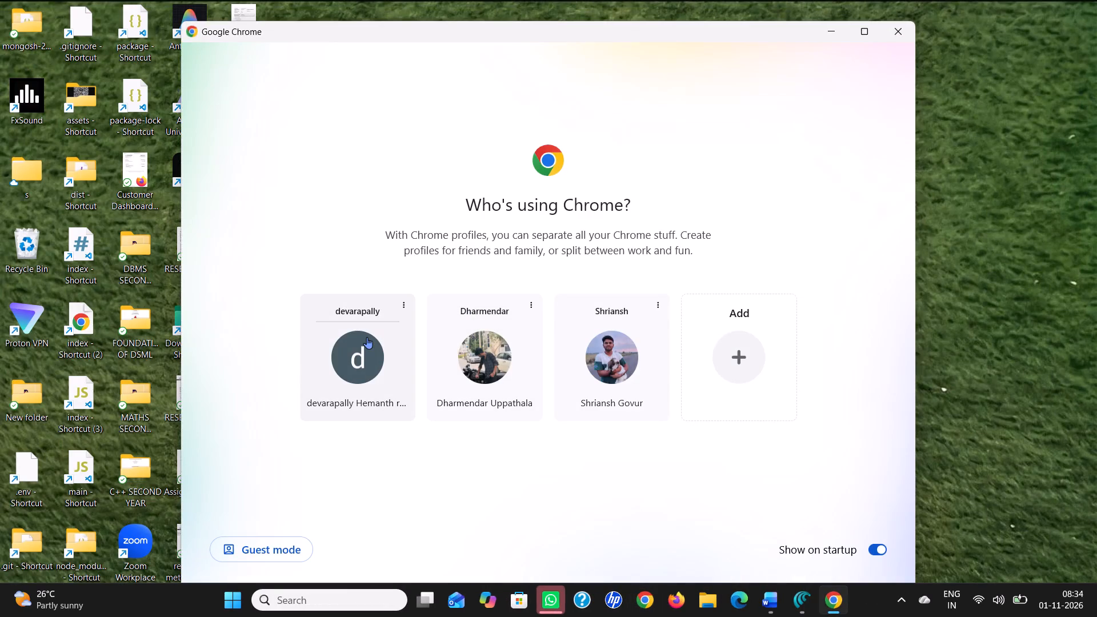
left_click(367, 337)
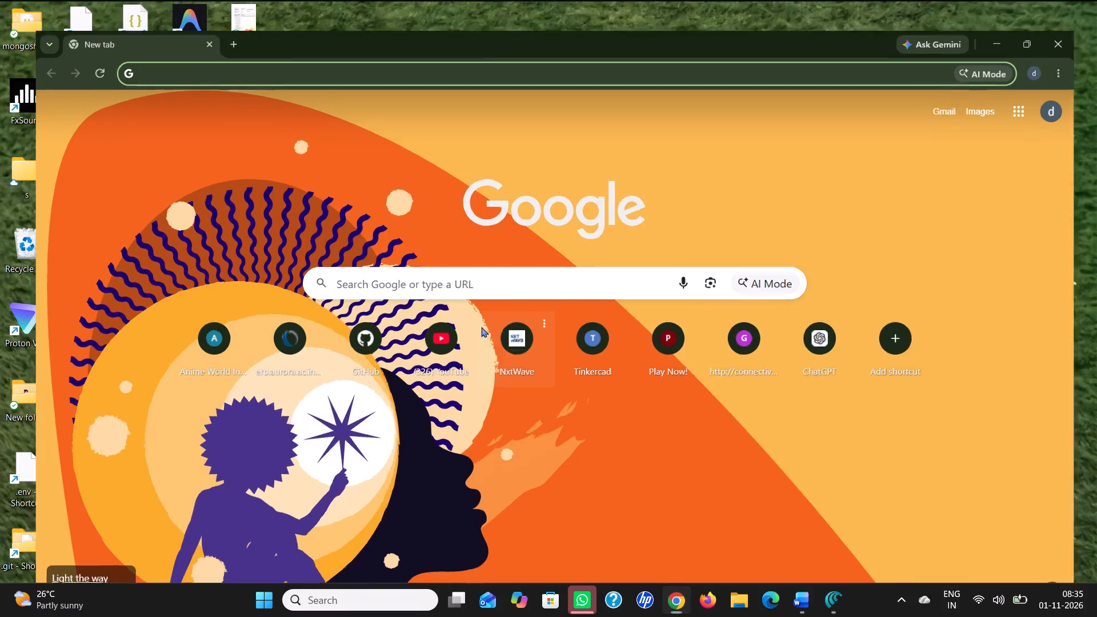
Open the Aurora University portal from its desktop shortcut and show the assessments for Advanced Data Structures.
double_click(201, 118)
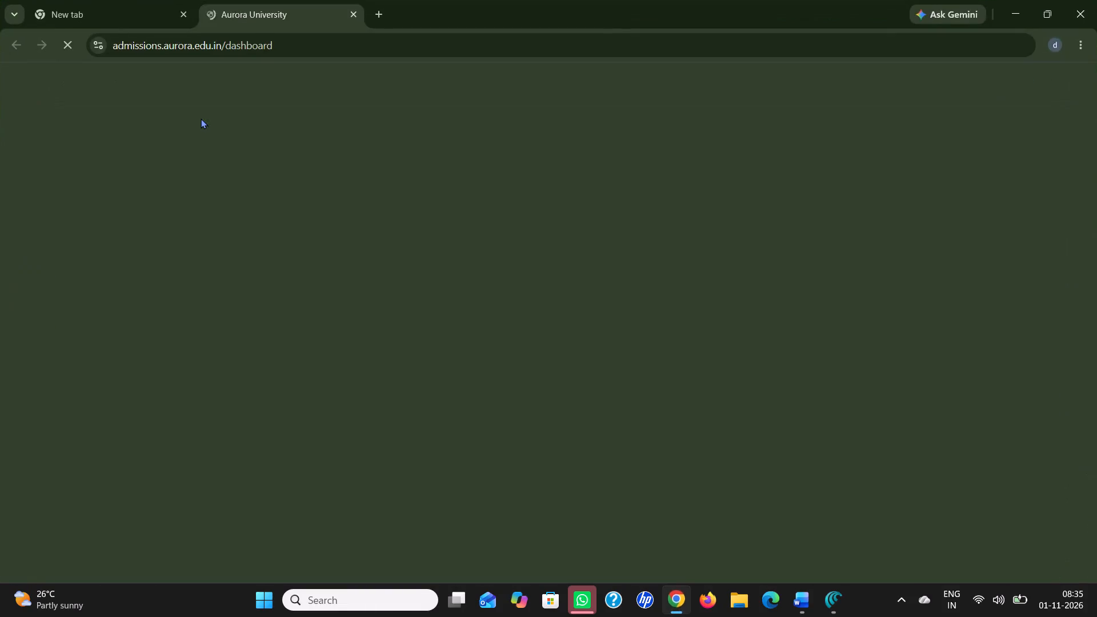
left_click(230, 364)
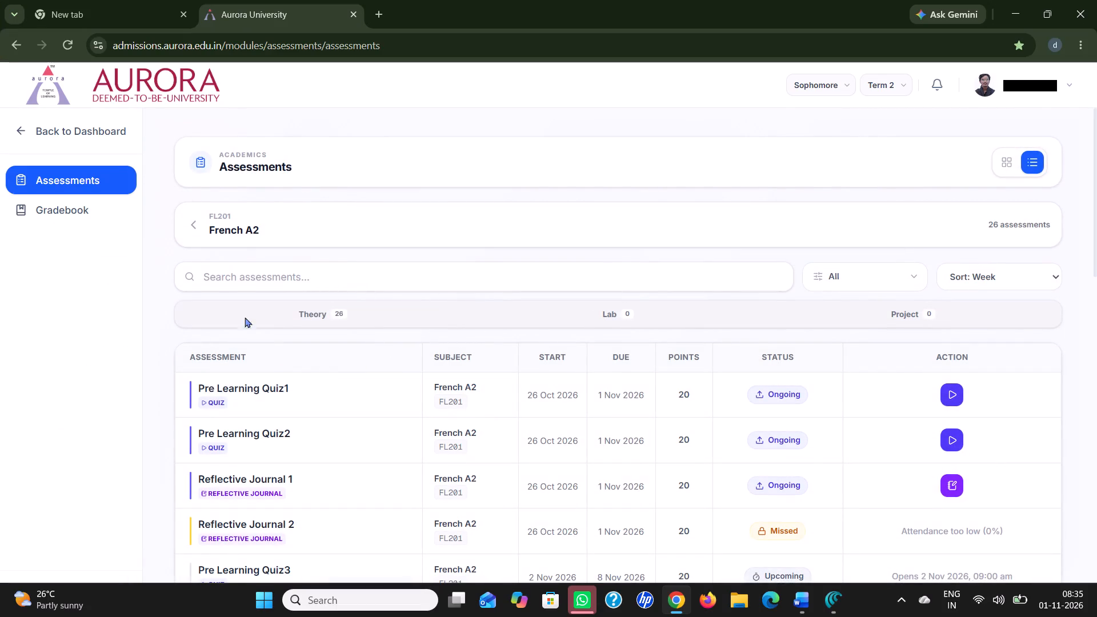
left_click(194, 221)
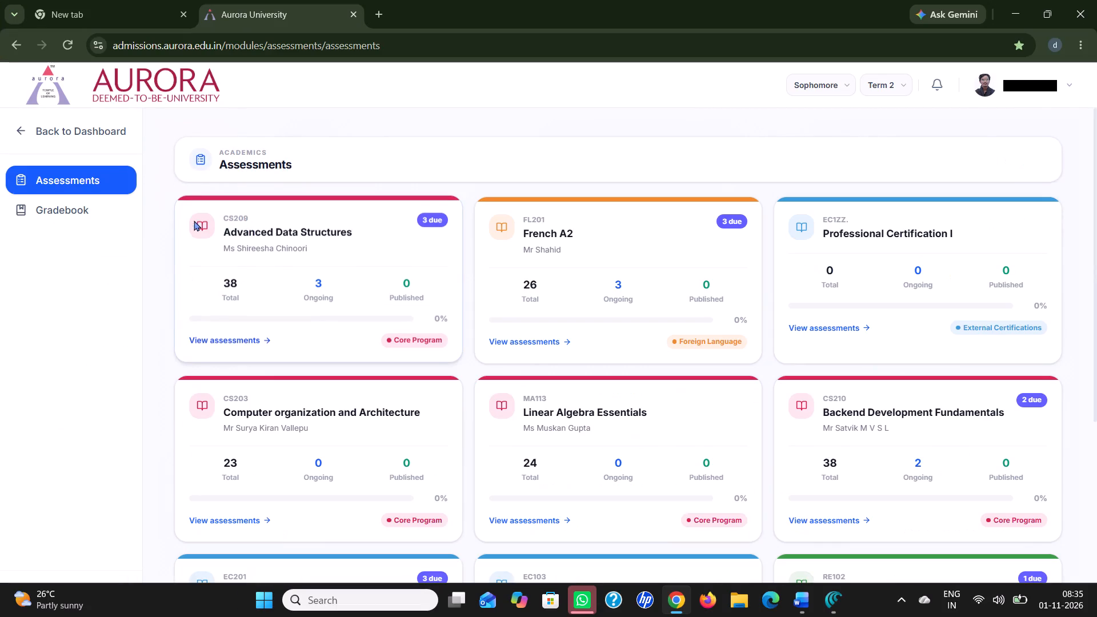
left_click(349, 282)
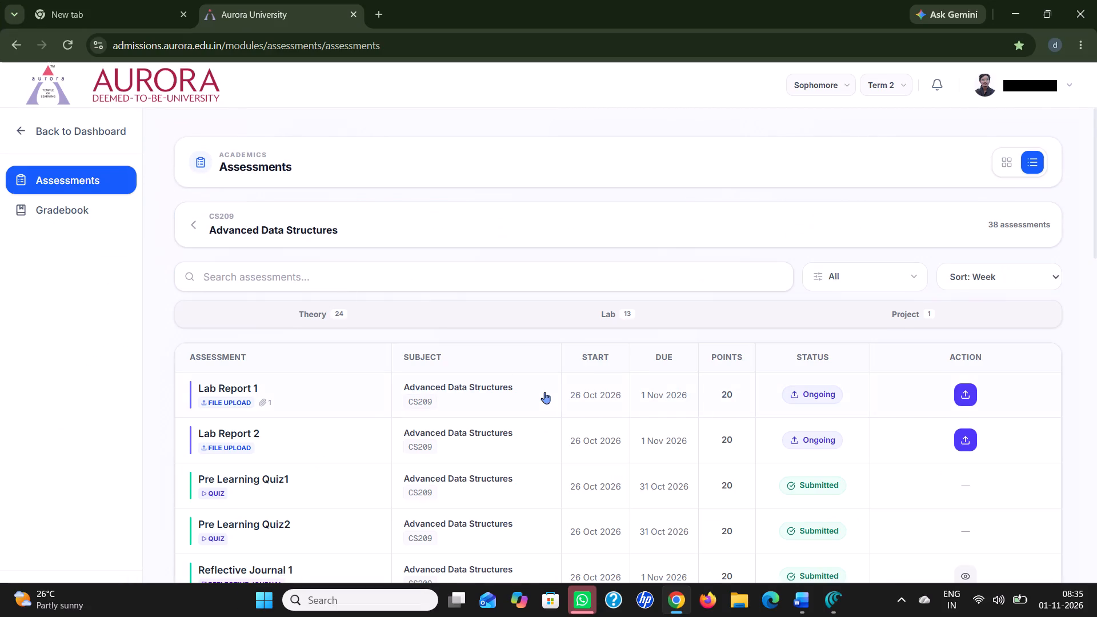
Find Lab Report 1 in the Advanced Data Structures assessments and open its attached PDF.
scroll(545, 392, "down", 1)
scroll(725, 415, "down", 2)
scroll(884, 488, "up", 1)
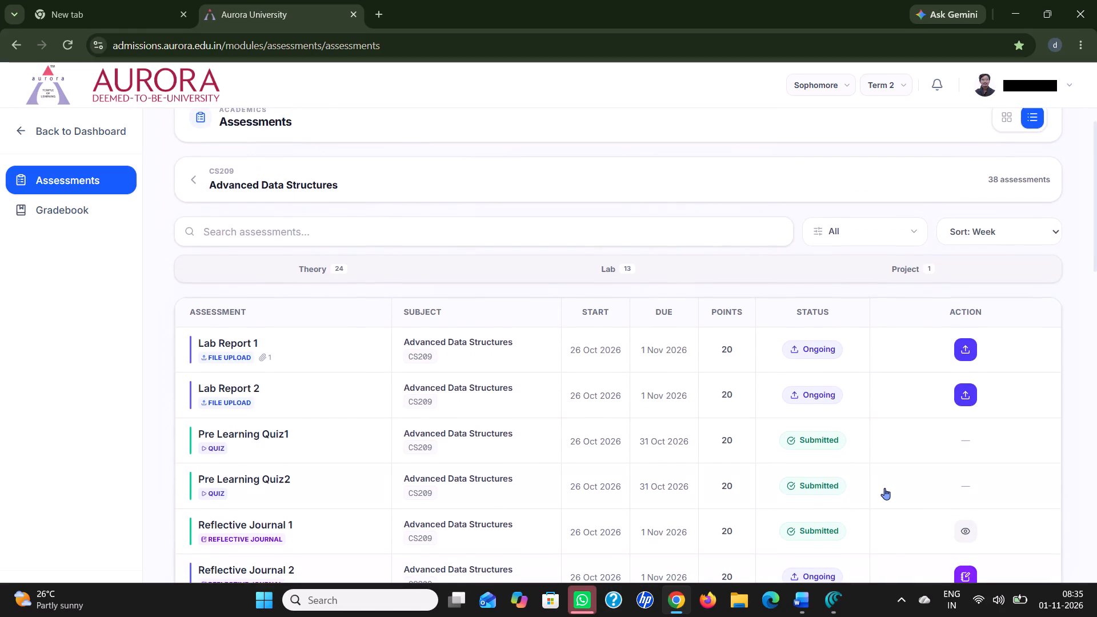
left_click(966, 348)
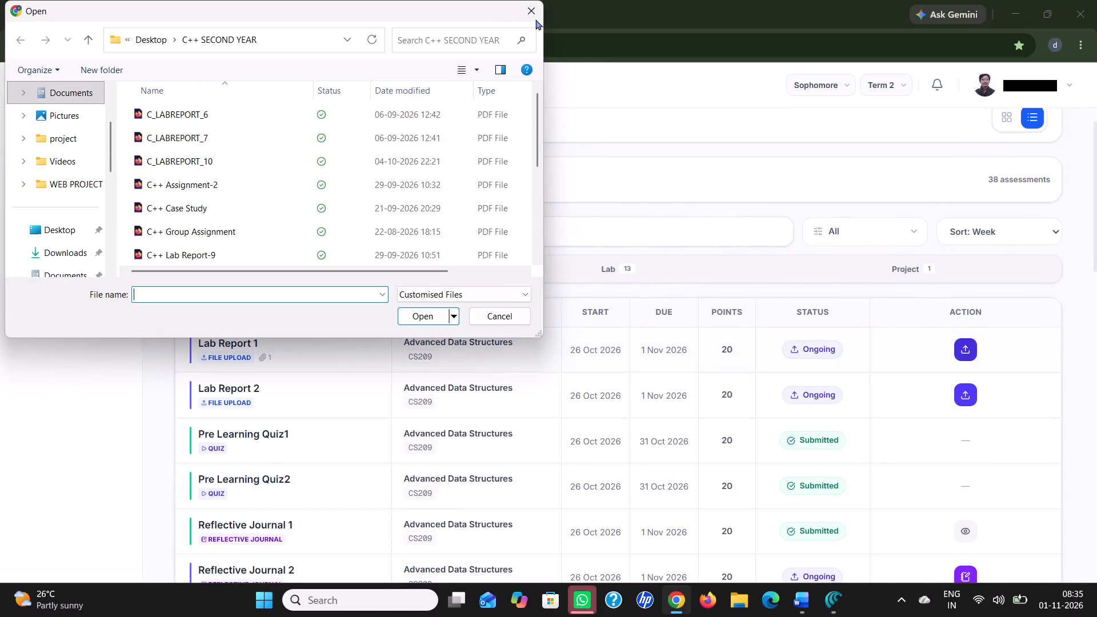
left_click(531, 8)
left_click(713, 359)
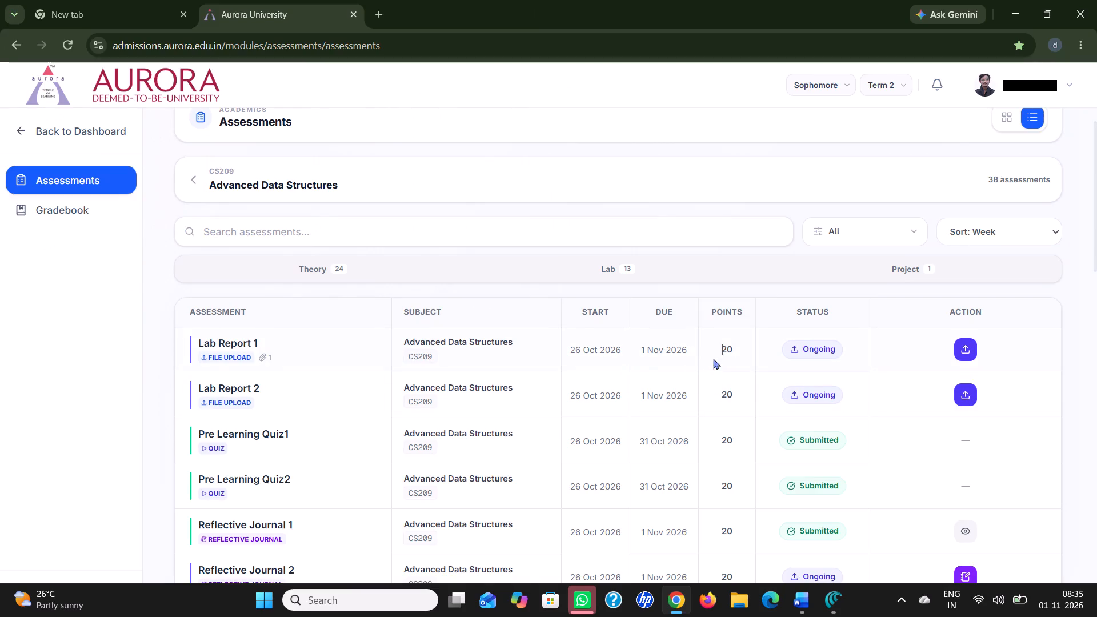
left_click(953, 447)
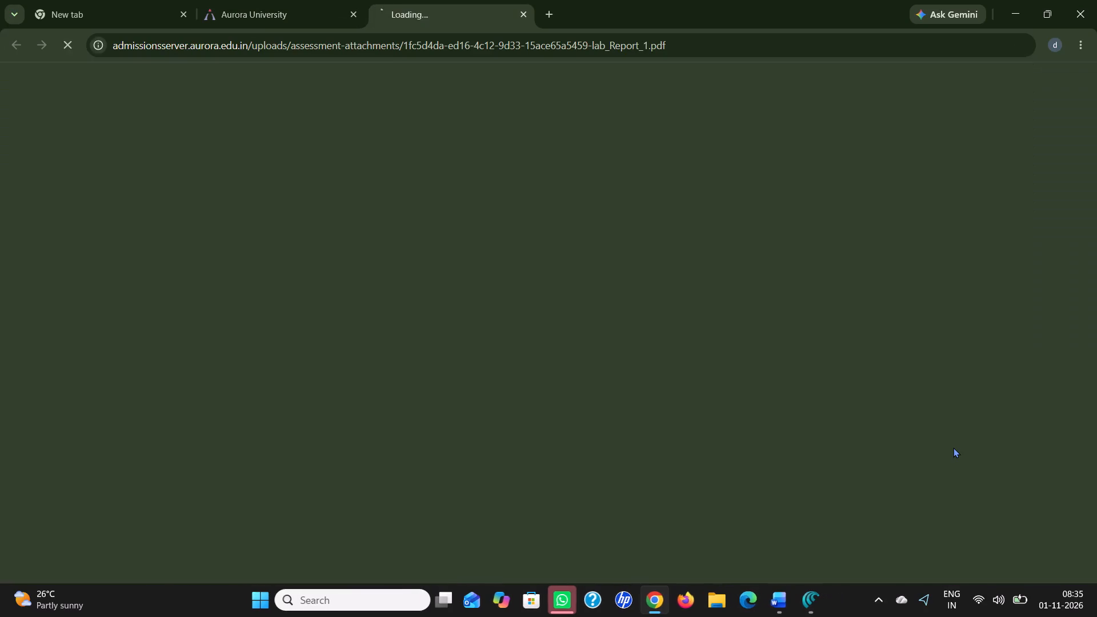
Look through the lab_Report_1 PDF from the certificate page to the list of experiments 2.1 to 2.3.
scroll(634, 323, "down", 5)
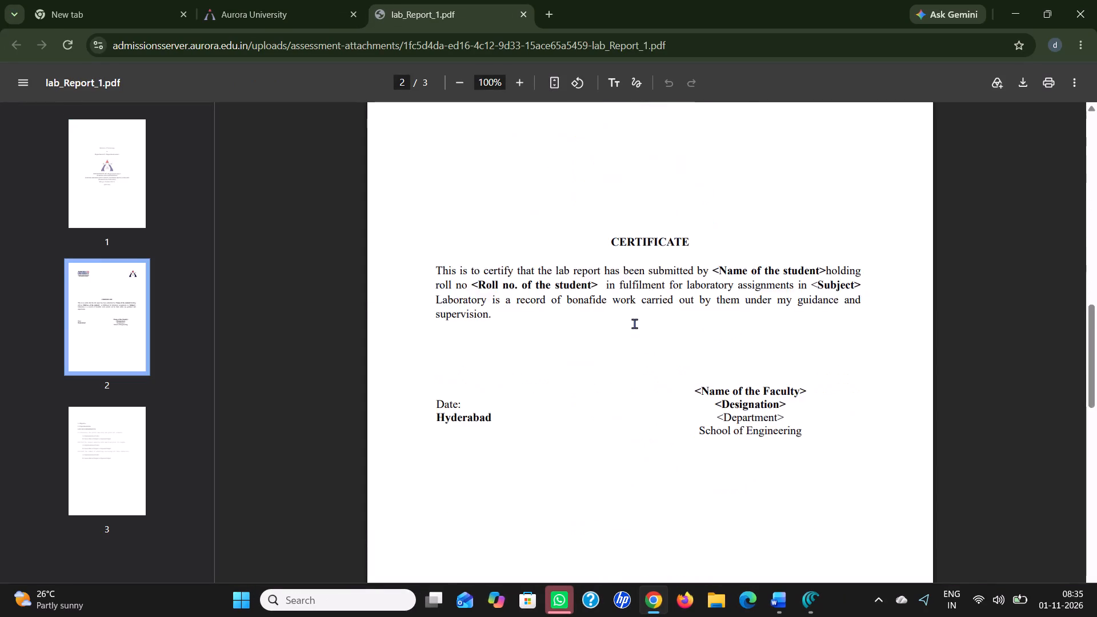
scroll(634, 323, "down", 7)
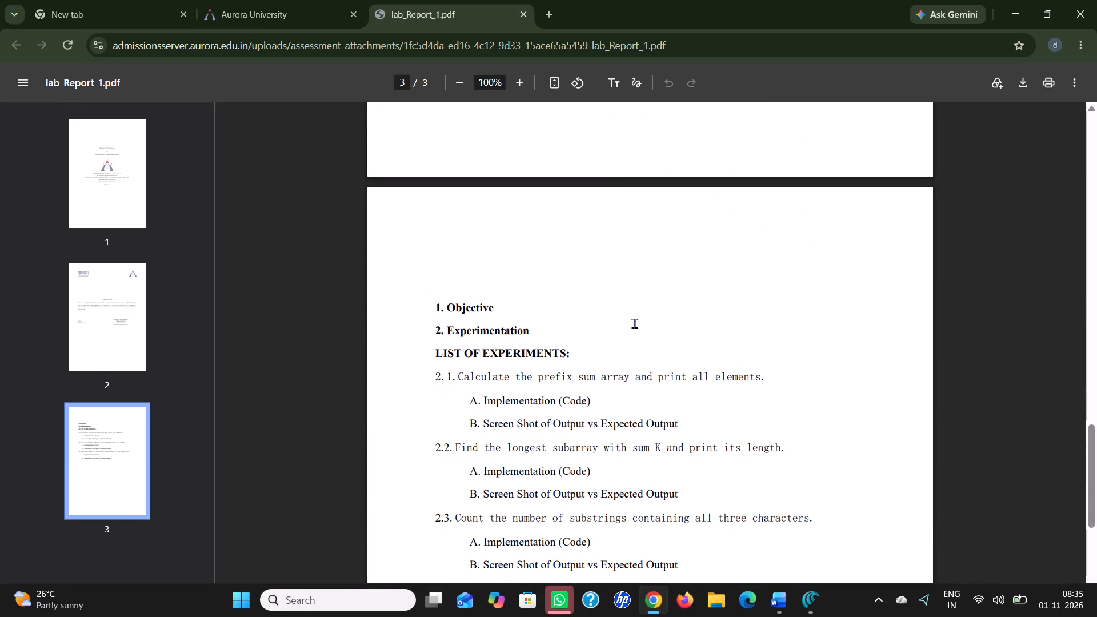
scroll(638, 408, "down", 1)
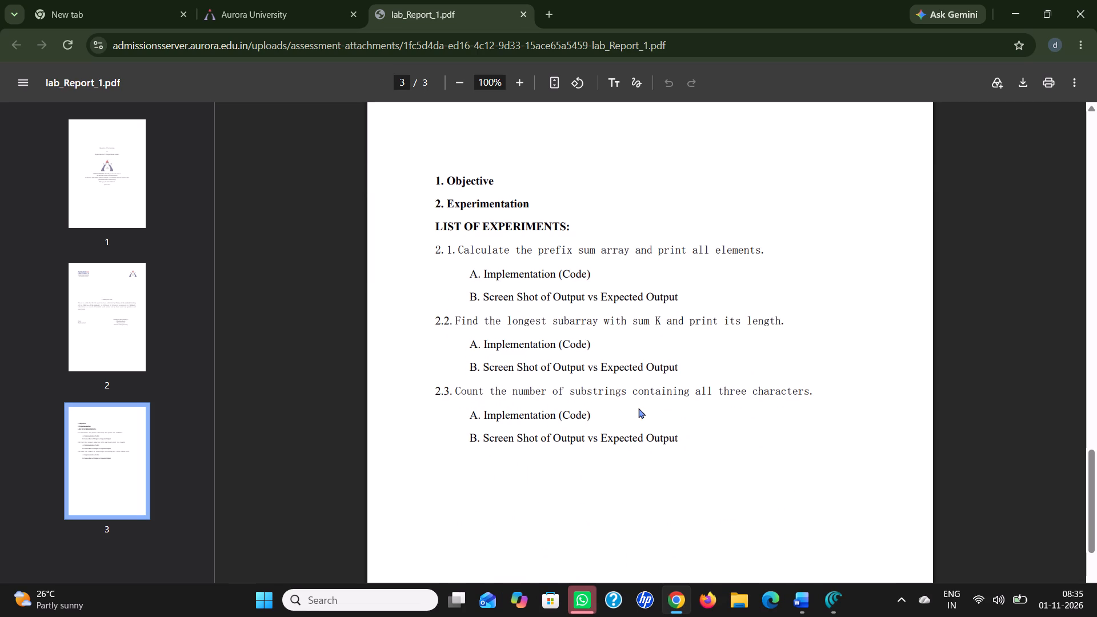
left_click_drag(688, 443, 427, 247)
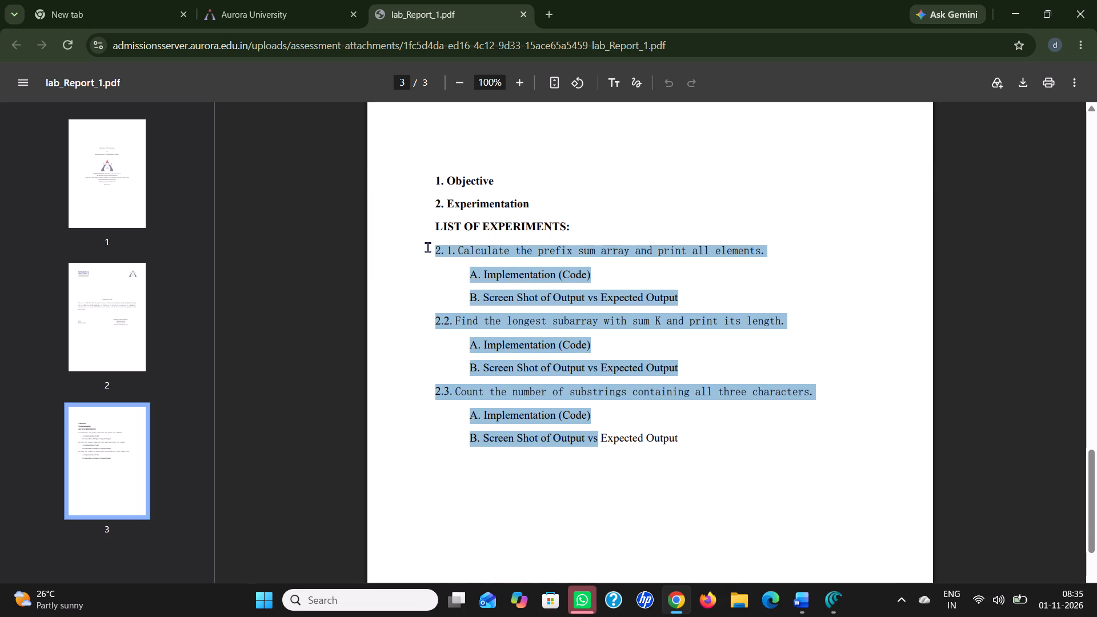
double_click(698, 450)
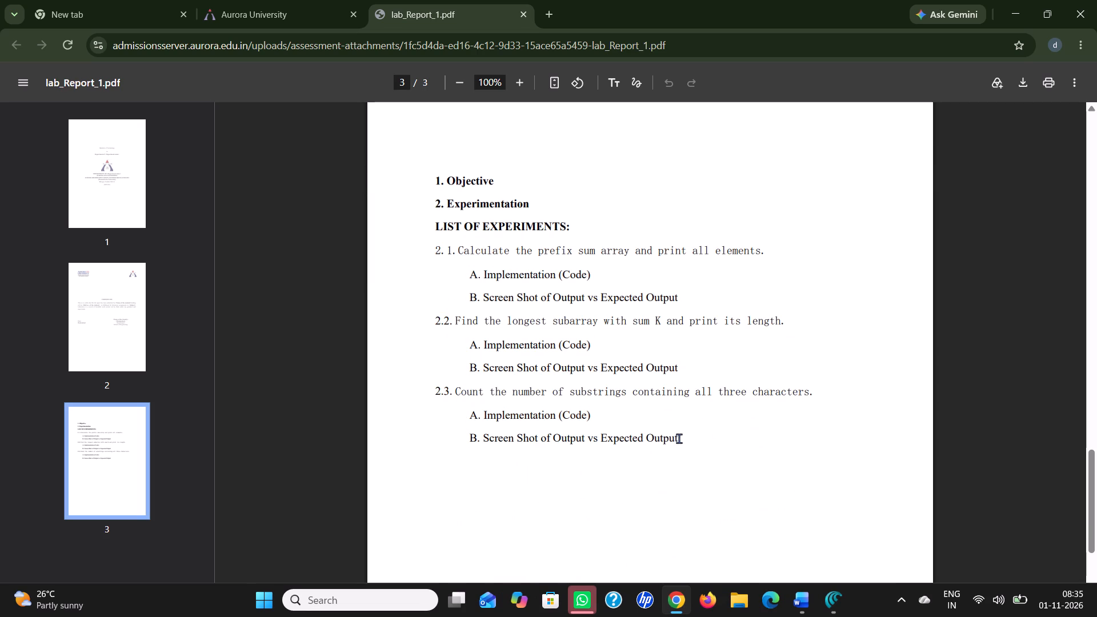
left_click_drag(679, 438, 414, 238)
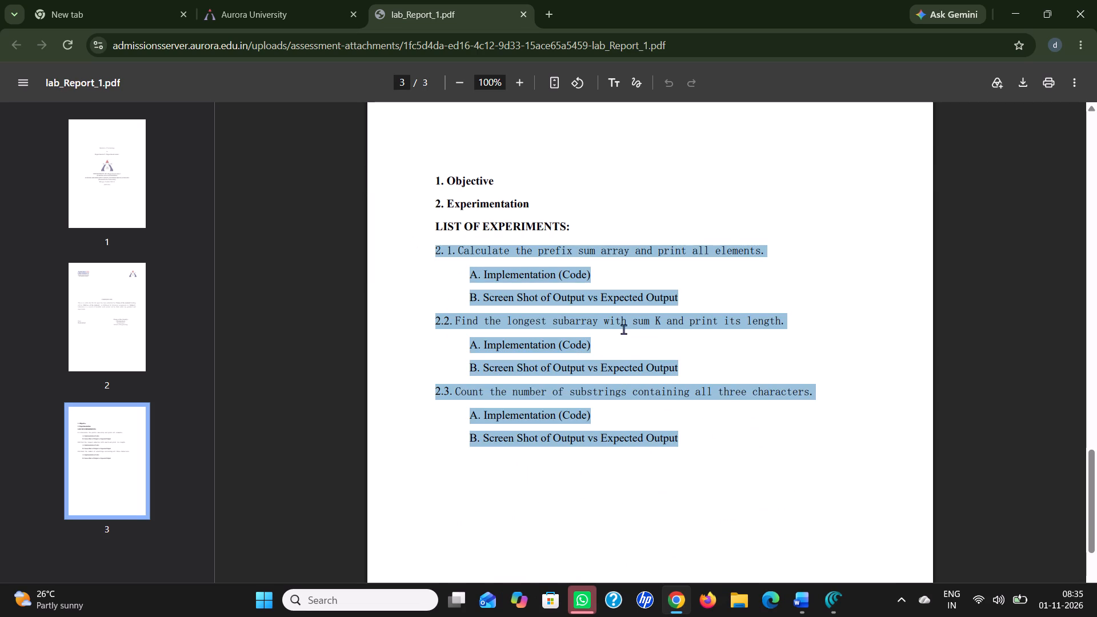
left_click(676, 278)
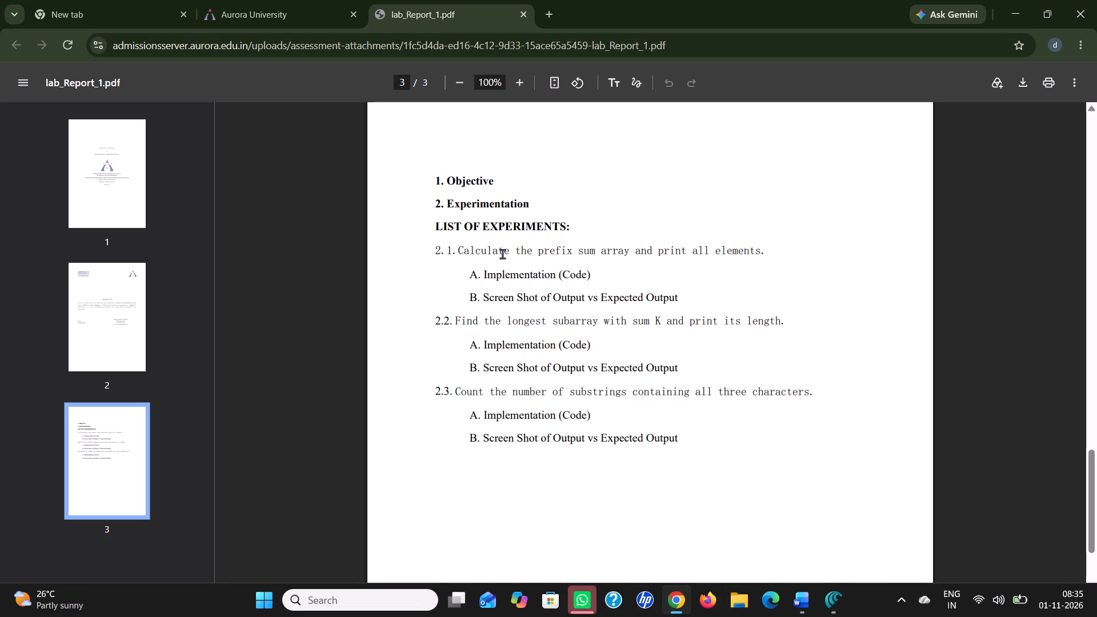
Open learning.ccbp.in in a new tab and complete the Face ID verification with the camera.
left_click(547, 11)
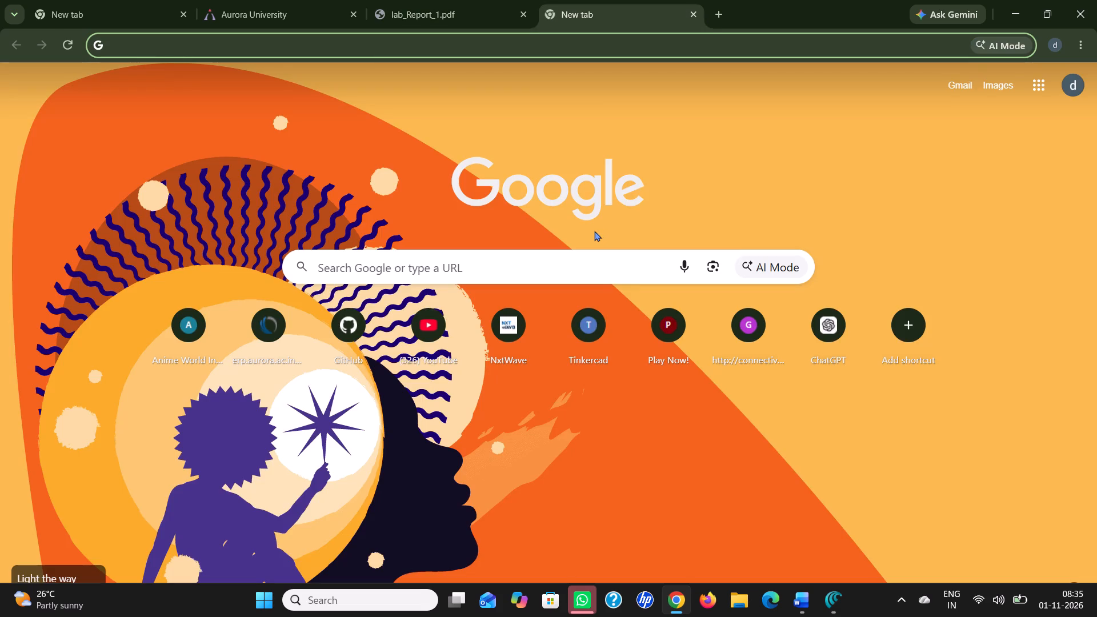
type("le")
key("Return")
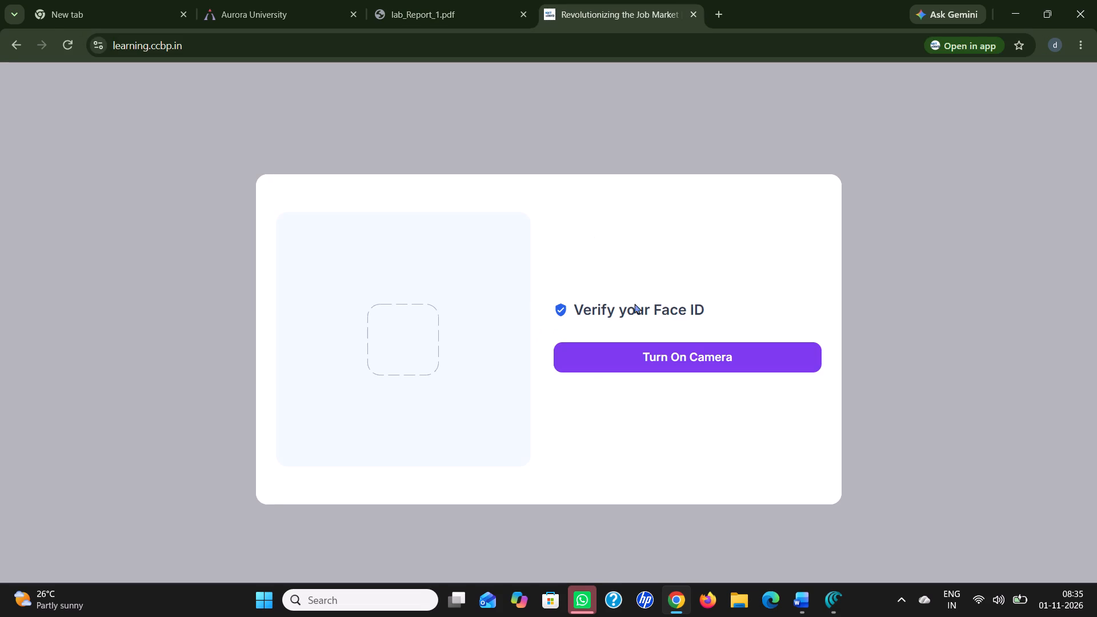
left_click(660, 354)
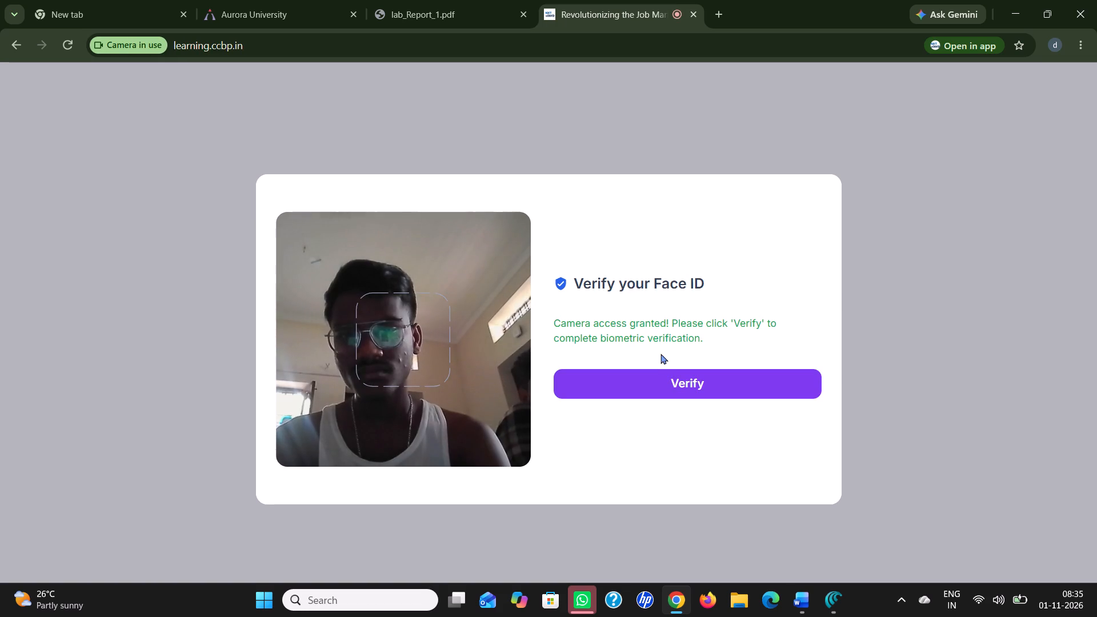
left_click(659, 358)
left_click(658, 363)
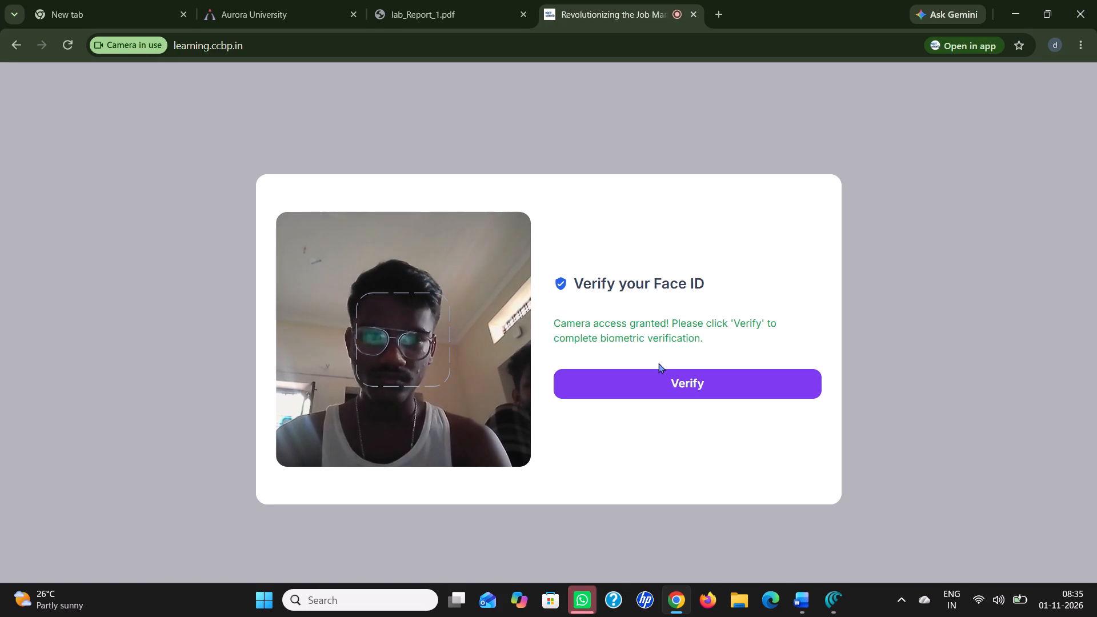
left_click(660, 375)
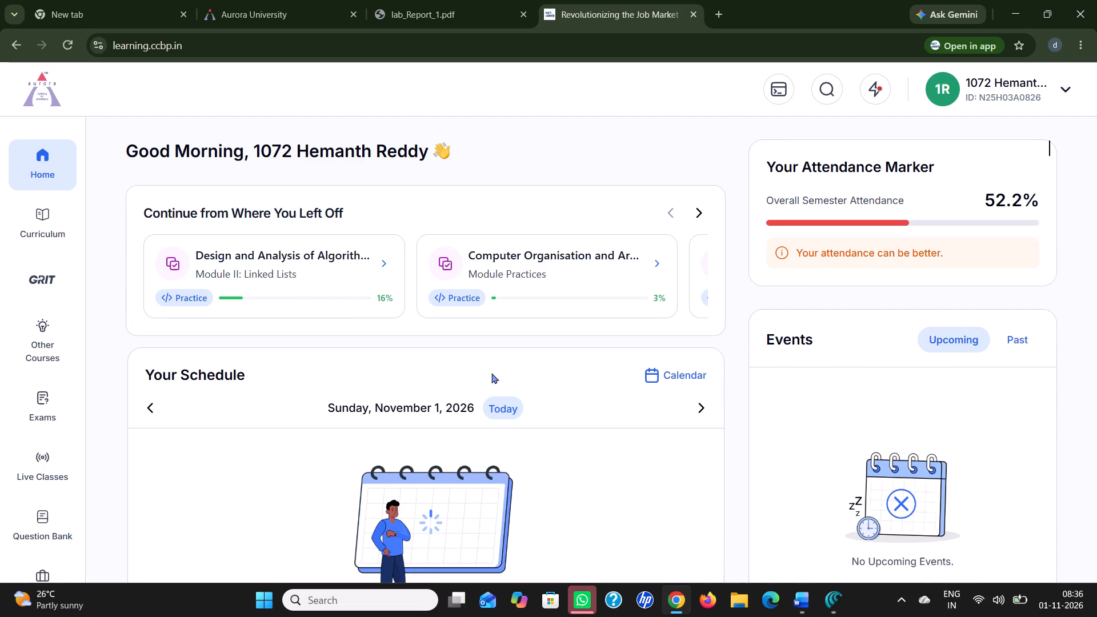
Browse the Year 2 - Term 2 curriculum and examine the NodeJS and ExpressJS topic under Backend Development Fundamentals.
left_click(55, 231)
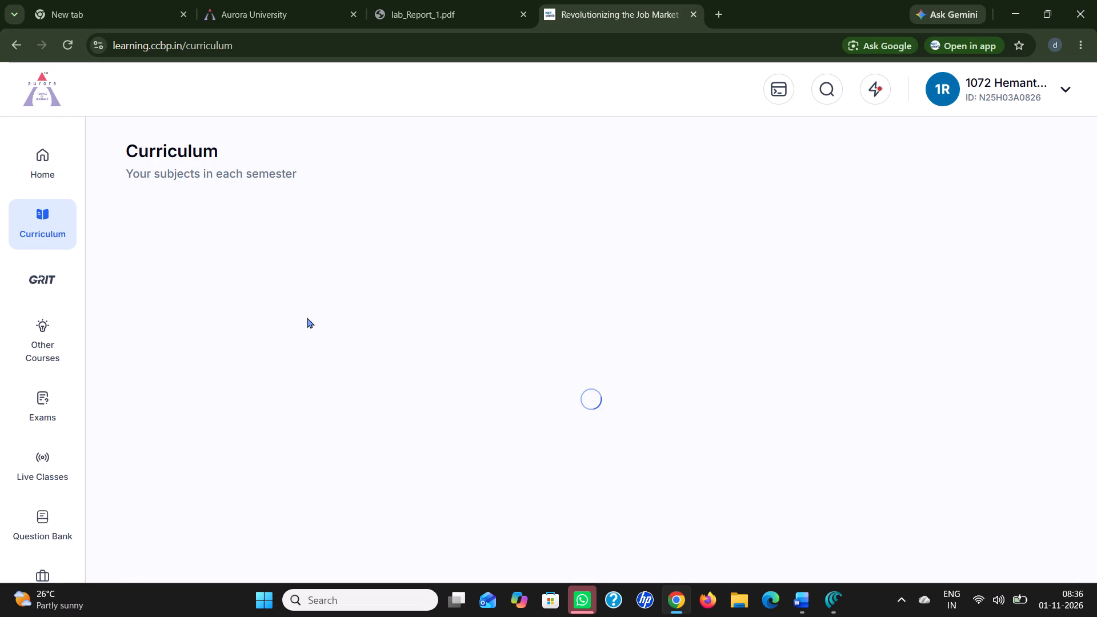
left_click(272, 231)
scroll(272, 231, "down", 1)
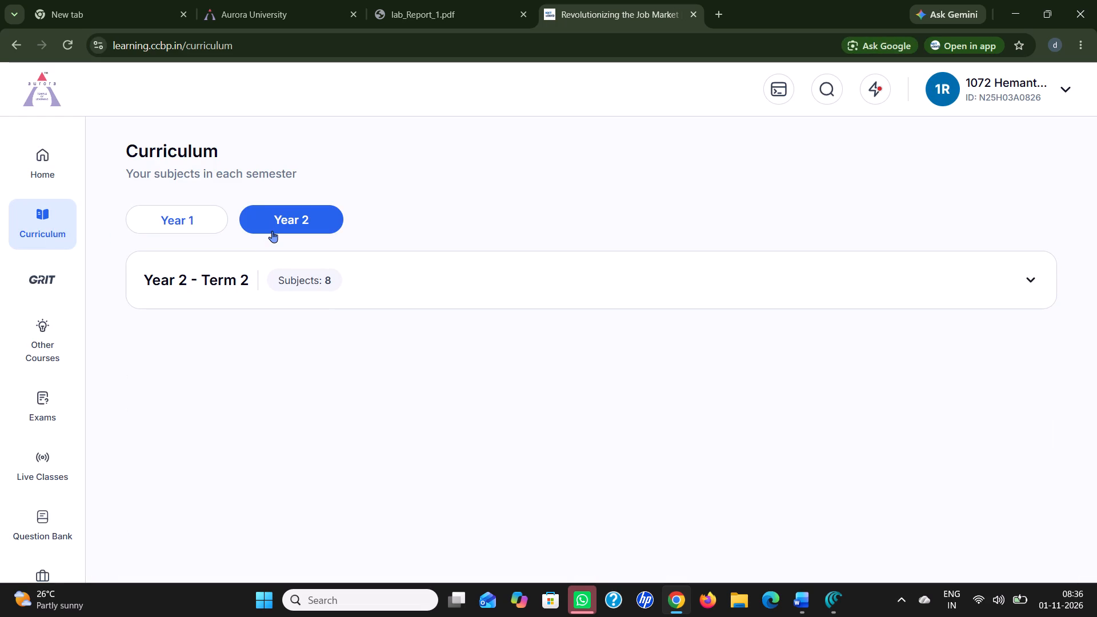
left_click(331, 261)
scroll(331, 261, "down", 1)
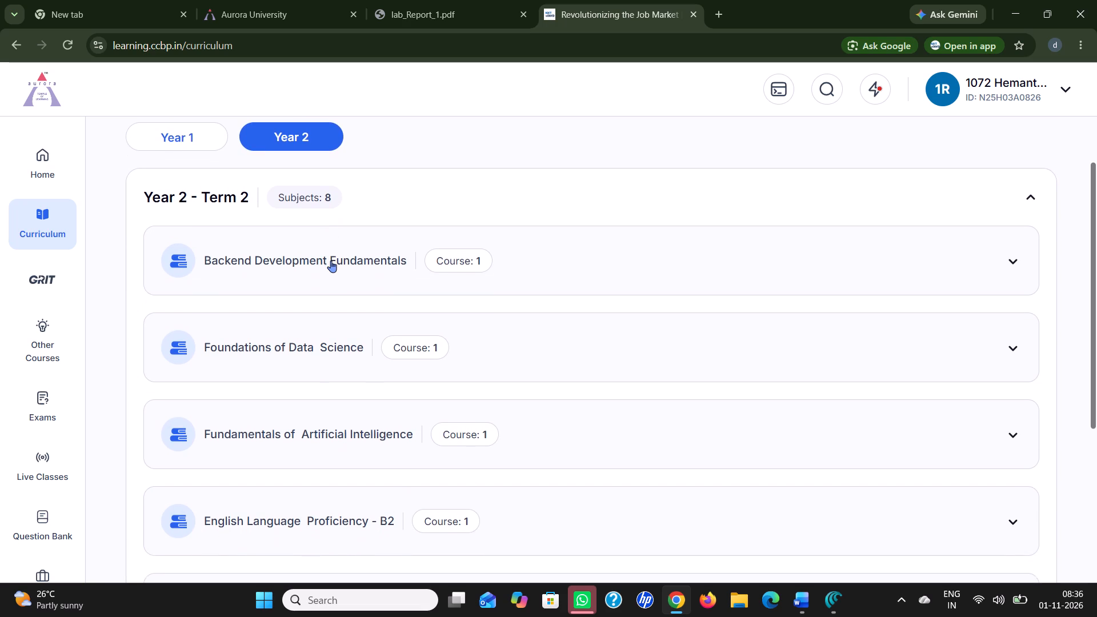
left_click(355, 265)
left_click(373, 340)
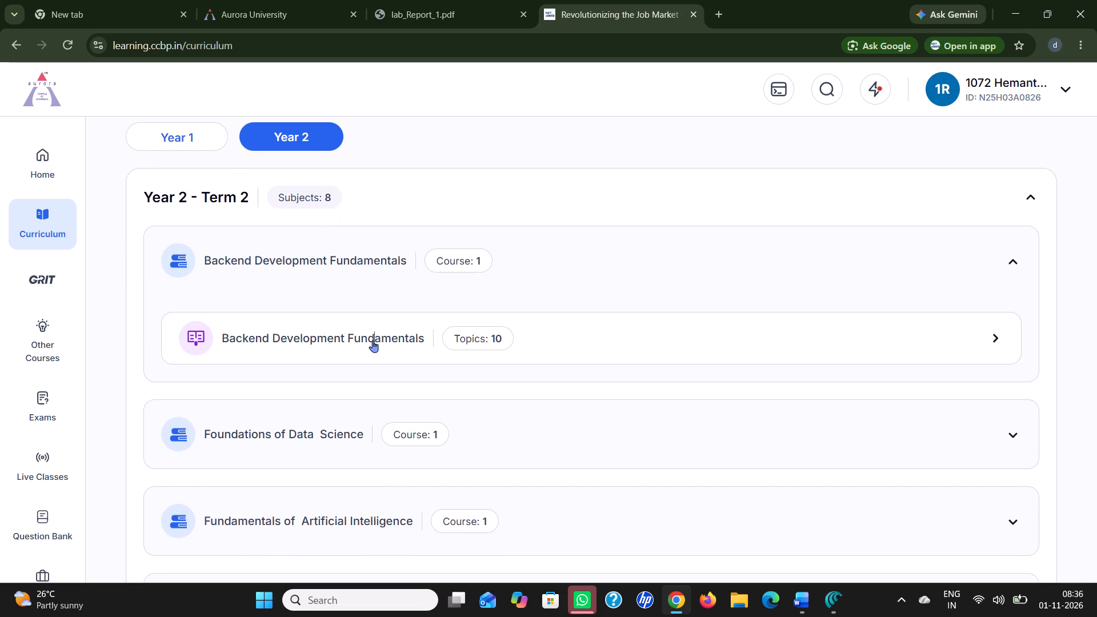
left_click(925, 181)
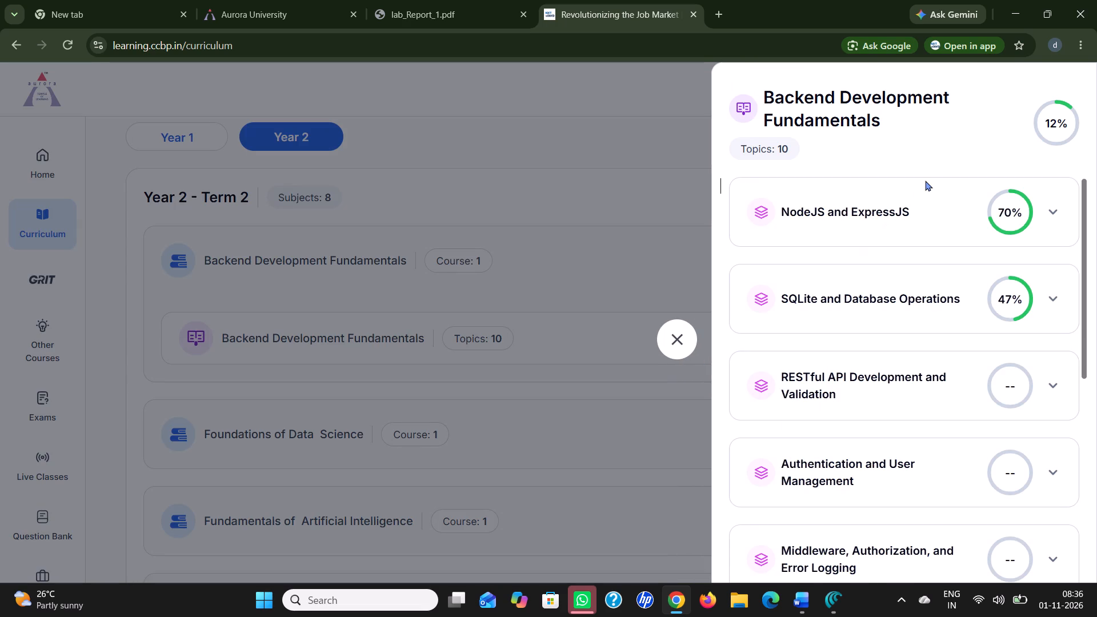
left_click(916, 203)
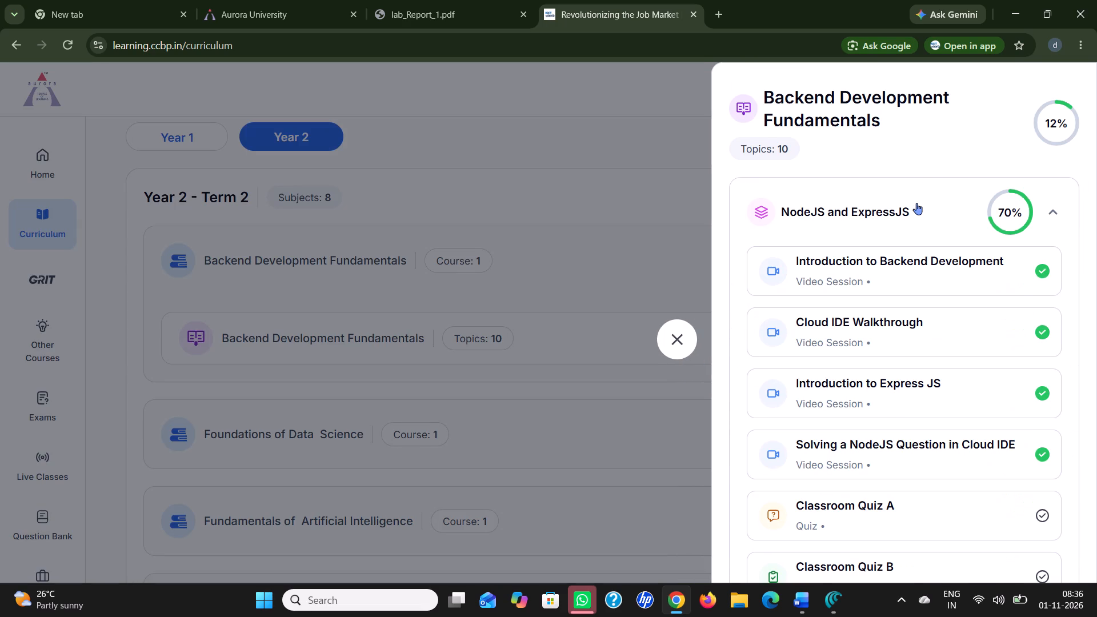
left_click(676, 339)
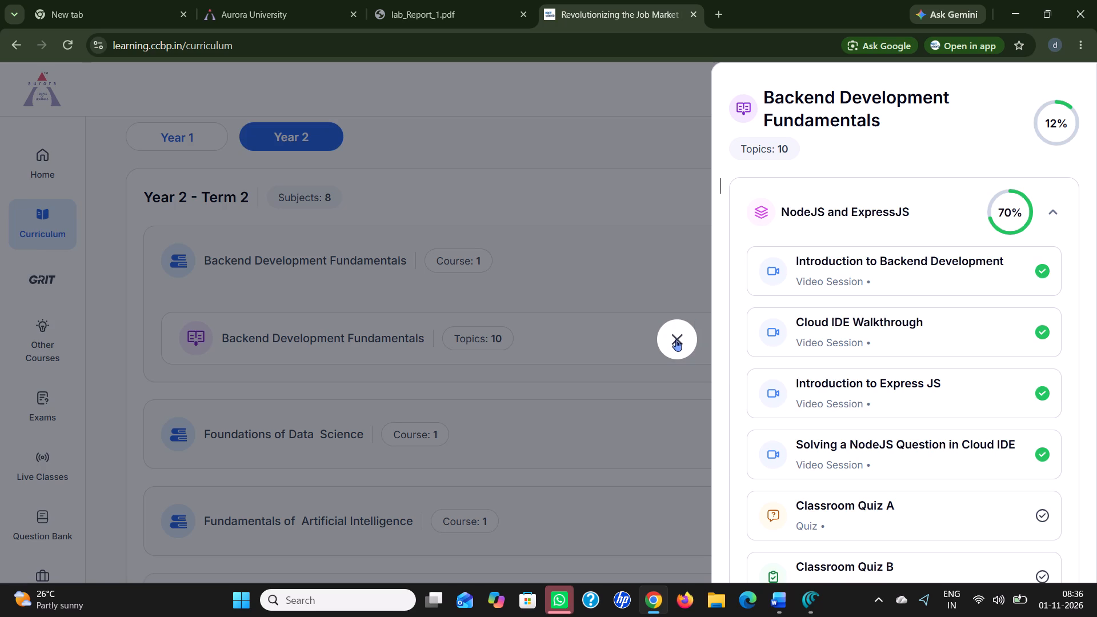
Return to the lab_Report_1 PDF and review its certificate and cover pages.
left_click(457, 0)
scroll(522, 262, "up", 4)
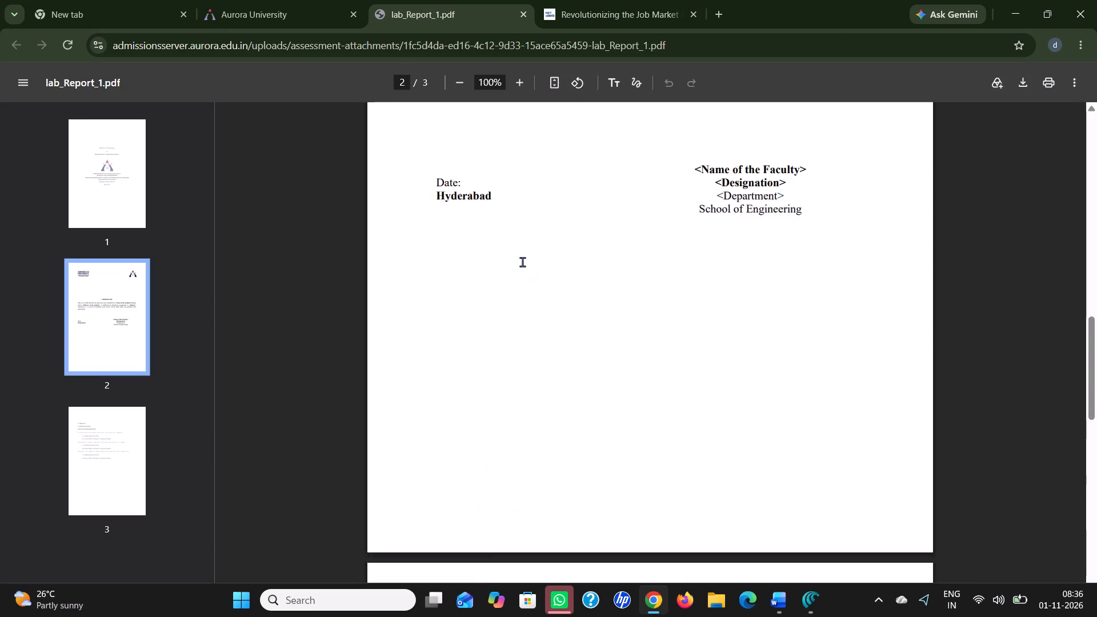
scroll(522, 262, "up", 6)
scroll(522, 262, "down", 1)
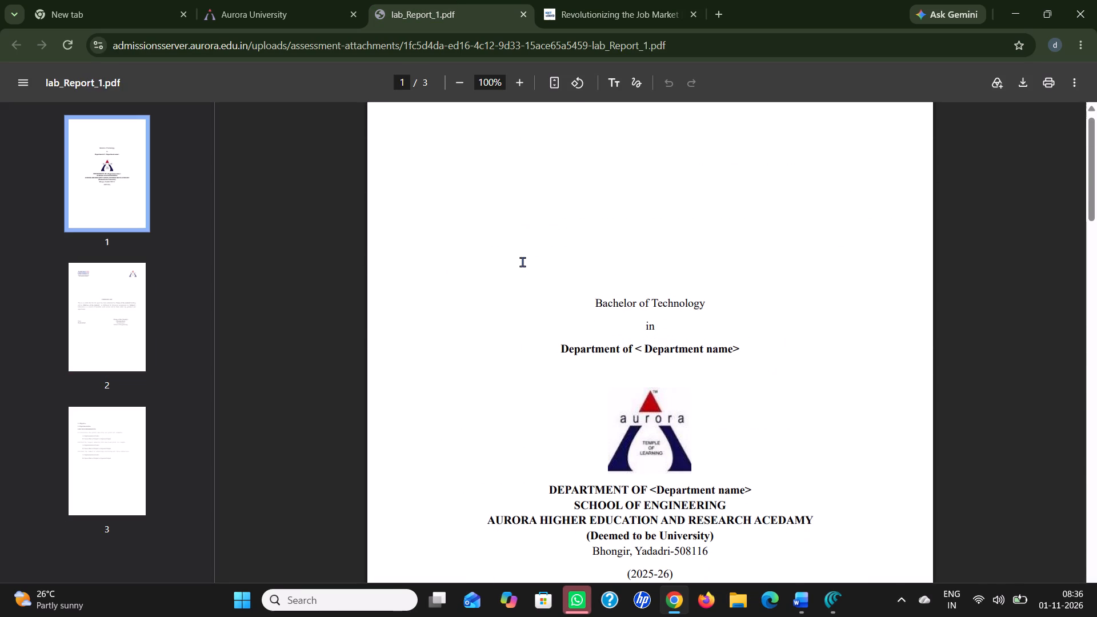
scroll(522, 262, "down", 1)
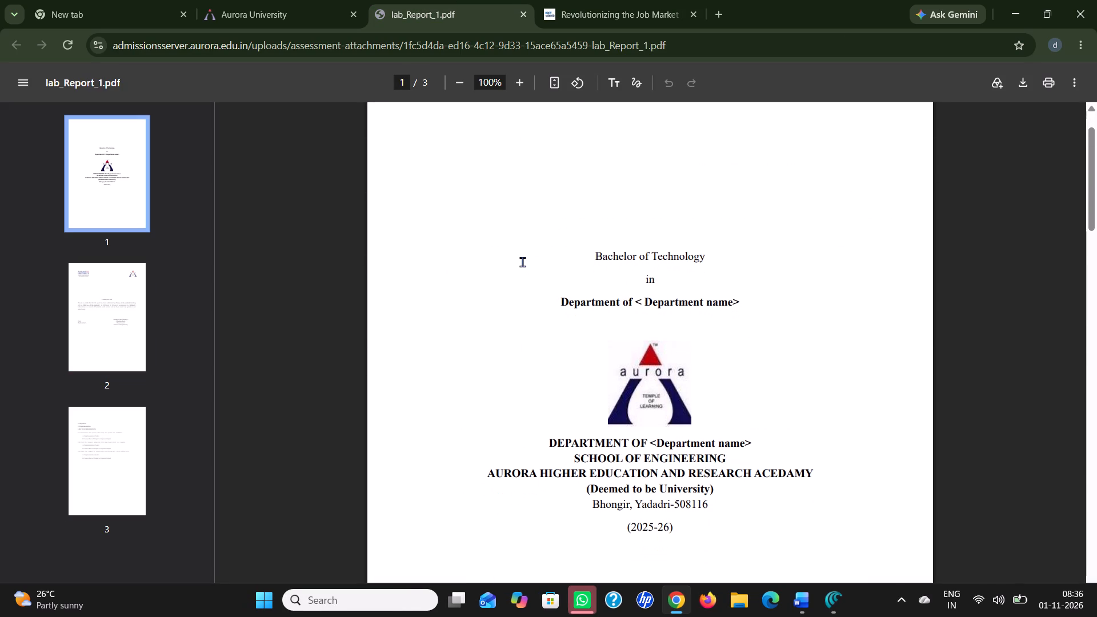
Download the lab_Report_1 PDF into the Downloads folder, keeping its file name.
left_click(1016, 83)
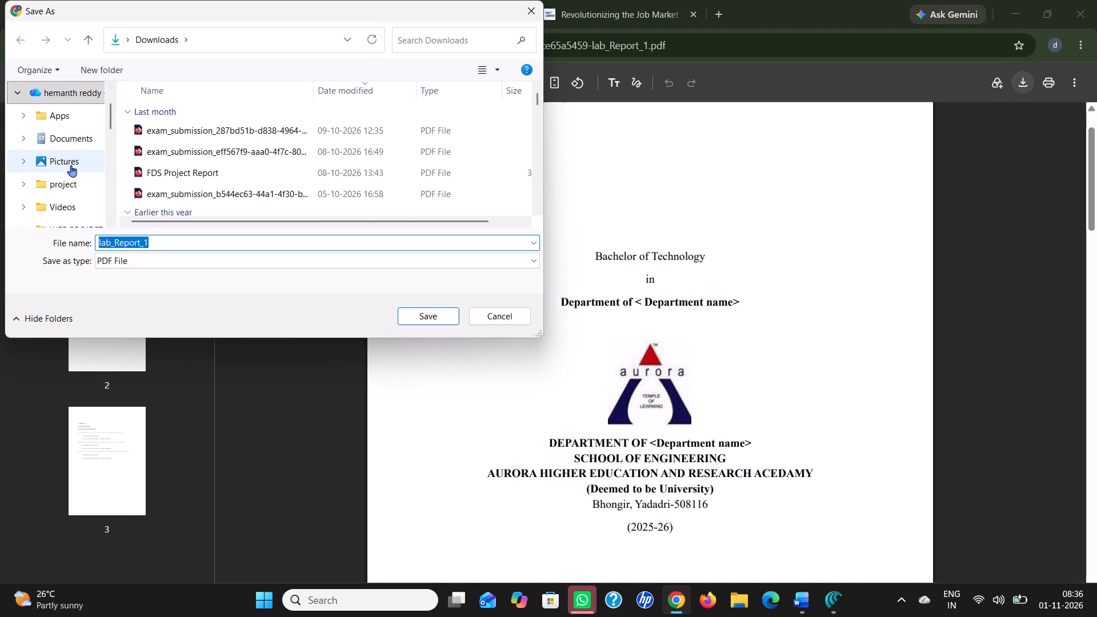
scroll(71, 165, "down", 1)
scroll(71, 165, "up", 1)
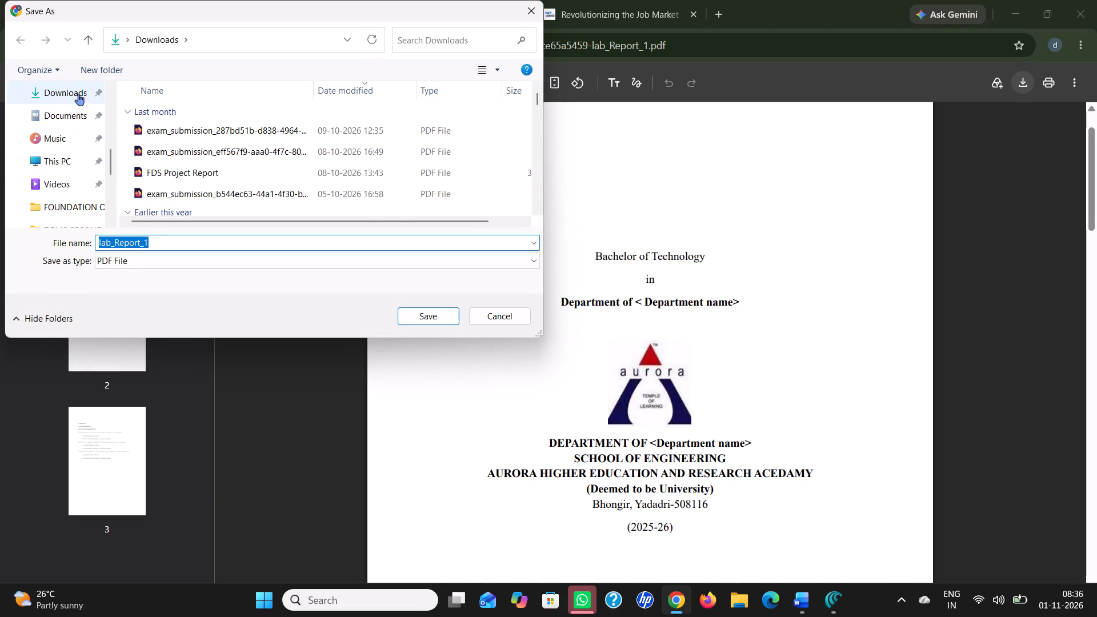
left_click(78, 94)
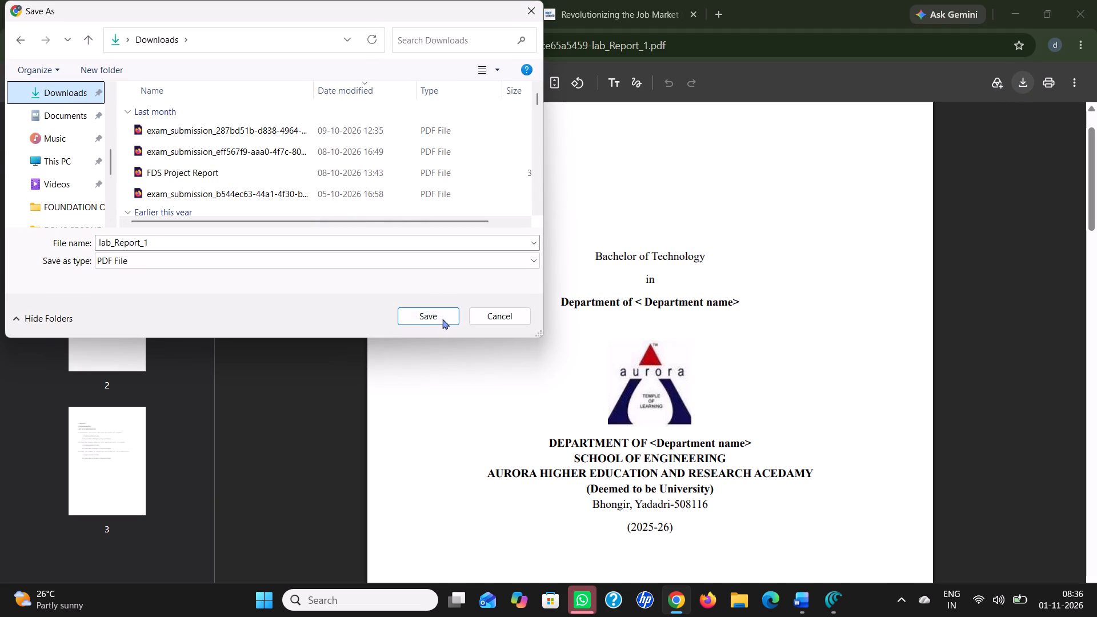
left_click(442, 314)
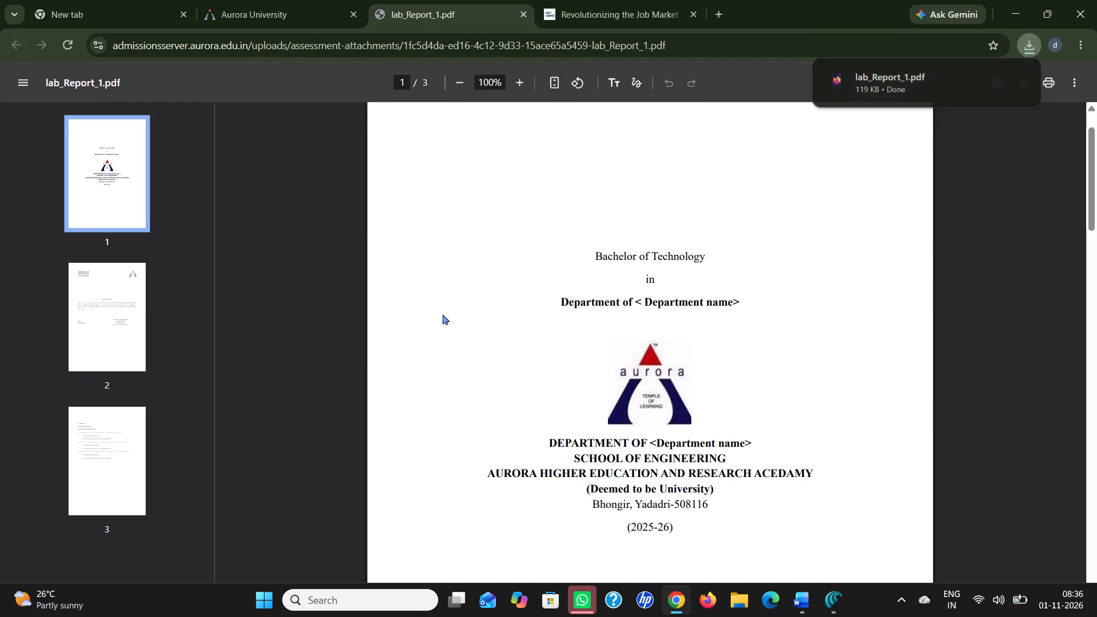
In the learning portal's Advanced Data Structures subject, open the Hashing Coding Practice from Module I of Design and Analysis of Algorithms.
left_click(674, 0)
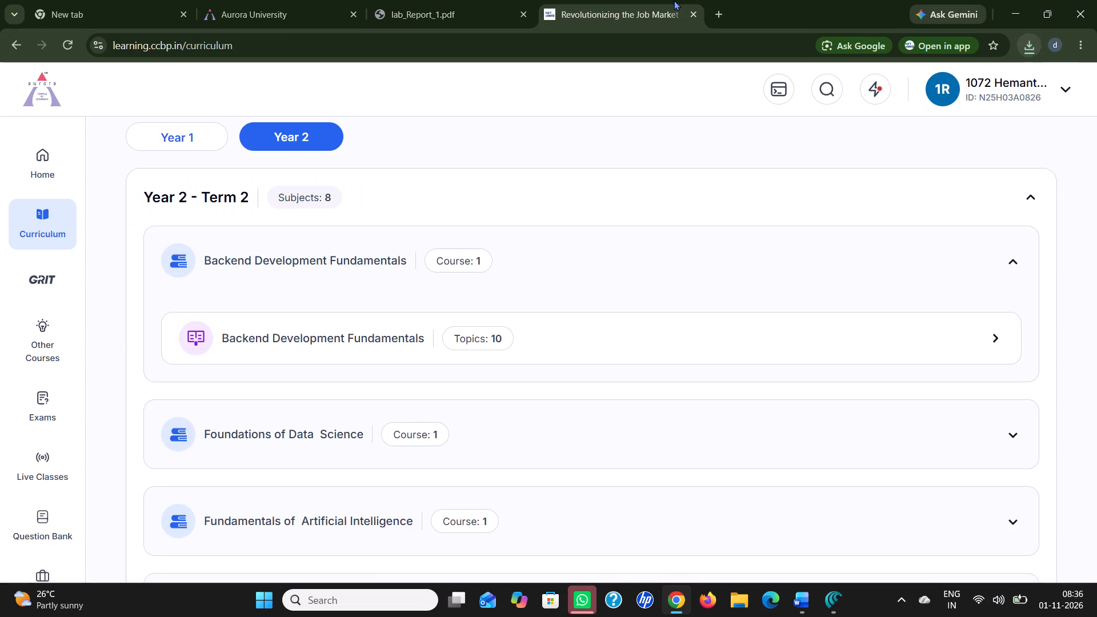
left_click(485, 0)
left_click(301, 0)
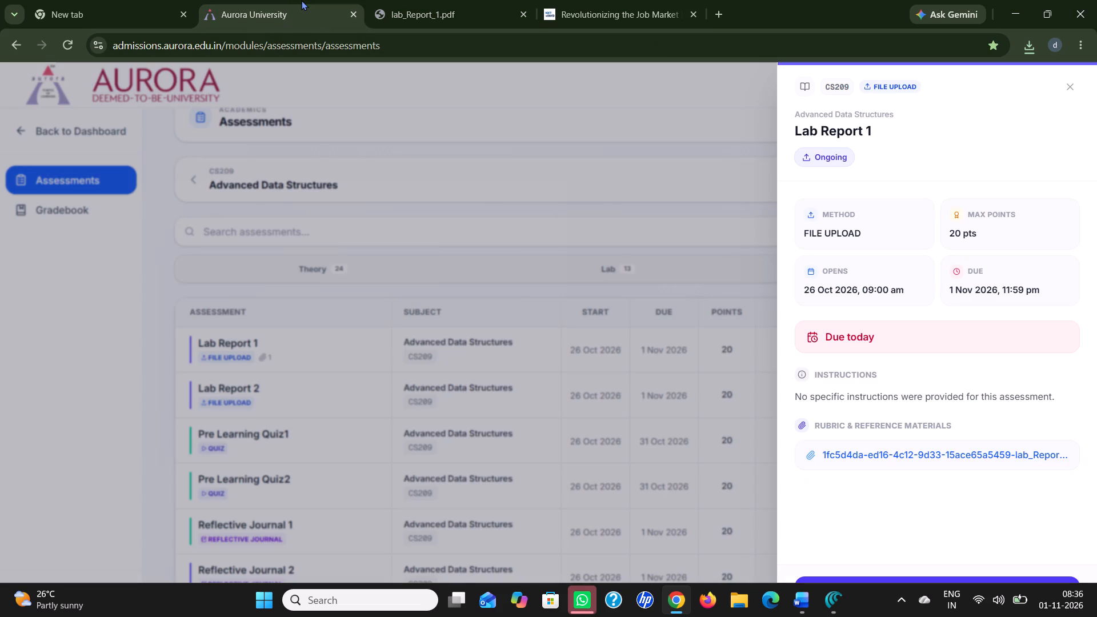
left_click(610, 0)
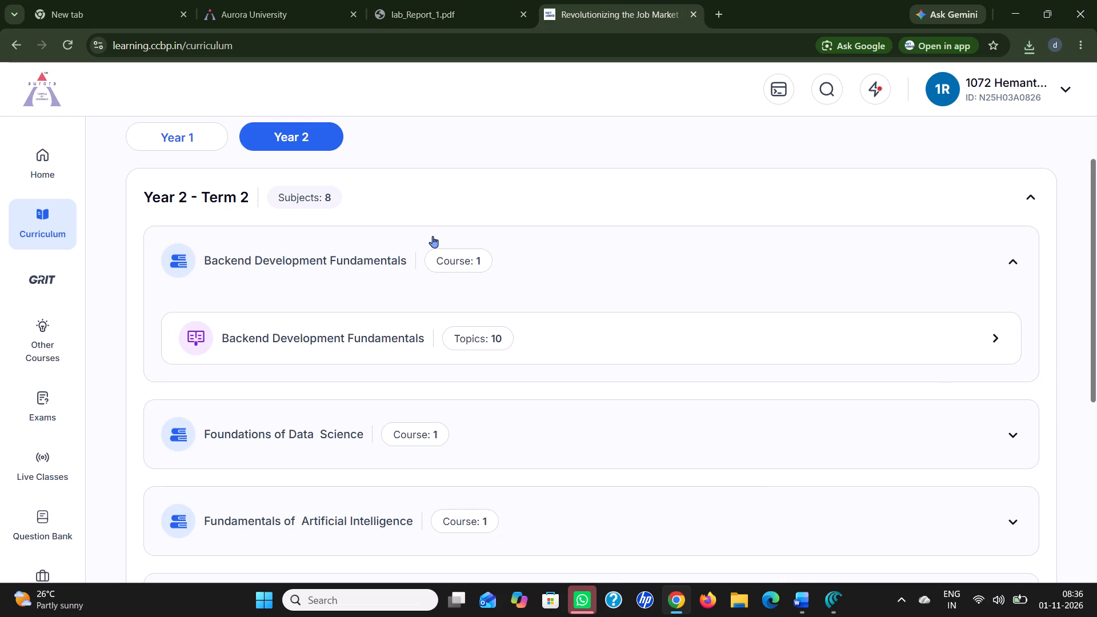
scroll(433, 236, "down", 4)
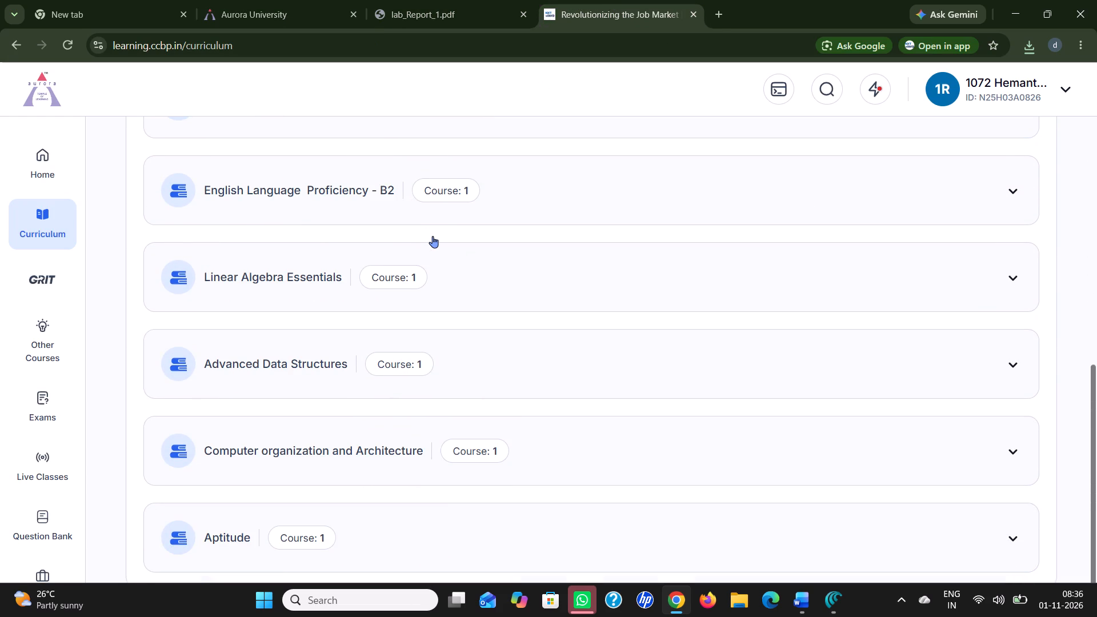
left_click(460, 359)
left_click(434, 429)
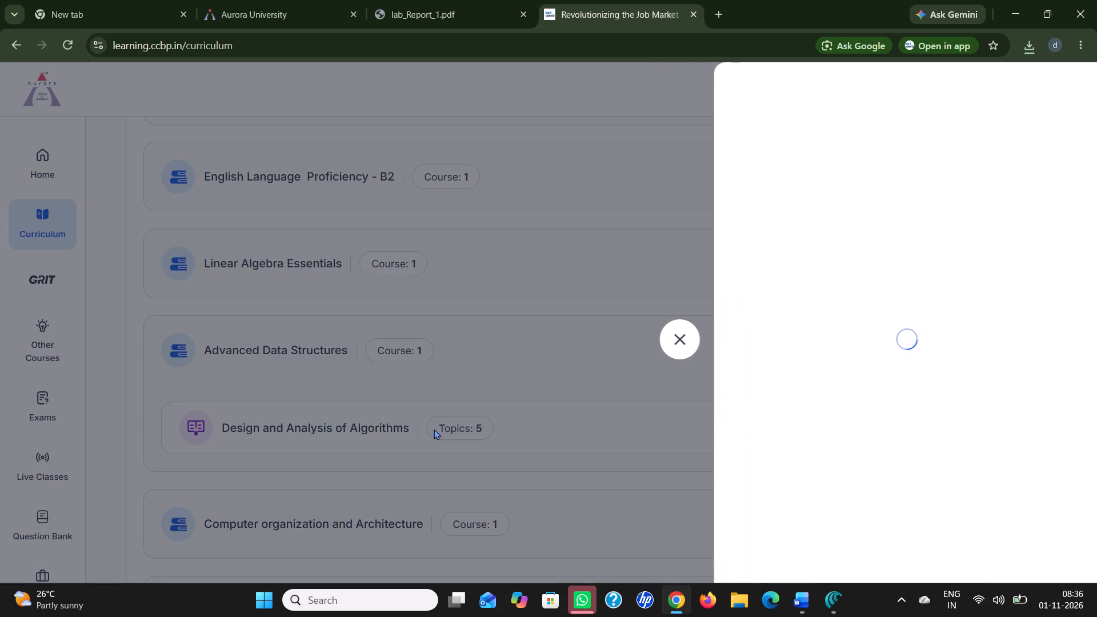
left_click(886, 240)
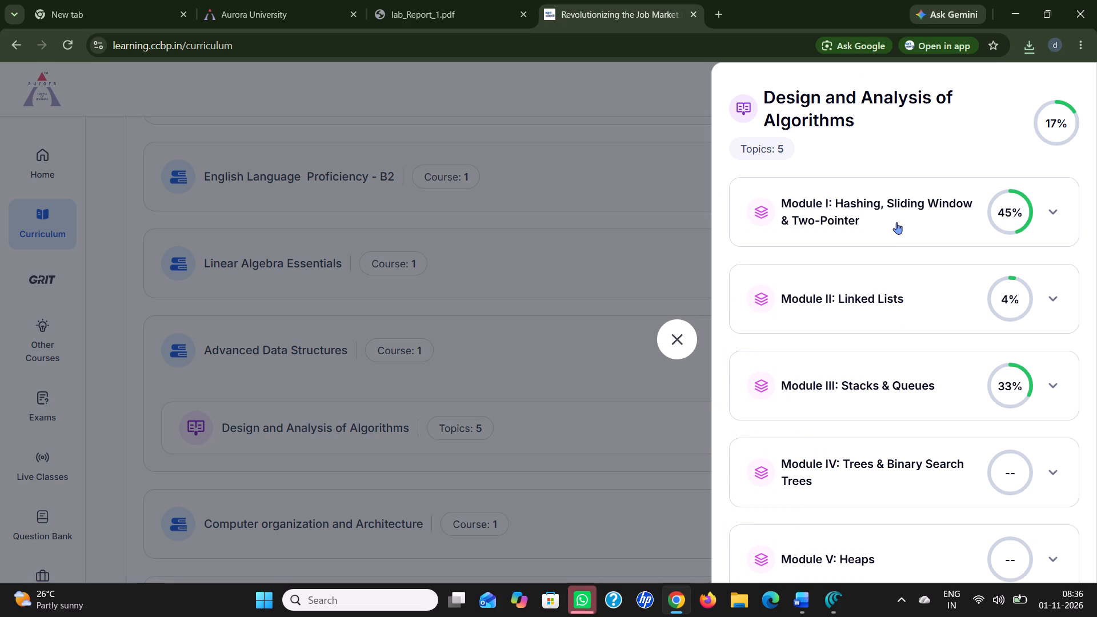
left_click(896, 222)
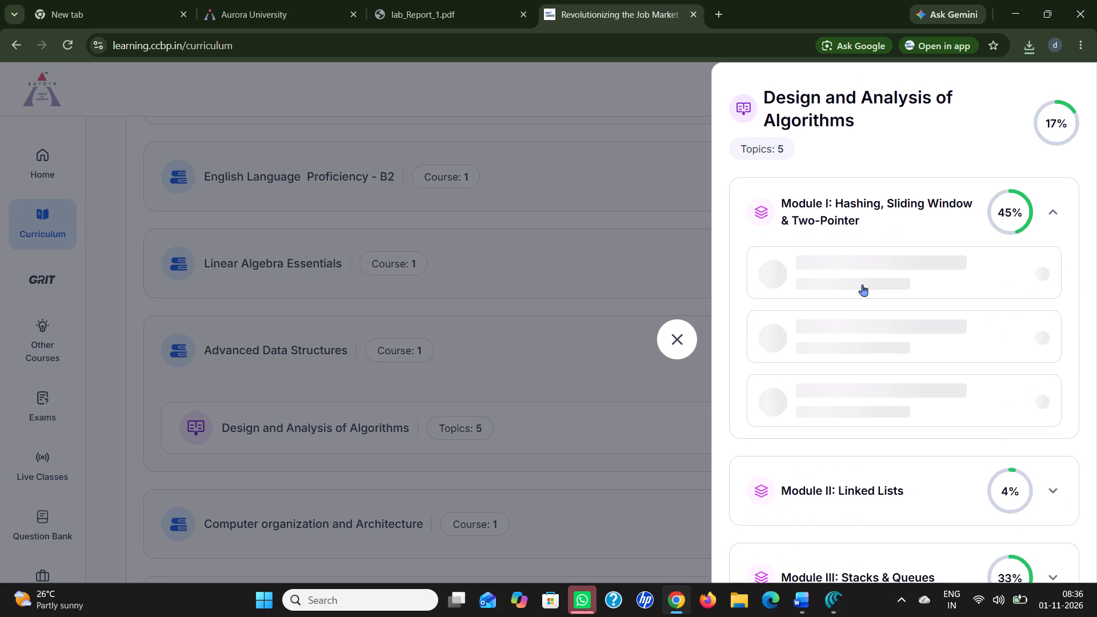
scroll(877, 334, "down", 3)
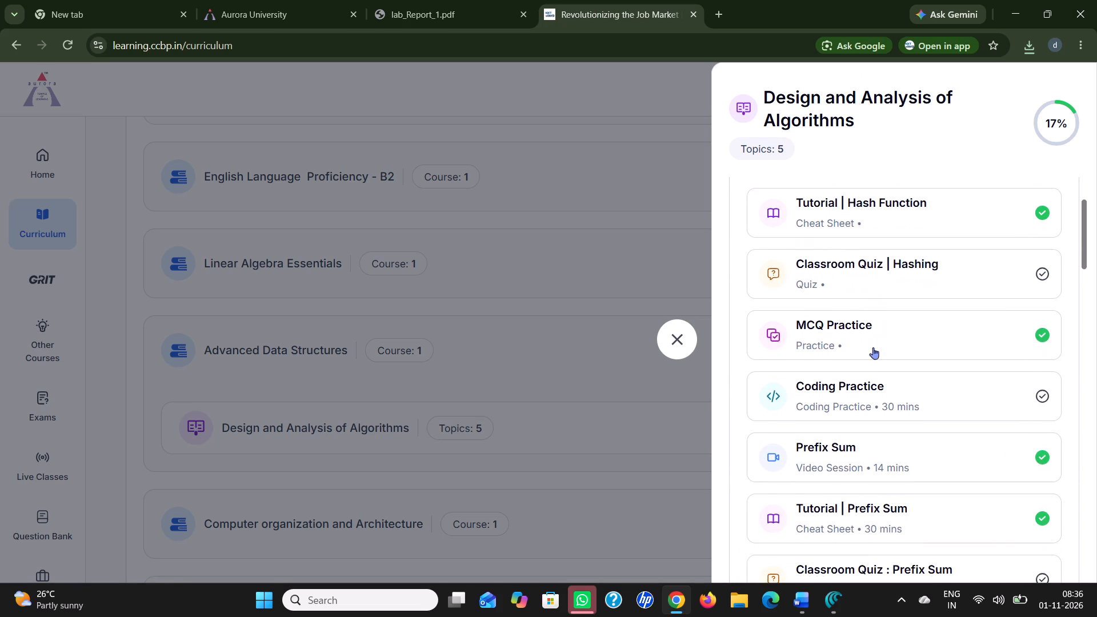
left_click(871, 402)
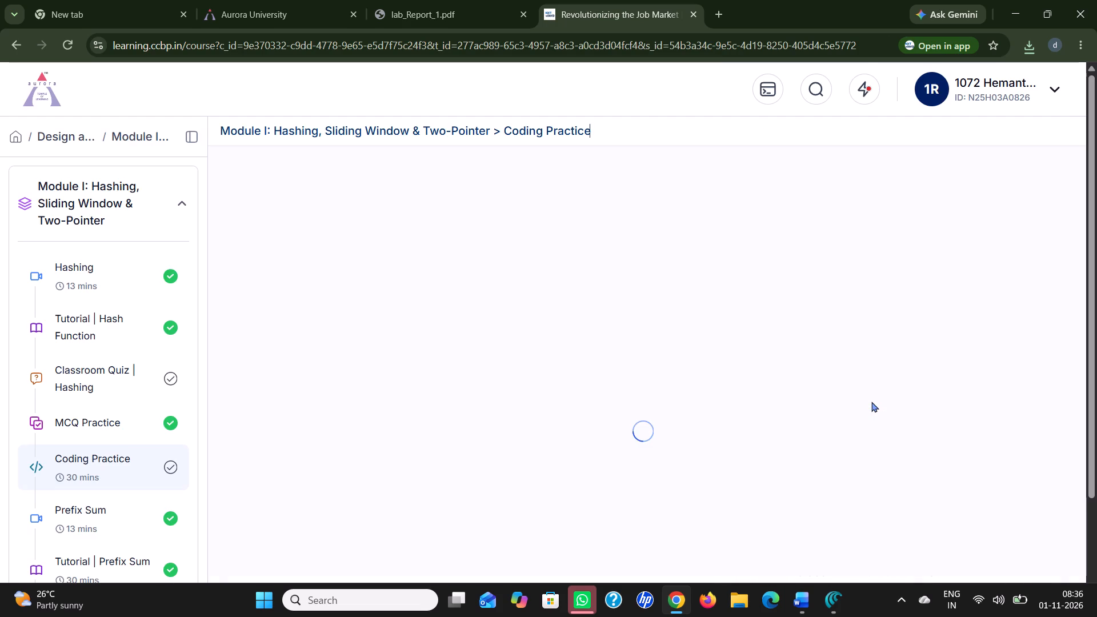
Return to the lab_Report_1 PDF and read the list of experiments on page 3.
left_click(475, 0)
scroll(557, 343, "down", 3)
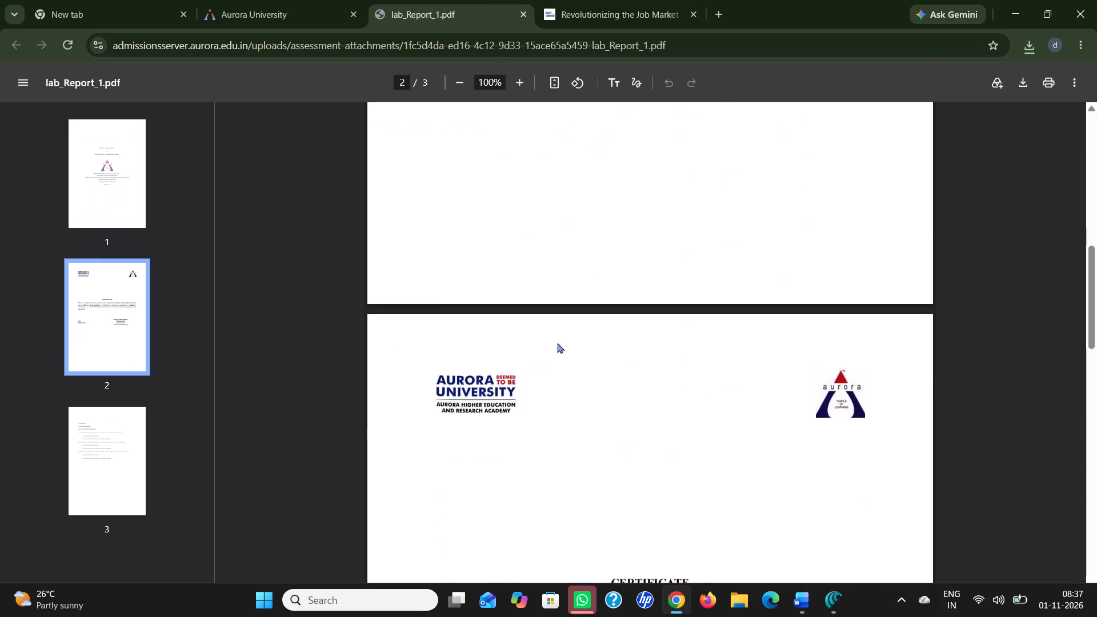
scroll(557, 343, "down", 3)
scroll(557, 343, "up", 1)
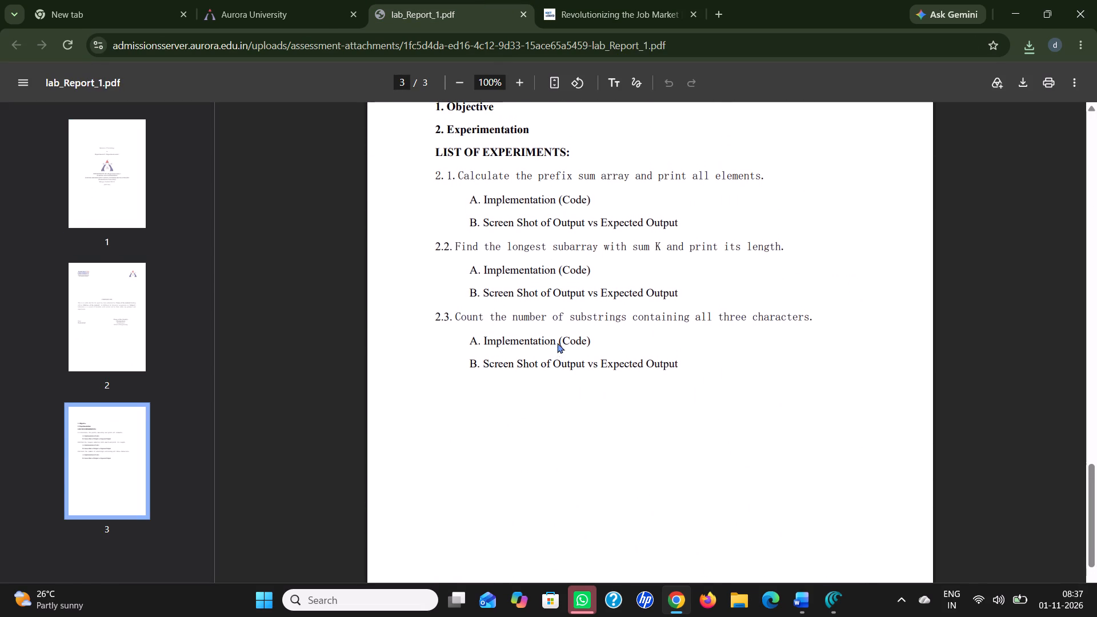
scroll(557, 343, "up", 1)
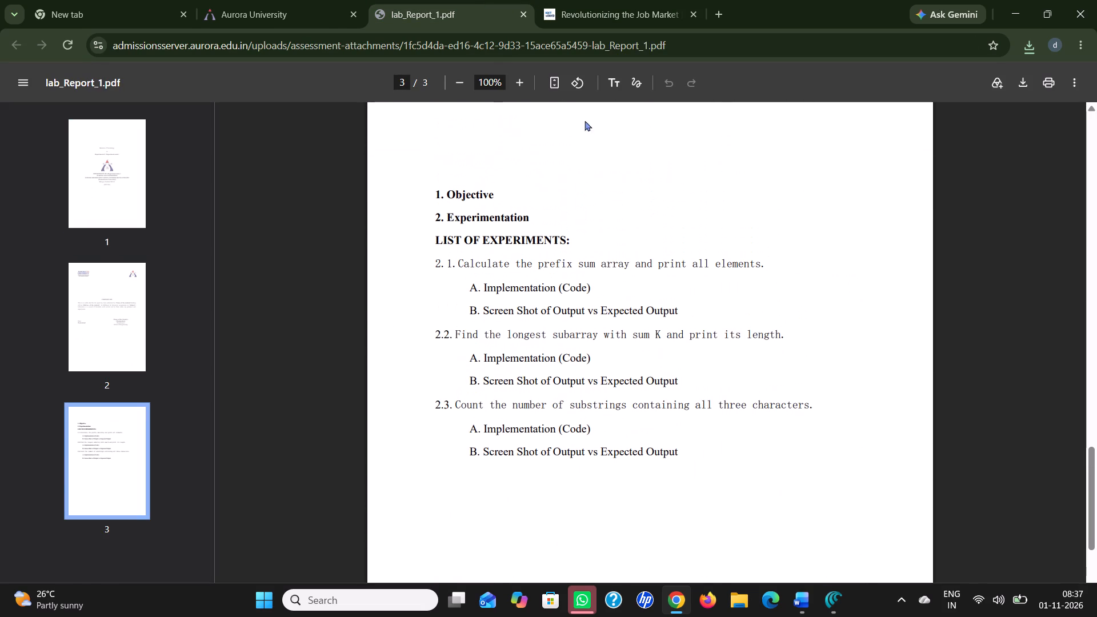
Look through the Hashing Coding Practice questions for ones matching the experiments listed in the lab_Report_1 PDF.
left_click(616, 2)
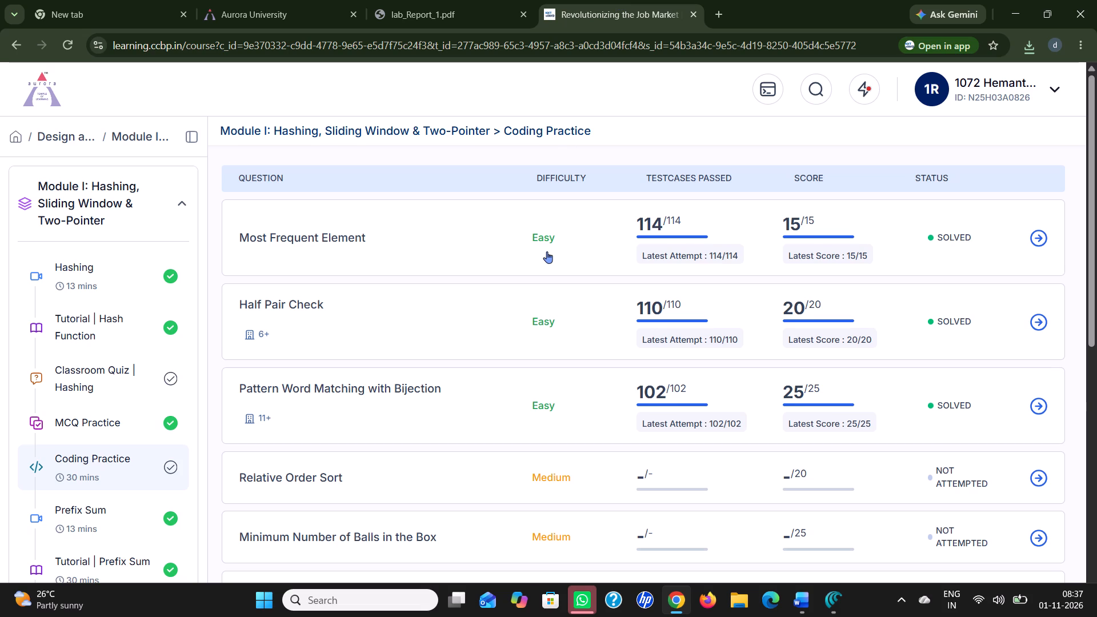
scroll(547, 251, "down", 4)
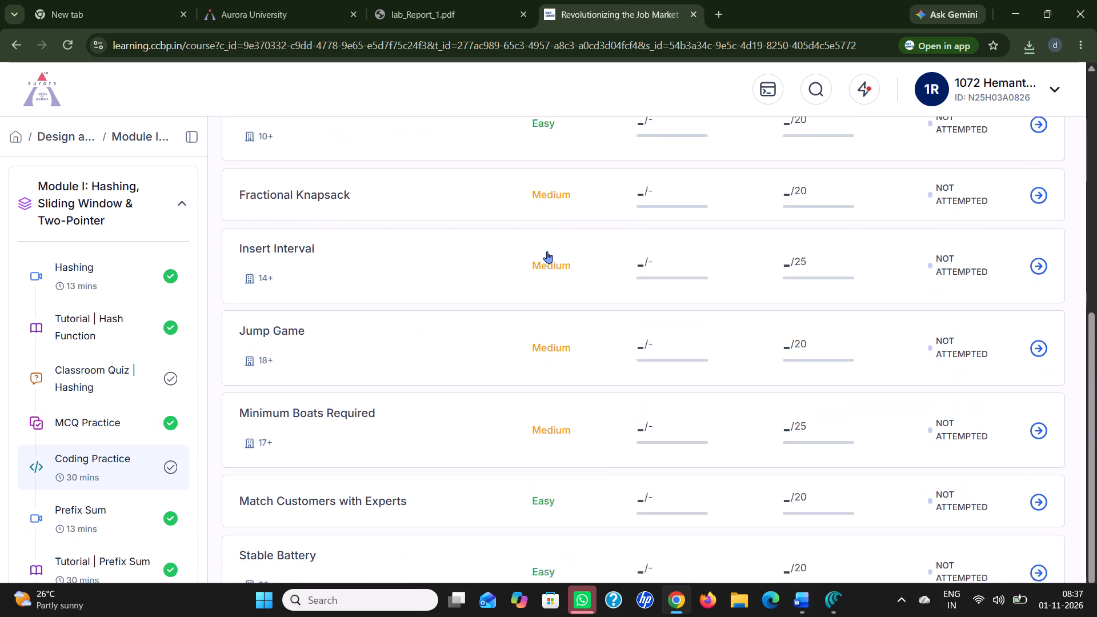
scroll(547, 251, "down", 2)
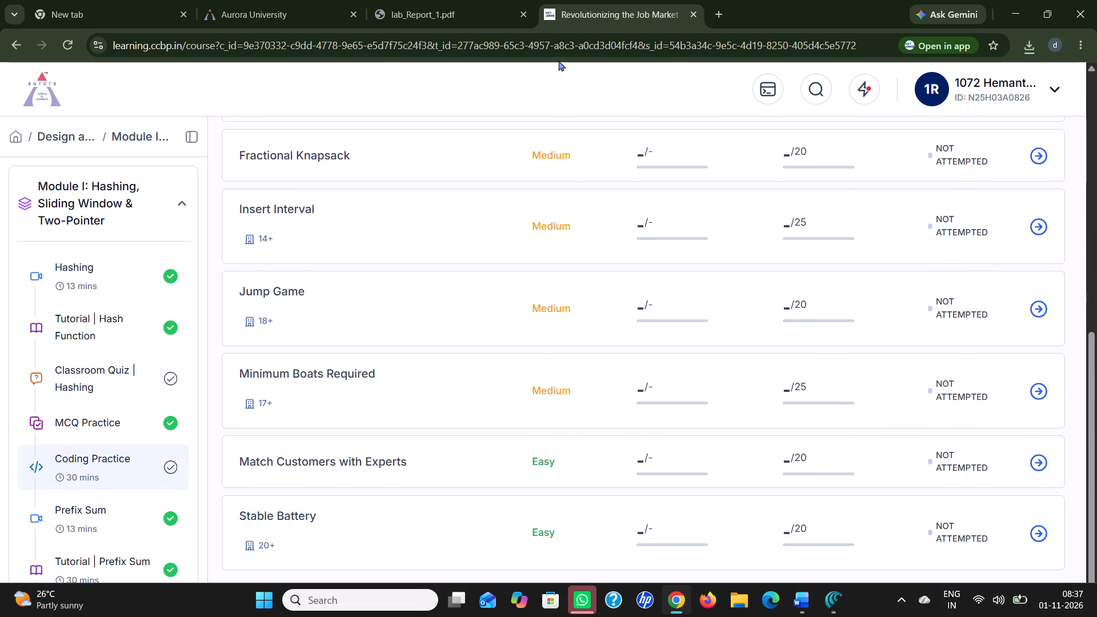
left_click(462, 0)
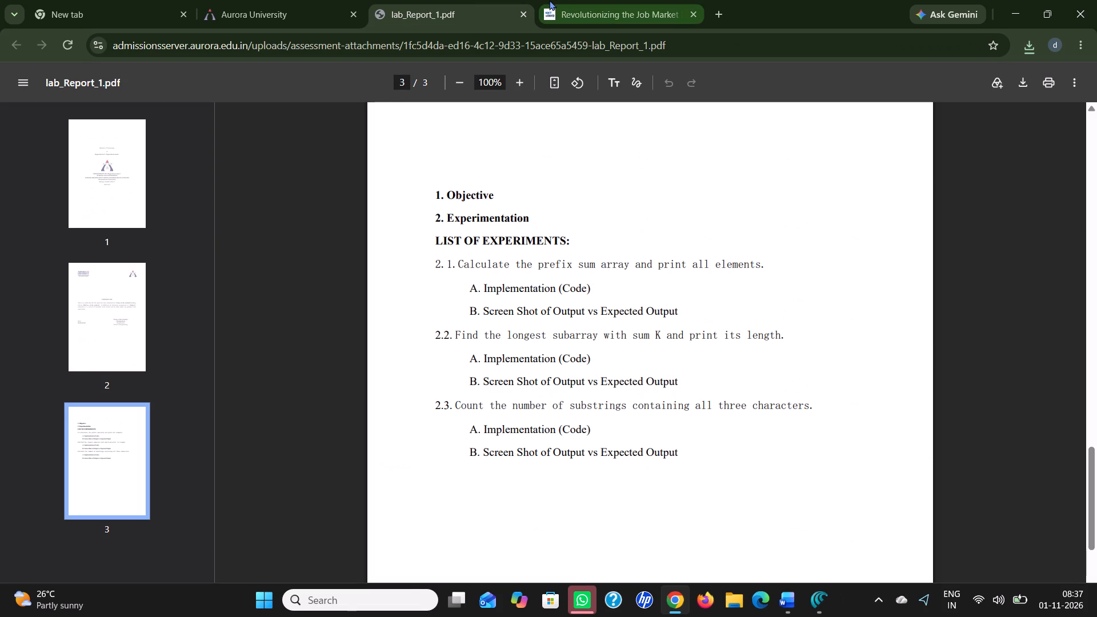
left_click(605, 5)
scroll(521, 324, "up", 3)
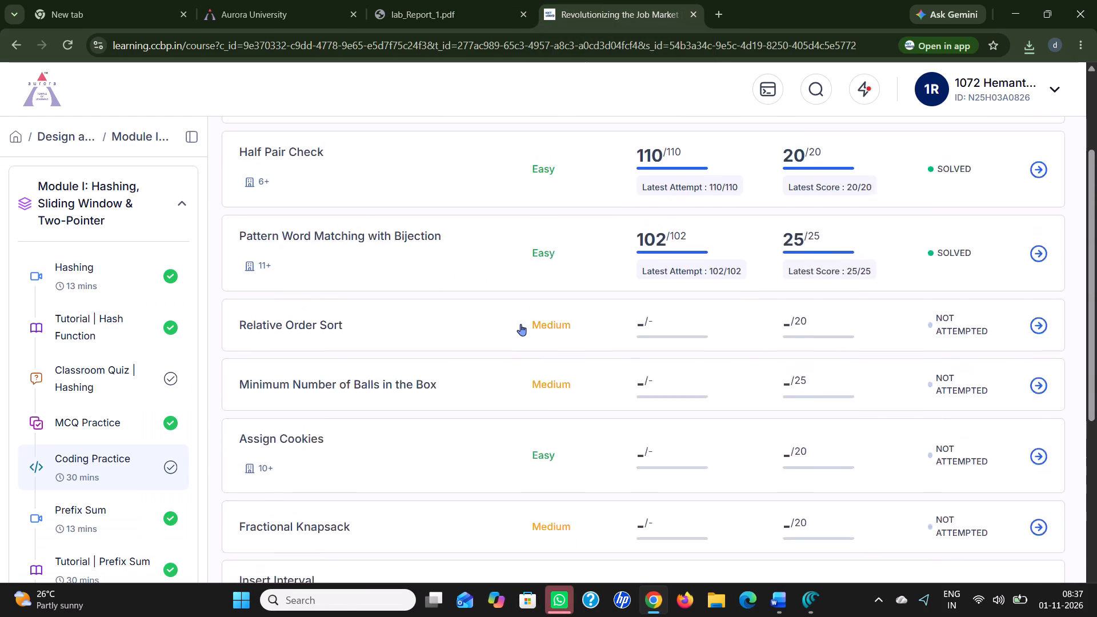
scroll(521, 324, "up", 1)
scroll(521, 324, "down", 1)
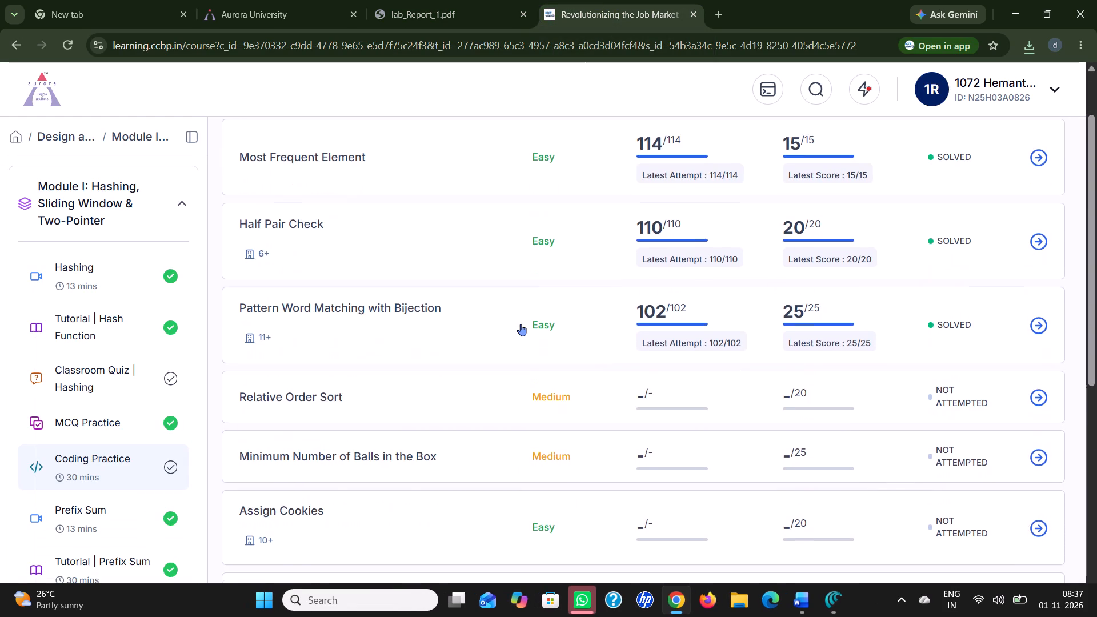
scroll(521, 324, "down", 4)
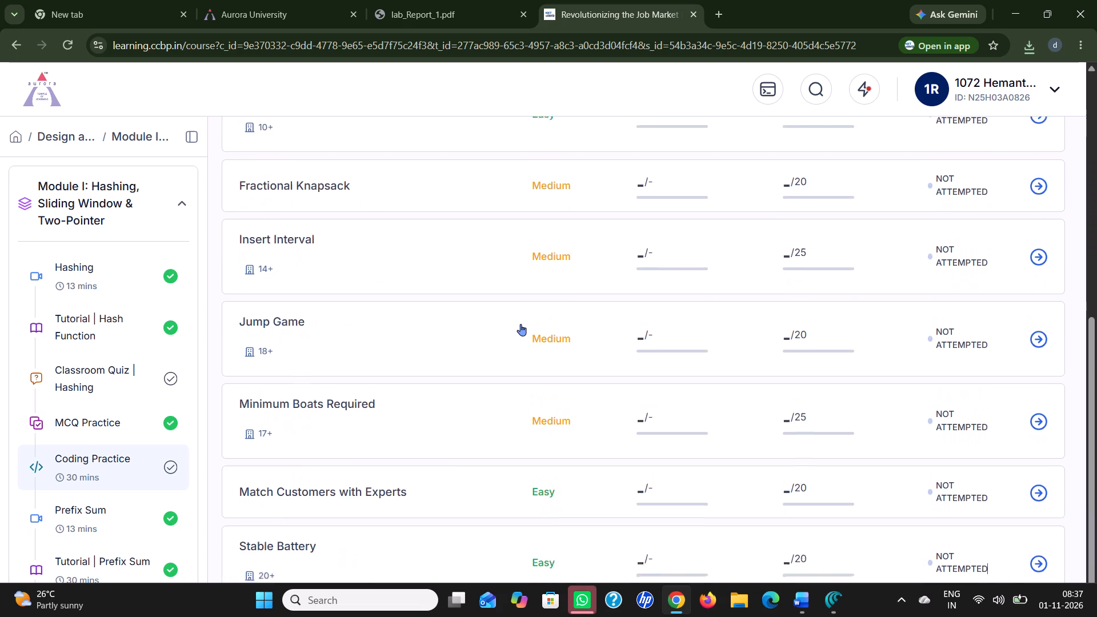
scroll(521, 324, "down", 2)
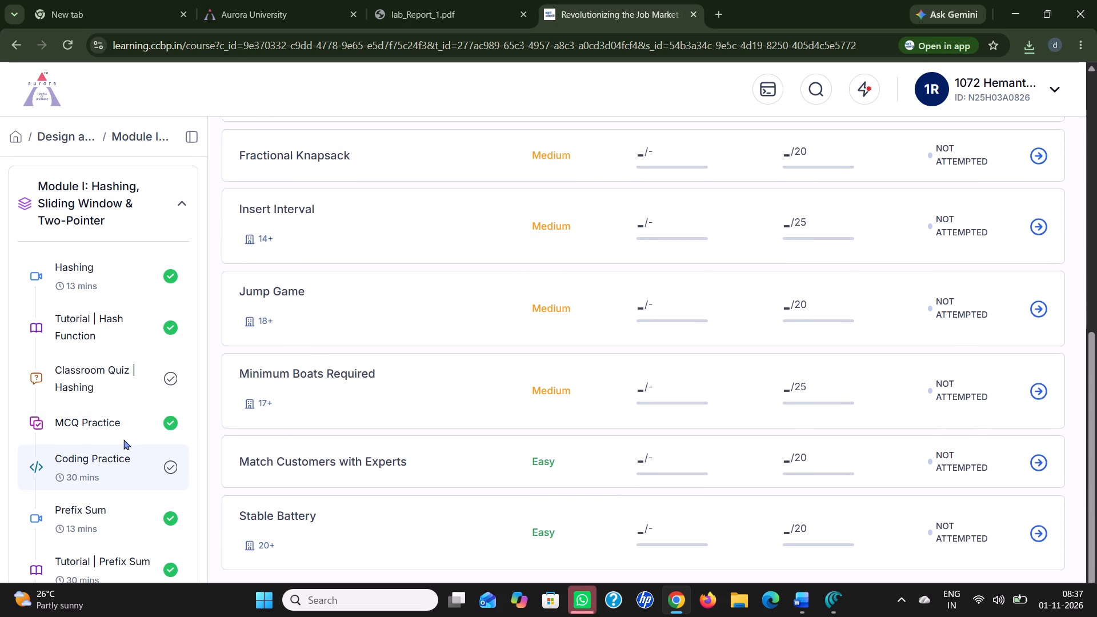
Open the Coding Practice of the Prefix Sum lesson in Module I and examine its questions and the lessons that follow.
scroll(123, 439, "down", 3)
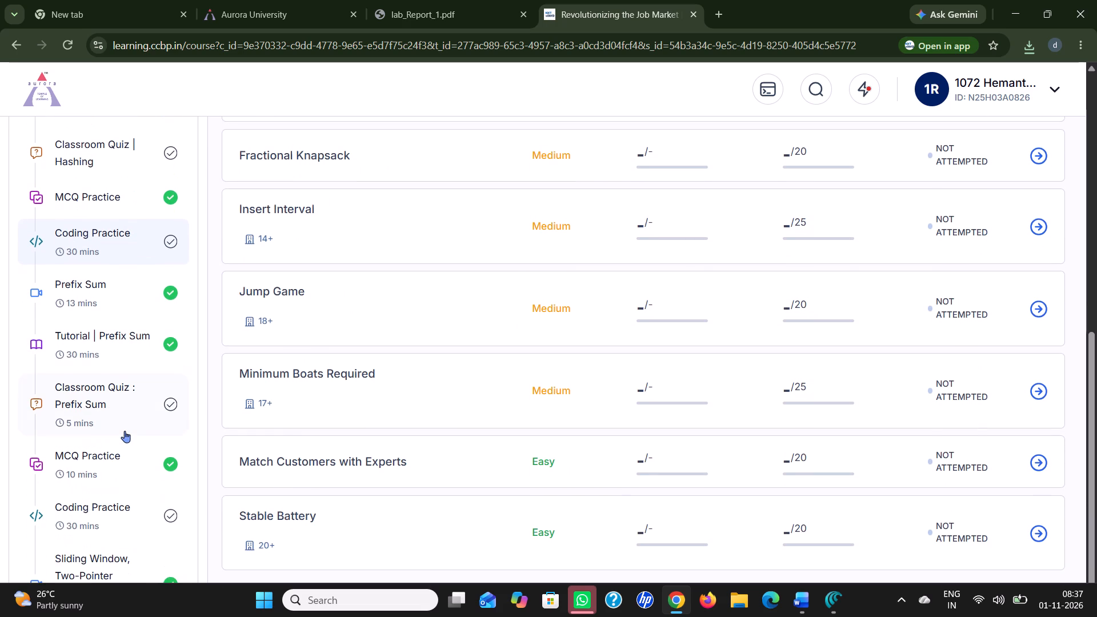
left_click(118, 512)
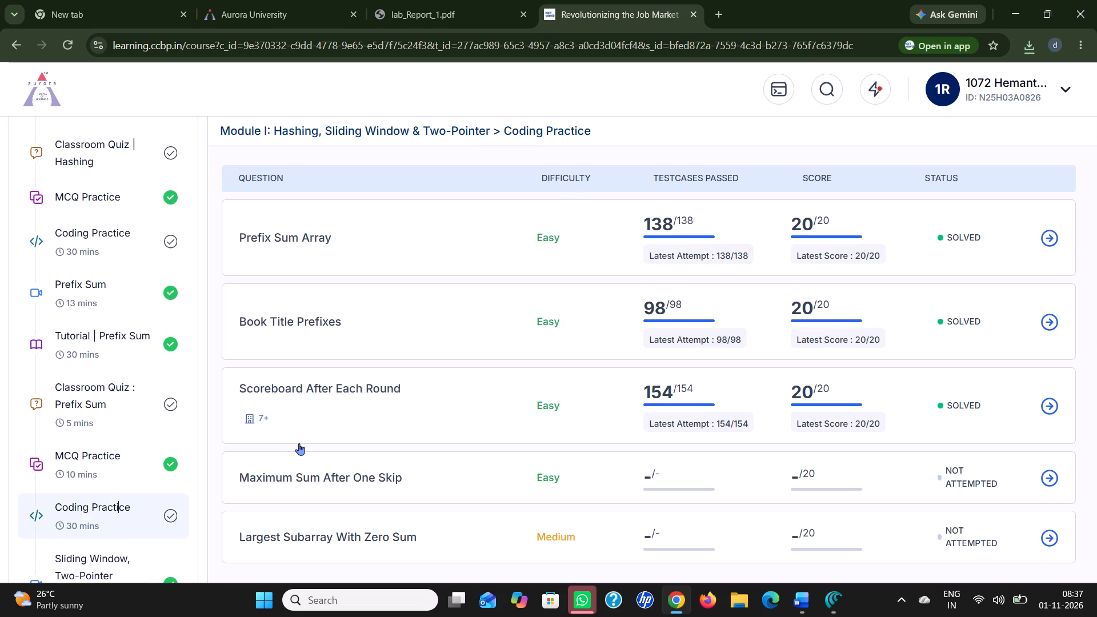
scroll(299, 443, "down", 1)
scroll(366, 354, "down", 3)
scroll(366, 354, "up", 1)
scroll(366, 354, "down", 4)
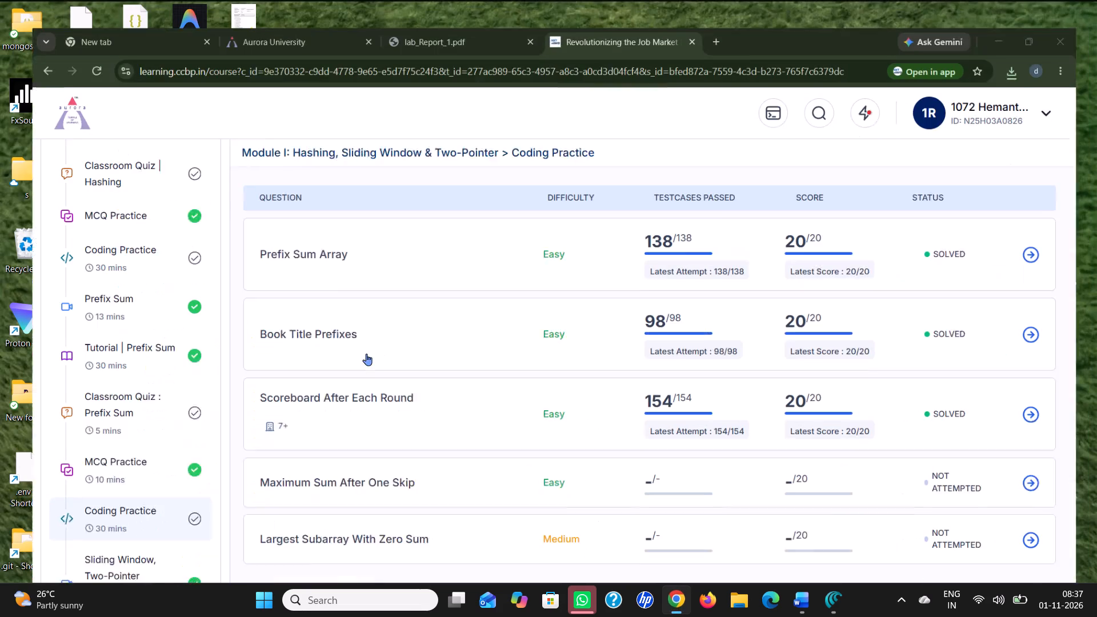
scroll(396, 376, "down", 4)
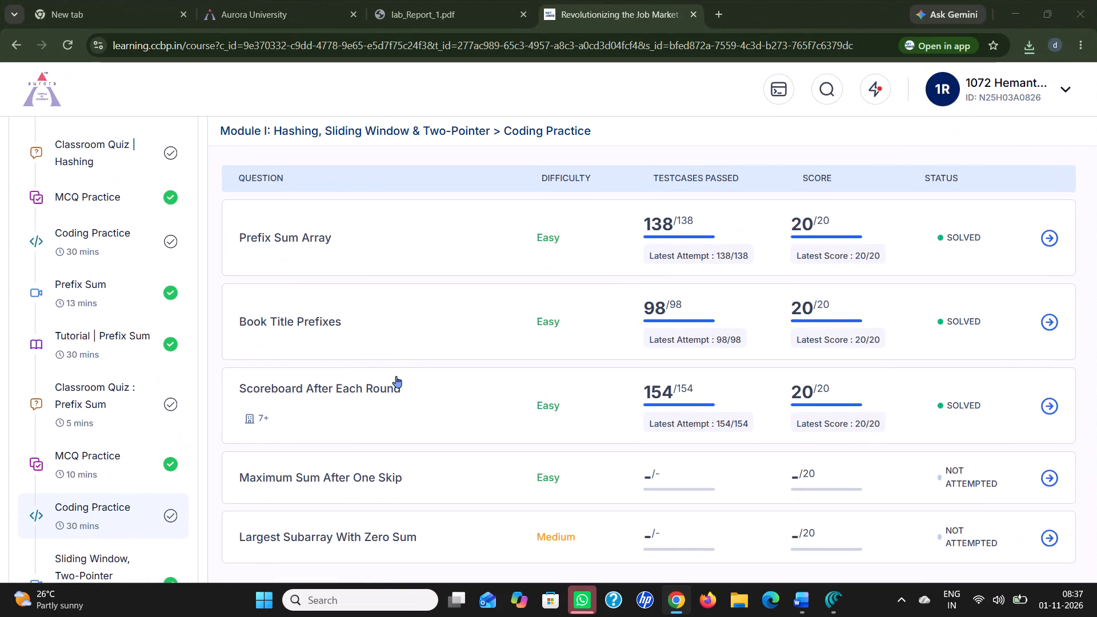
scroll(125, 518, "down", 2)
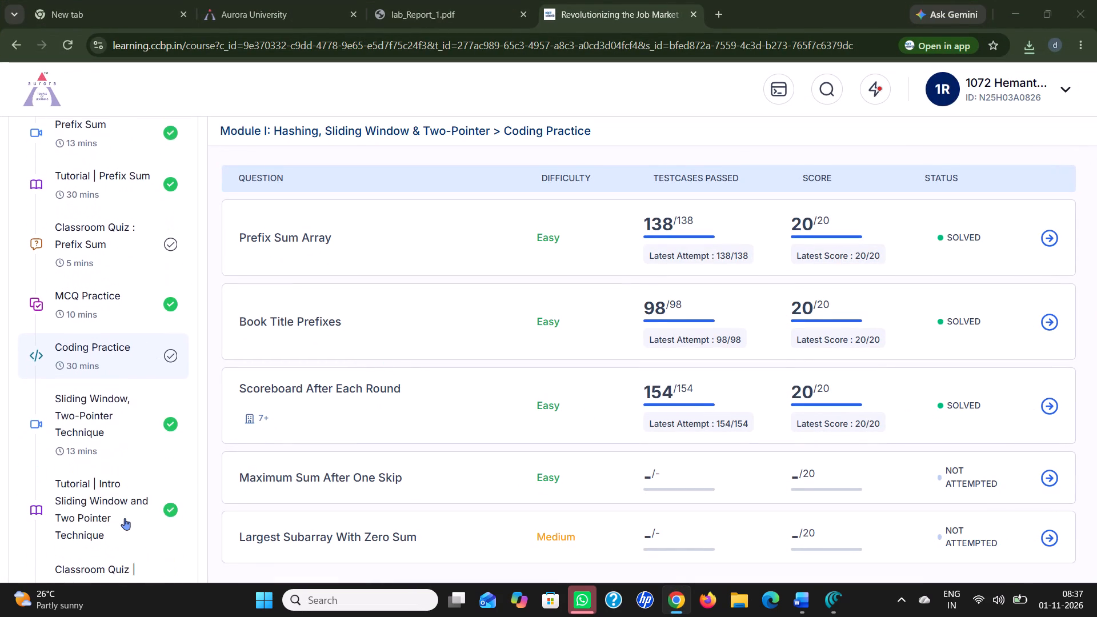
scroll(125, 518, "down", 1)
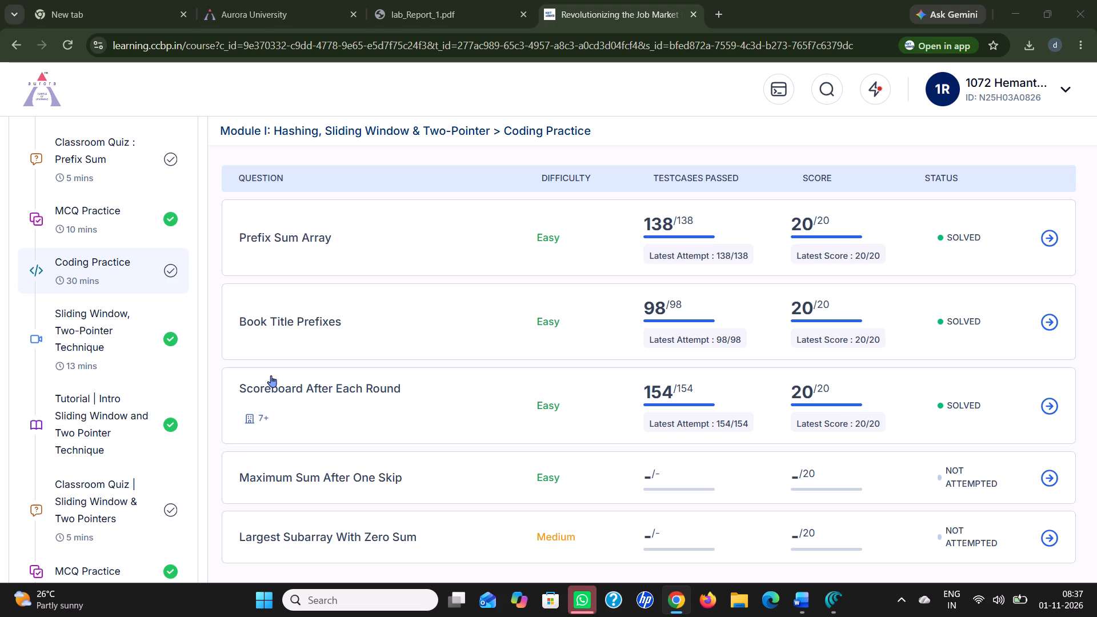
Recheck the experiment list in the lab_Report_1 PDF and look through the Hashing Coding Practice questions for matches.
left_click(483, 0)
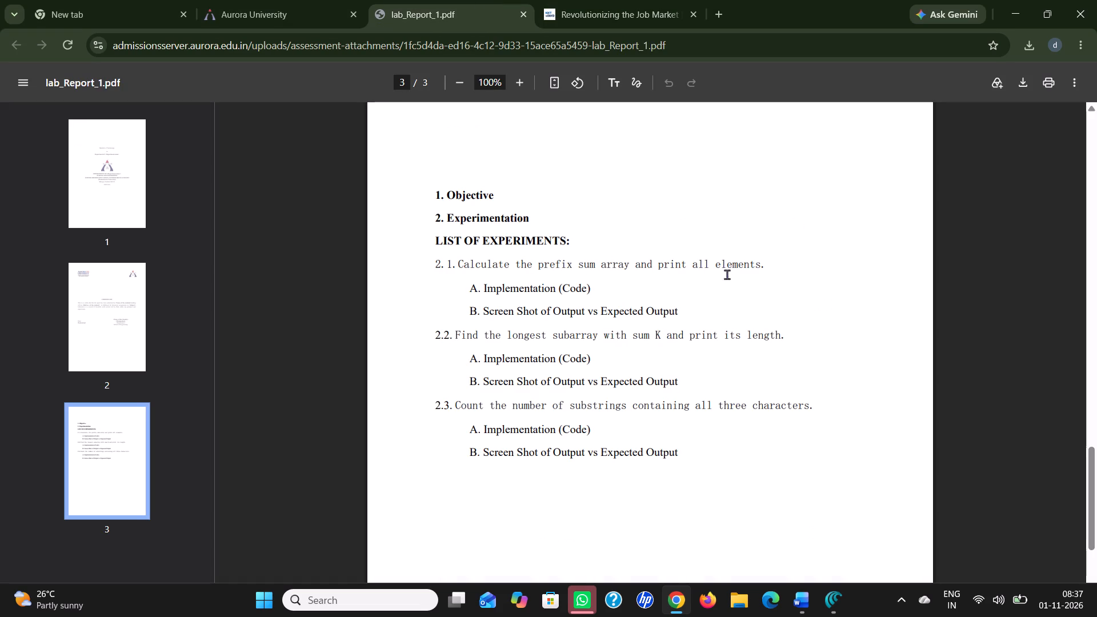
left_click(624, 0)
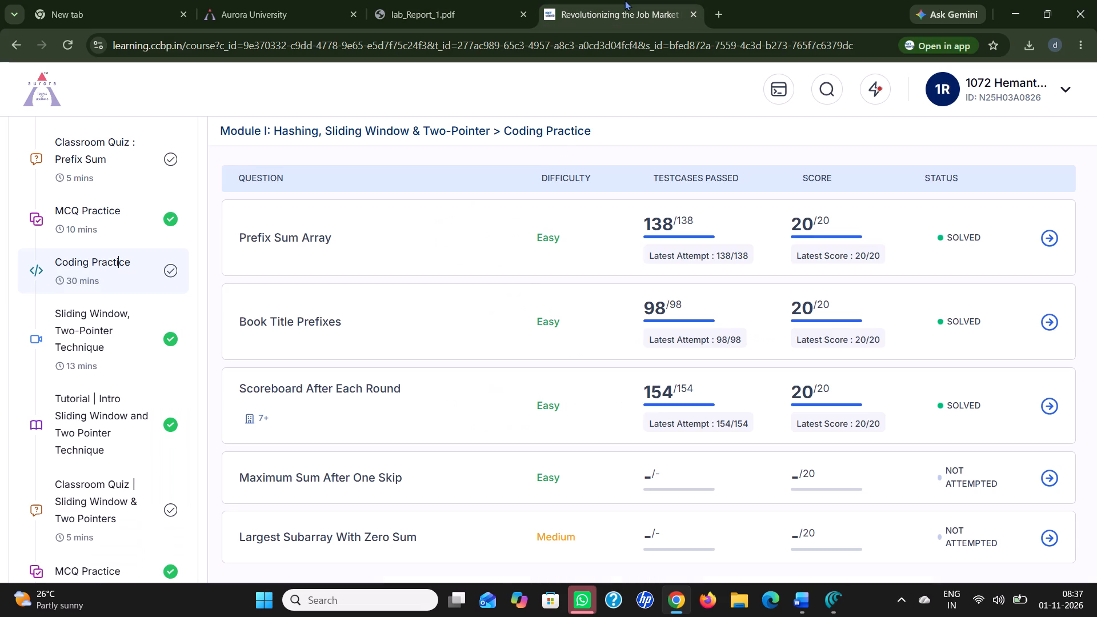
scroll(525, 281, "down", 3)
scroll(134, 287, "up", 1)
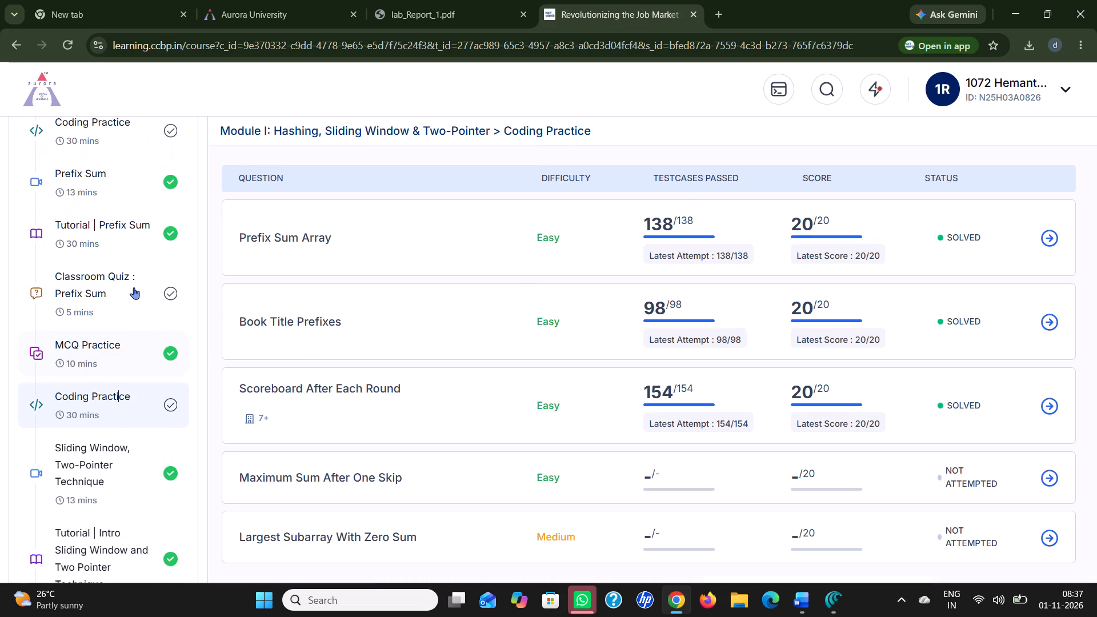
scroll(134, 287, "up", 1)
left_click(154, 142)
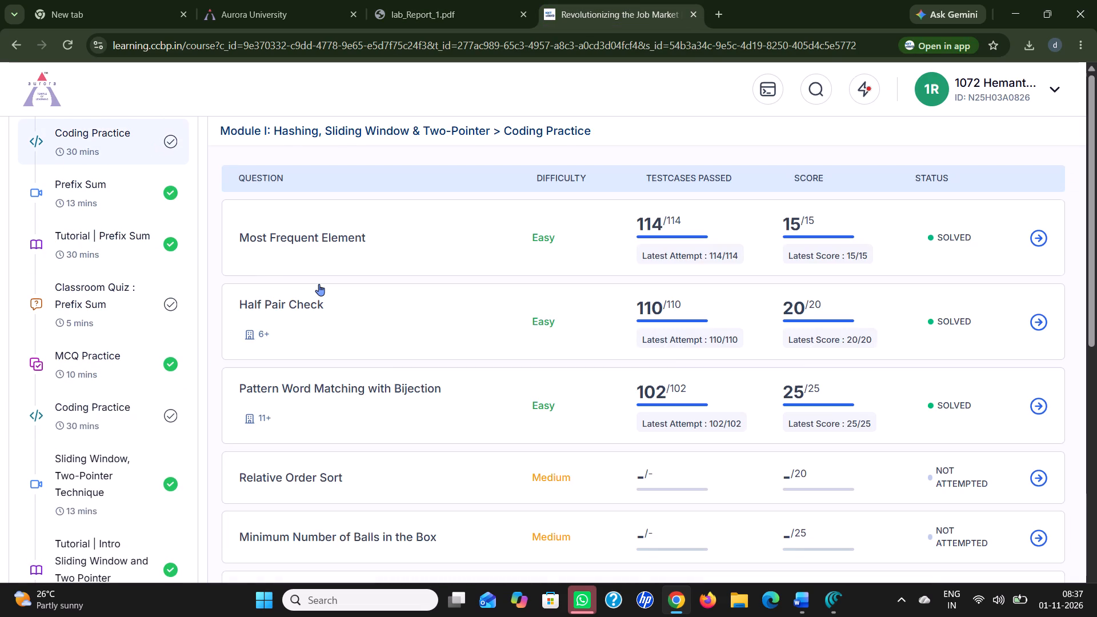
scroll(319, 284, "down", 1)
scroll(319, 284, "up", 2)
scroll(319, 284, "down", 1)
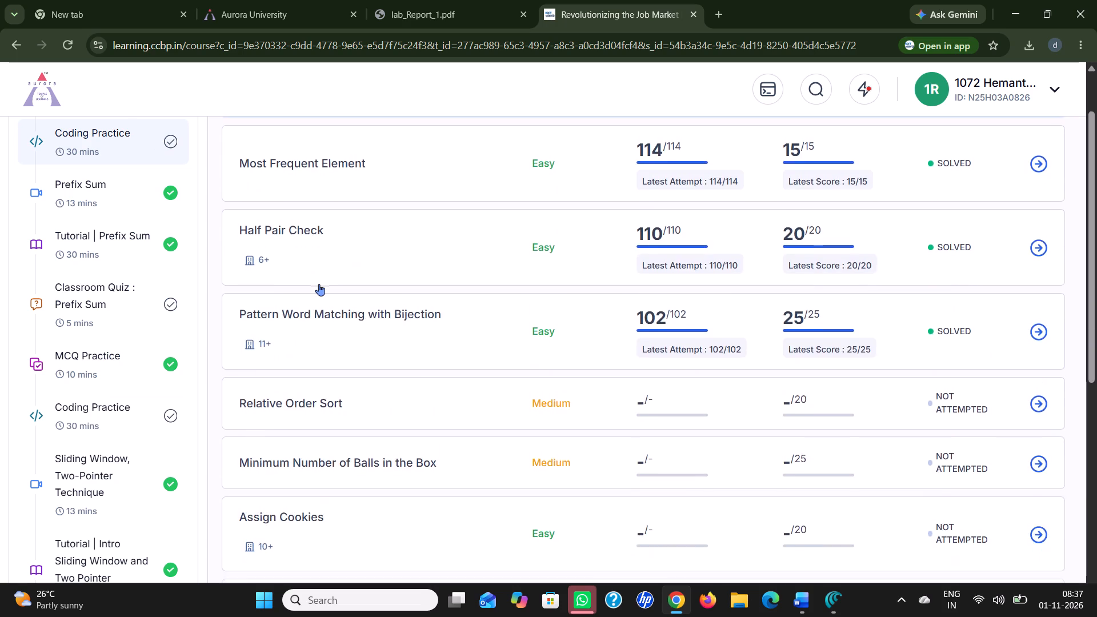
scroll(319, 284, "down", 5)
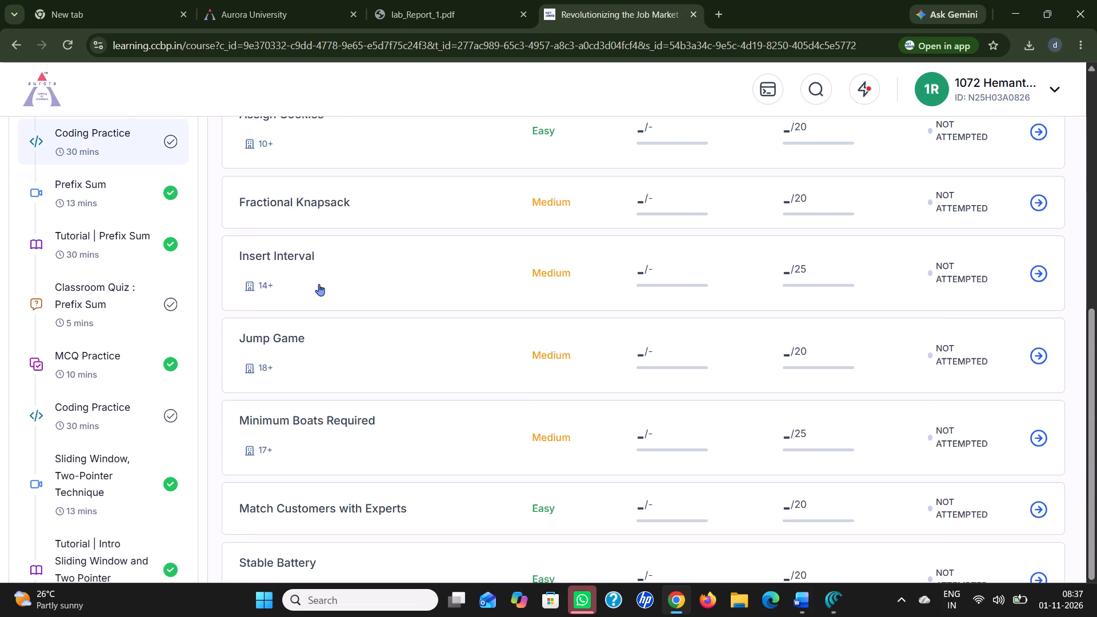
scroll(319, 284, "down", 2)
Open the Prefix Sum Array question from the Coding Practice of the Prefix Sum lesson.
double_click(105, 425)
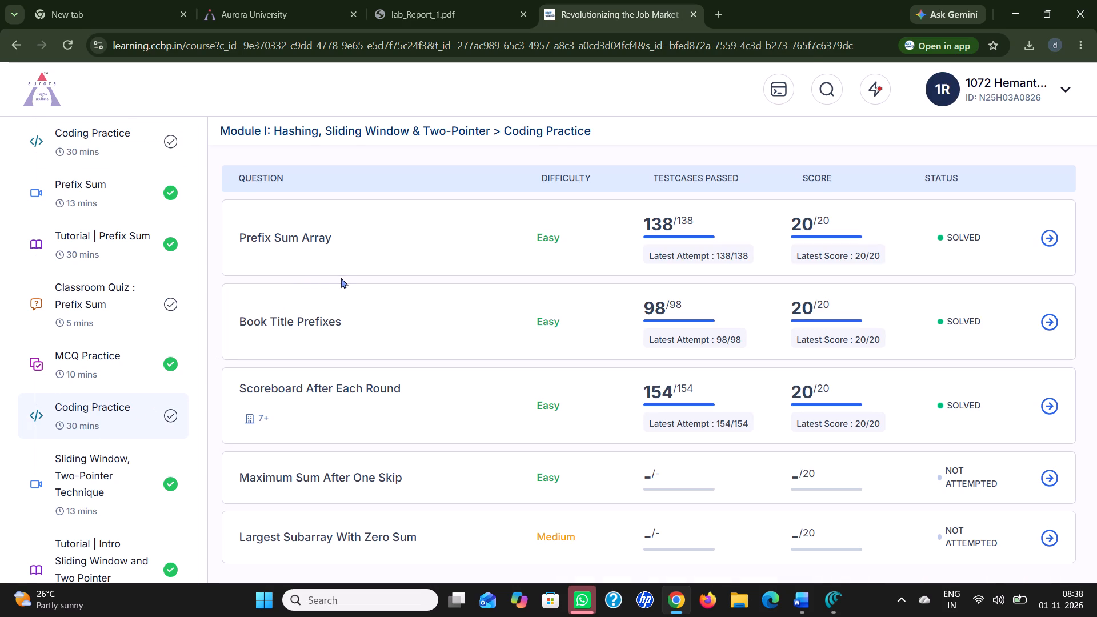
left_click(359, 262)
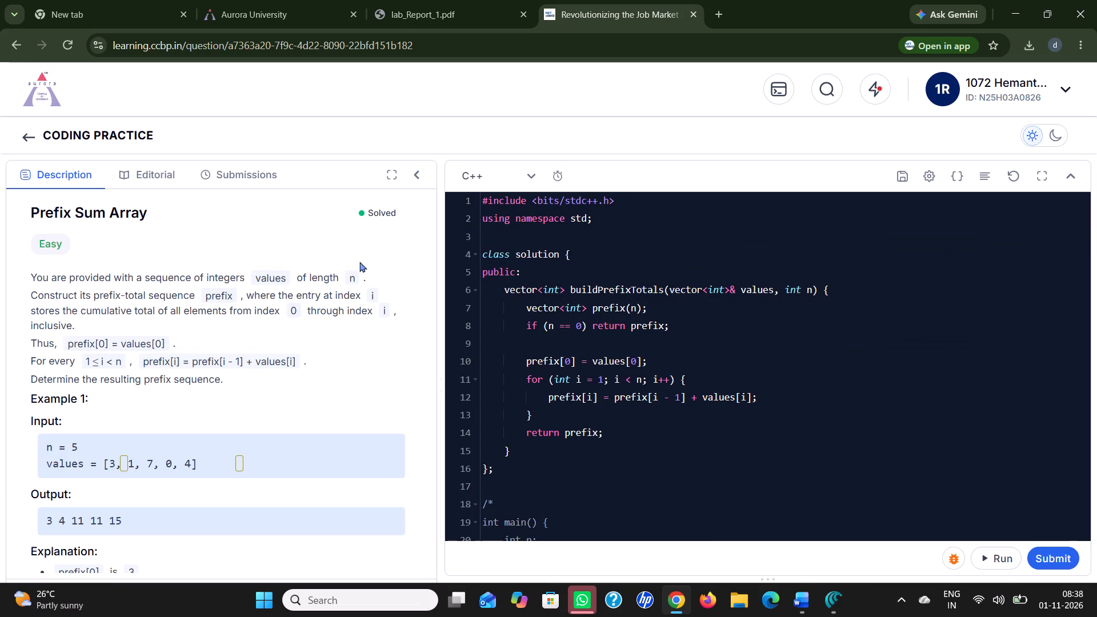
Read the Prefix Sum Array problem description and compare it with the experiments listed in the lab_Report_1 PDF.
scroll(359, 262, "down", 1)
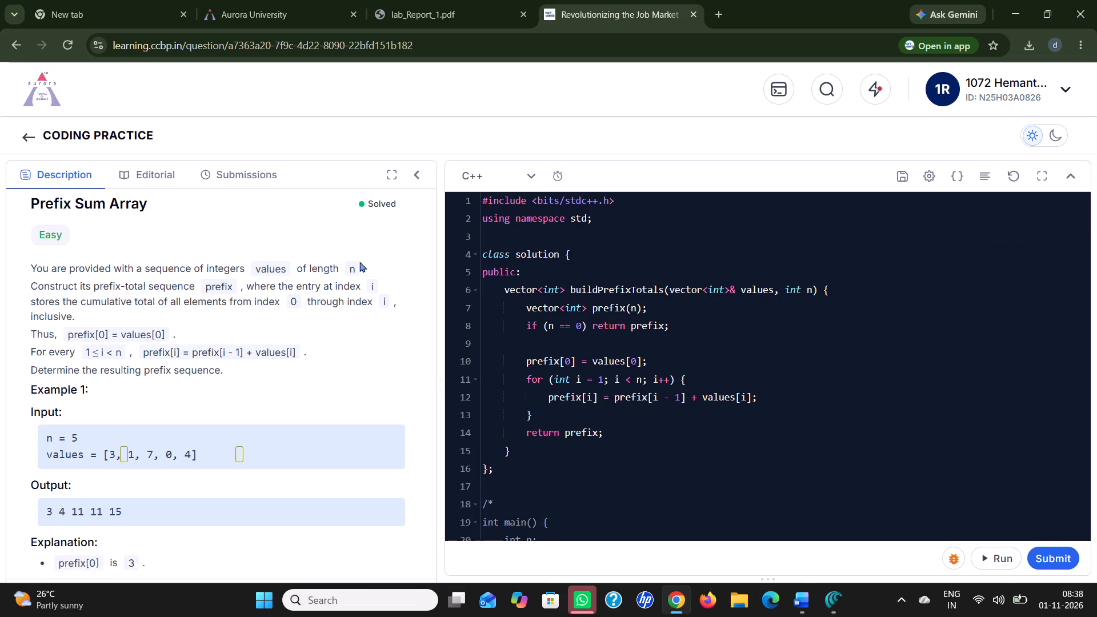
scroll(359, 262, "down", 2)
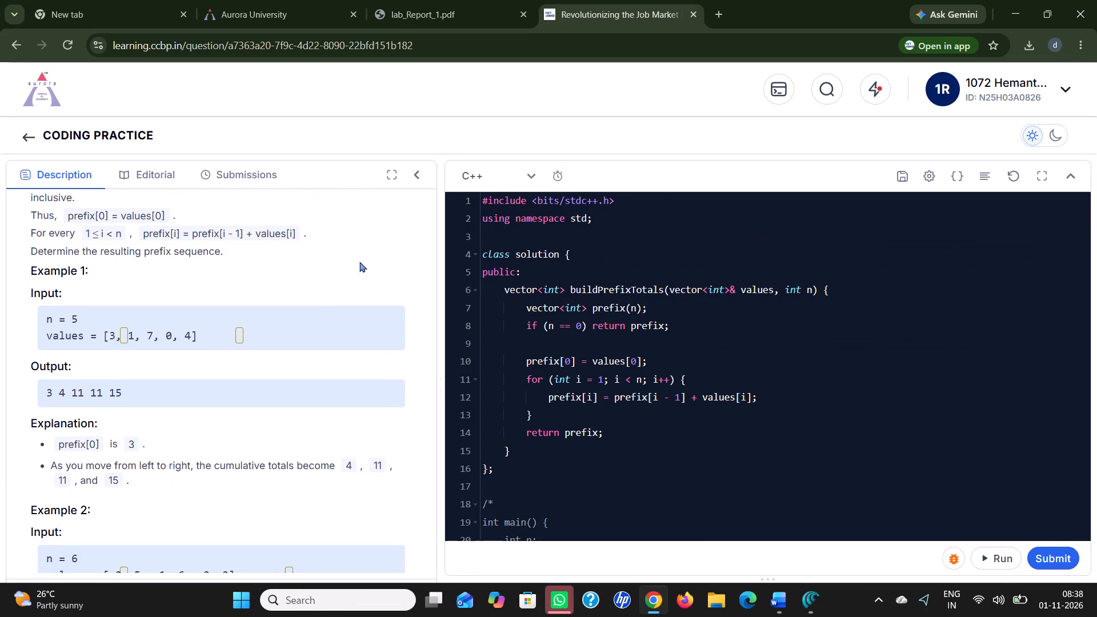
scroll(359, 262, "down", 4)
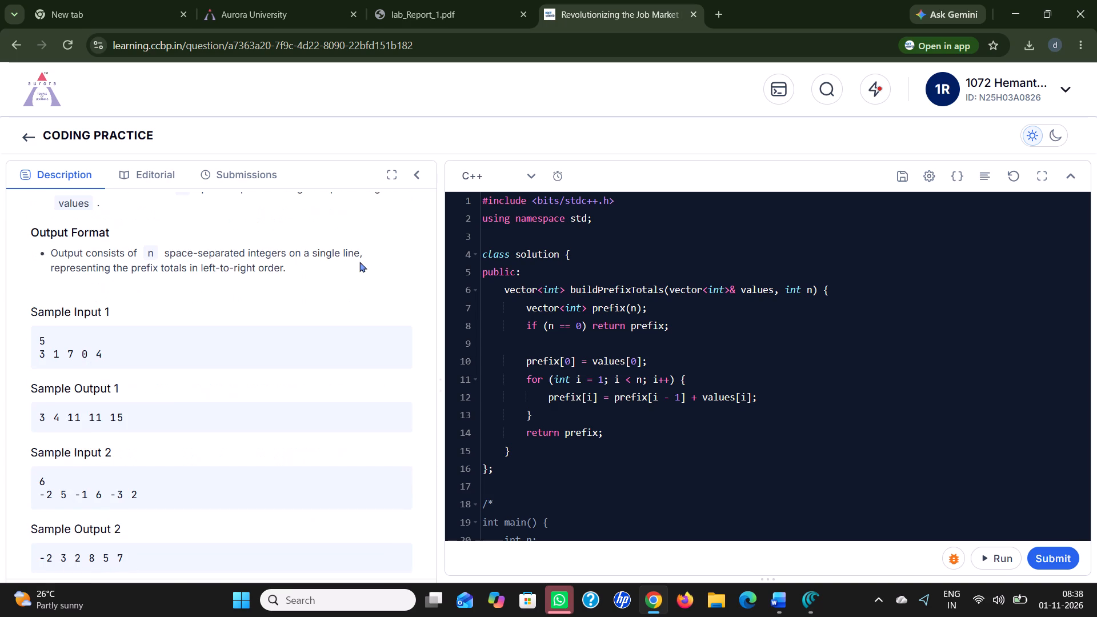
scroll(359, 262, "down", 2)
scroll(359, 262, "up", 8)
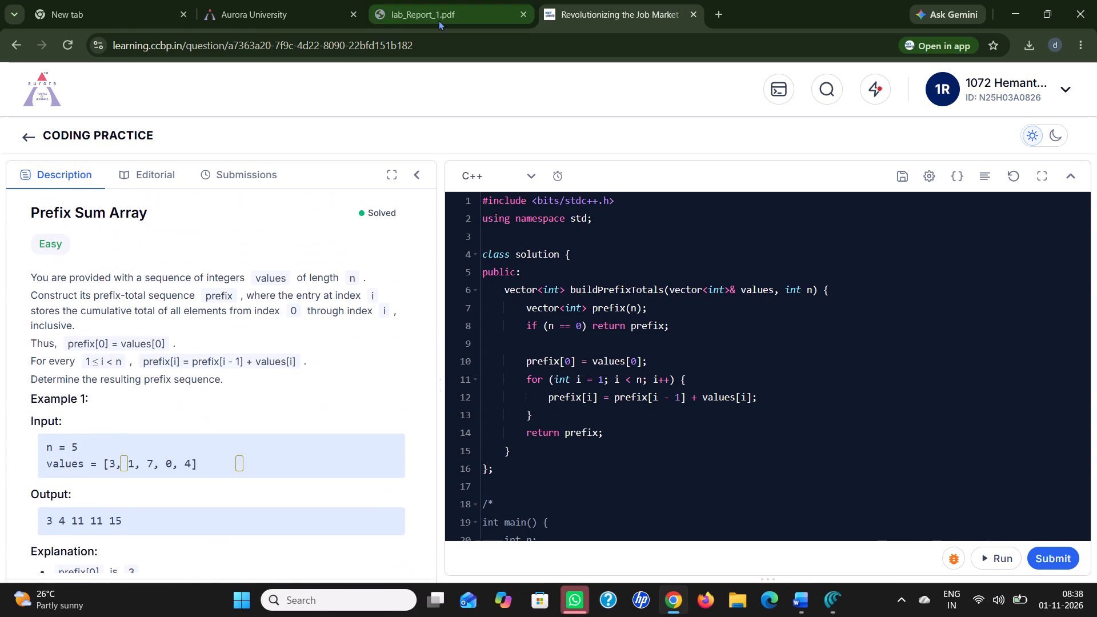
left_click(438, 20)
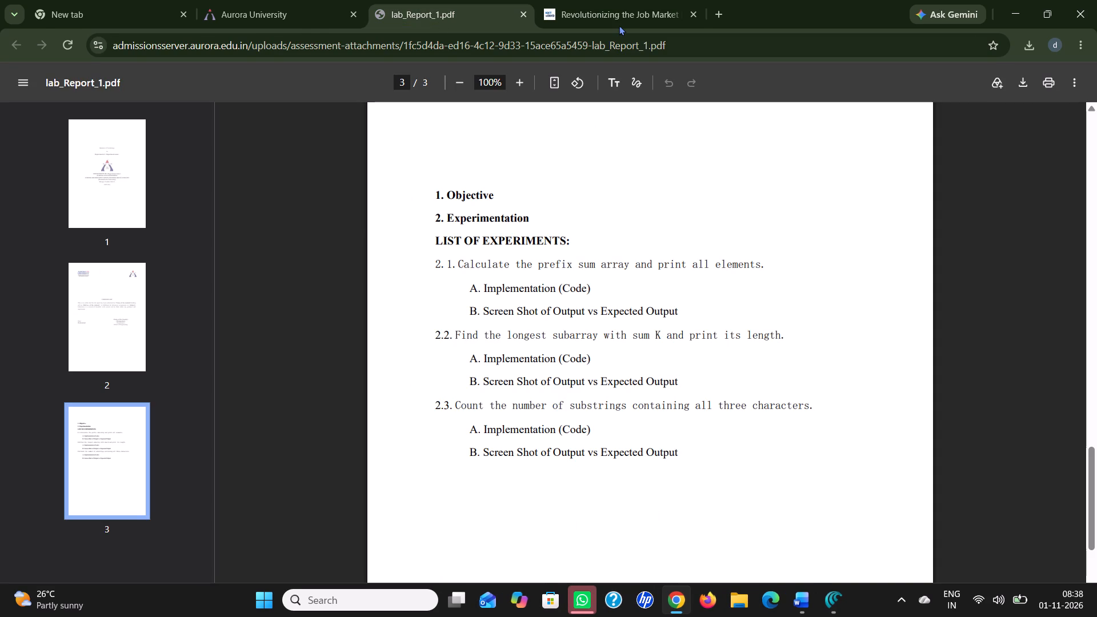
left_click(618, 13)
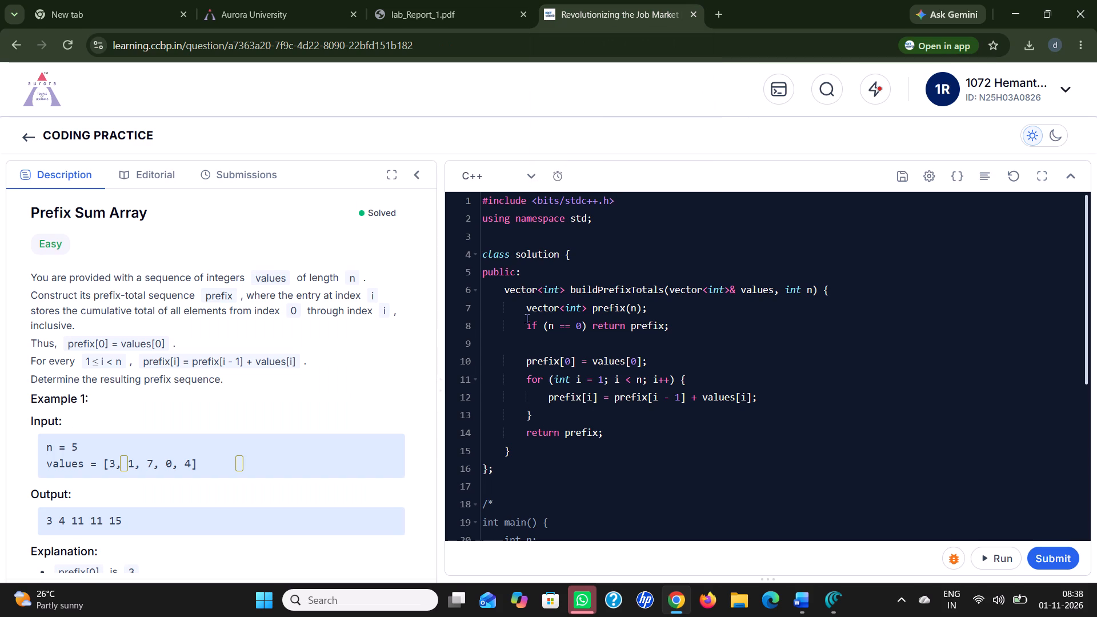
left_click(658, 257)
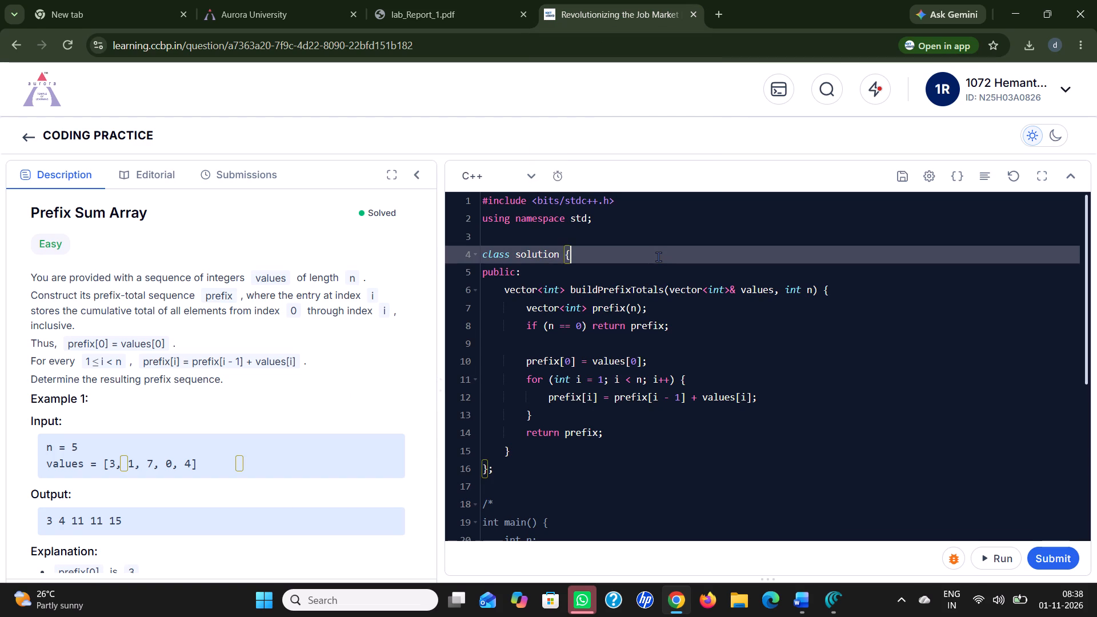
left_click(505, 0)
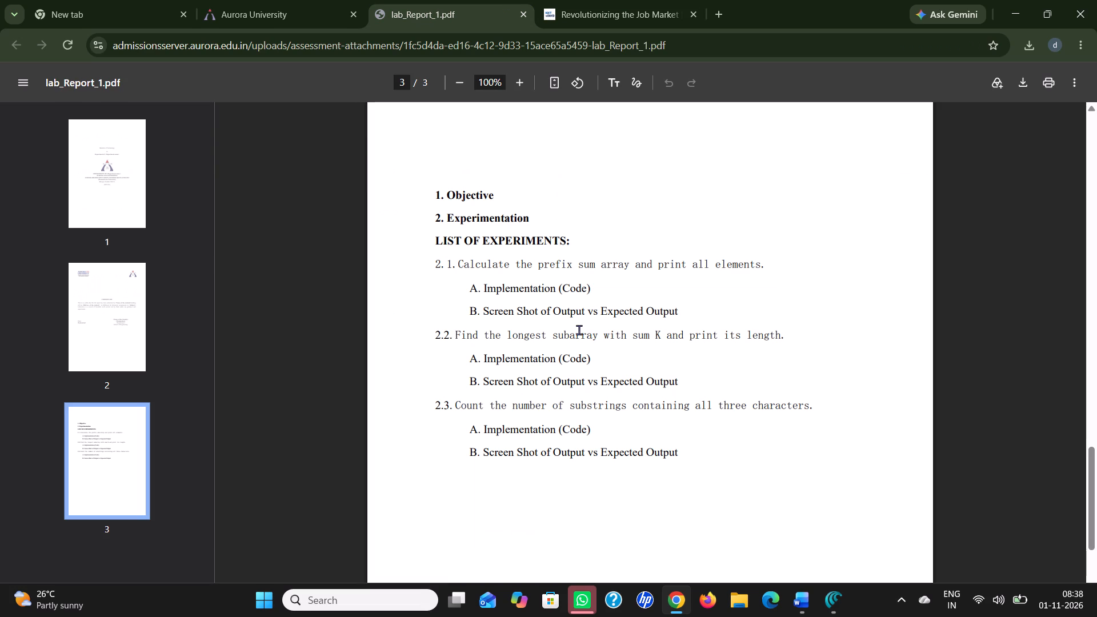
left_click(623, 6)
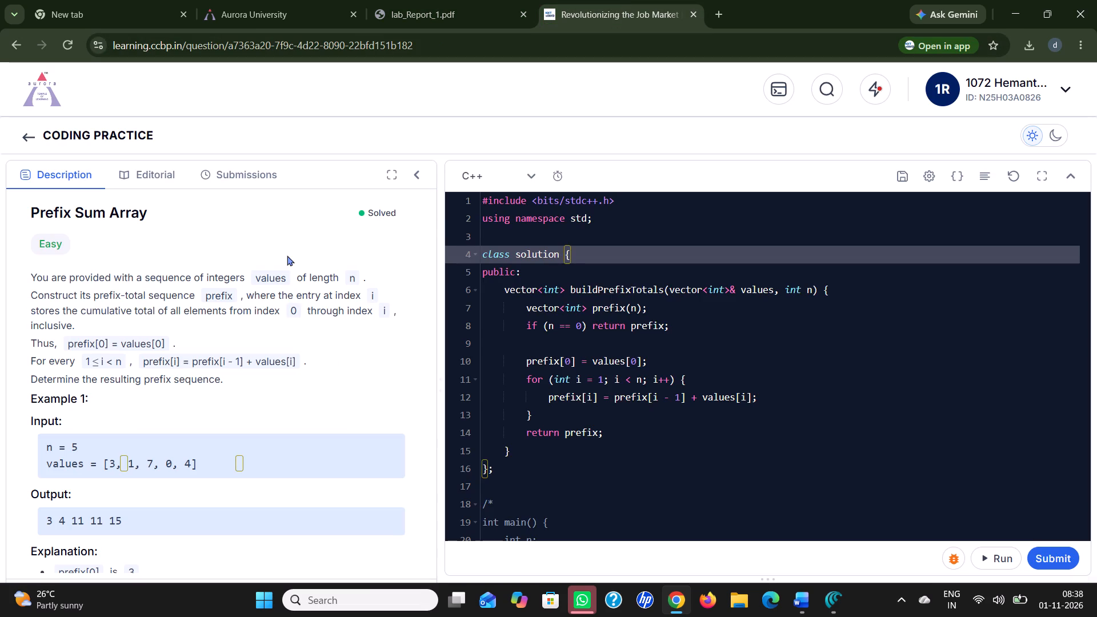
Run the existing C++ solution of Prefix Sum Array and expand the test case results to show actual and expected output.
scroll(509, 391, "down", 4)
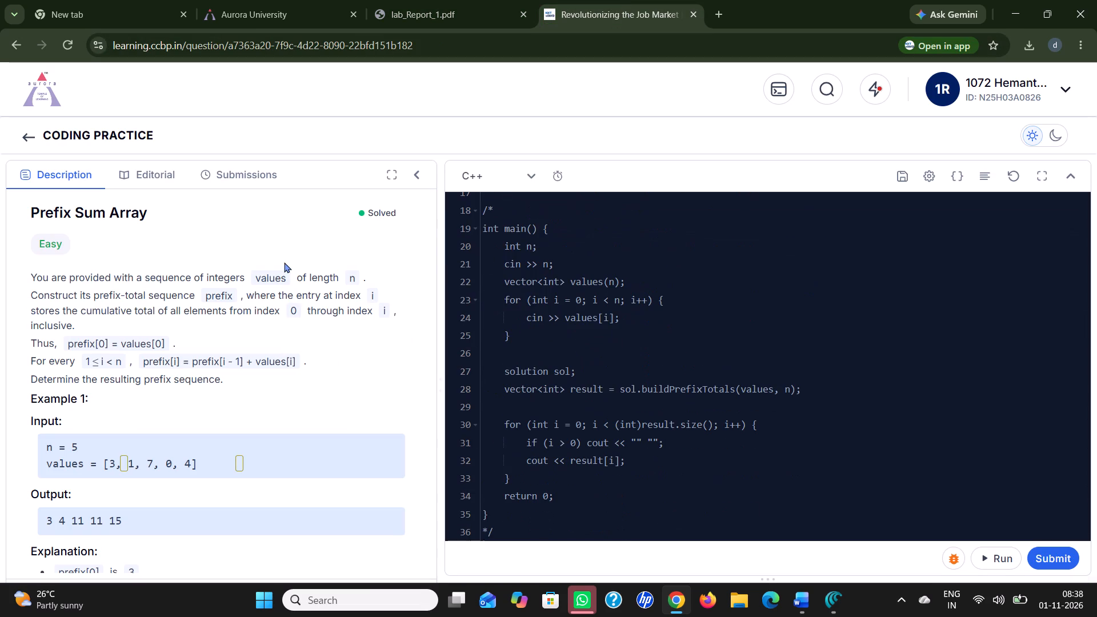
scroll(284, 262, "down", 5)
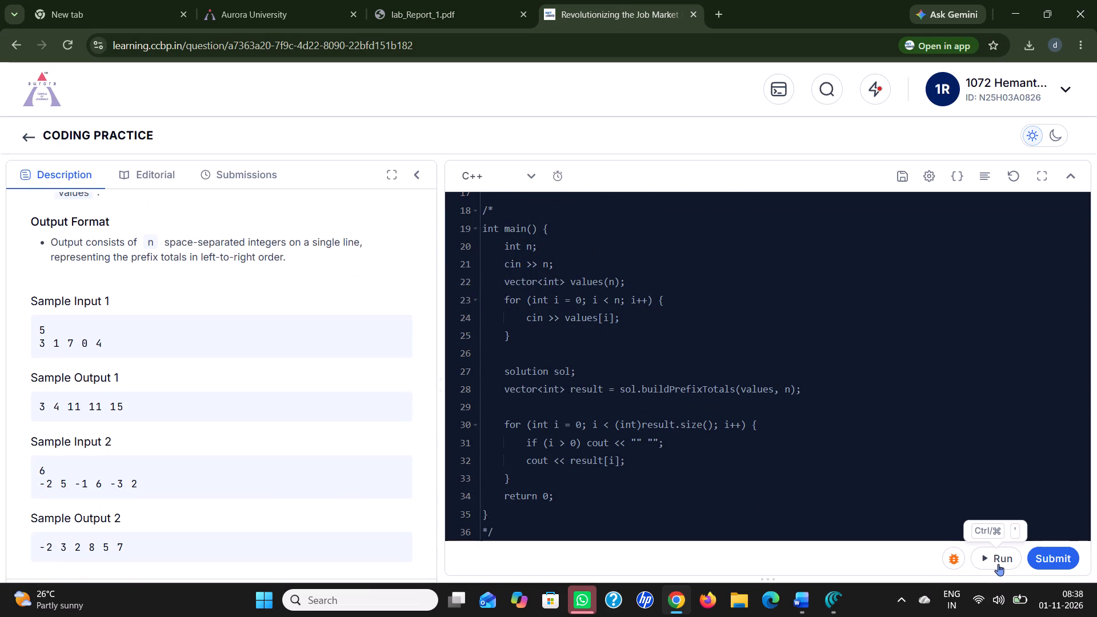
left_click(998, 564)
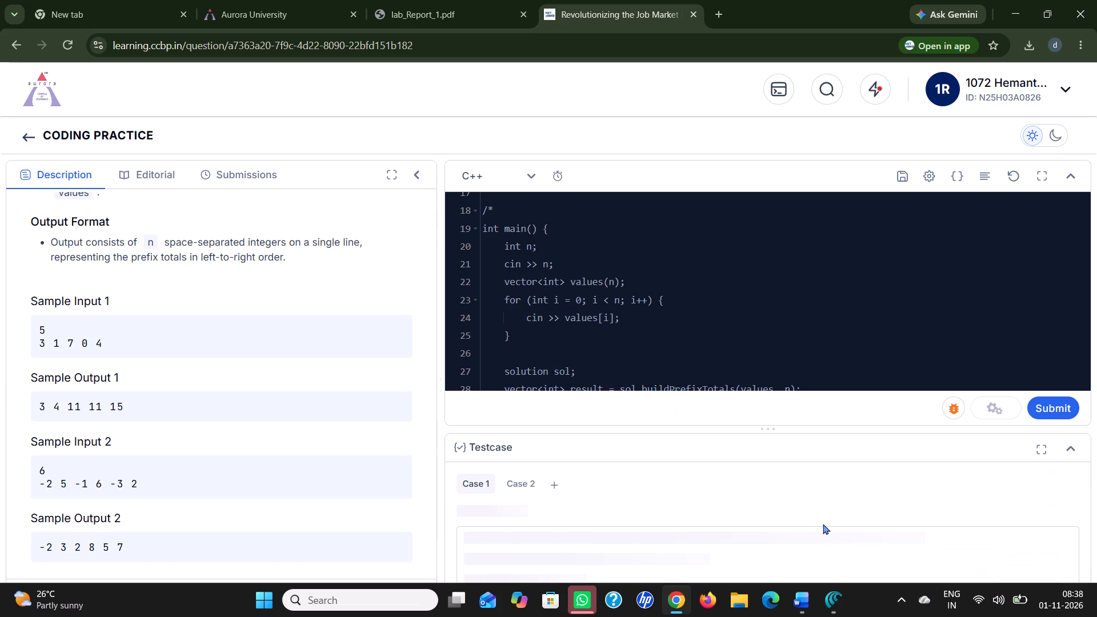
scroll(823, 524, "down", 2)
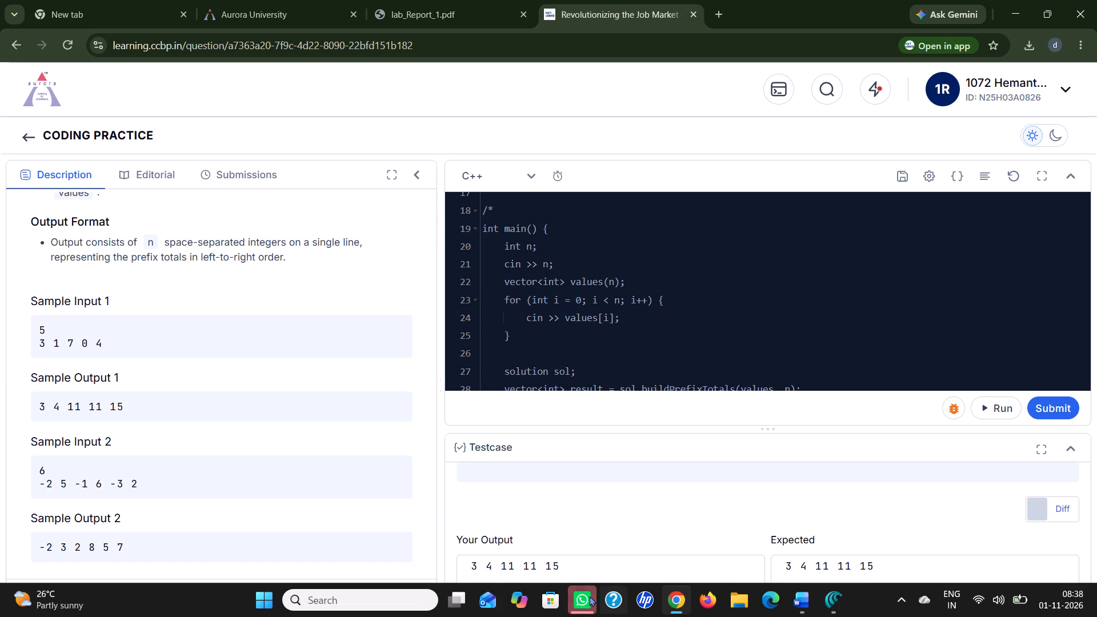
left_click(640, 481)
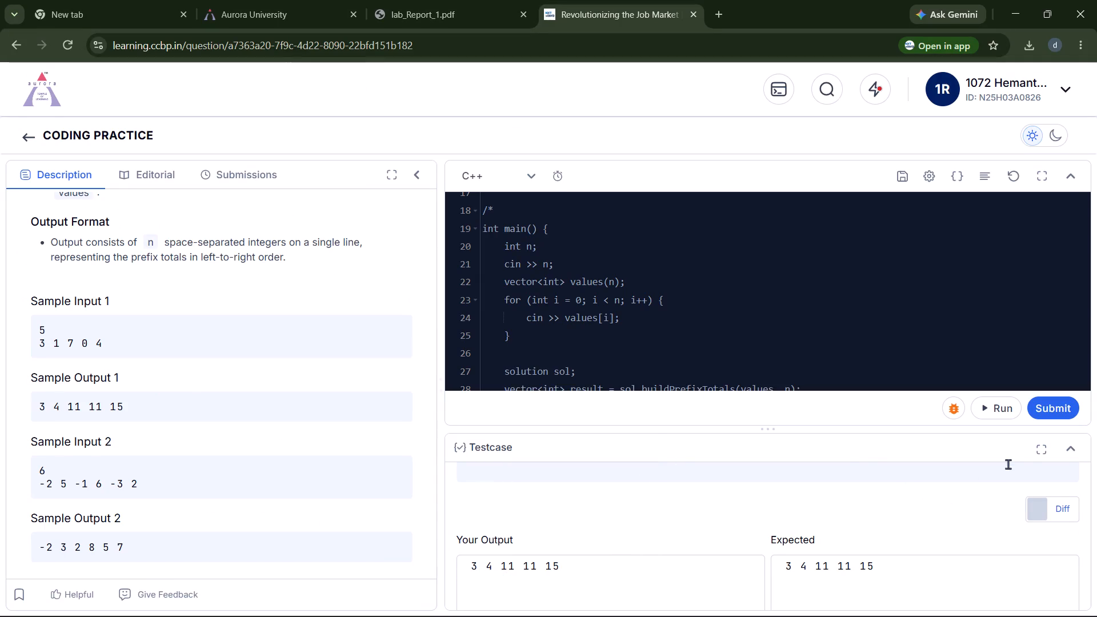
left_click(1071, 452)
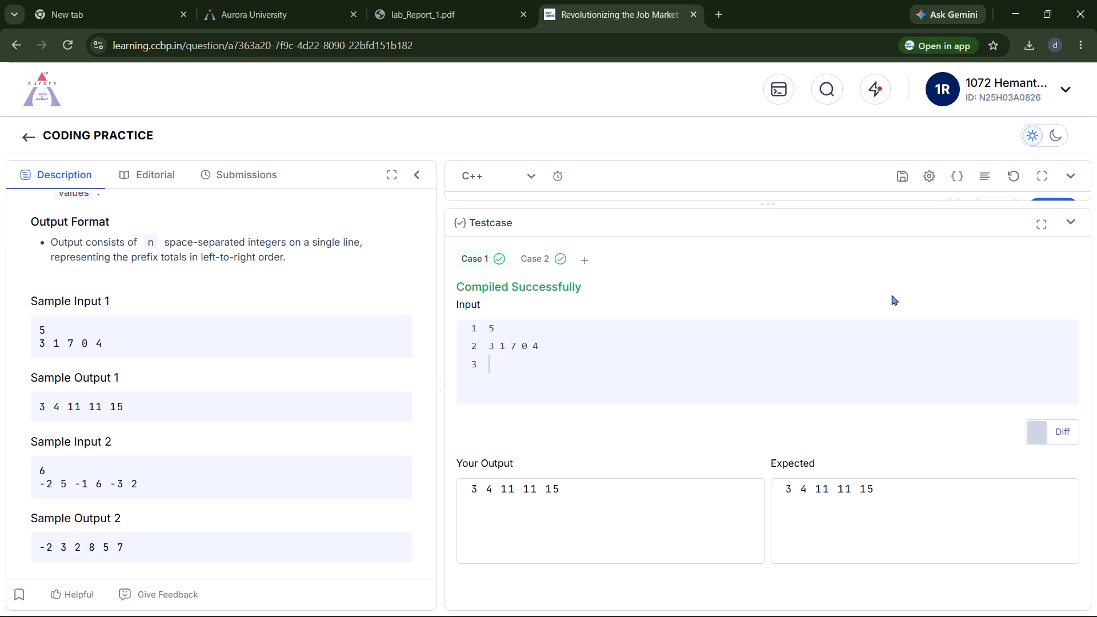
Review the certificate page and the experiment page of the lab_Report_1 PDF.
left_click(450, 1)
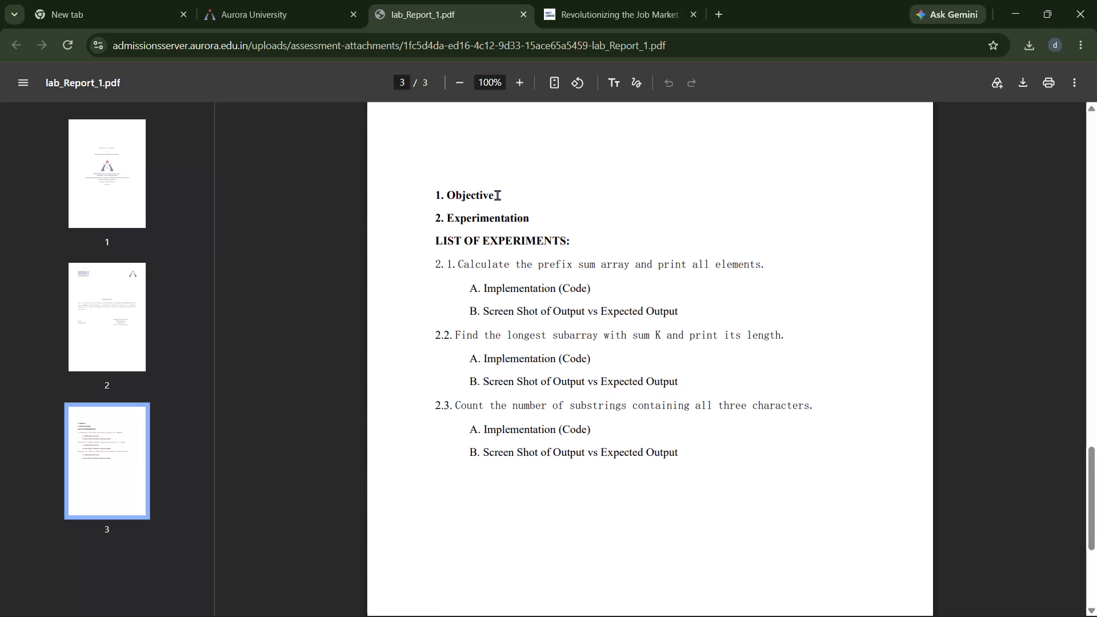
scroll(497, 195, "up", 2)
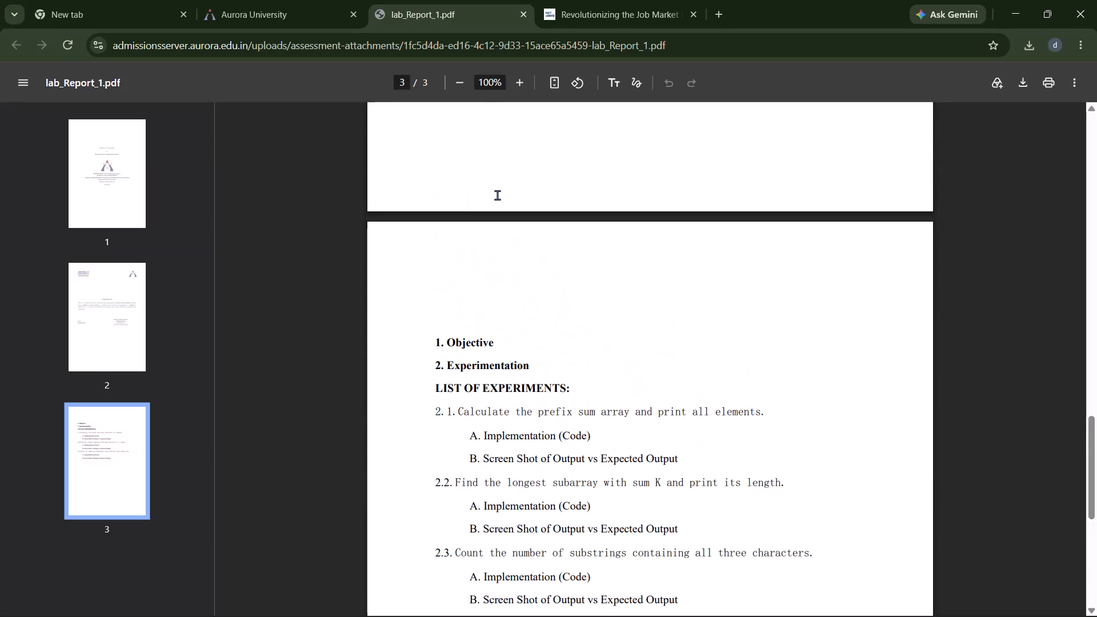
scroll(497, 195, "up", 2)
scroll(497, 195, "down", 1)
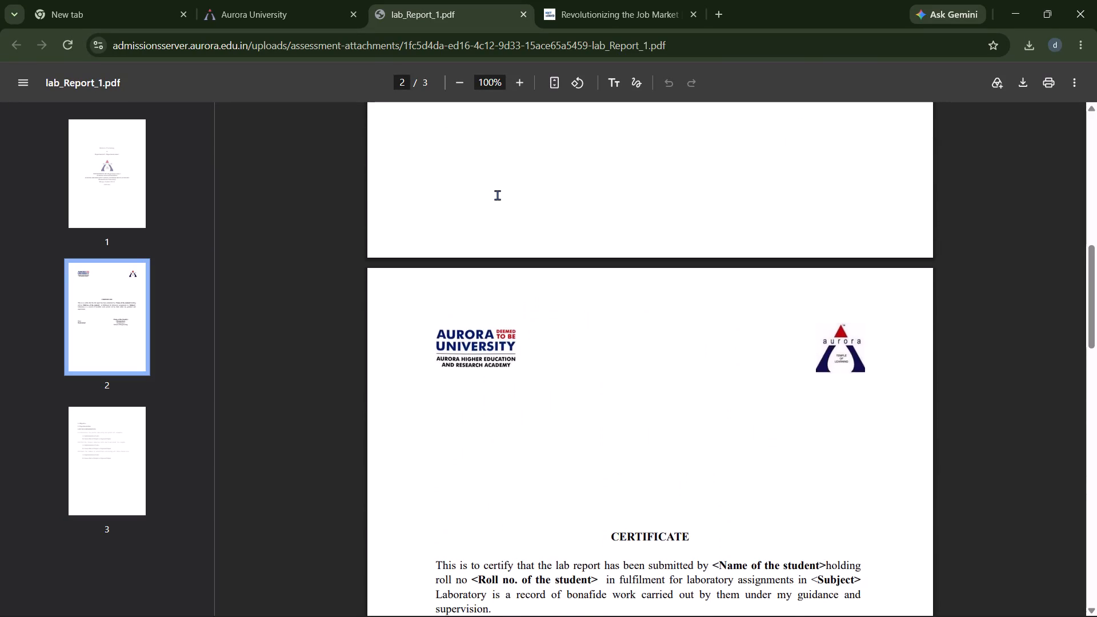
scroll(497, 195, "down", 4)
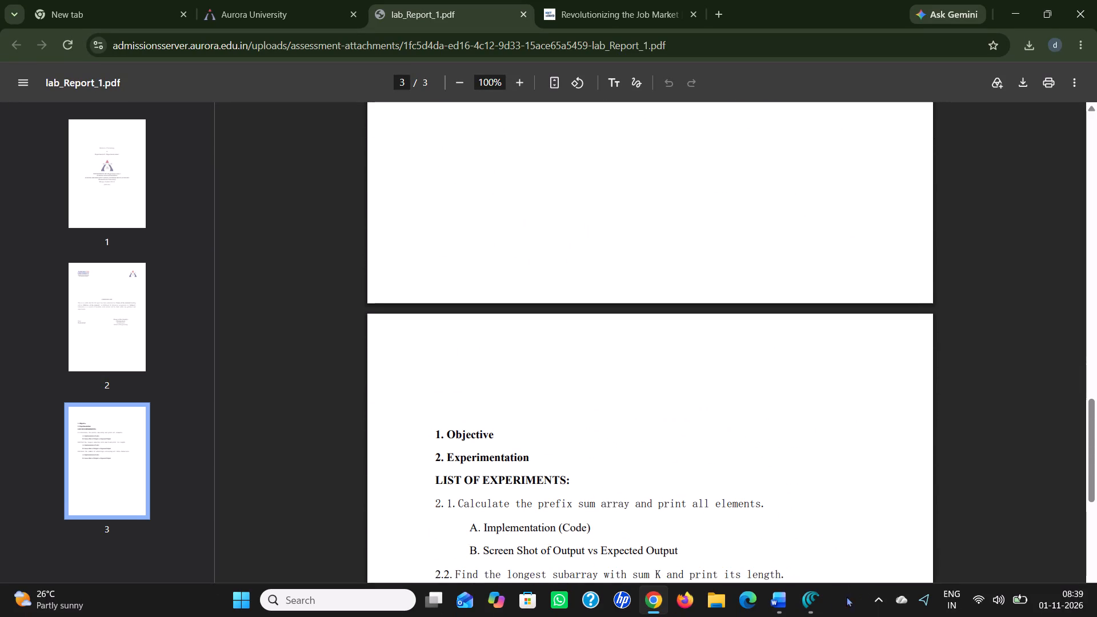
Close the recovered FDS_Report_format (1), FDS Project Report and REFLECTIVE-JOURNAL-3.7 Word documents, discarding unsaved changes and deleting the recovered FDS_Report_format (1) copy.
left_click(777, 594)
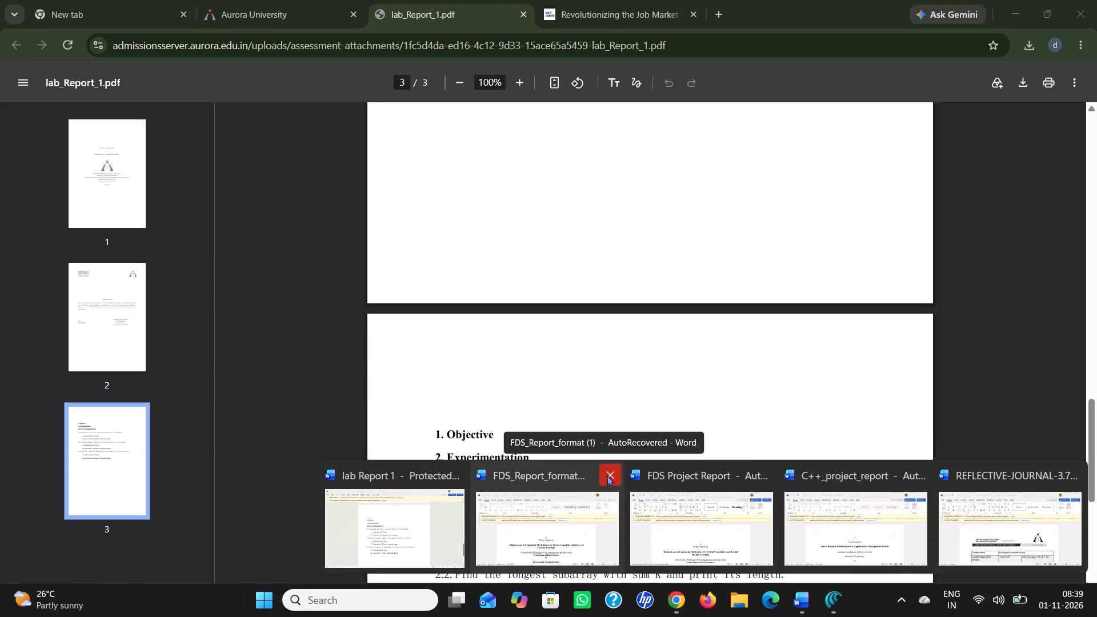
left_click(607, 475)
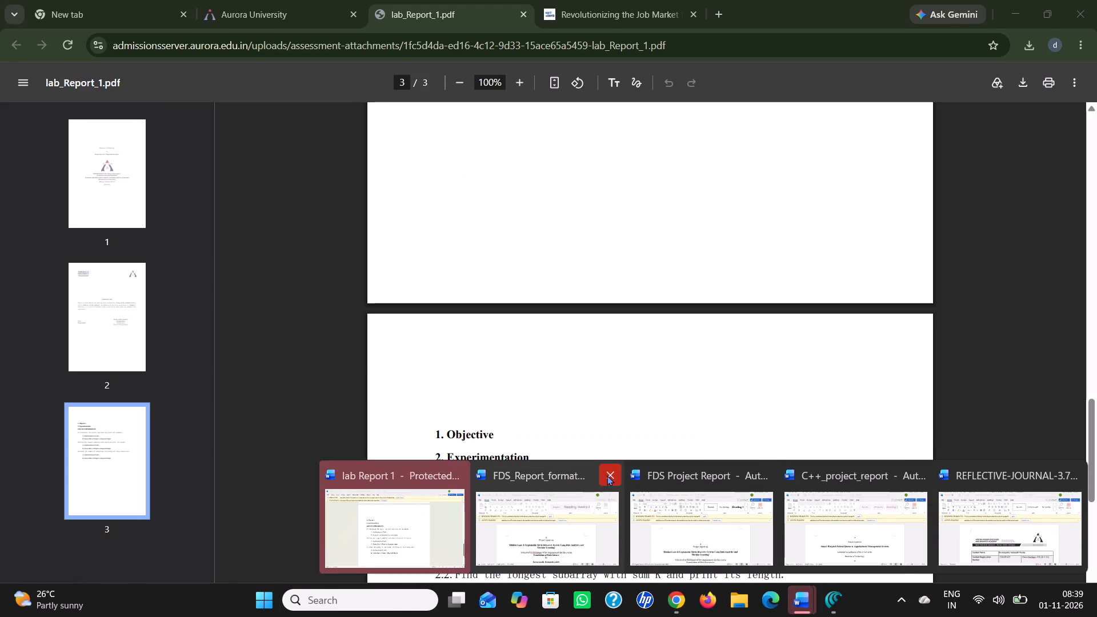
left_click(607, 475)
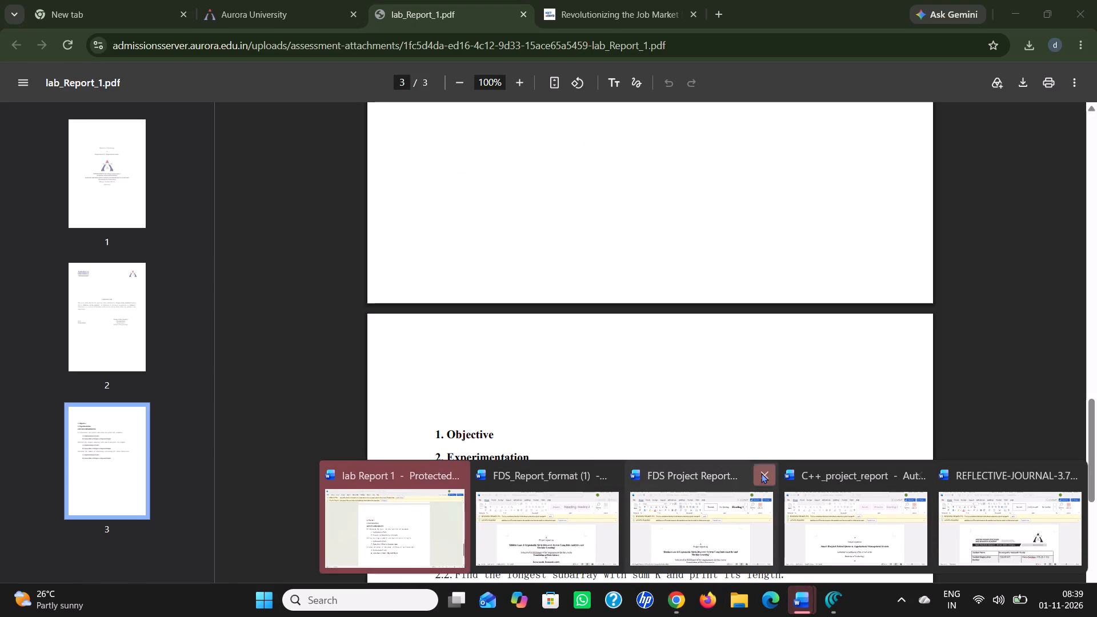
left_click(760, 472)
left_click(760, 472)
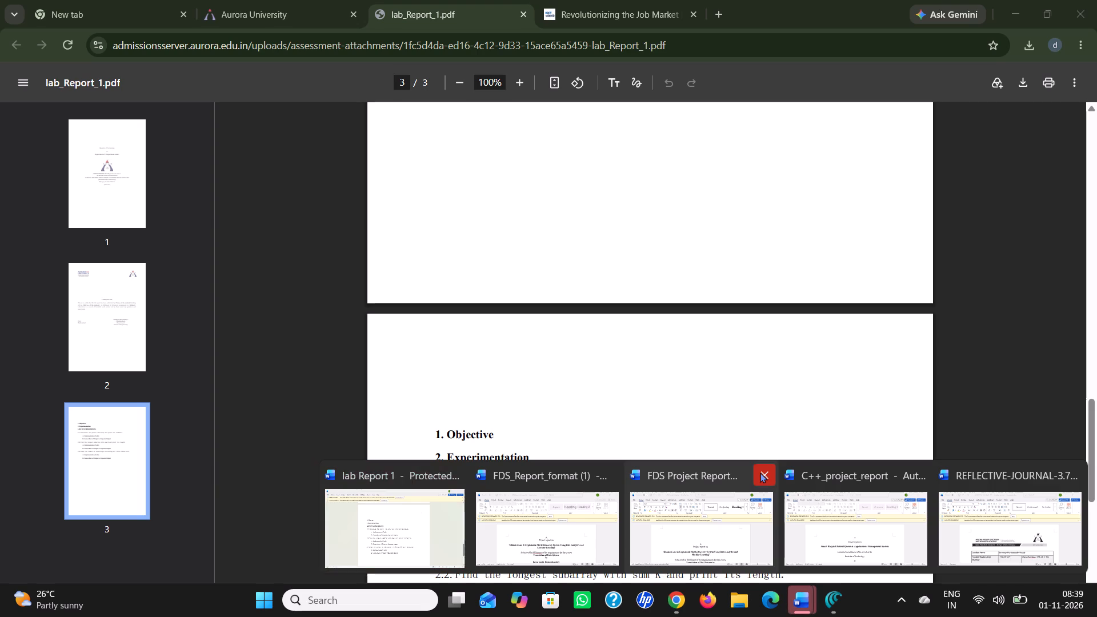
left_click(1073, 474)
double_click(1073, 474)
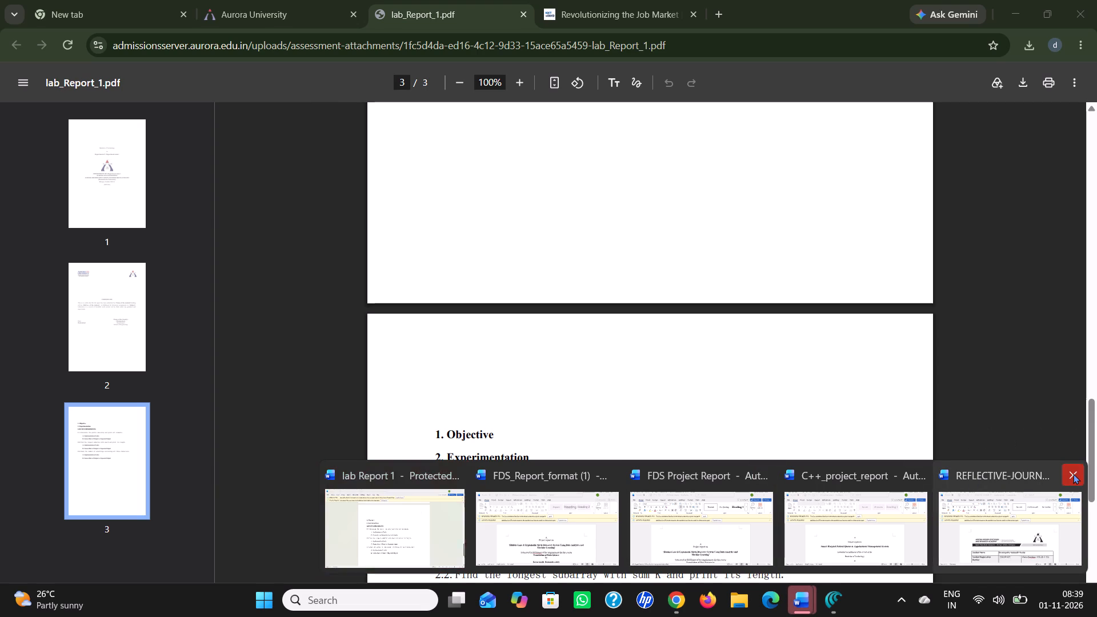
right_click(1073, 474)
left_click(1073, 474)
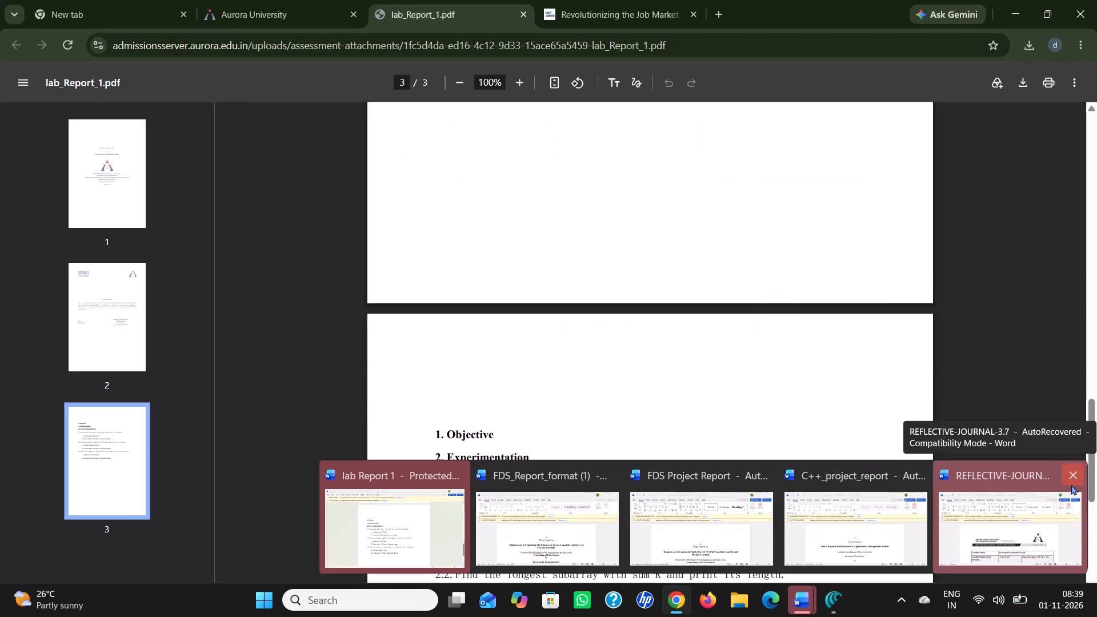
left_click(1070, 483)
left_click(1070, 477)
triple_click(1070, 477)
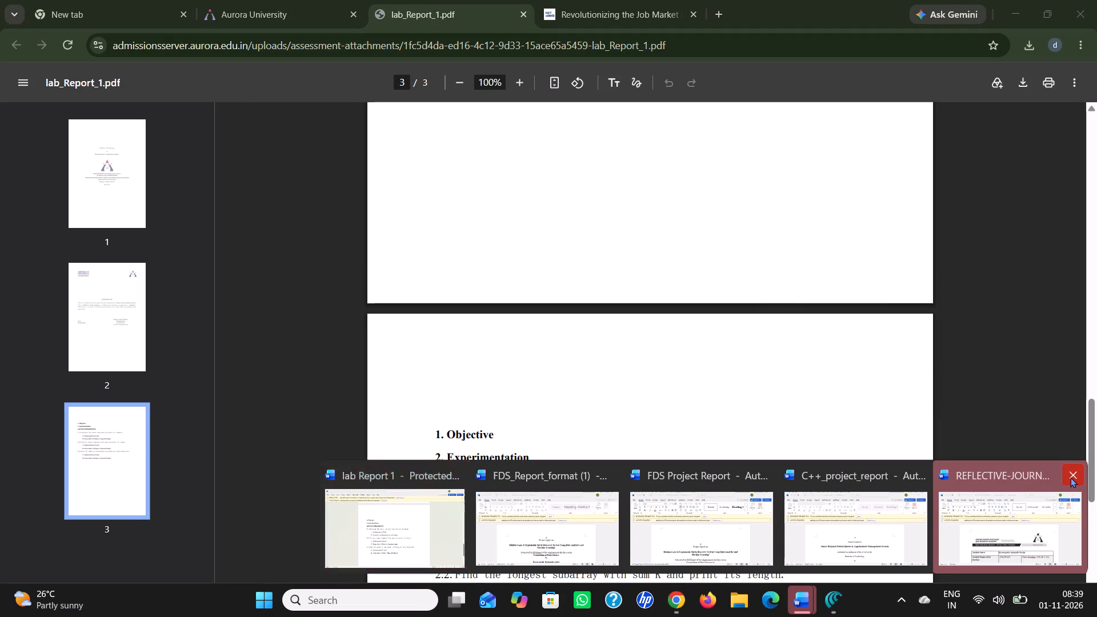
left_click(1070, 477)
left_click(1012, 514)
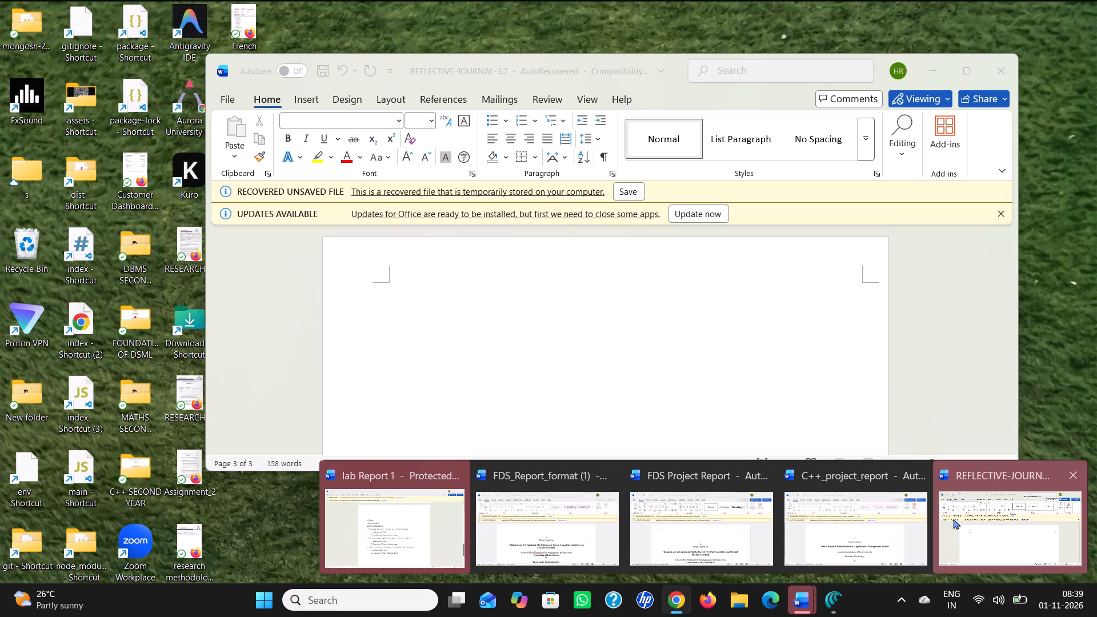
left_click(953, 519)
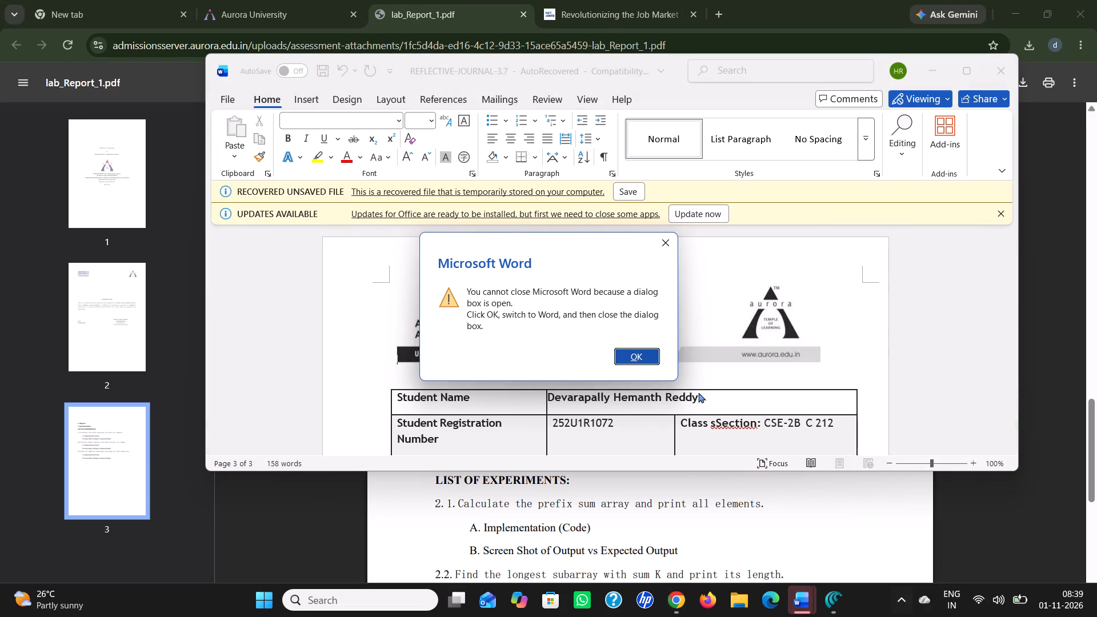
left_click(648, 352)
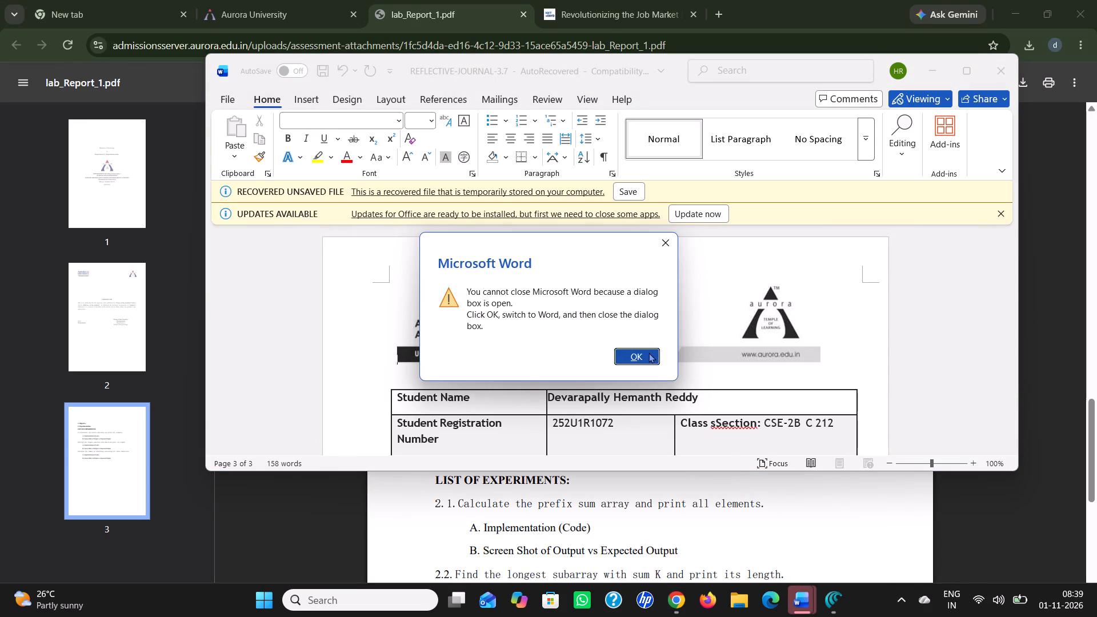
left_click(648, 352)
left_click(648, 352)
triple_click(648, 352)
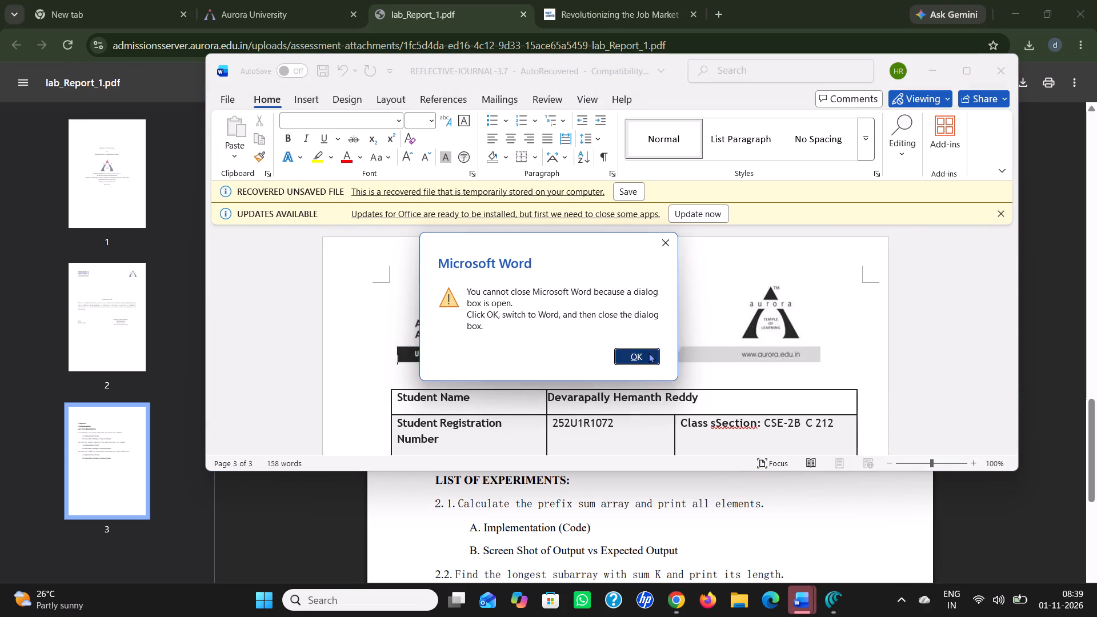
double_click(648, 352)
left_click(571, 331)
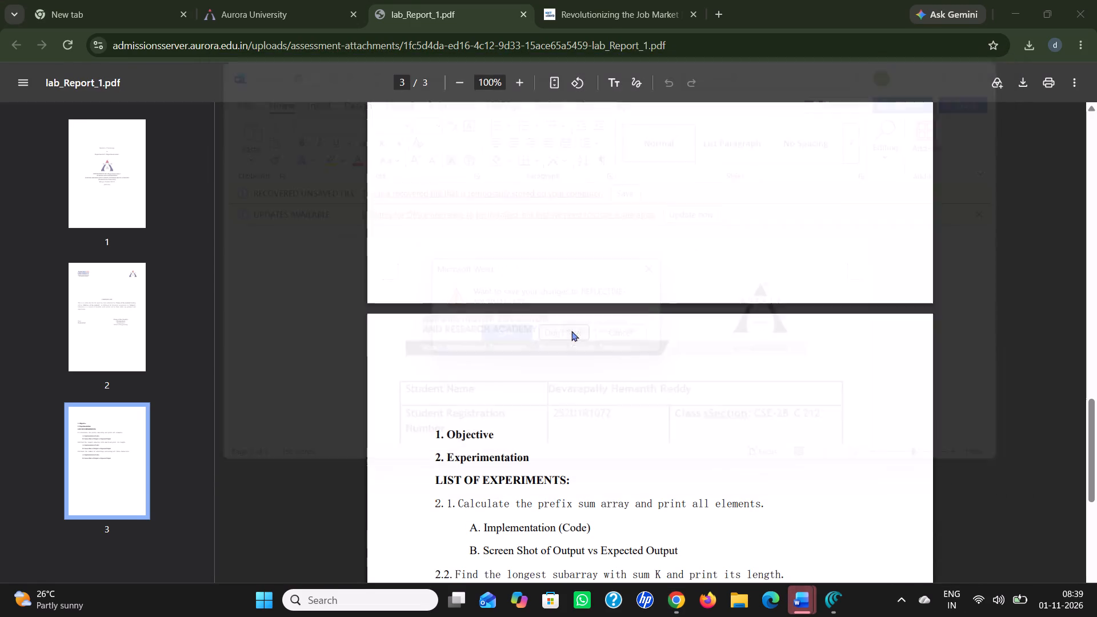
left_click(571, 332)
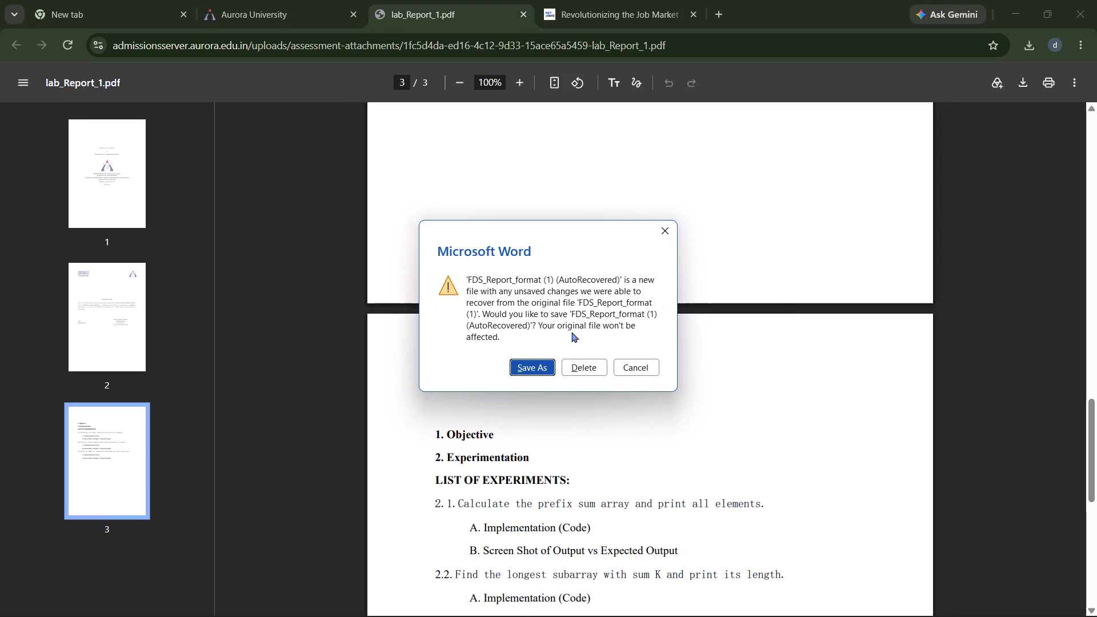
left_click(582, 364)
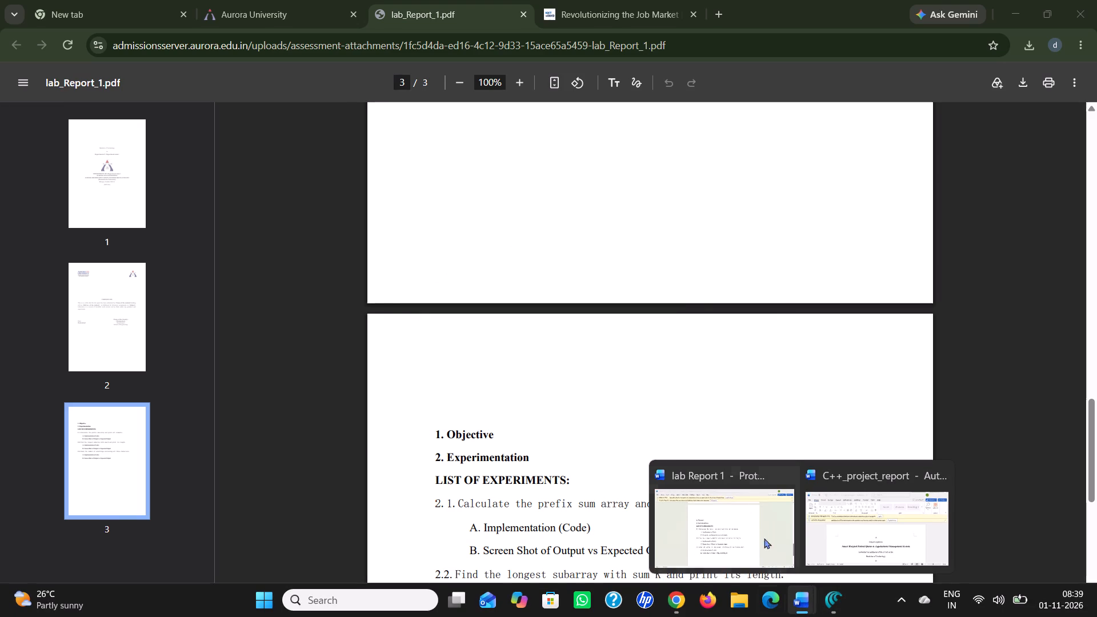
Close the lab Report 1 document and the recovered C++_project_report, deleting the recovered copy of C++_project_report.
left_click(782, 478)
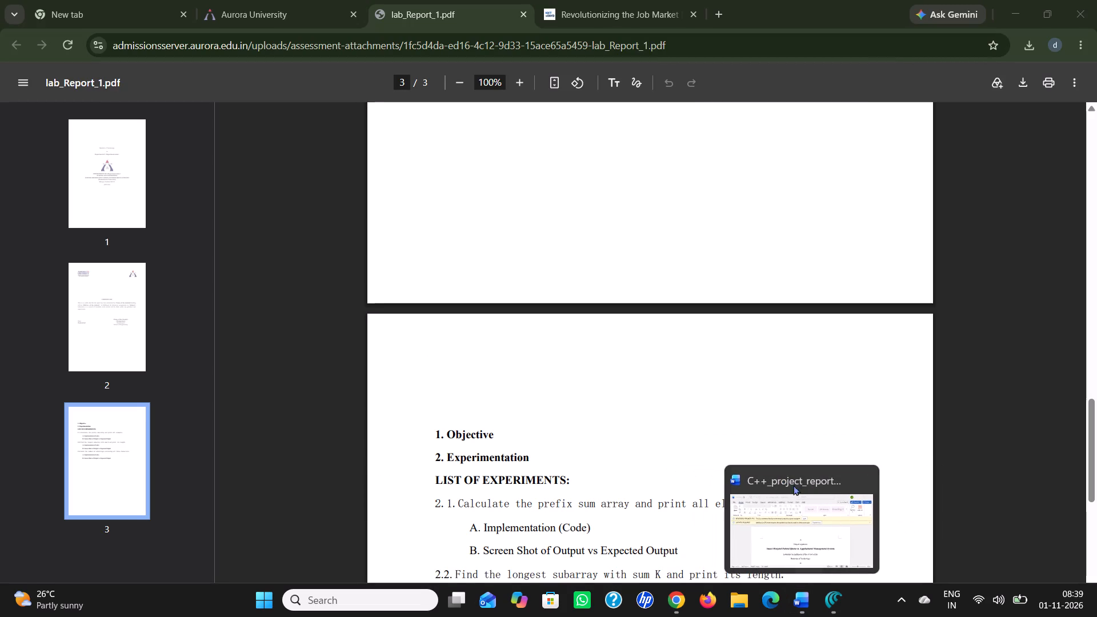
left_click(862, 476)
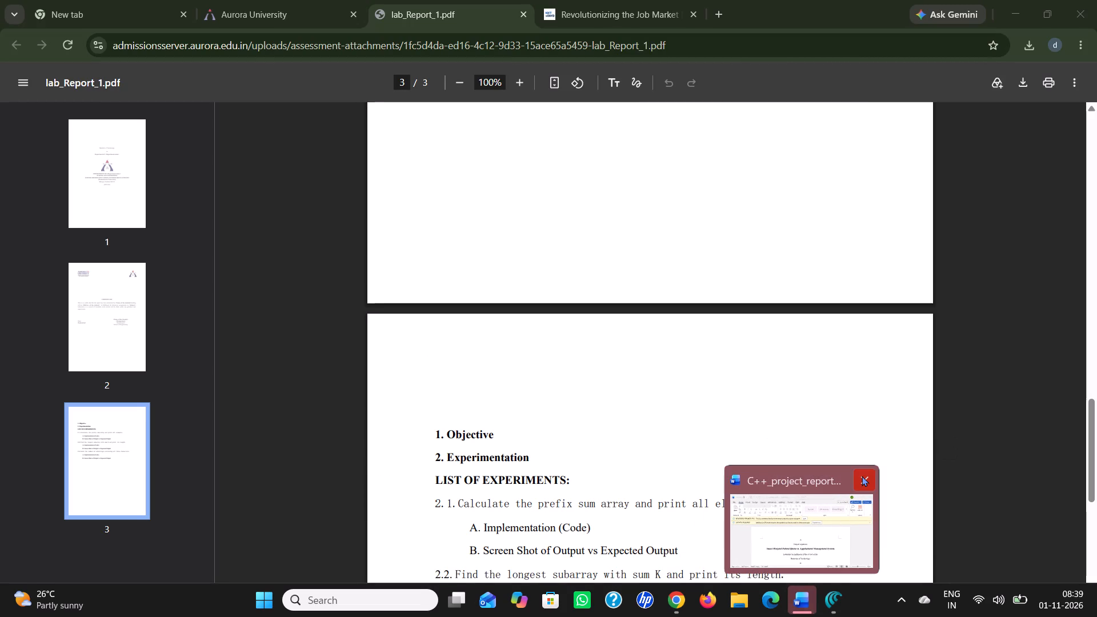
left_click(826, 538)
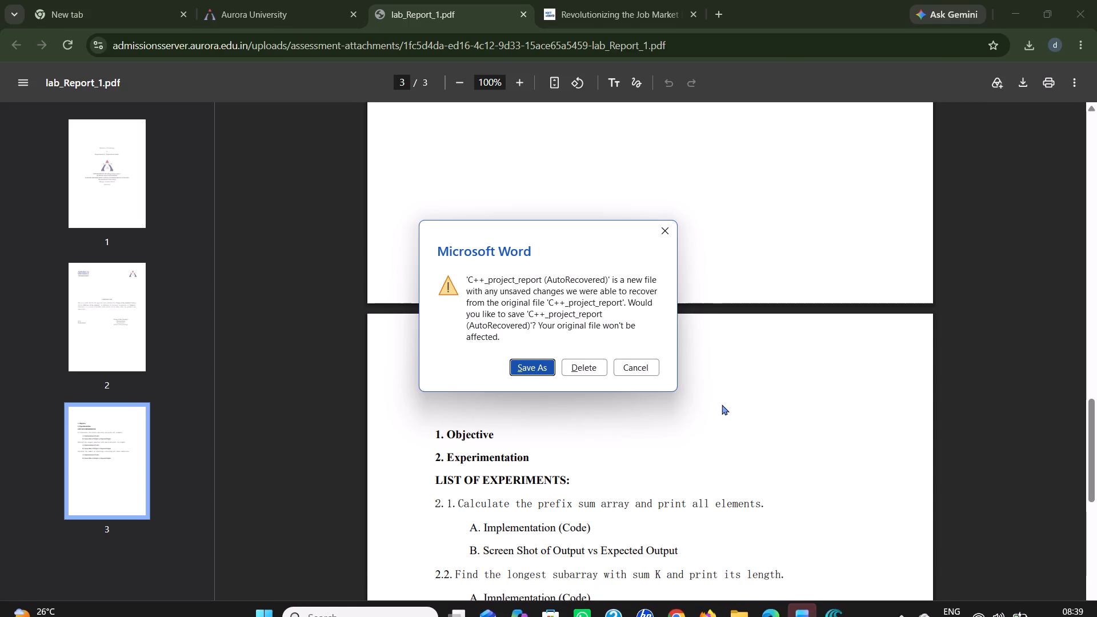
left_click(586, 368)
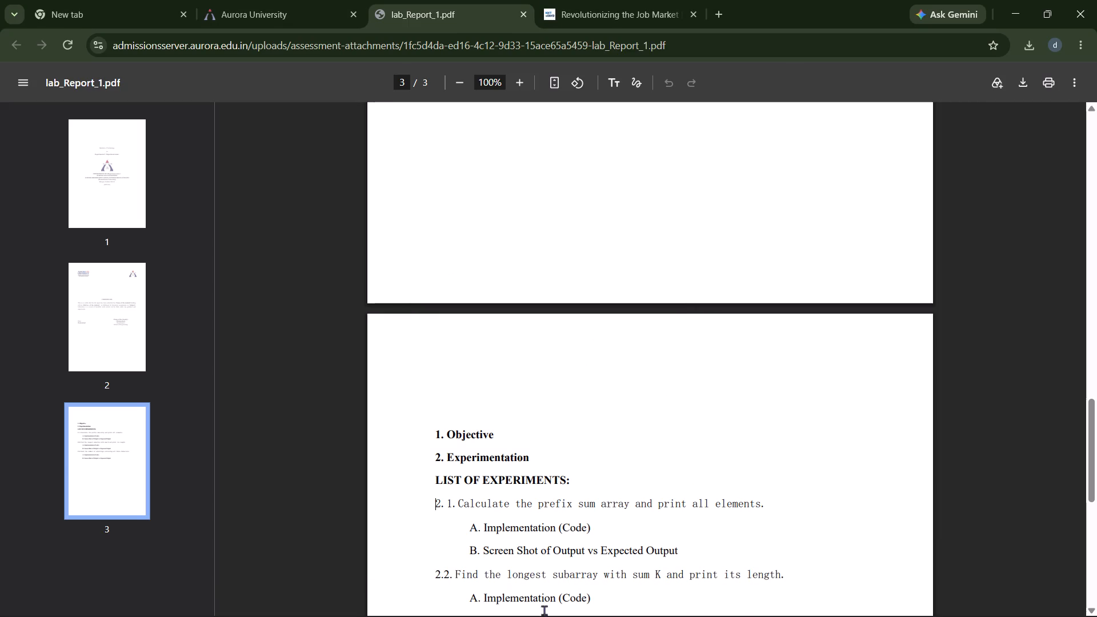
Search Windows for word, launch the Word app and dismiss the McAfee pop-up.
left_click(347, 599)
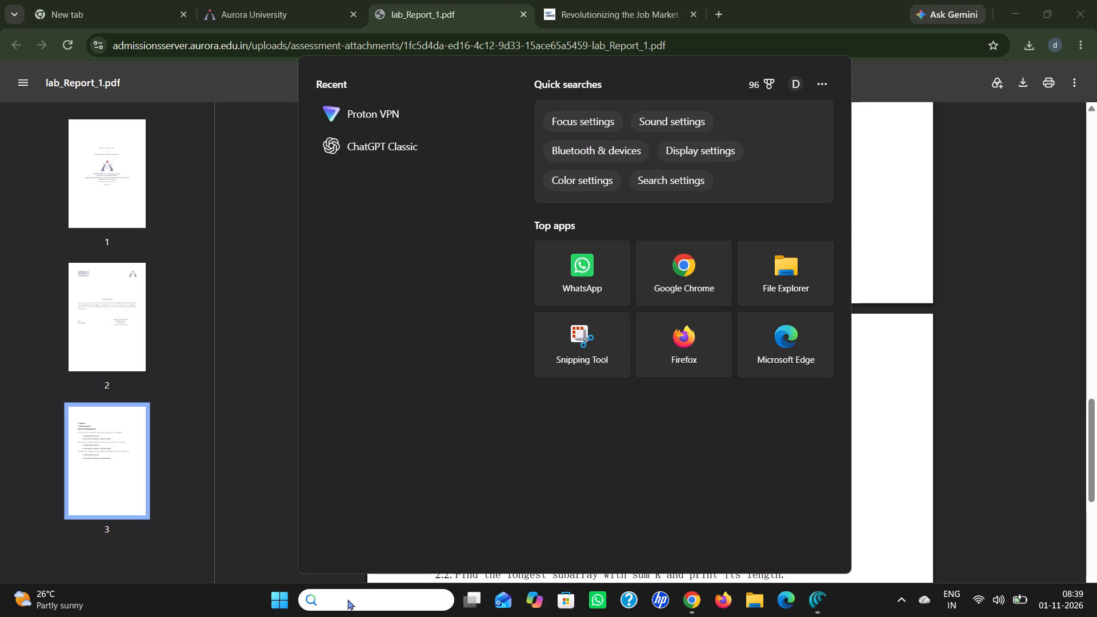
type("word")
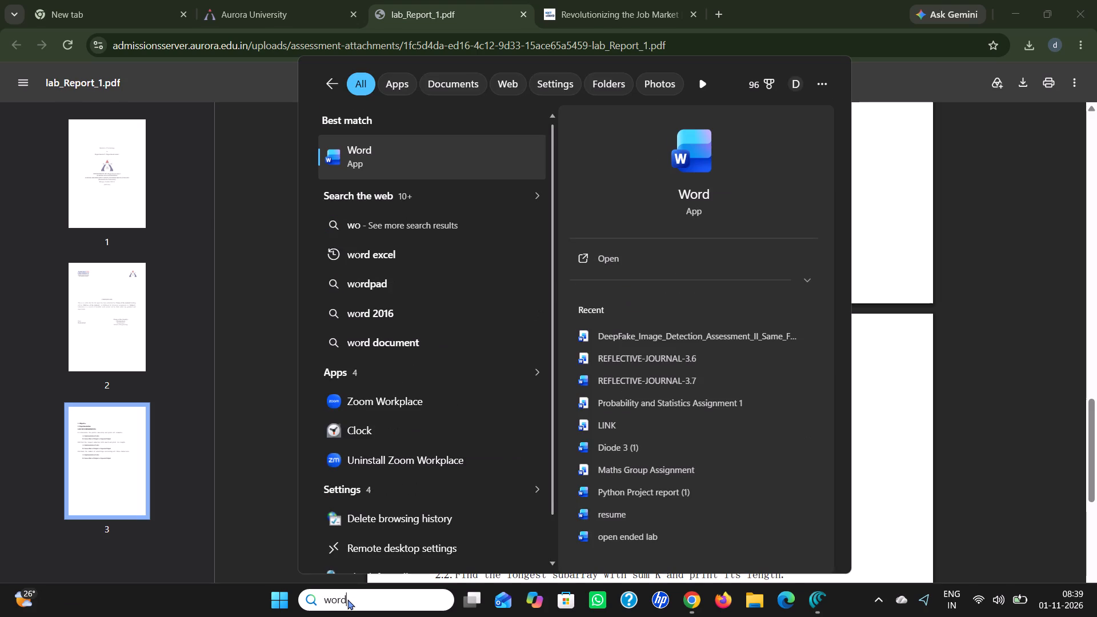
left_click(646, 262)
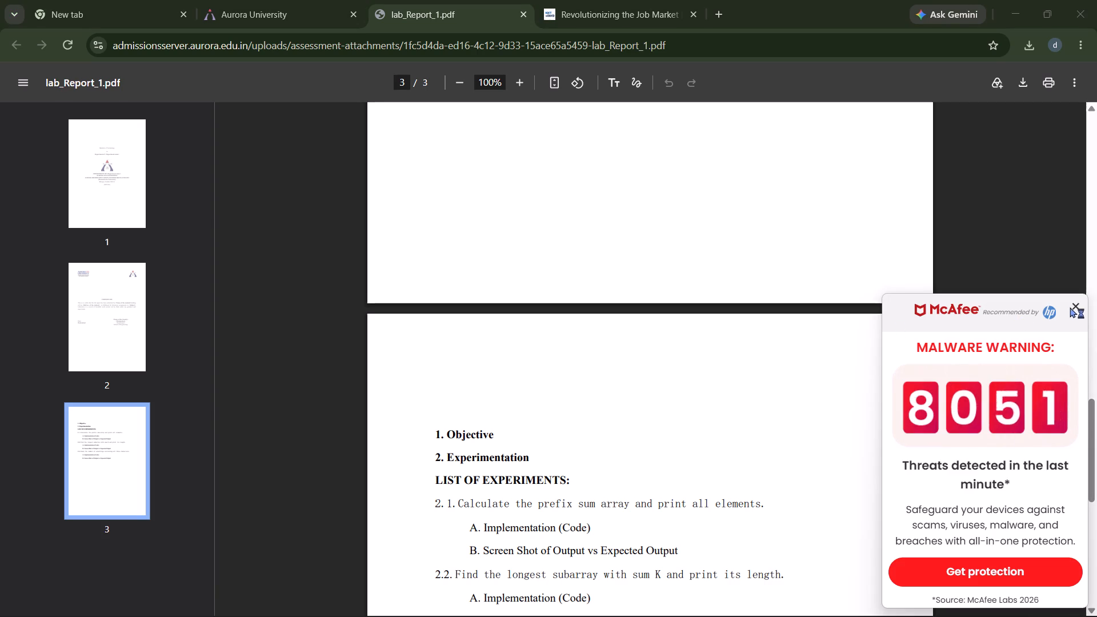
left_click(1075, 305)
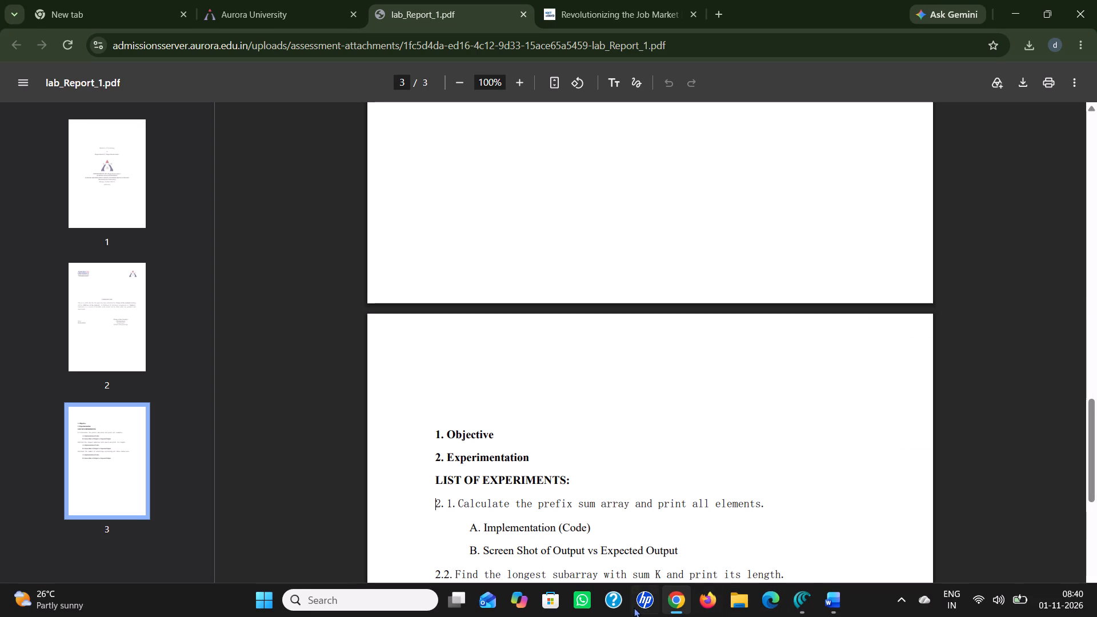
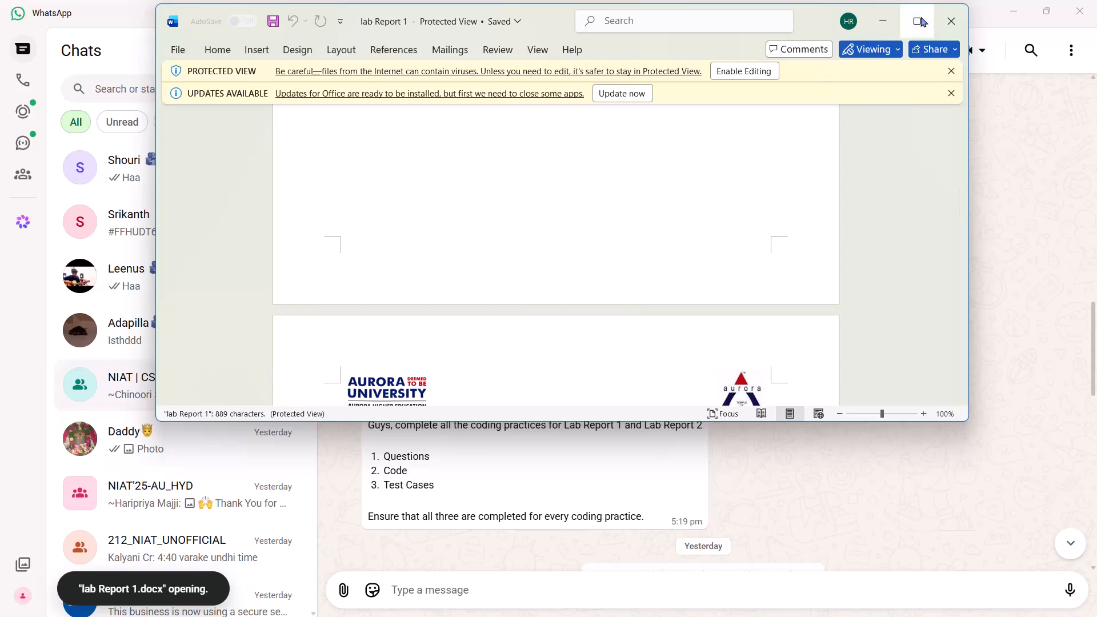
Maximize the lab Report 1 document window and enable editing for the protected document.
left_click(920, 17)
scroll(692, 318, "down", 1)
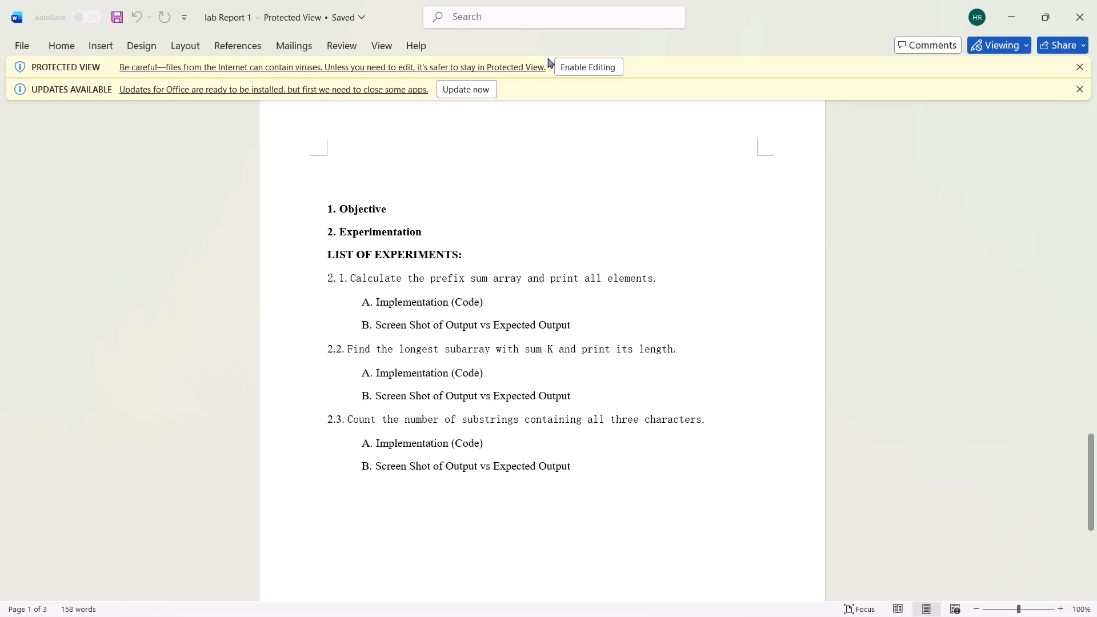
left_click(585, 61)
Review the lab Report 1 template's cover page, certificate page and list of experiments for the placeholders and sections to fill in.
scroll(474, 390, "down", 1)
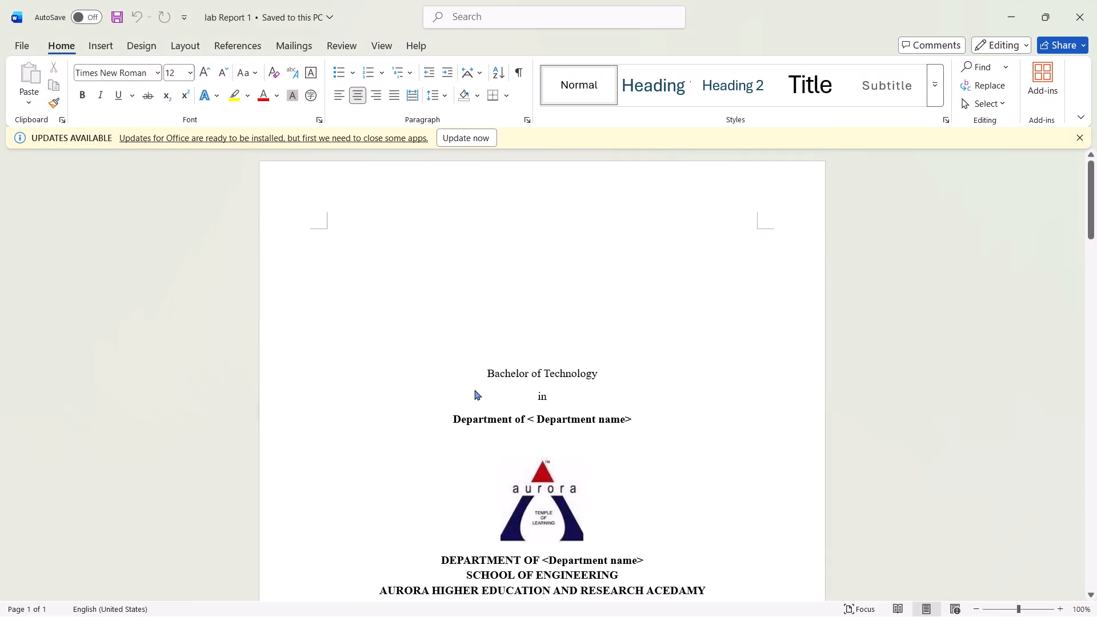
scroll(474, 390, "down", 2)
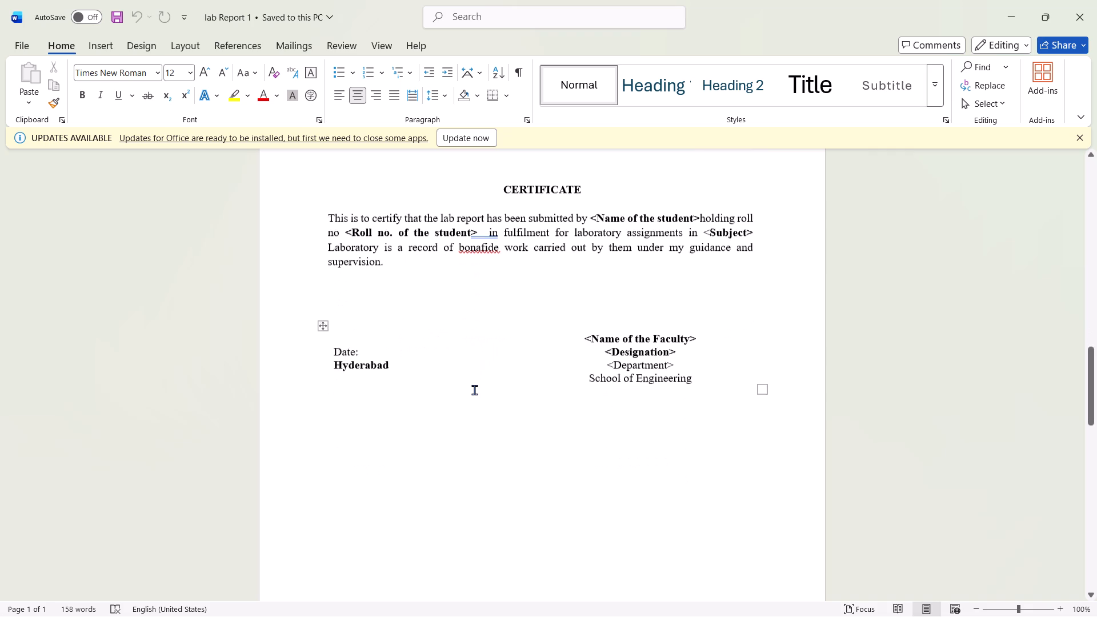
scroll(474, 390, "down", 2)
scroll(474, 390, "up", 1)
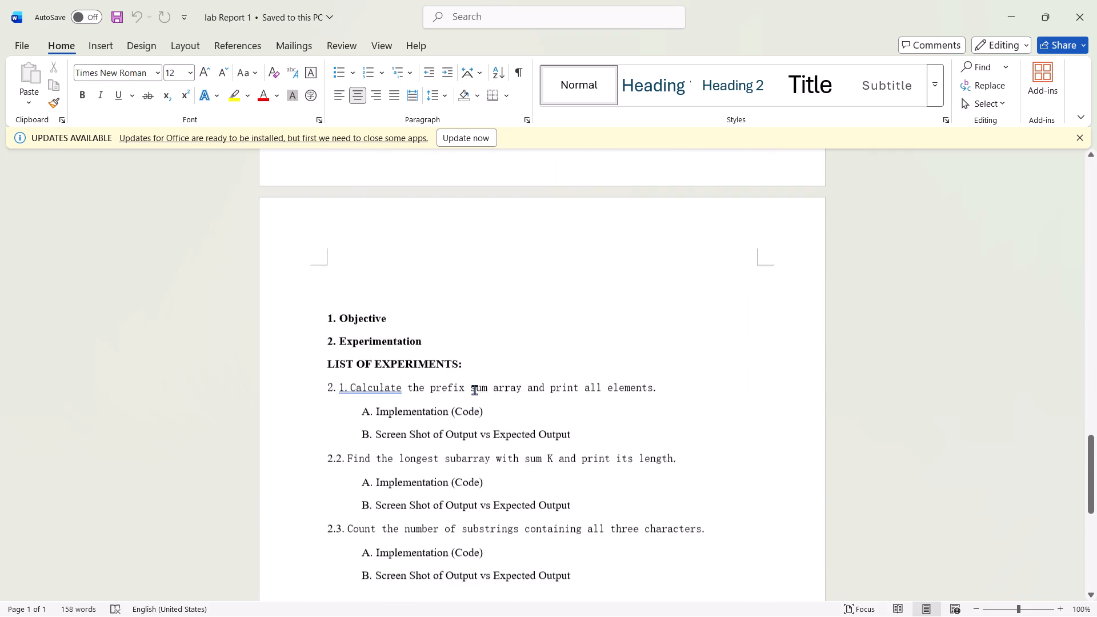
scroll(474, 390, "up", 1)
left_click(425, 350)
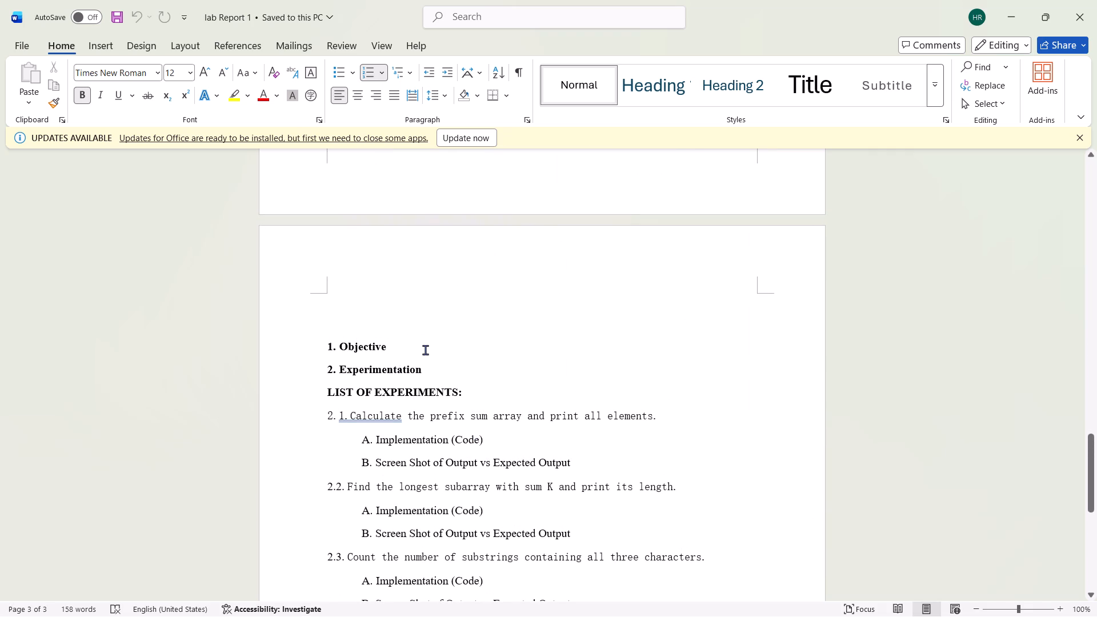
scroll(425, 350, "up", 3)
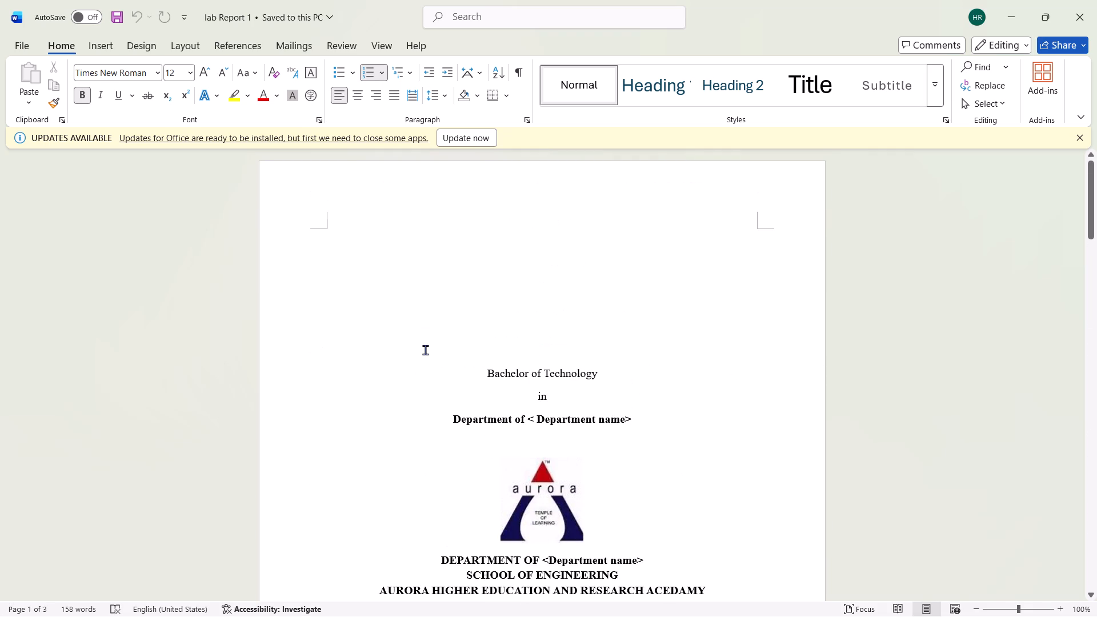
scroll(425, 350, "down", 2)
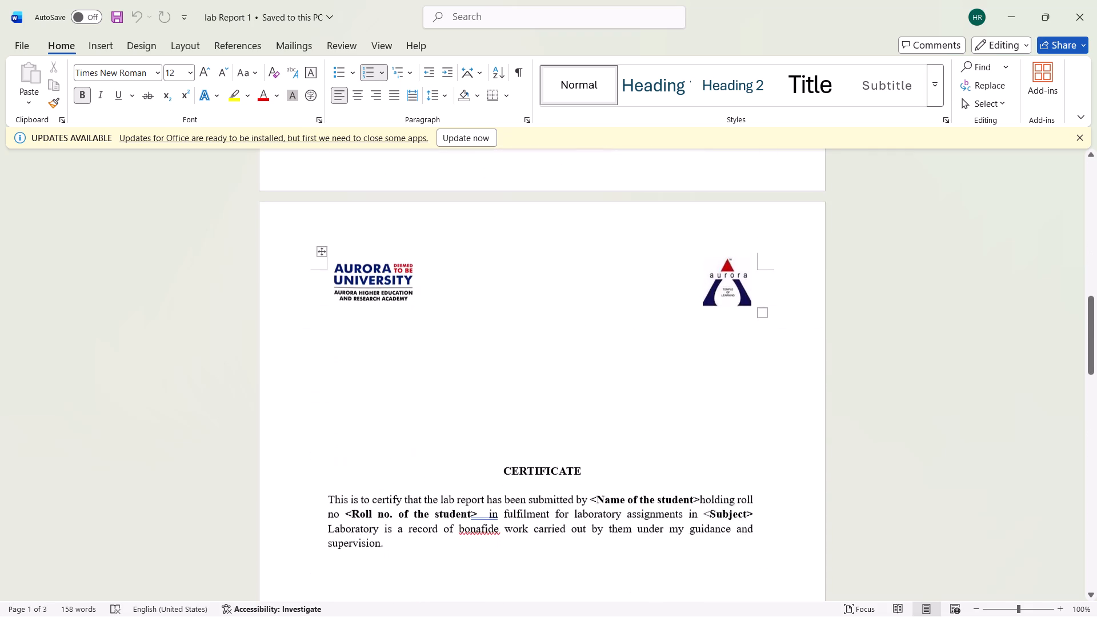
scroll(425, 350, "up", 1)
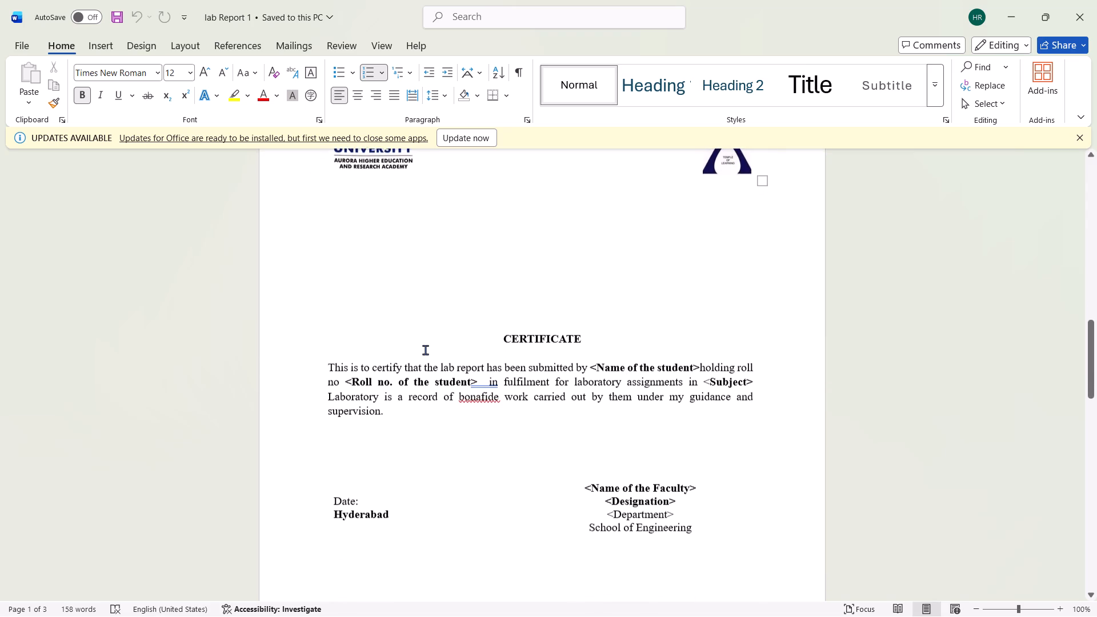
scroll(425, 350, "up", 1)
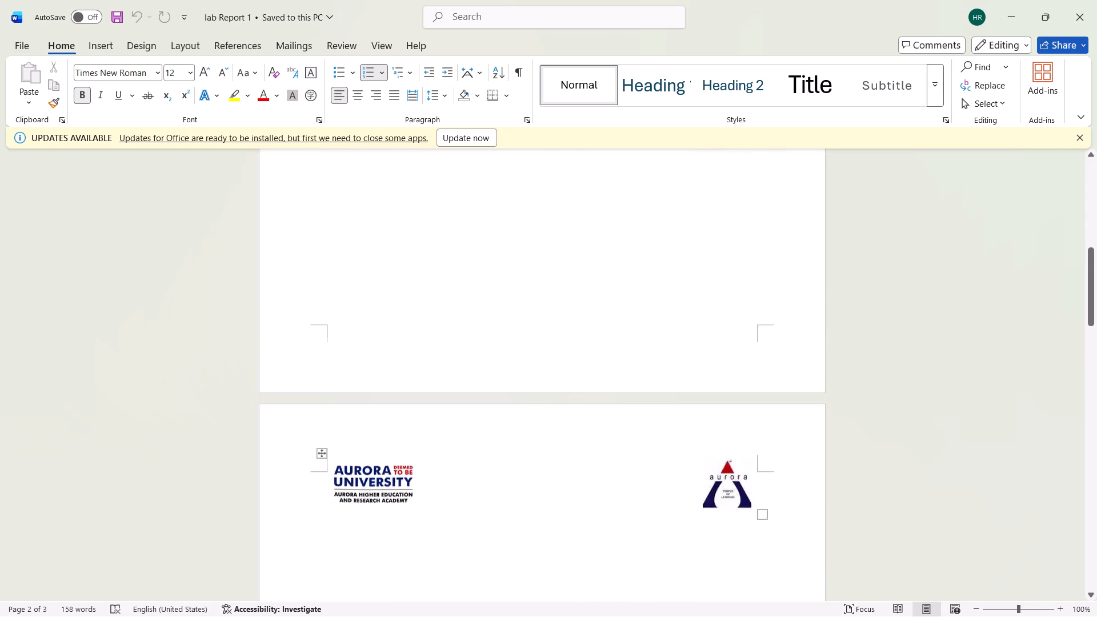
scroll(425, 350, "up", 1)
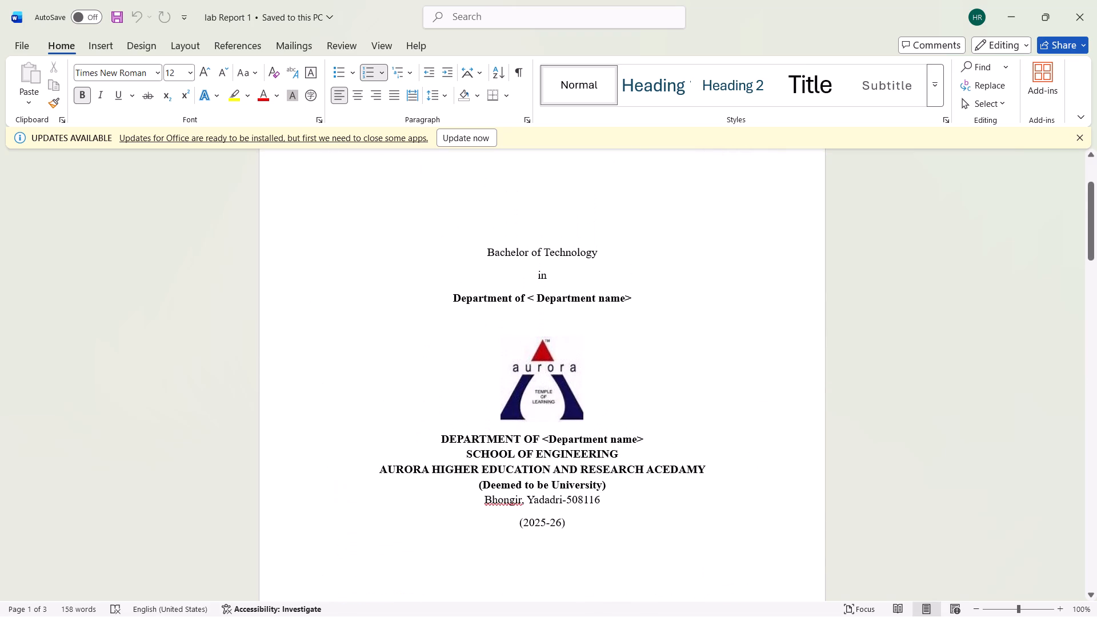
scroll(534, 392, "down", 1)
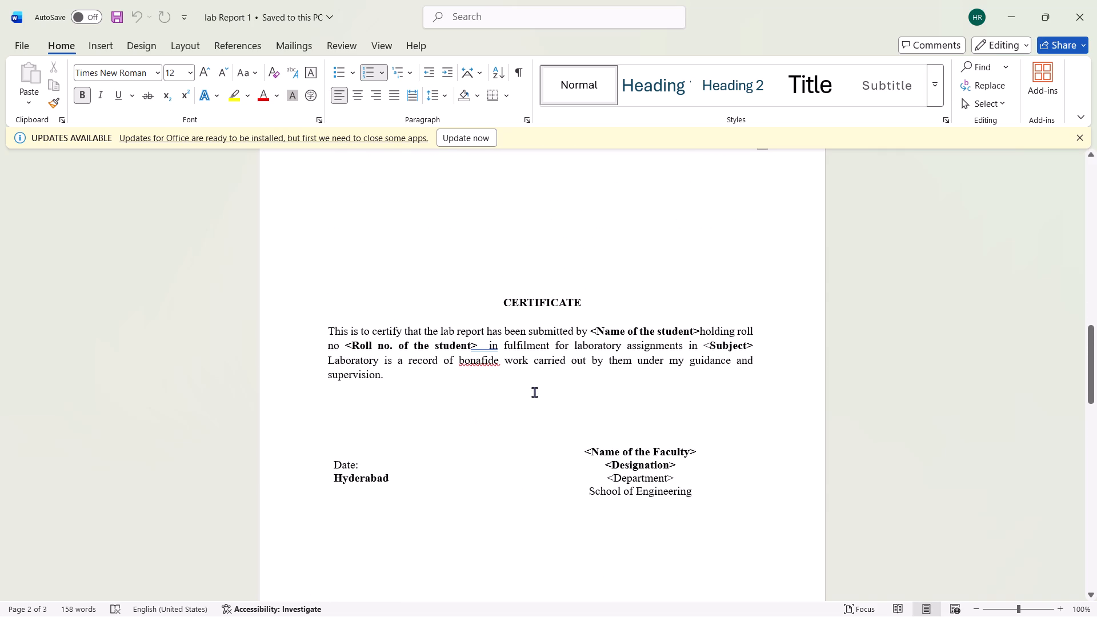
scroll(666, 464, "down", 2)
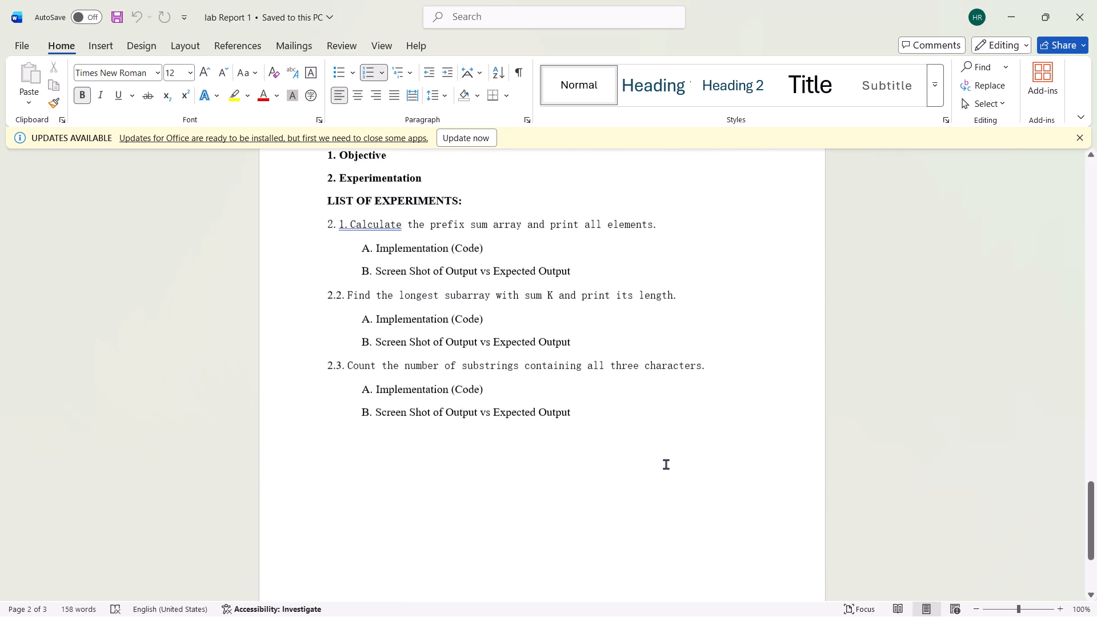
scroll(666, 464, "up", 1)
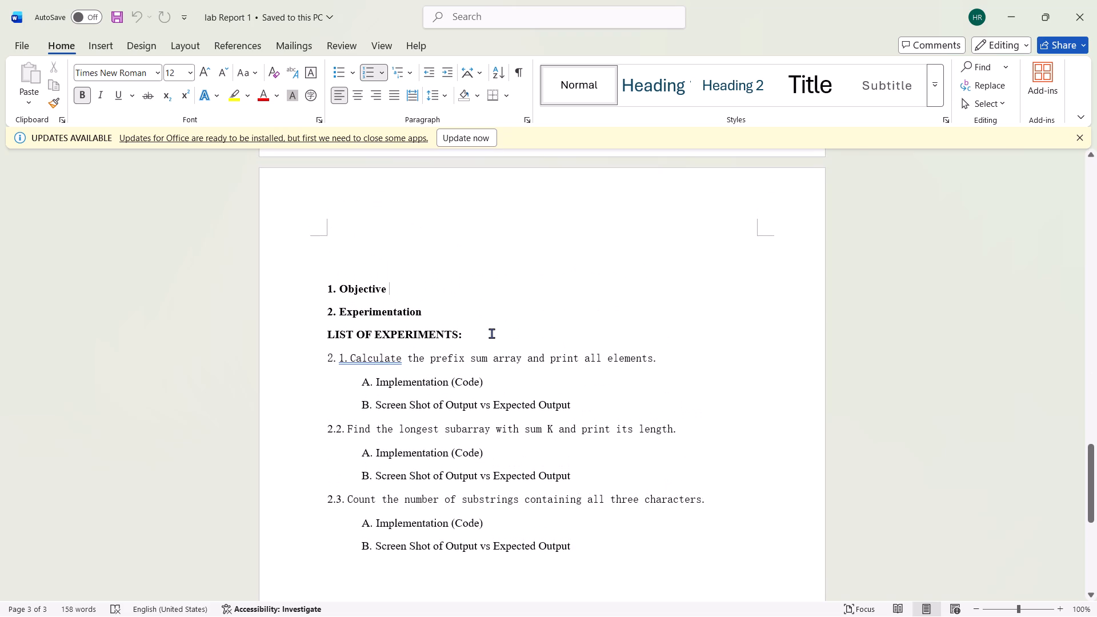
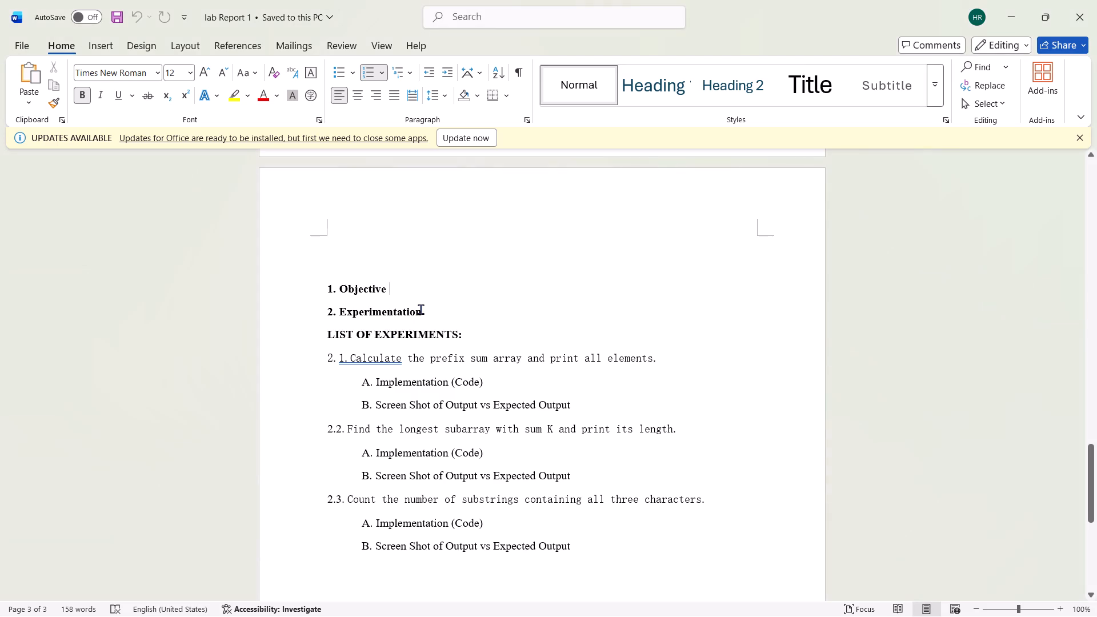
key("Return")
key("Return")
key("Return")
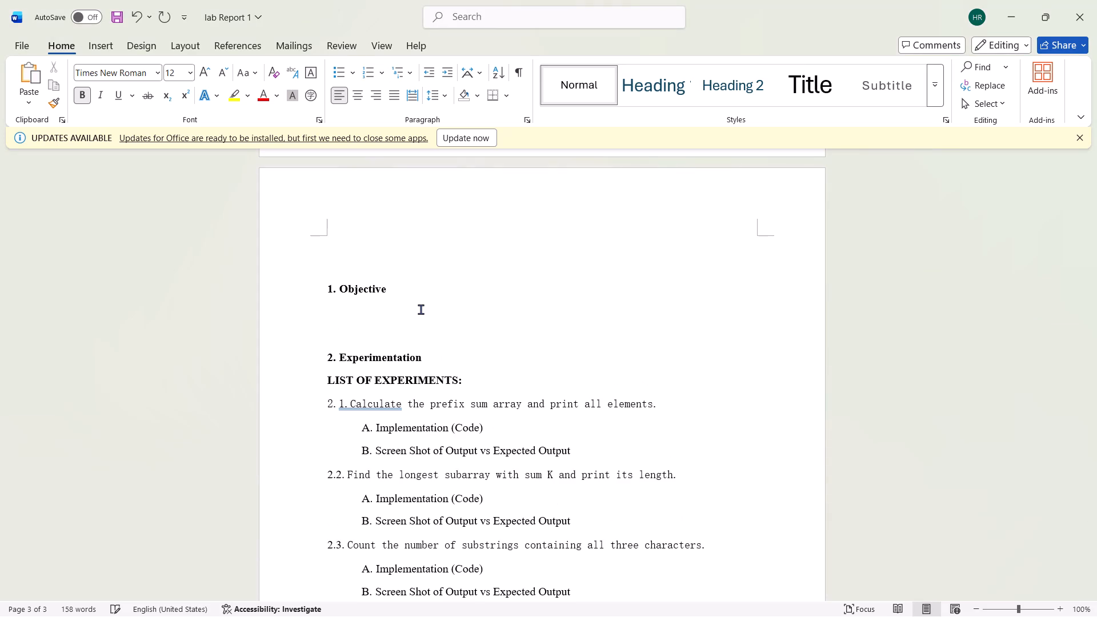
left_click(78, 95)
key("ctrl+v")
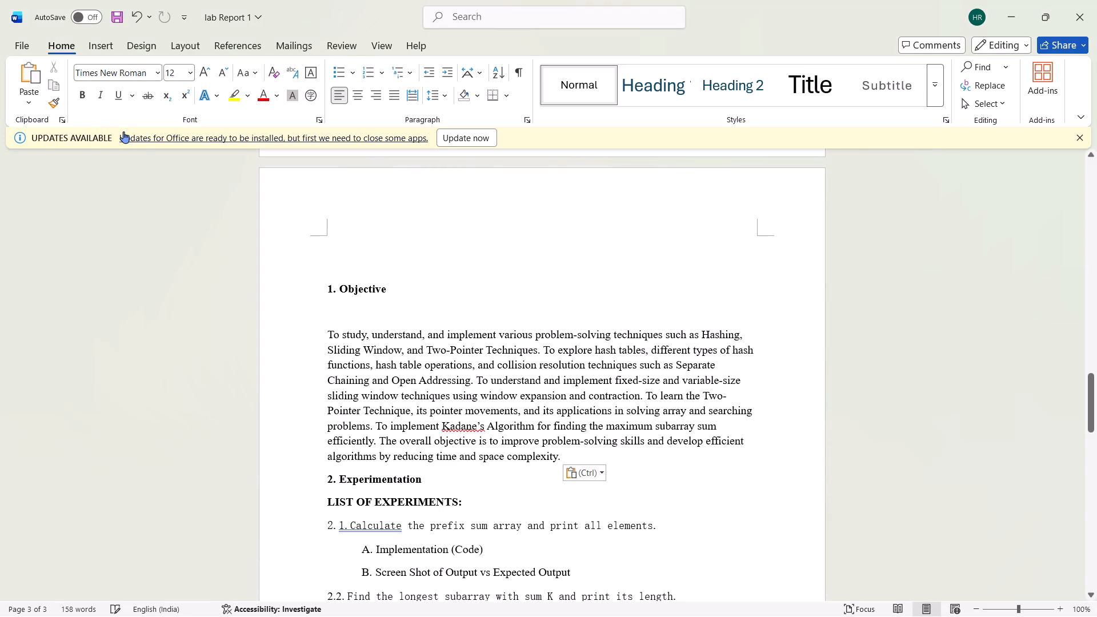
key("Return")
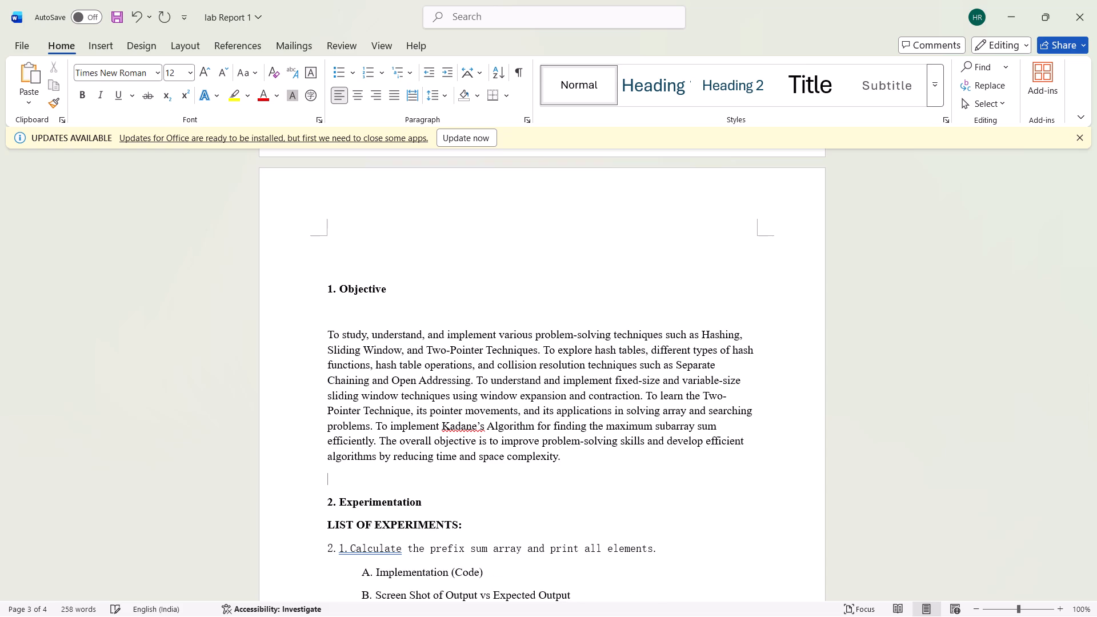
key("Return")
key("Return")
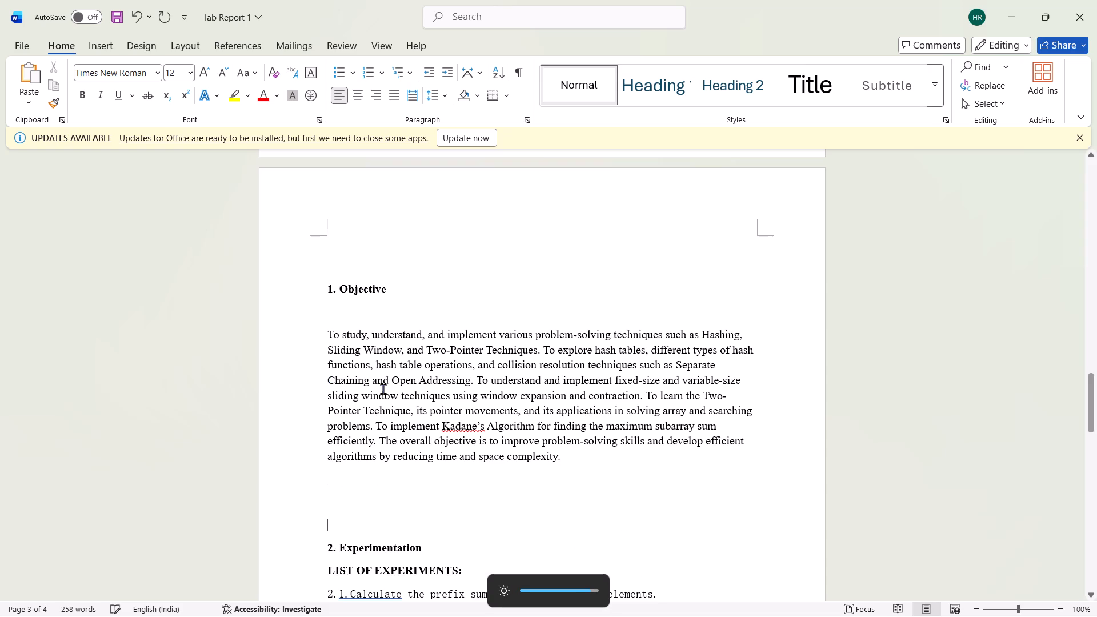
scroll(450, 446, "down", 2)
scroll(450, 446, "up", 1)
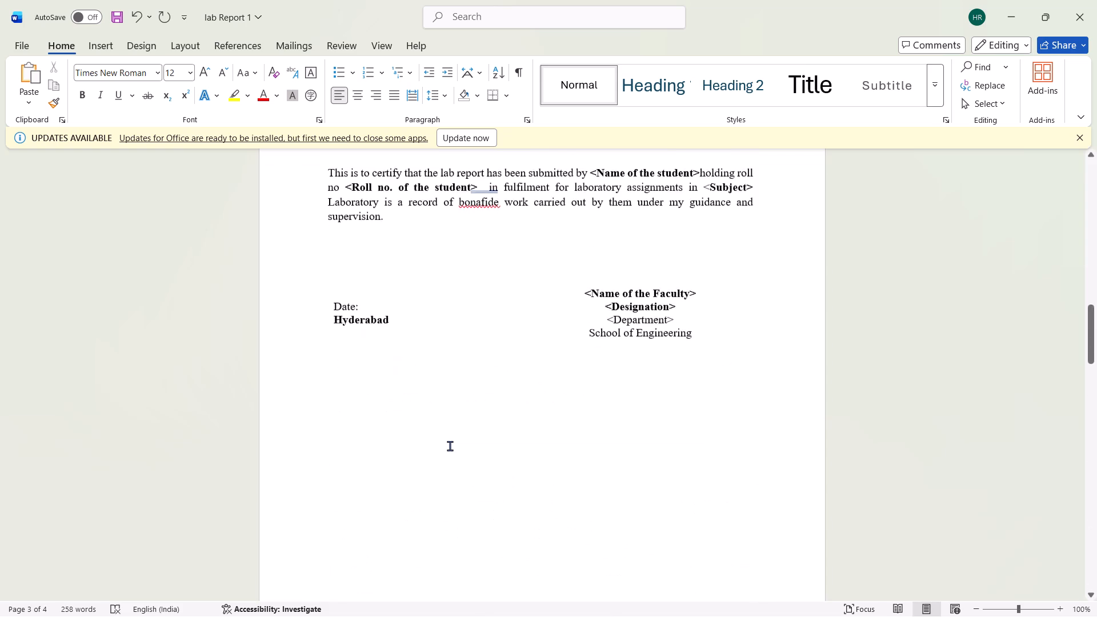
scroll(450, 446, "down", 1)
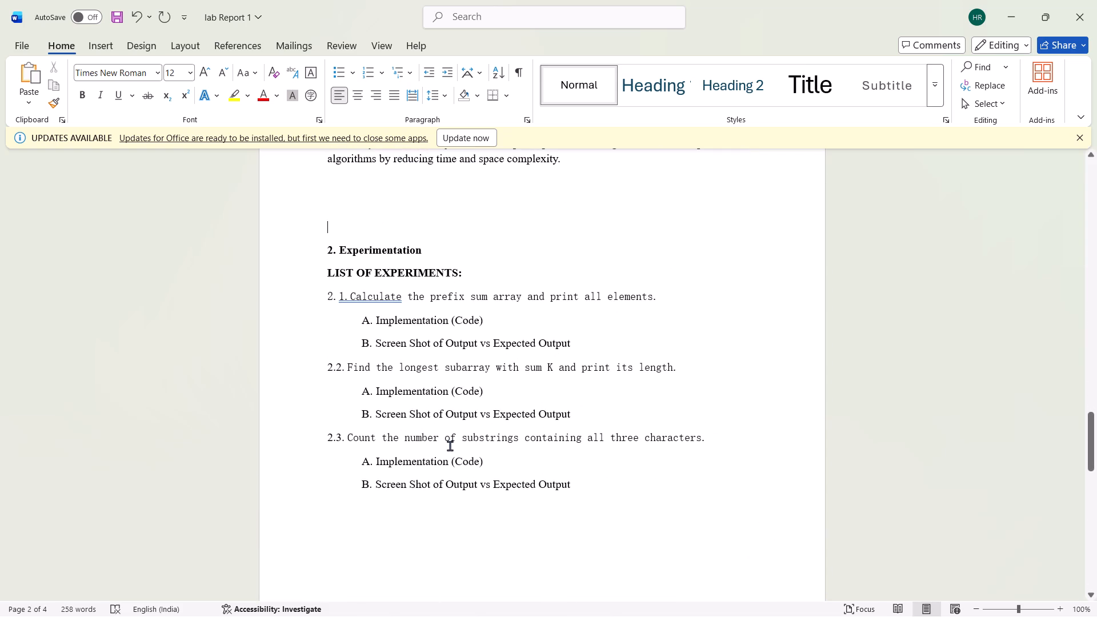
Add a bold "Code:" heading one blank line below experiment 2.1, followed by an empty non-bold line.
left_click(680, 296)
key("Return")
key("Return")
key("Return")
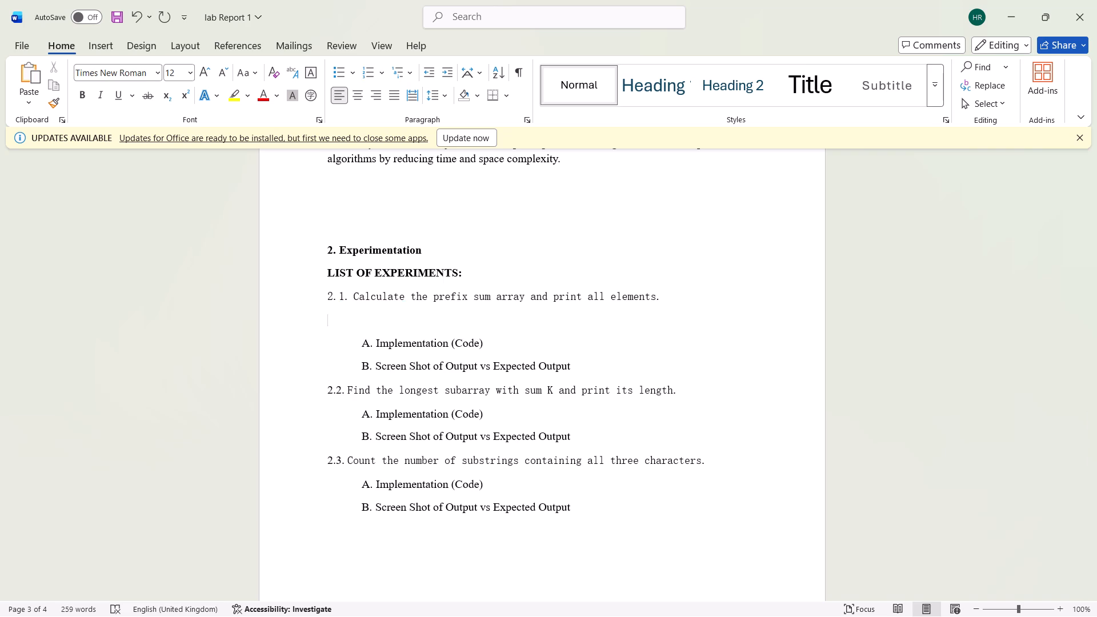
key("Return")
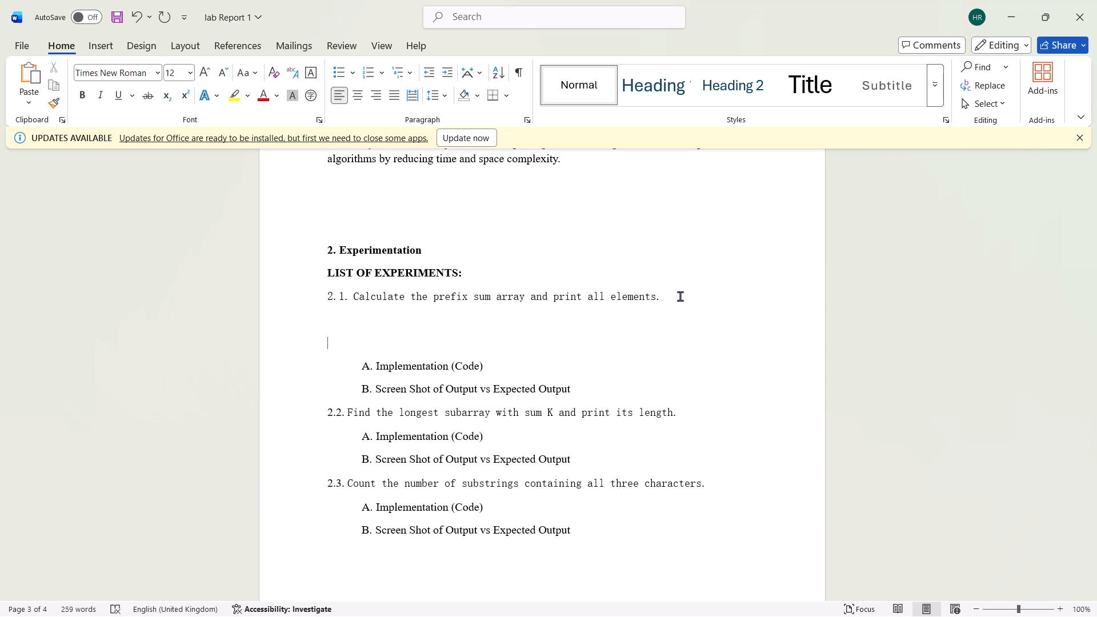
left_click(85, 100)
type("CO")
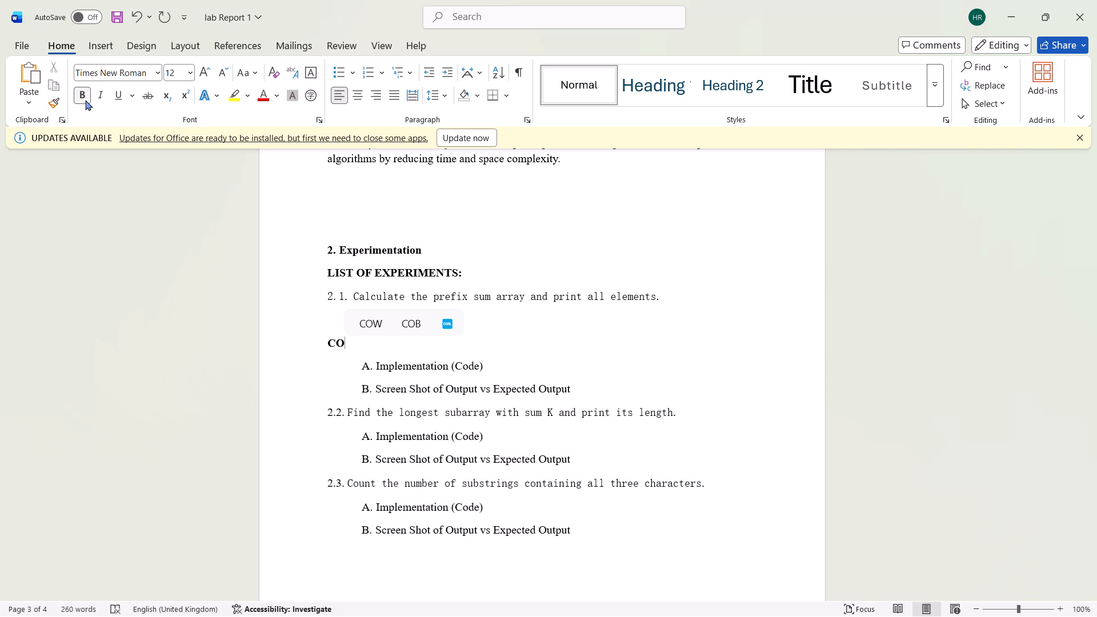
key("BackSpace")
type("ode")
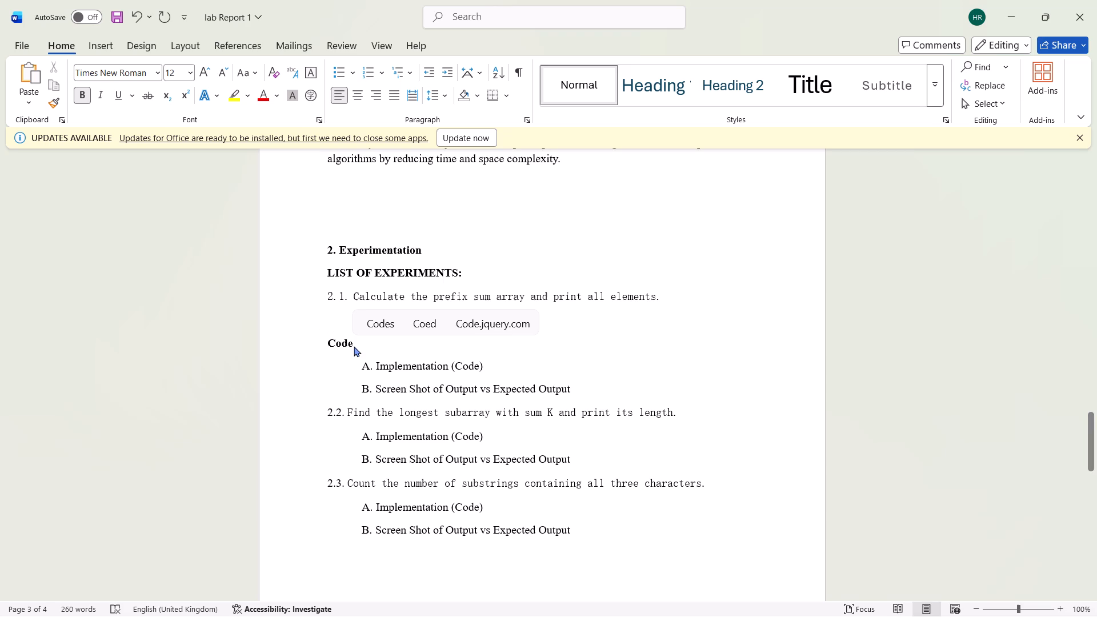
key("shift+colon")
key("Return")
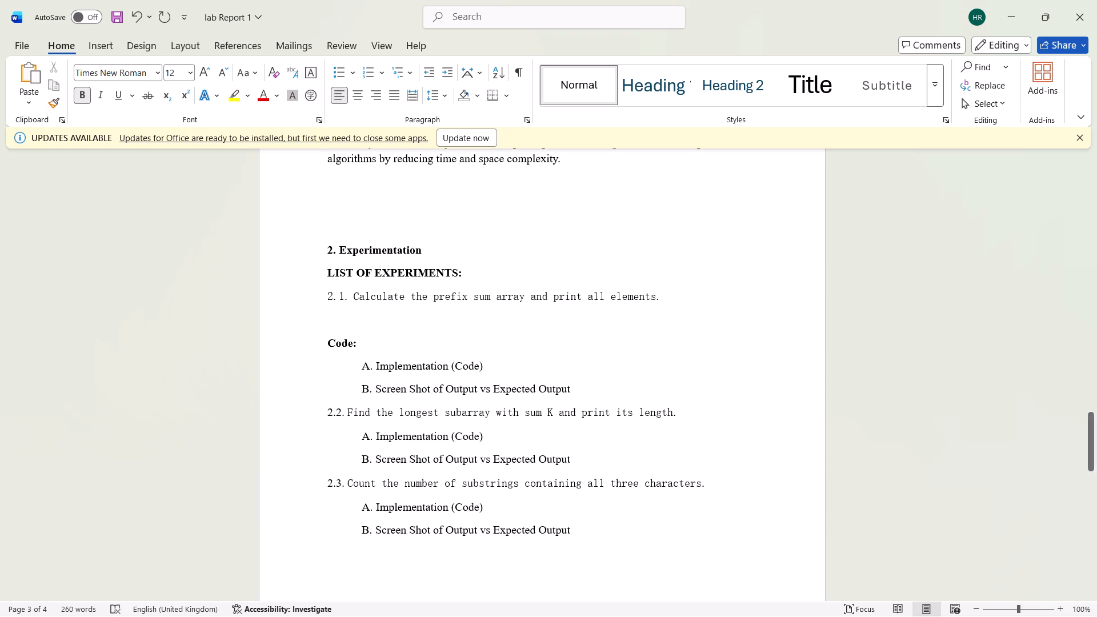
left_click(81, 90)
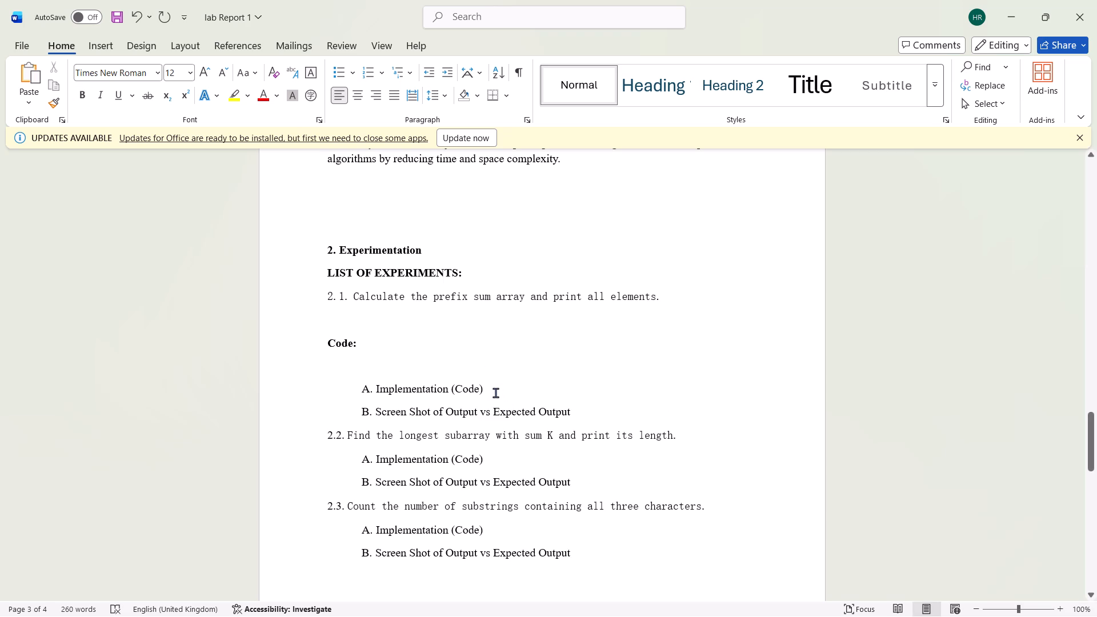
Delete the "Implementation (Code)" and "Screen Shot of Output vs Expected Output" list items under experiment 2.1.
left_click_drag(490, 390, 361, 389)
key("BackSpace")
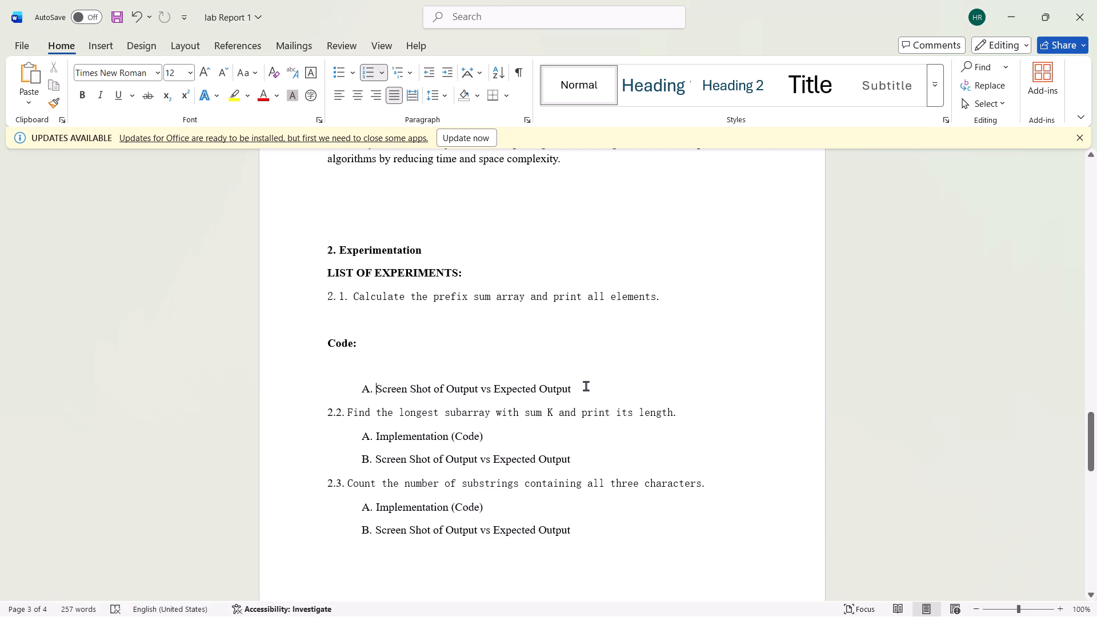
left_click_drag(587, 391, 357, 392)
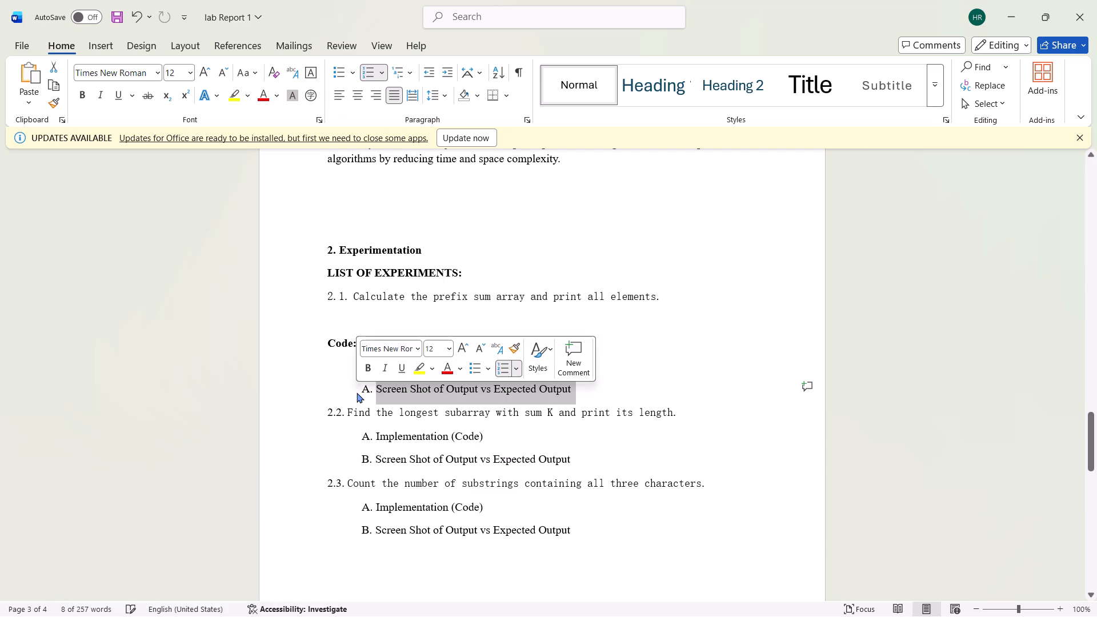
key("BackSpace")
Set the "Code:" heading's font size to 14 and place the cursor on the empty line below it.
left_click(367, 343)
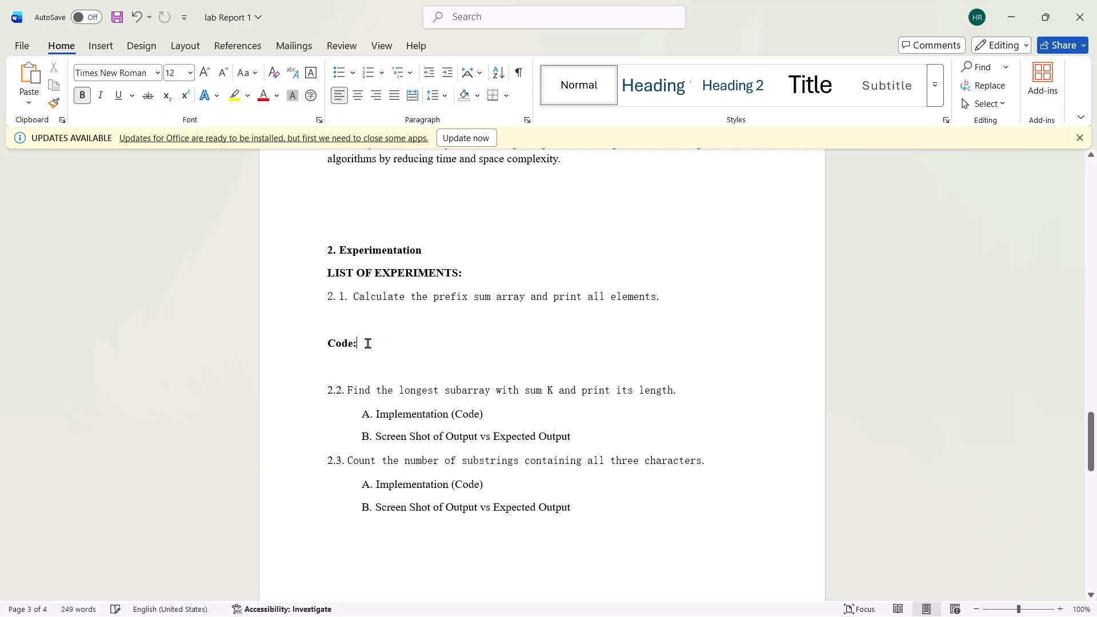
left_click_drag(367, 343, 319, 340)
left_click(411, 297)
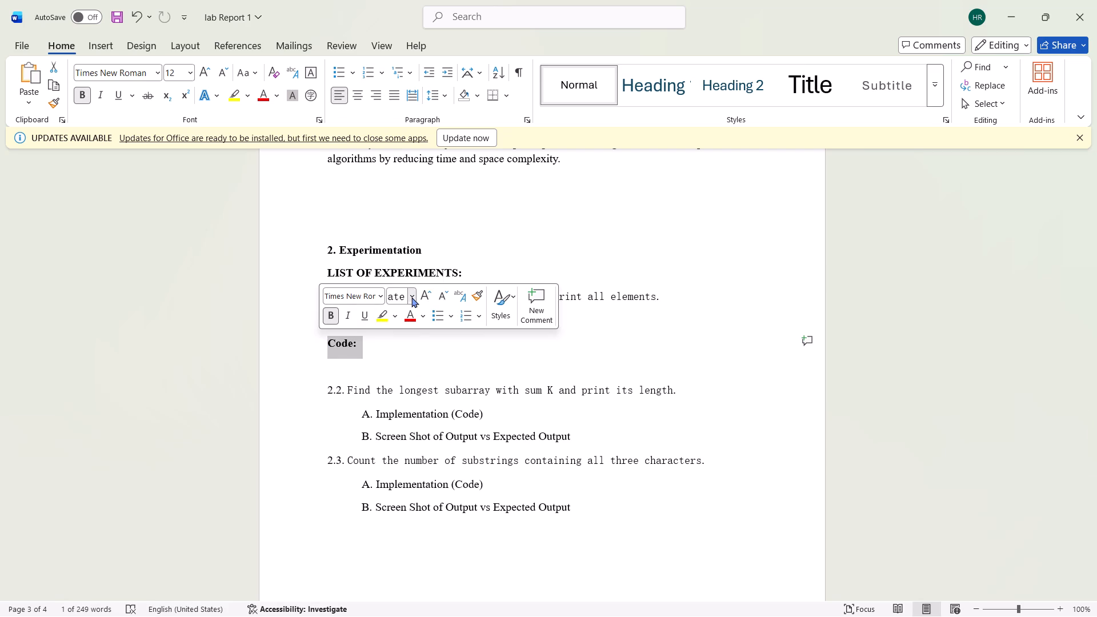
left_click(408, 401)
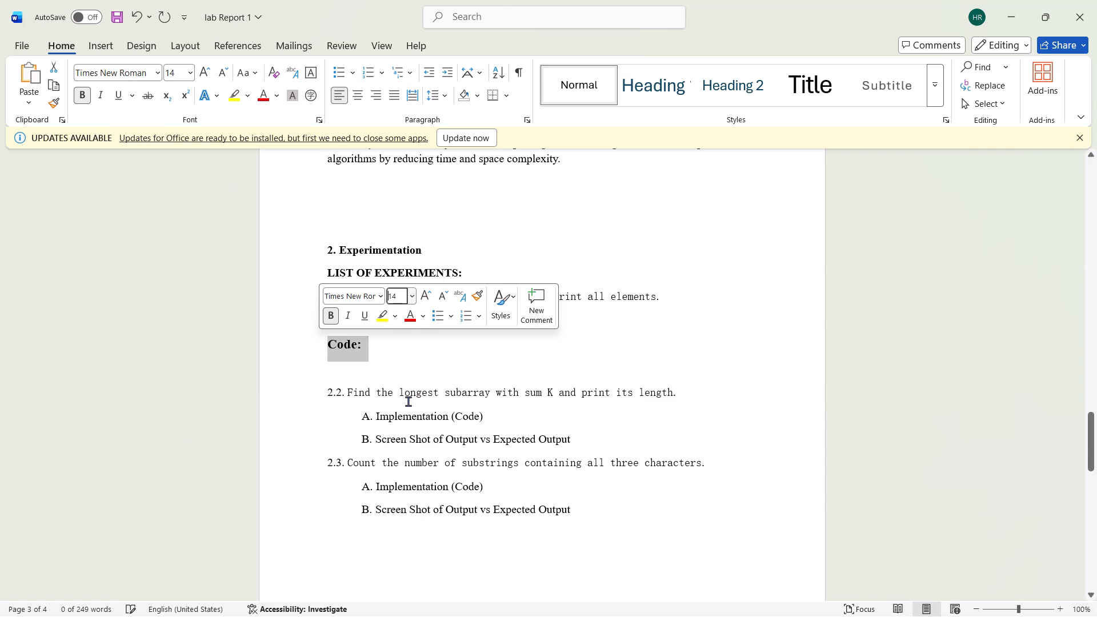
left_click(403, 363)
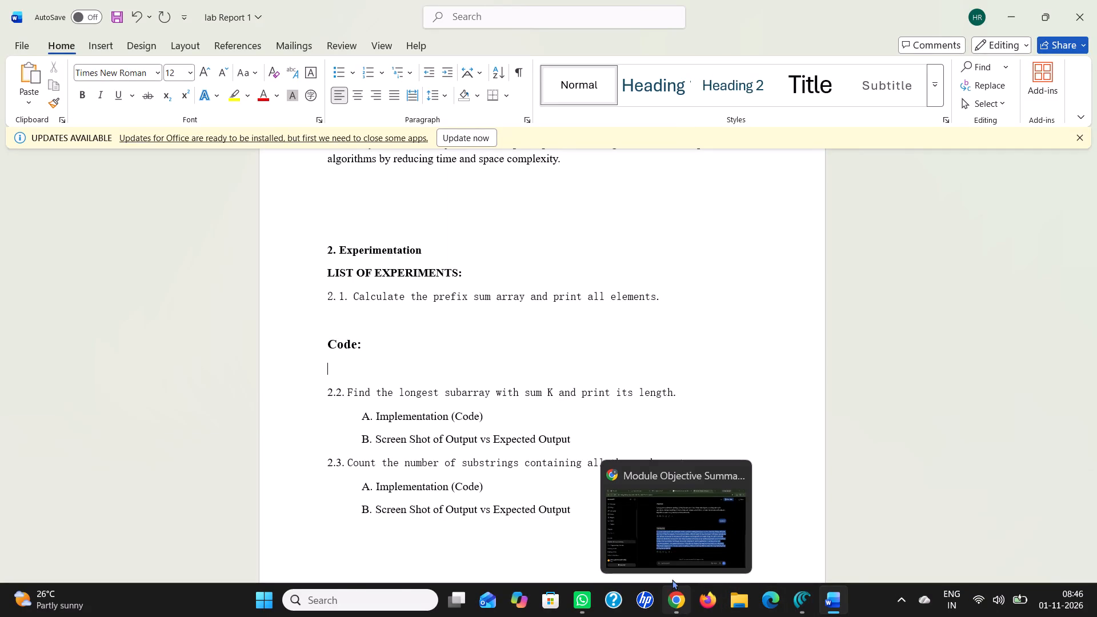
Copy the C++ solution code, lines 1 to 16, from the coding practice page in Chrome into the Word report below "Code:".
left_click(659, 543)
left_click(589, 11)
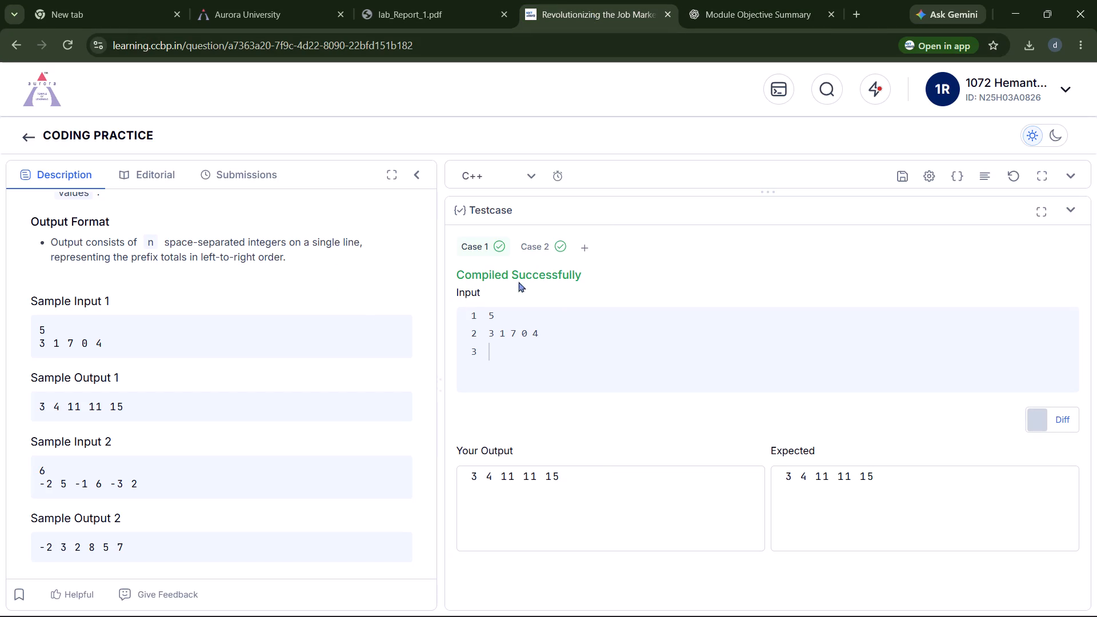
left_click(1072, 210)
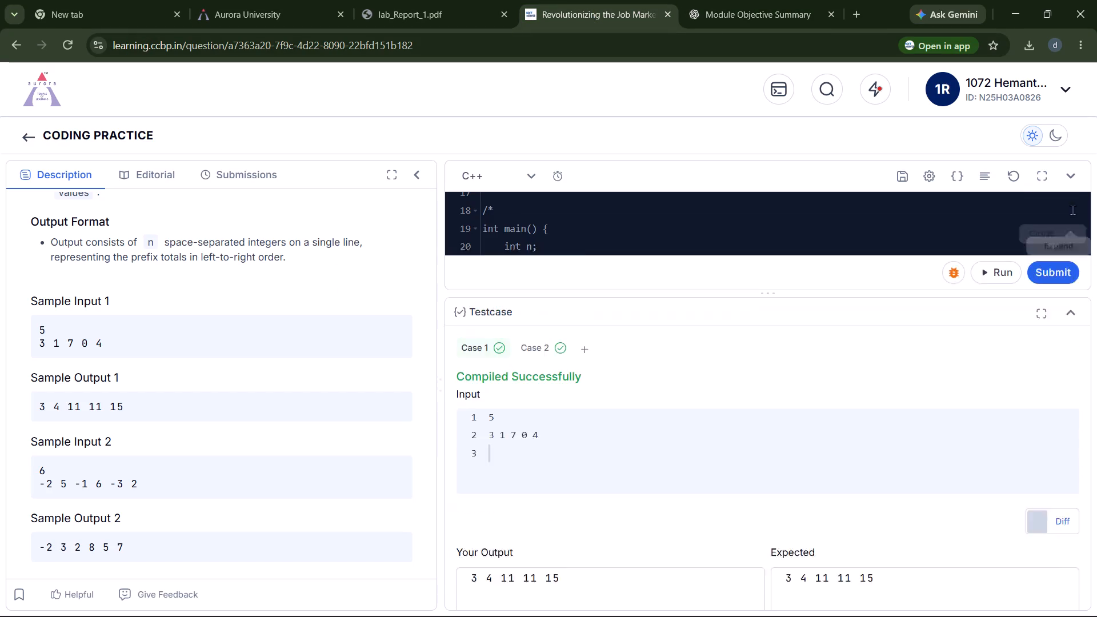
scroll(805, 267, "up", 2)
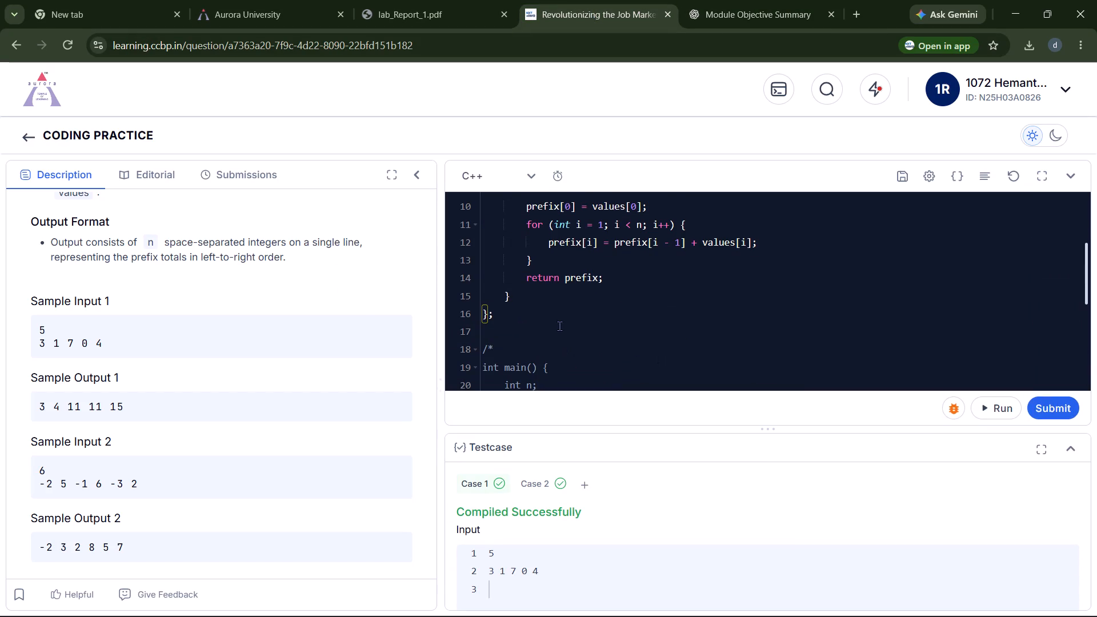
left_click(539, 322)
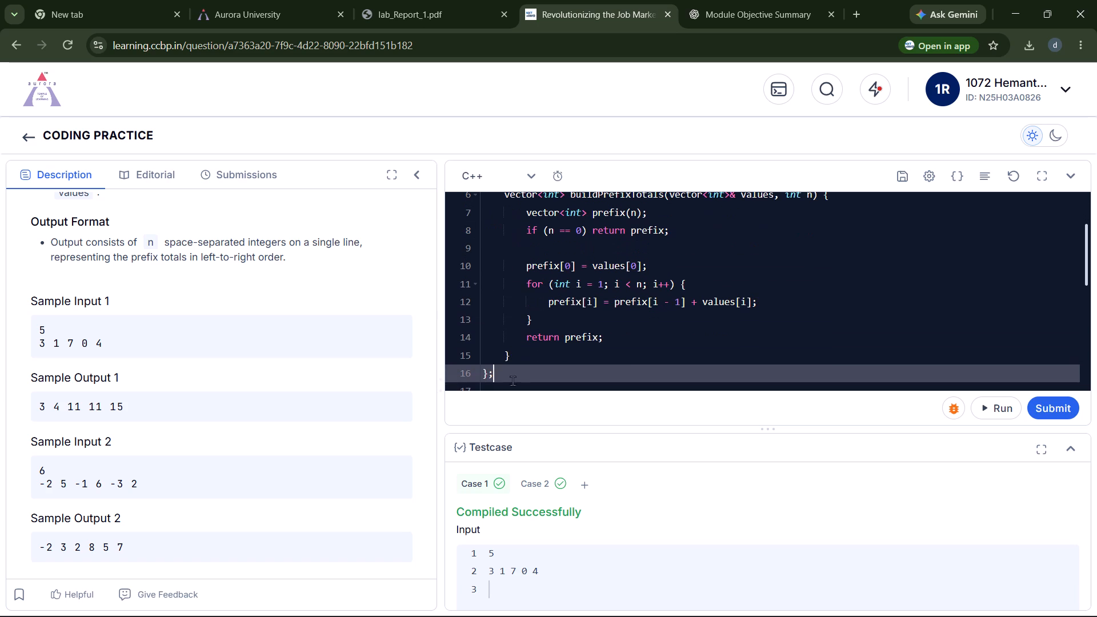
left_click_drag(503, 376, 488, 186)
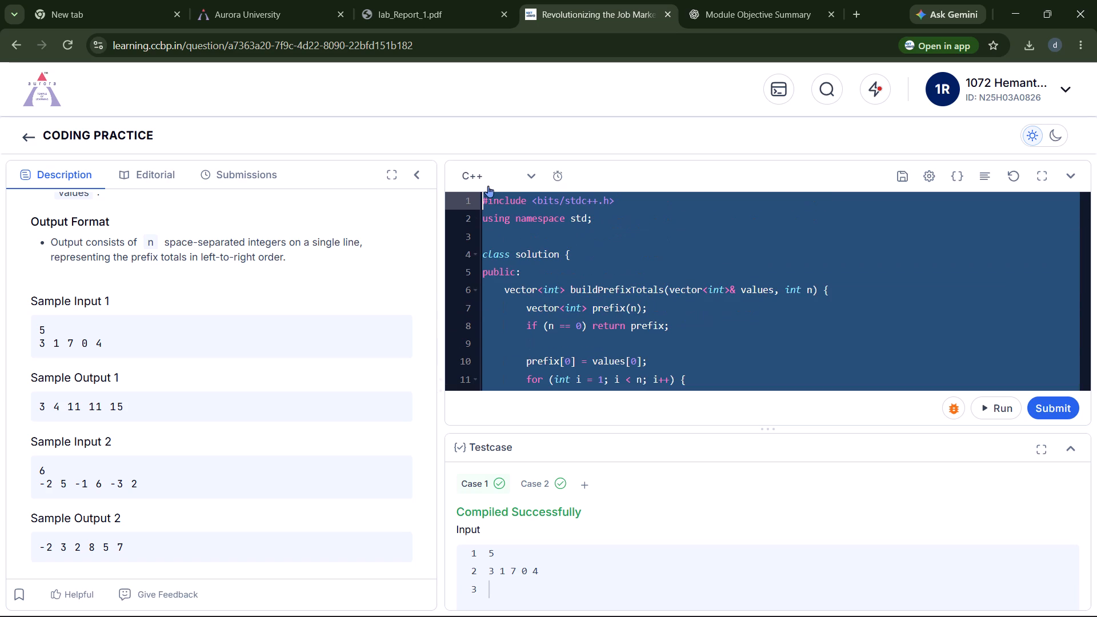
left_click_drag(488, 186, 483, 183)
key("ctrl+c")
scroll(620, 334, "down", 11)
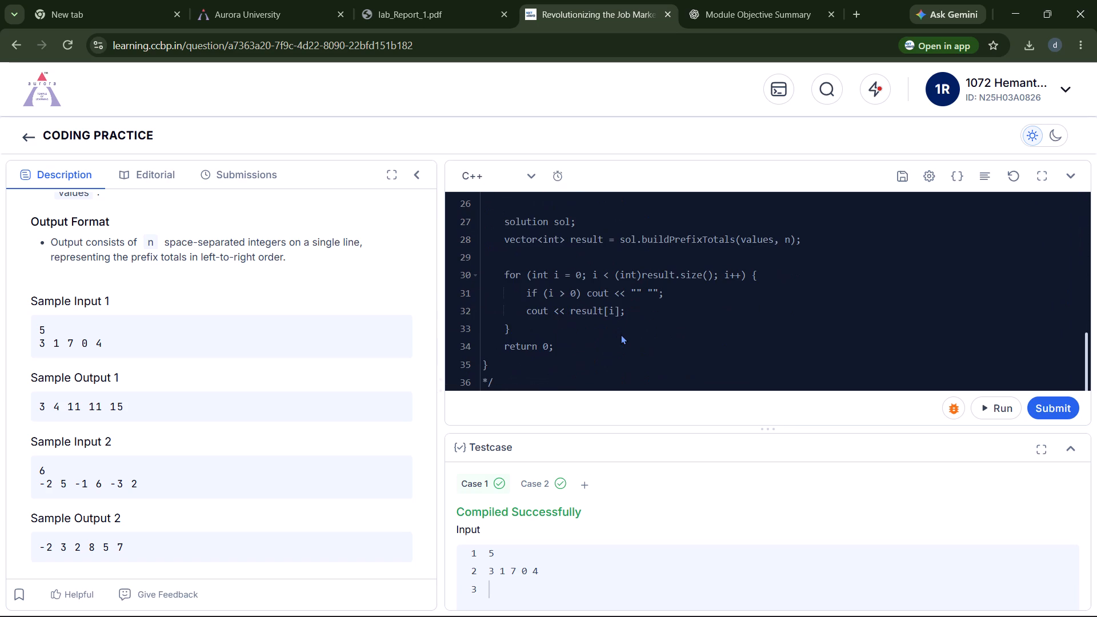
scroll(620, 334, "down", 4)
scroll(620, 334, "up", 7)
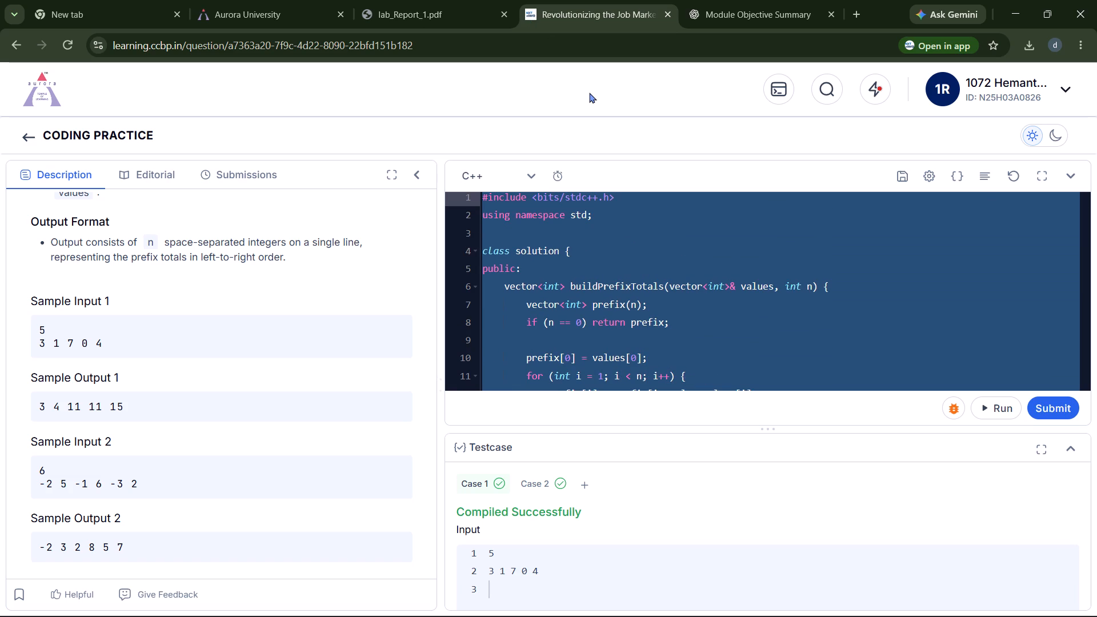
key("alt+Tab")
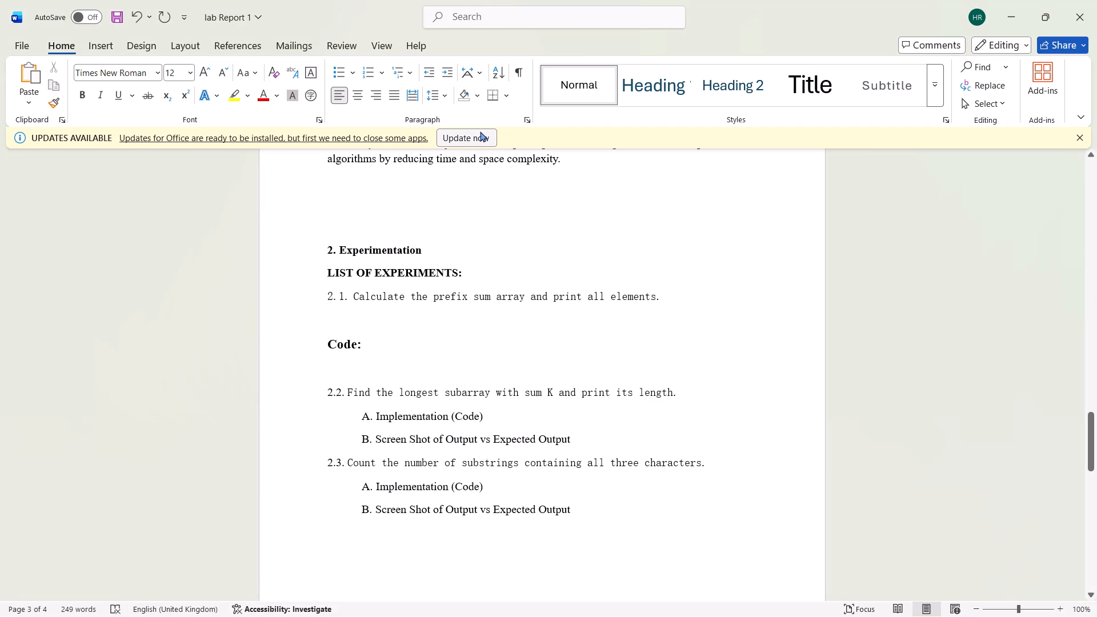
key("ctrl+v")
key("ctrl+space")
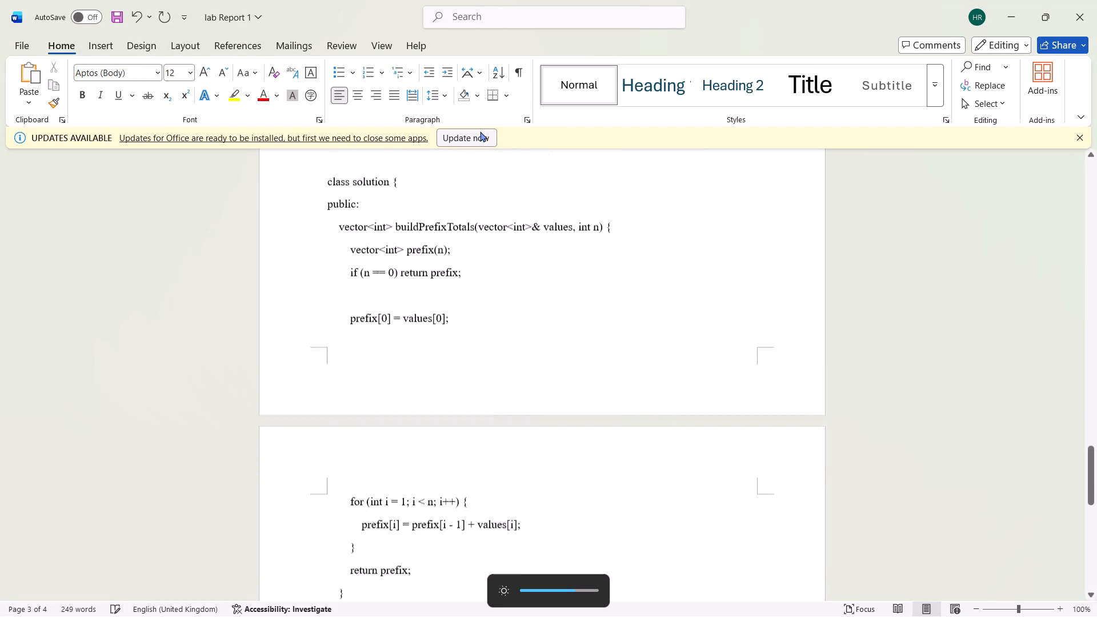
Add two blank lines between the end of the pasted code and experiment 2.2.
scroll(490, 323, "up", 2)
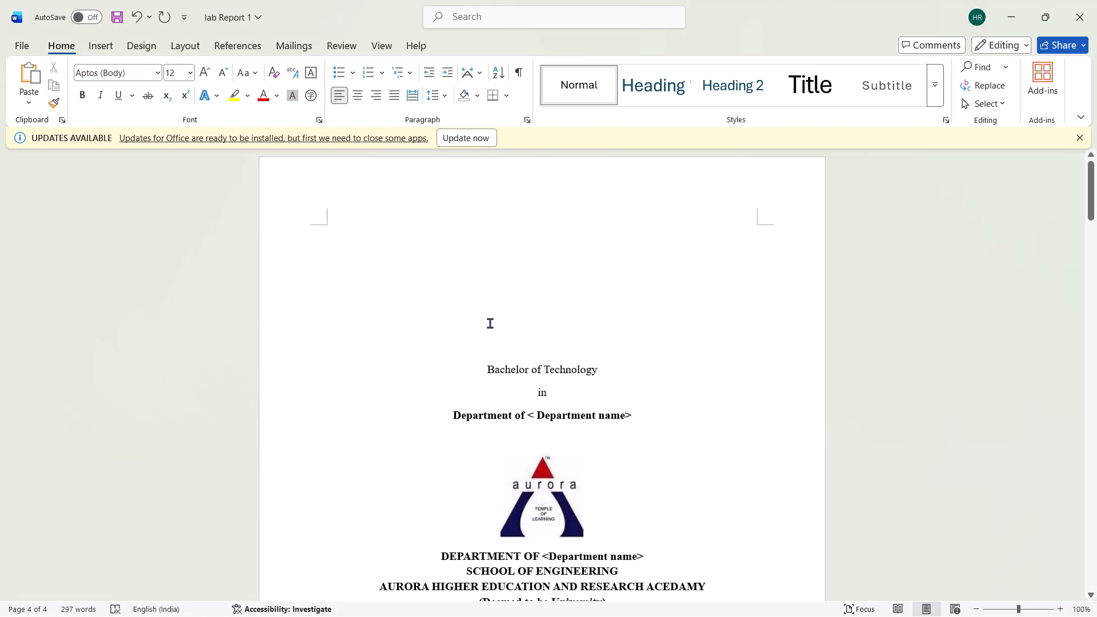
scroll(490, 323, "down", 3)
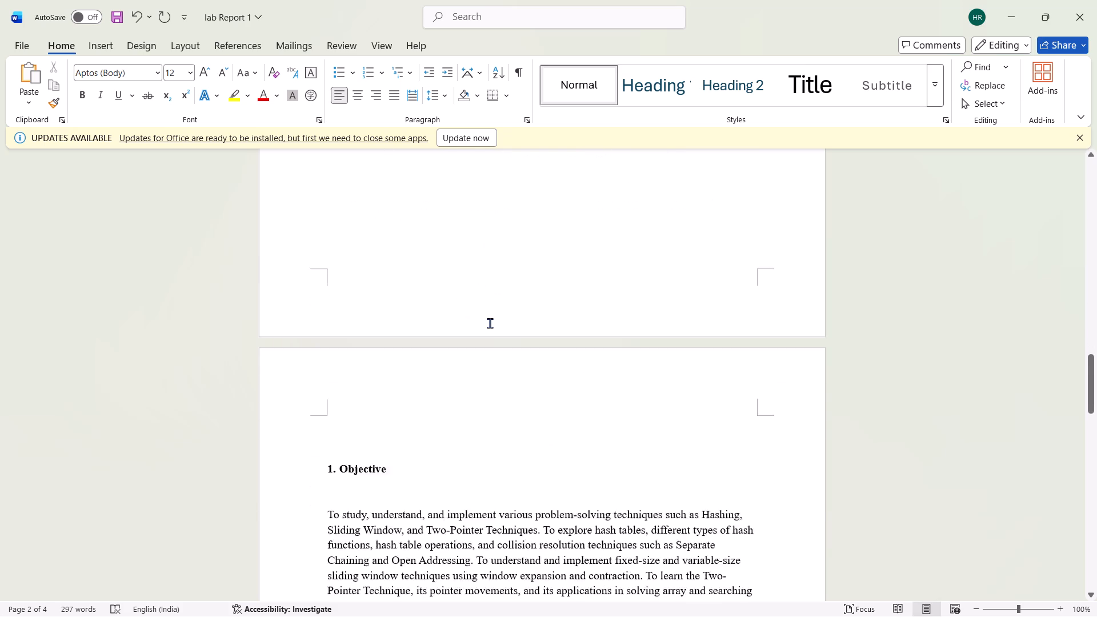
scroll(490, 323, "down", 2)
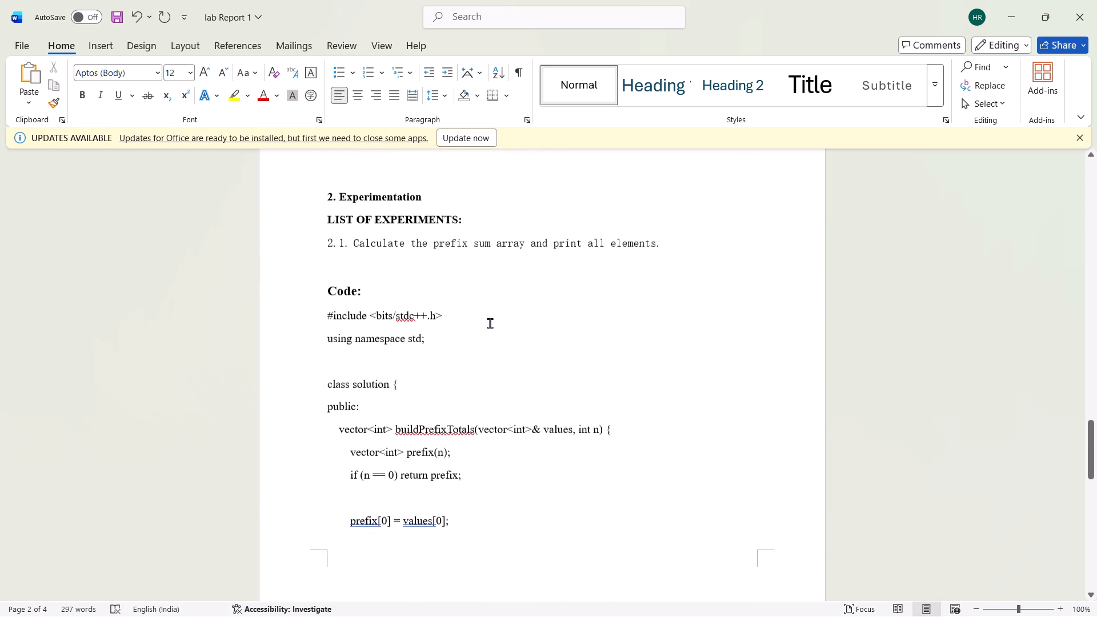
scroll(490, 323, "down", 3)
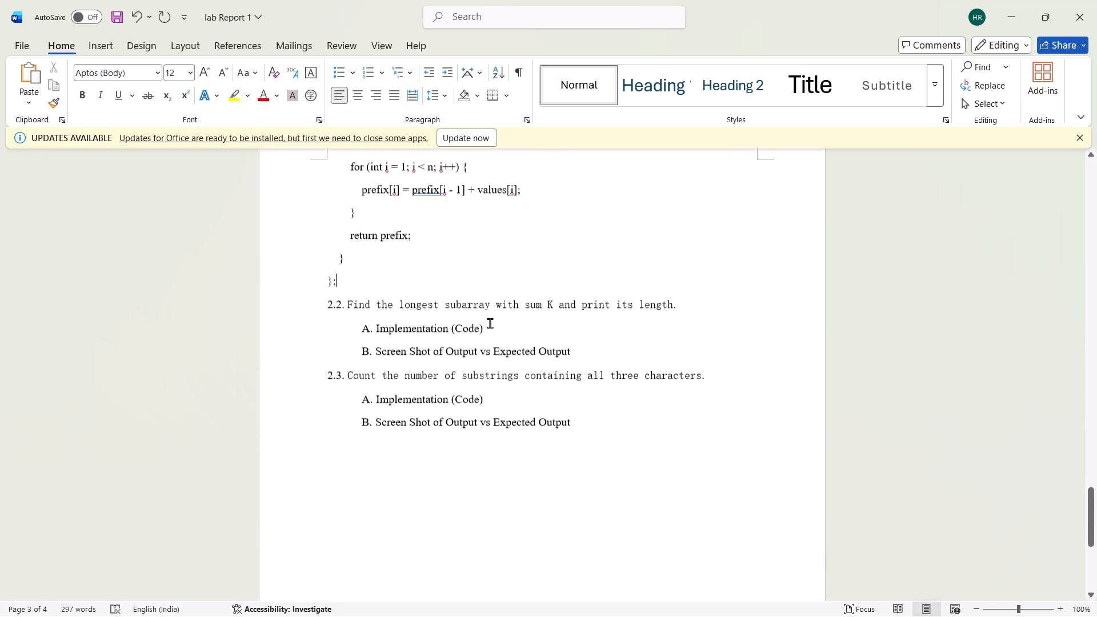
scroll(490, 323, "down", 1)
key("Return")
key("Return")
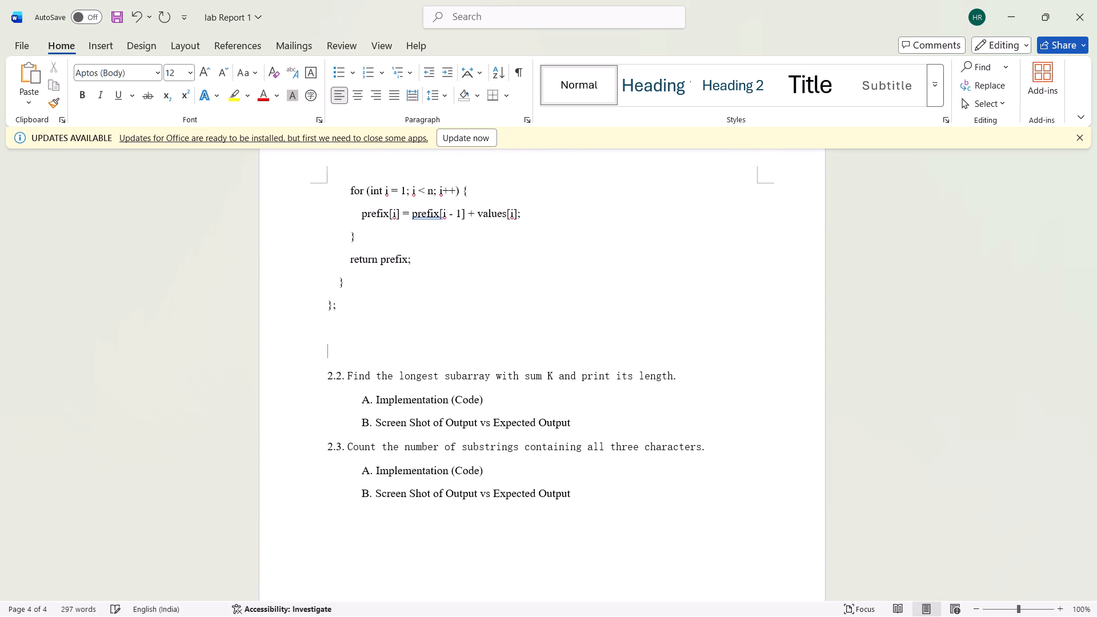
Capture the Case 1 test result with your output and expected output in Chrome, and paste the screenshot below the 2.1 code in Word.
key("alt+Tab")
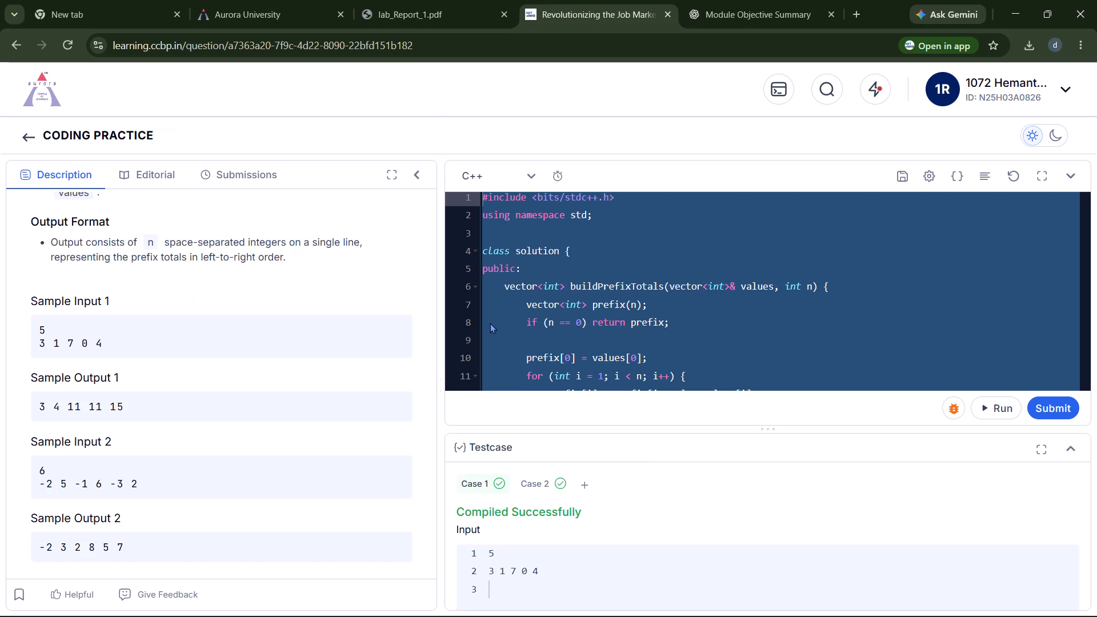
left_click(1076, 444)
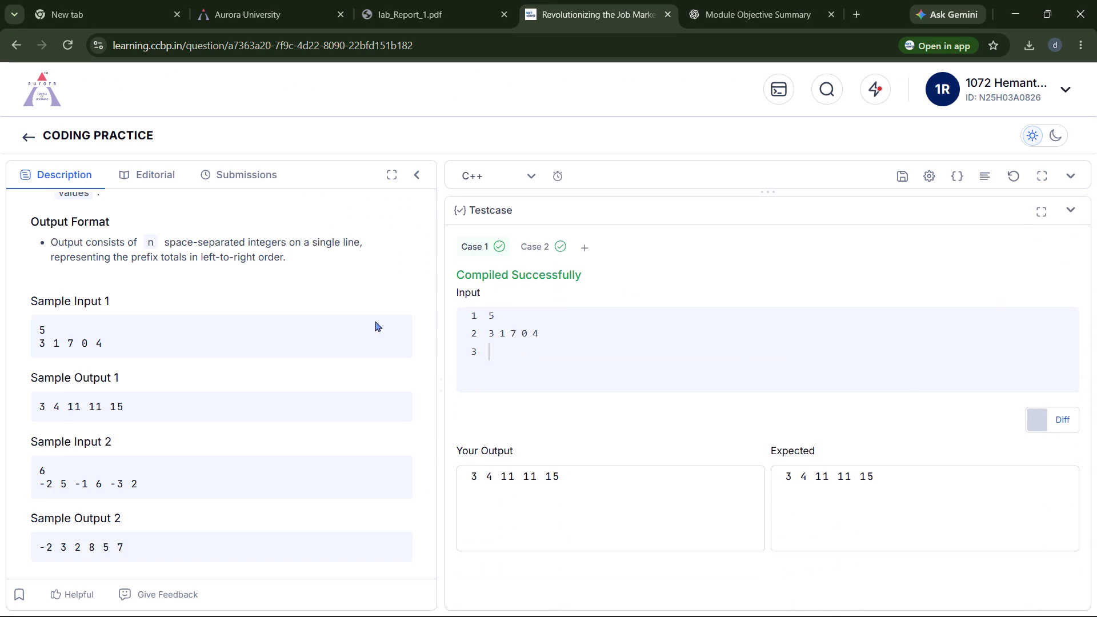
key("Print")
left_click_drag(447, 194, 467, 213)
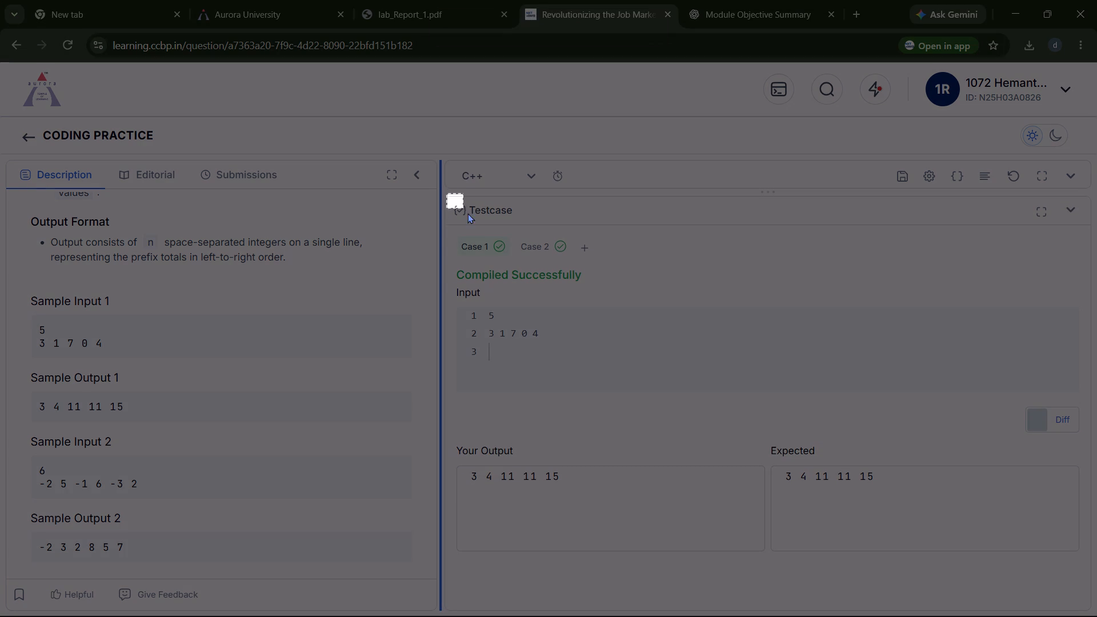
left_click_drag(467, 213, 1083, 616)
scroll(960, 577, "right", 1)
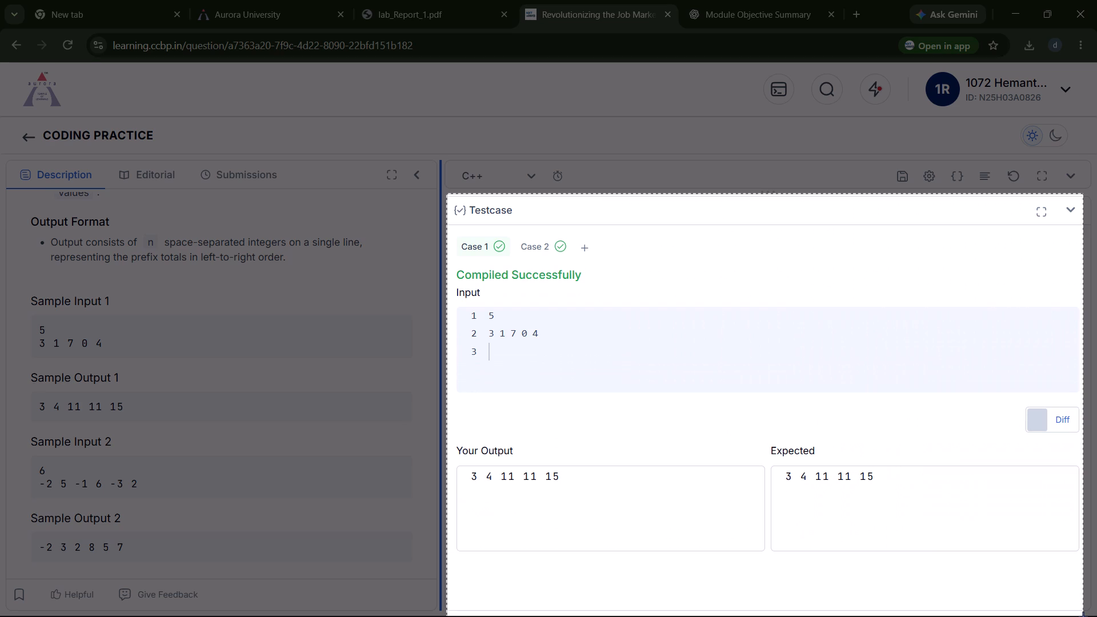
left_click_drag(1083, 616, 1092, 610)
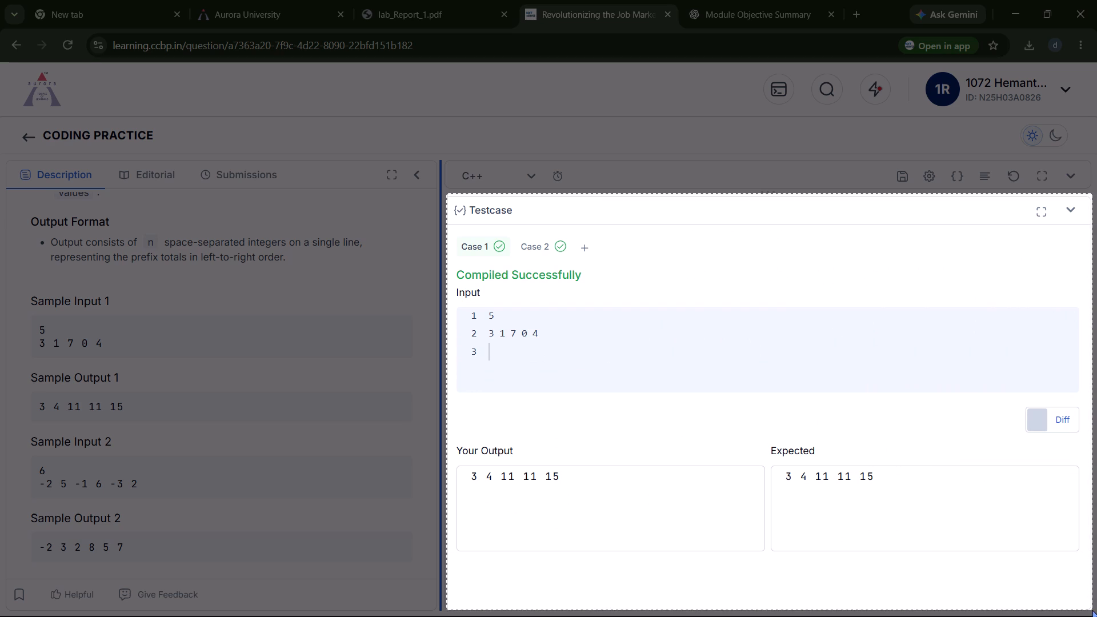
left_click_drag(1092, 610, 1094, 609)
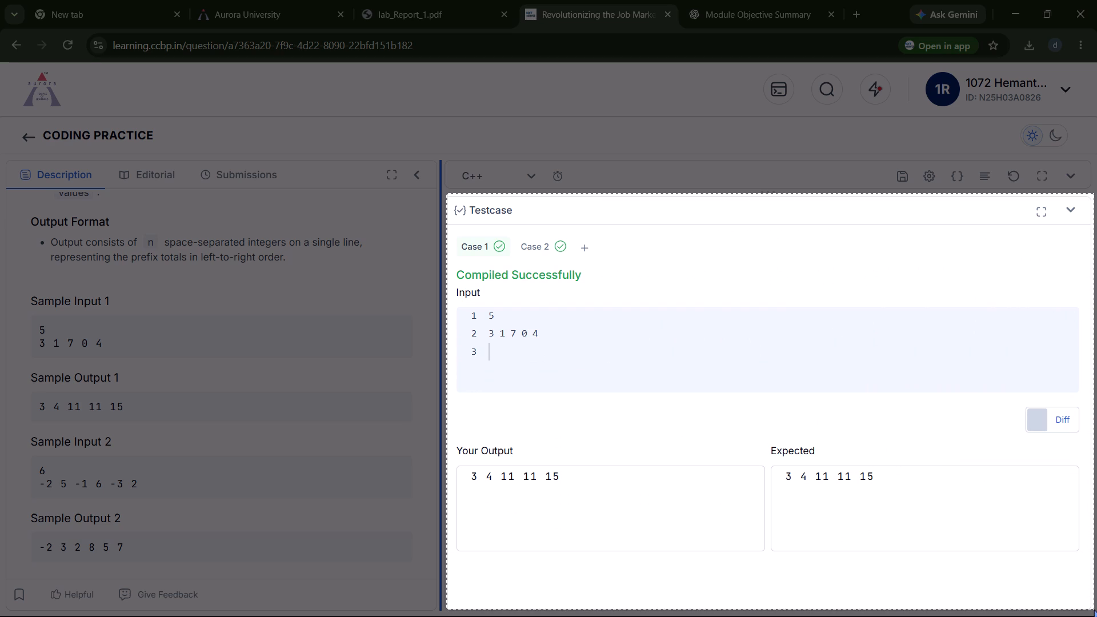
left_click_drag(1094, 609, 1094, 608)
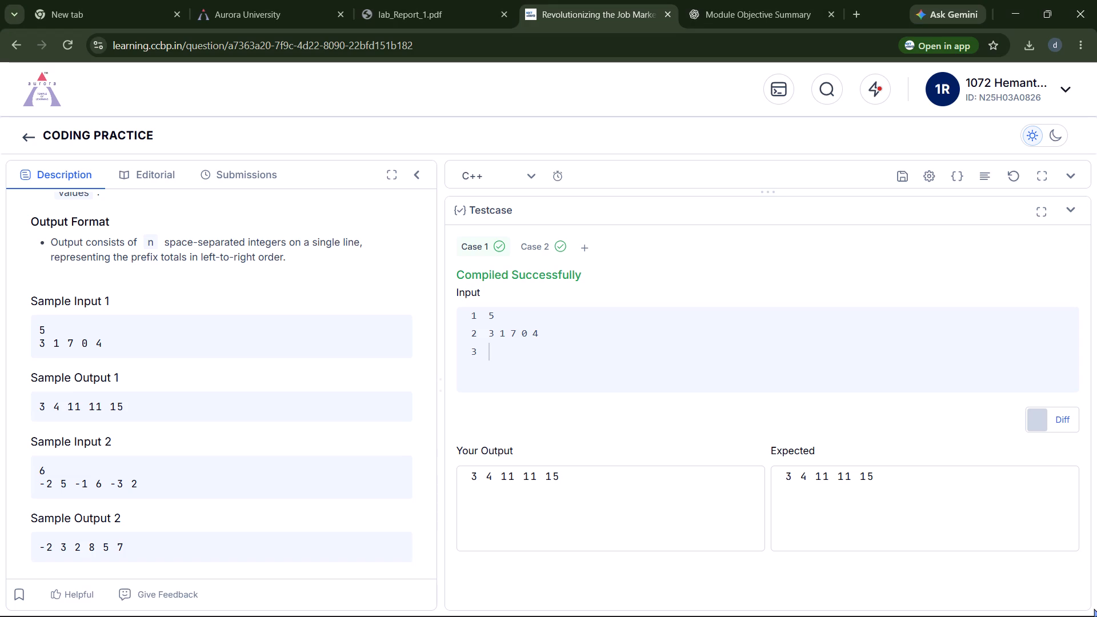
key("alt+Tab")
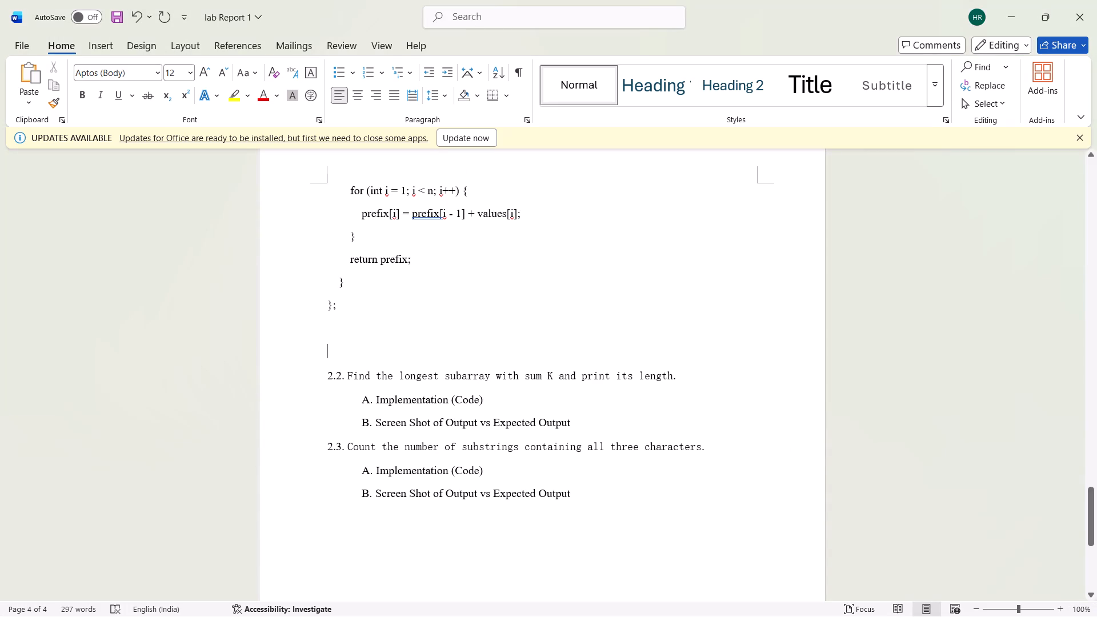
key("ctrl+v")
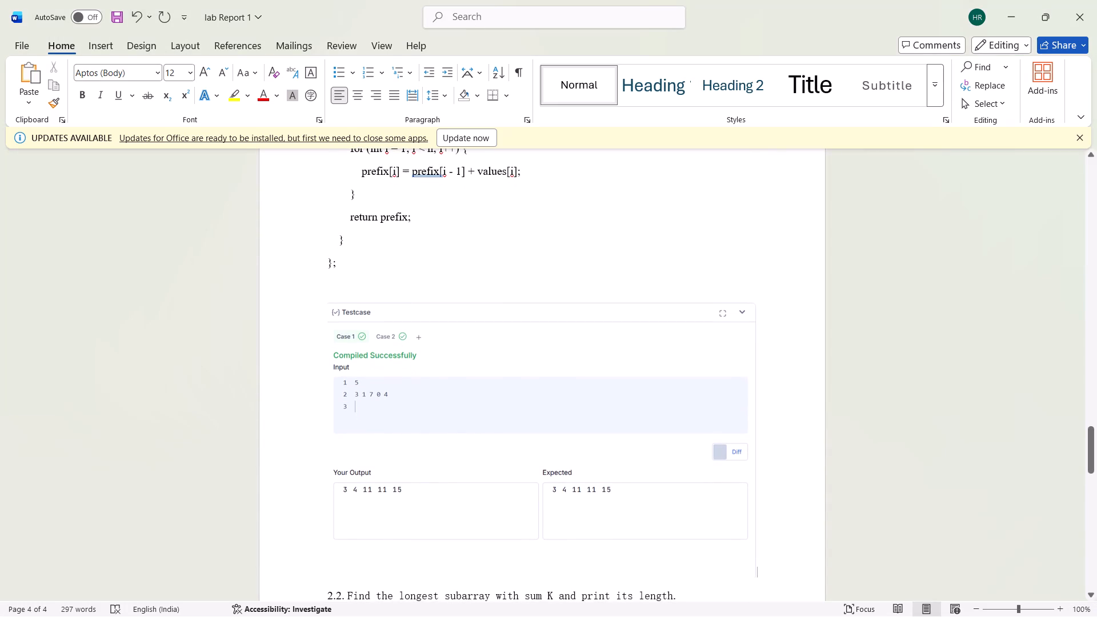
Add a bold, size 14 heading "Output :" between the 2.1 code and the test case screenshot, with a blank line above it.
left_click(355, 271)
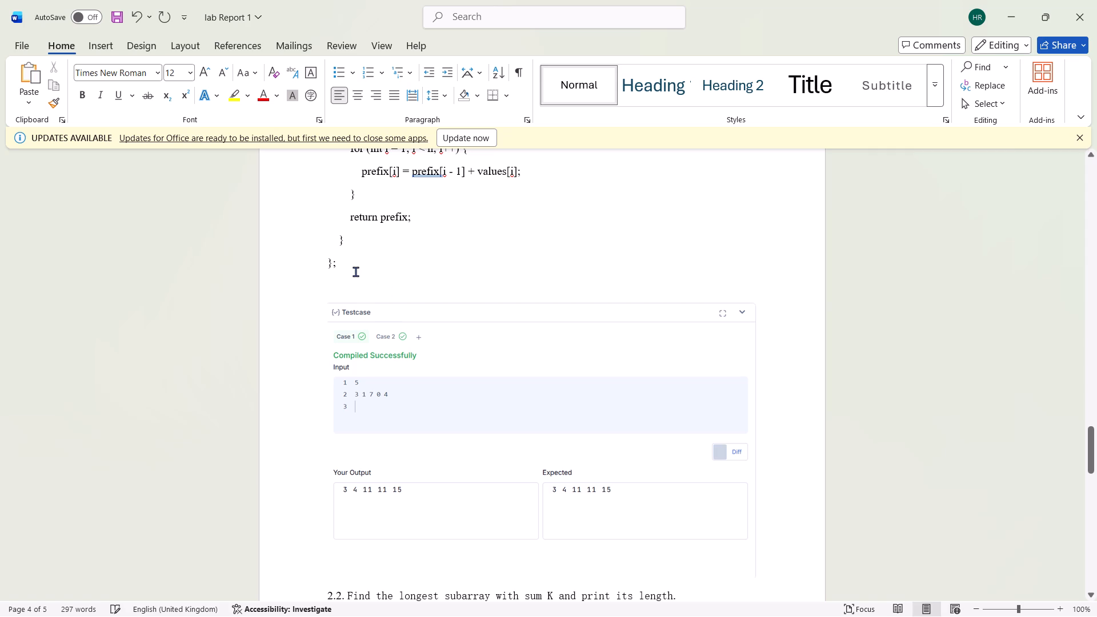
key("Return")
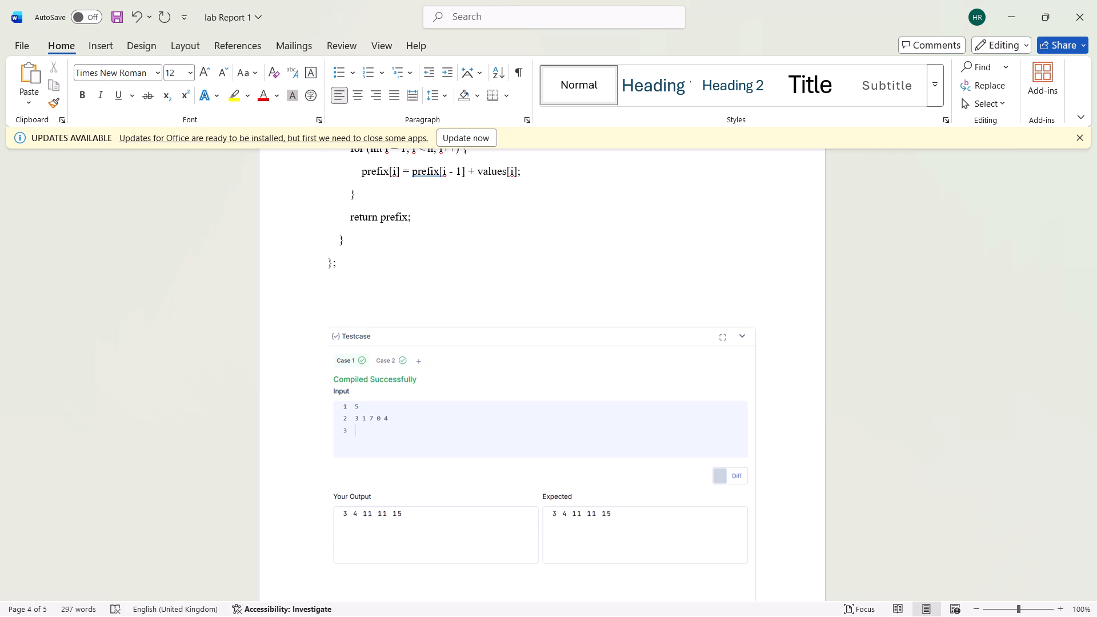
key("Return")
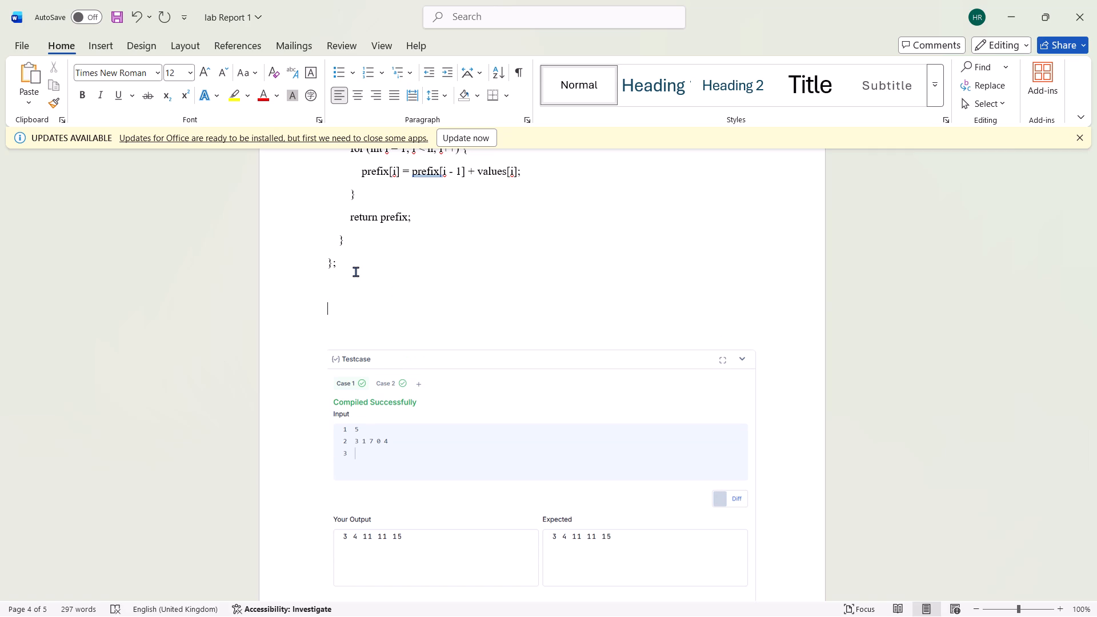
left_click(194, 70)
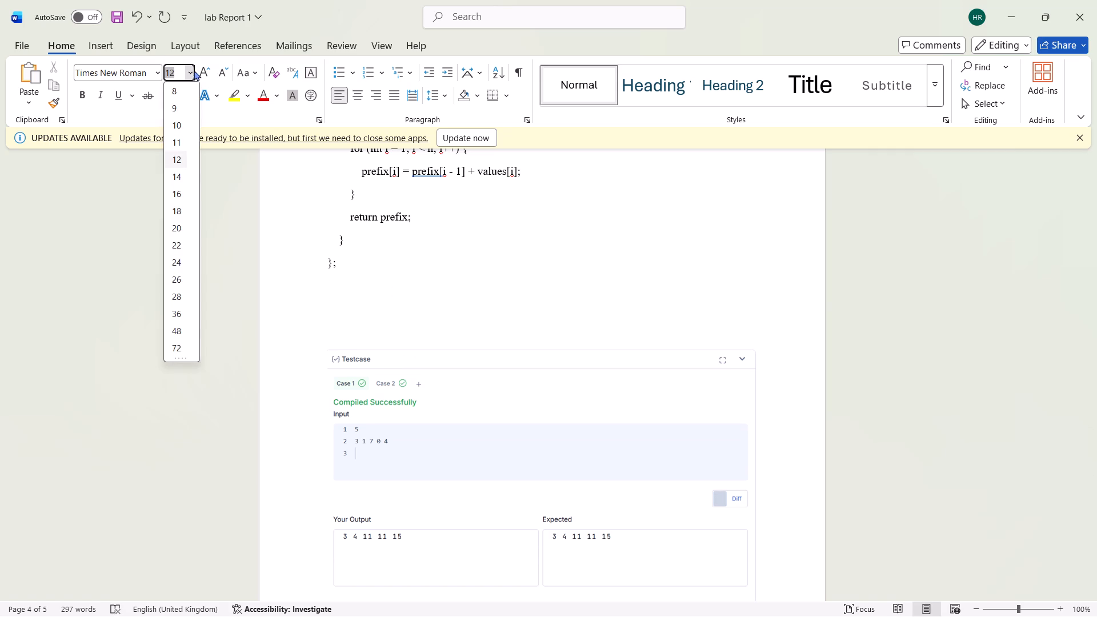
left_click(183, 177)
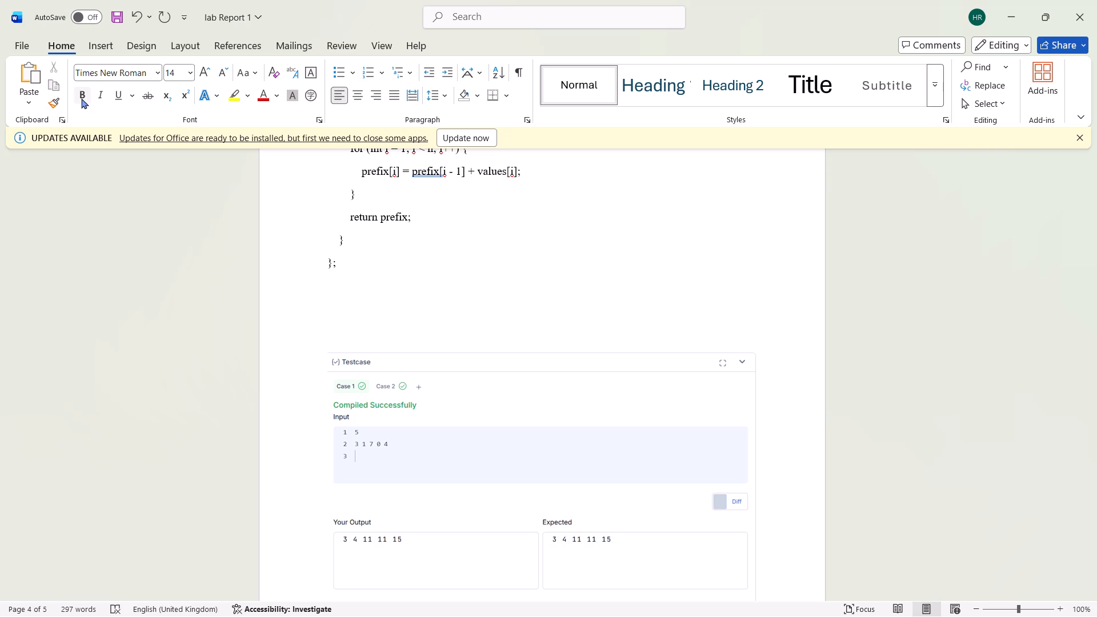
left_click(81, 98)
type("utput")
key("space")
type(":")
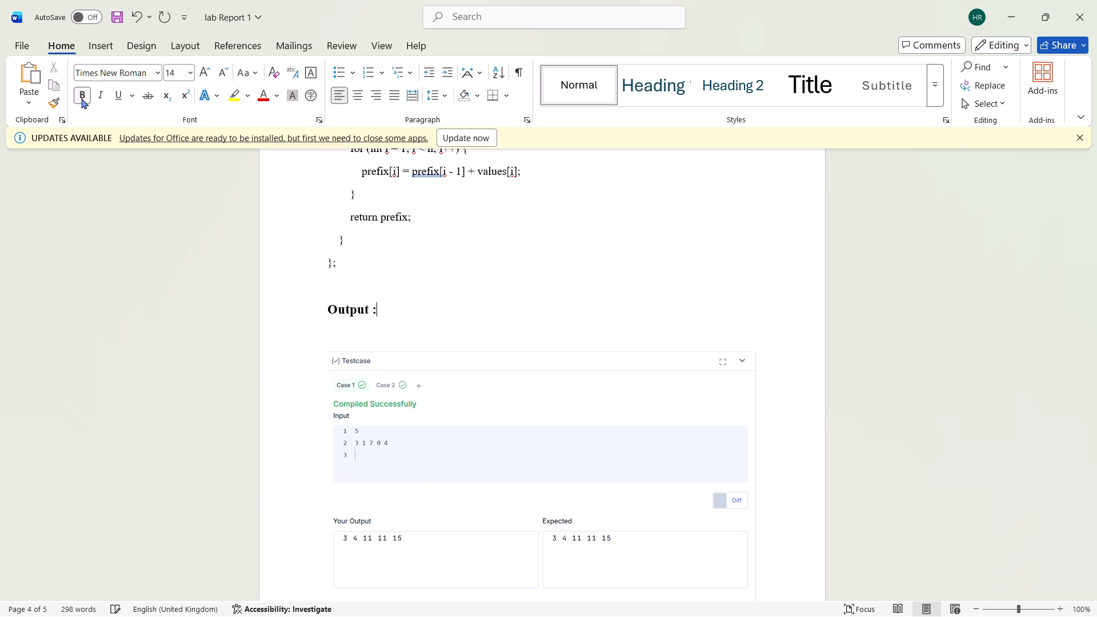
left_click(351, 286)
Remove the space before the colon in the "Output :" heading of experiment 2.1.
scroll(543, 386, "down", 2)
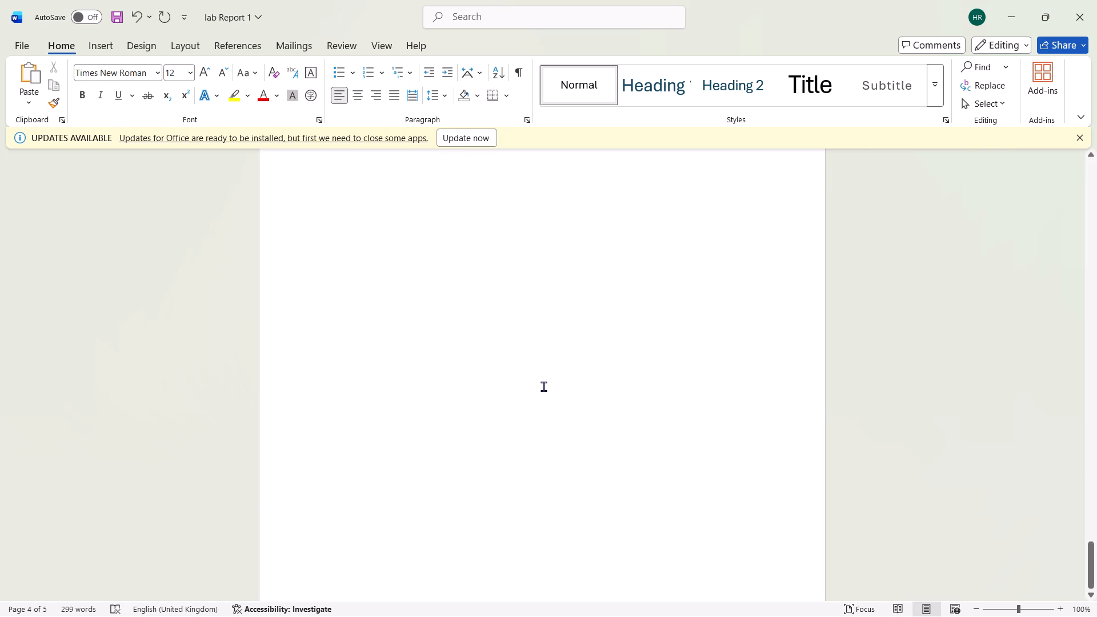
scroll(543, 386, "up", 2)
scroll(543, 386, "down", 1)
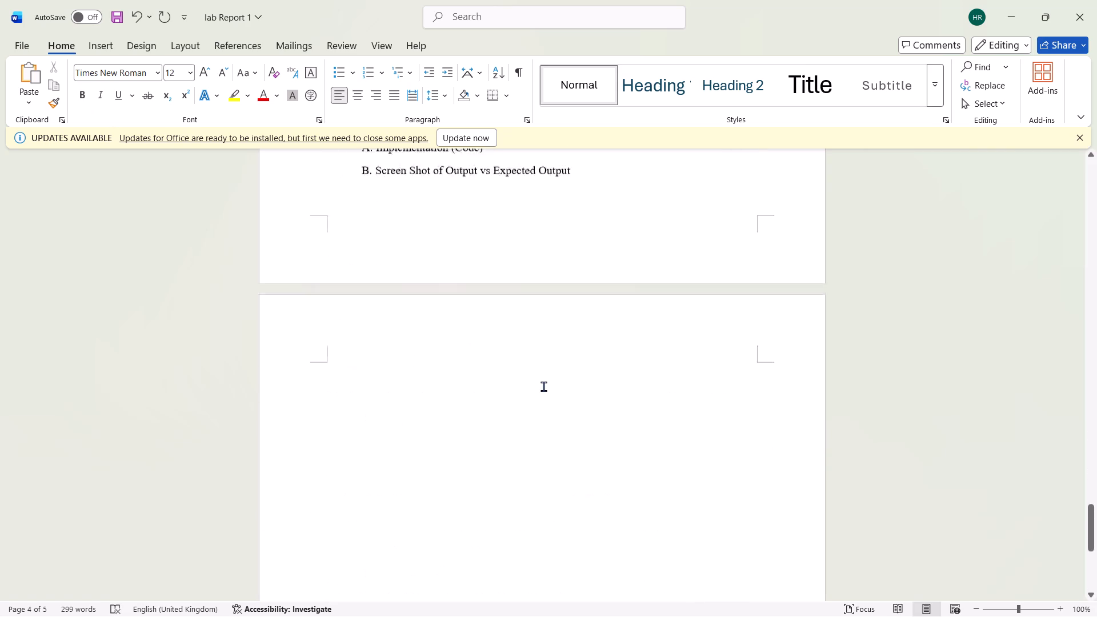
scroll(543, 386, "down", 1)
scroll(543, 386, "up", 1)
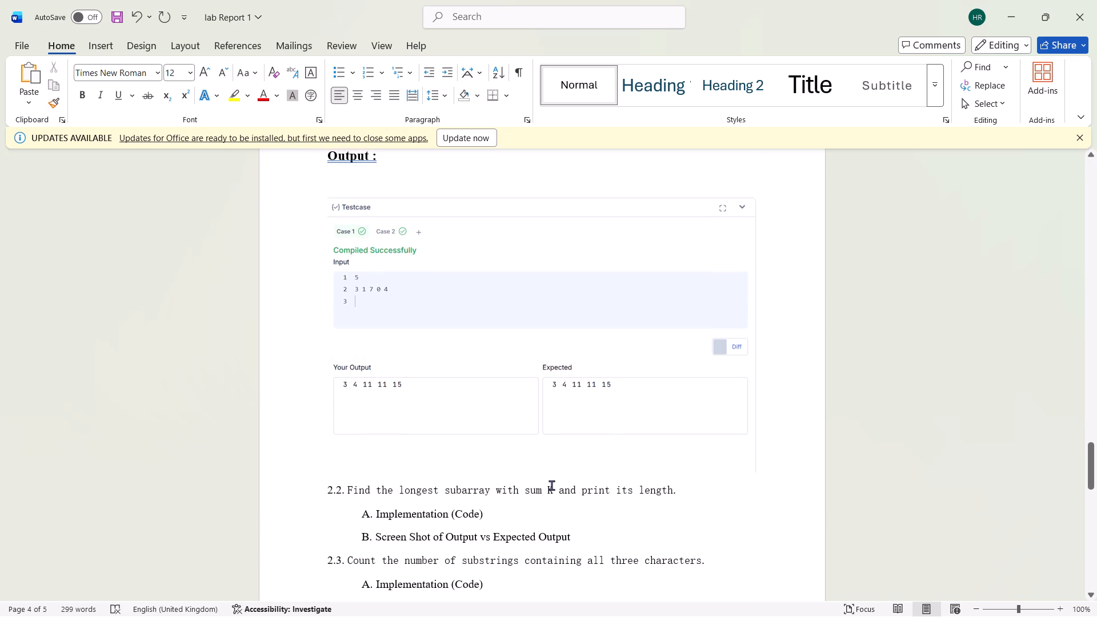
scroll(507, 405, "up", 1)
scroll(473, 410, "down", 2)
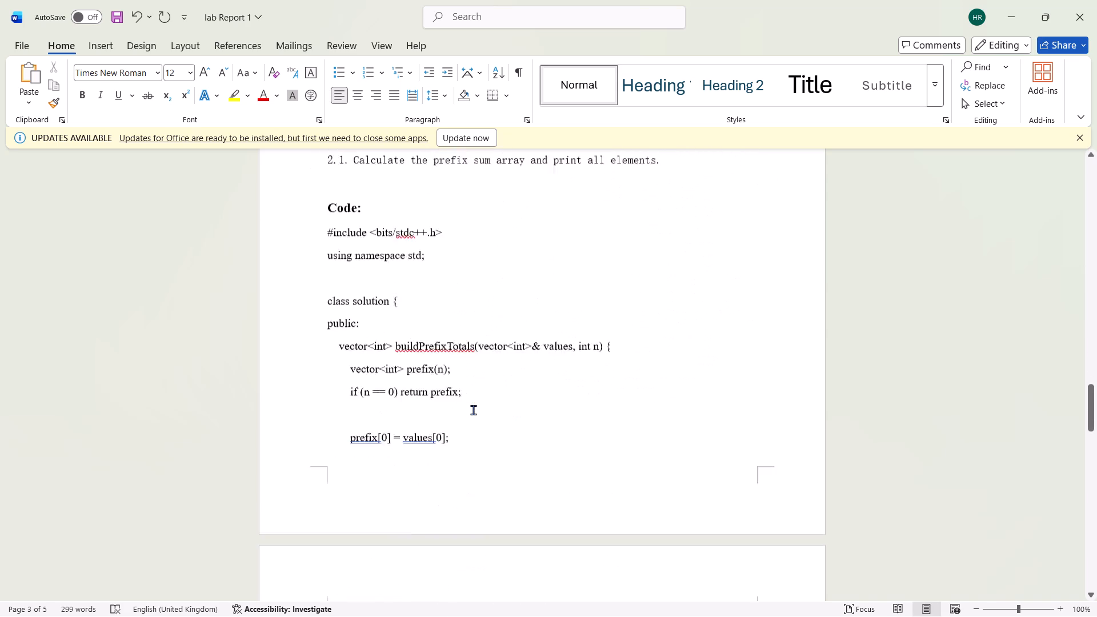
scroll(473, 410, "down", 2)
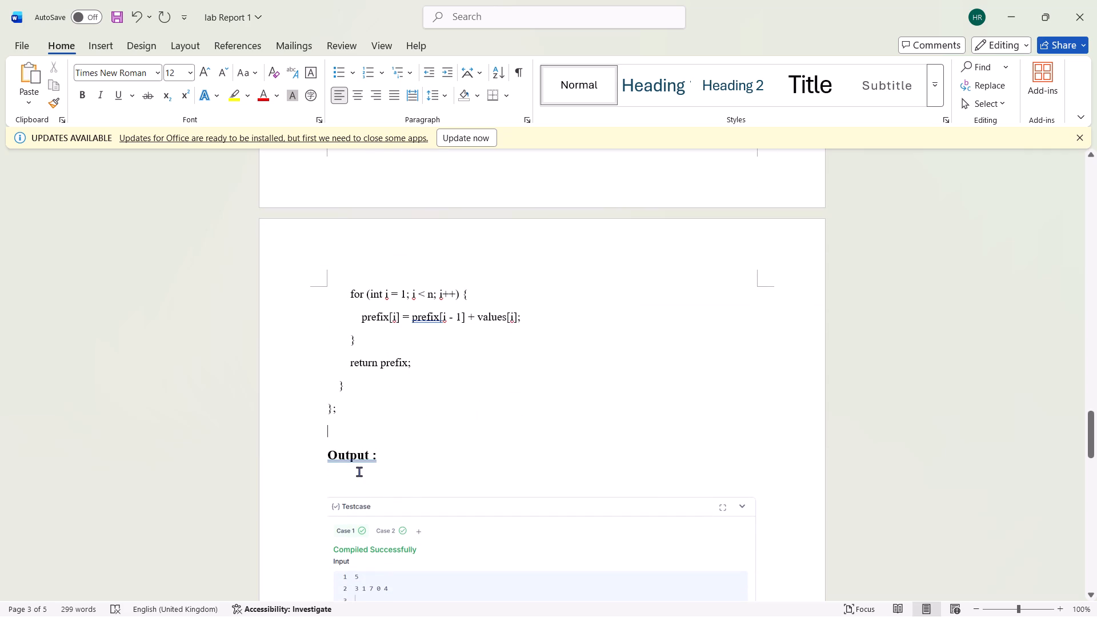
left_click(376, 457)
key("Left")
key("BackSpace")
Review the report's front part, from the experiment list and objective back to the certificate and cover pages.
scroll(376, 457, "up", 2)
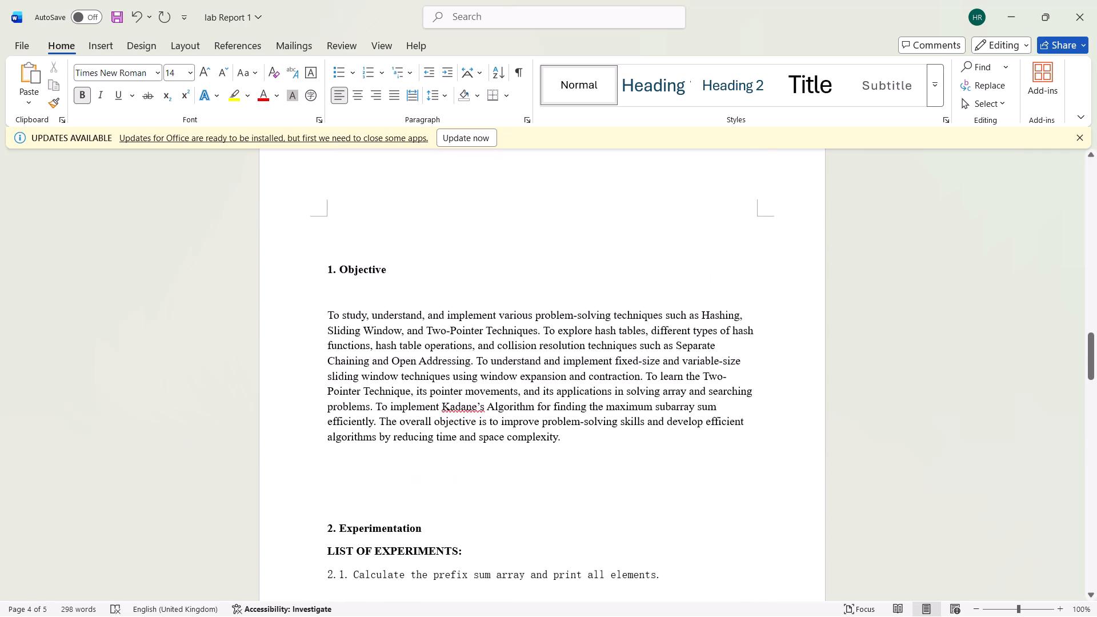
scroll(390, 459, "down", 1)
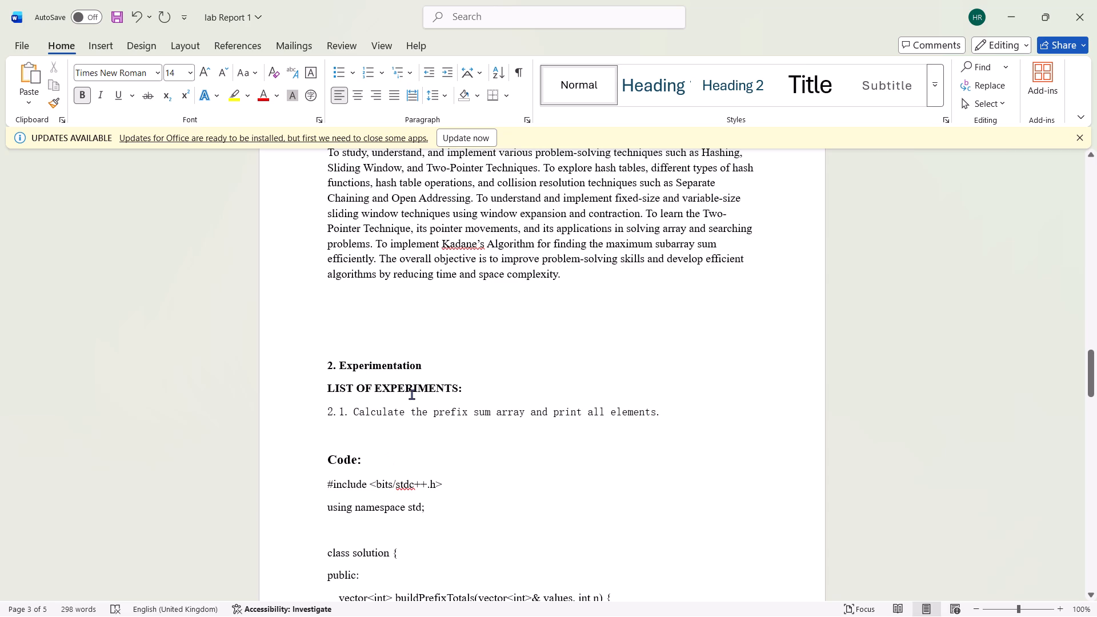
scroll(411, 394, "up", 3)
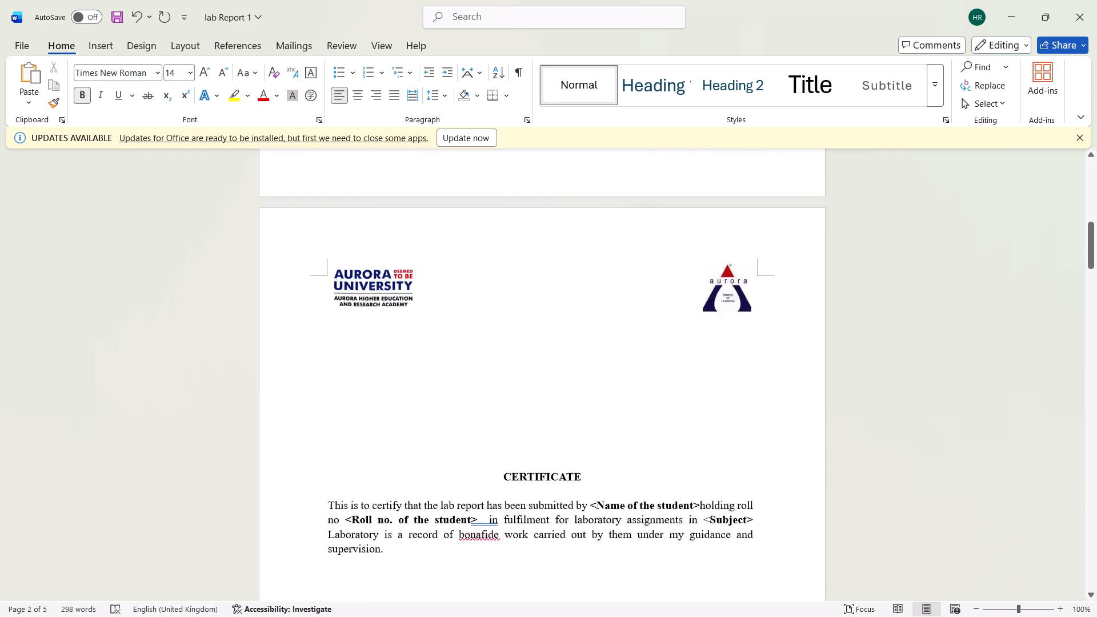
scroll(411, 394, "up", 1)
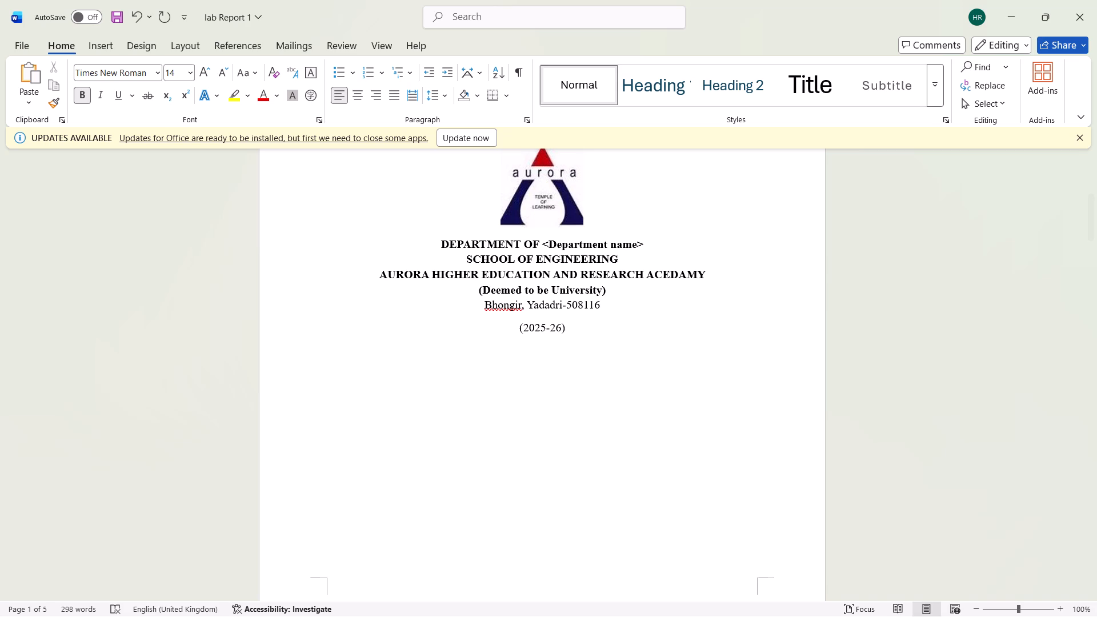
scroll(411, 394, "down", 3)
scroll(411, 394, "up", 3)
Add a bold, size 14 heading "Code:" under experiment 2.2, with a blank line above and below it.
scroll(411, 394, "down", 1)
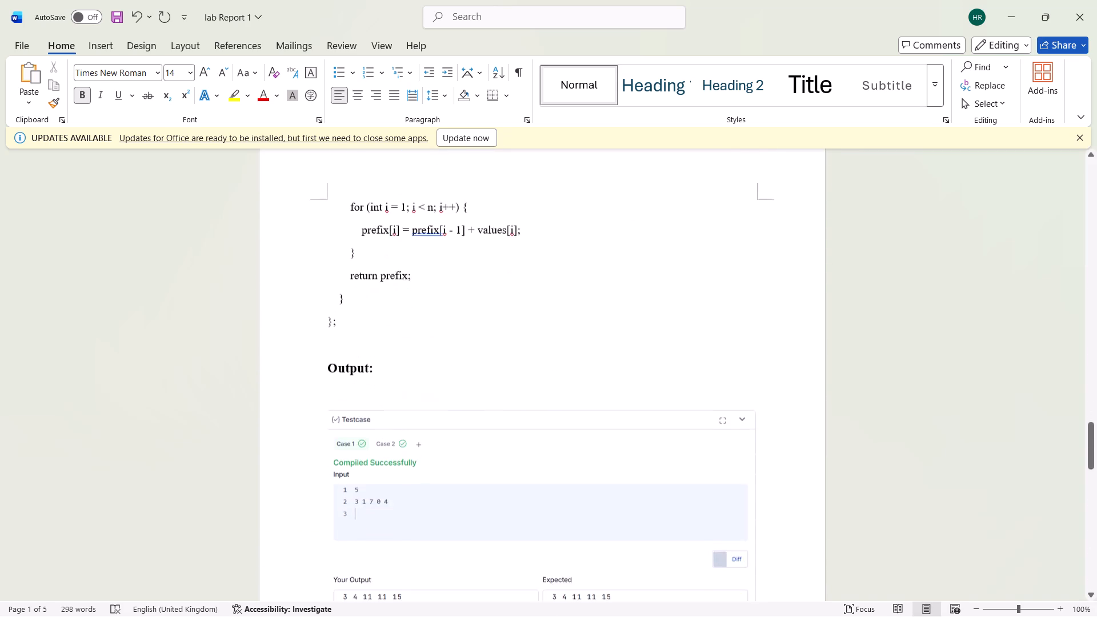
scroll(411, 394, "down", 1)
scroll(411, 394, "up", 1)
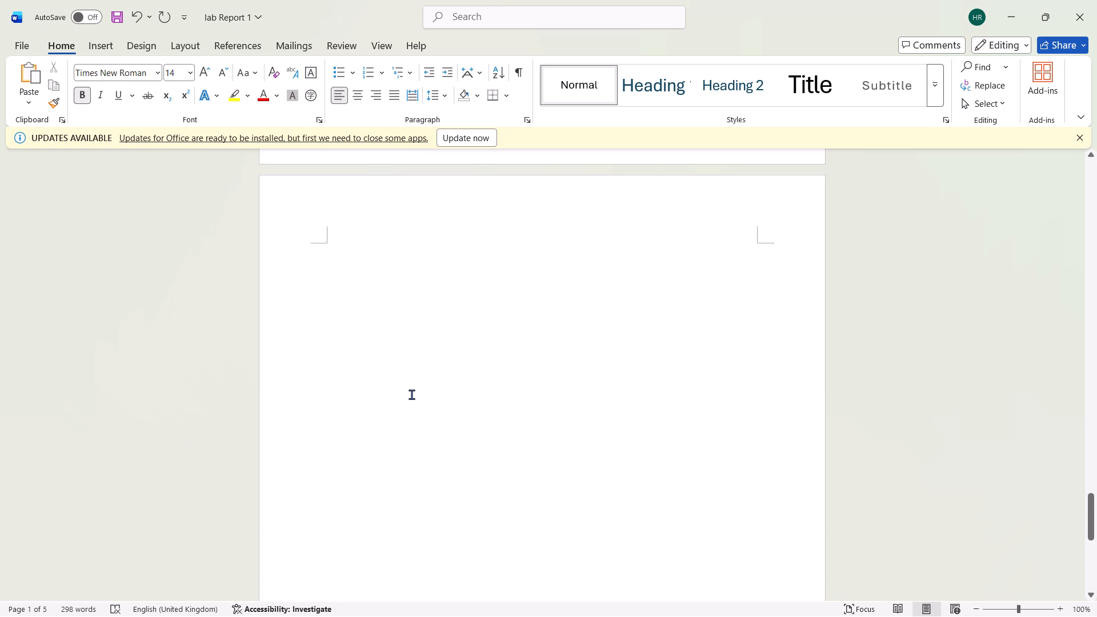
scroll(411, 394, "up", 1)
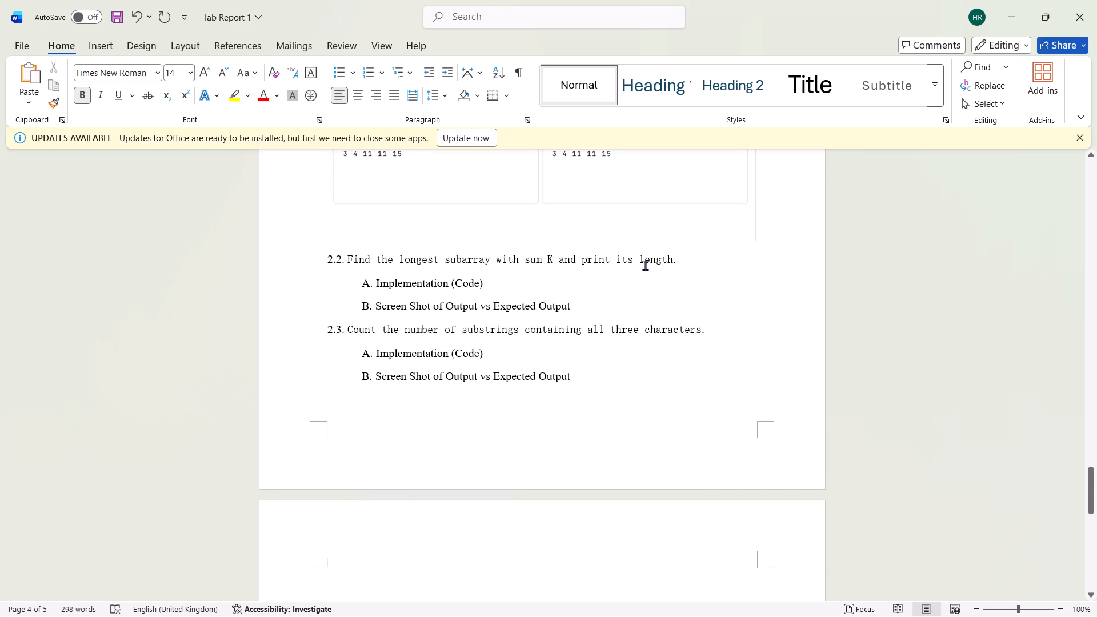
left_click(680, 263)
key("Return")
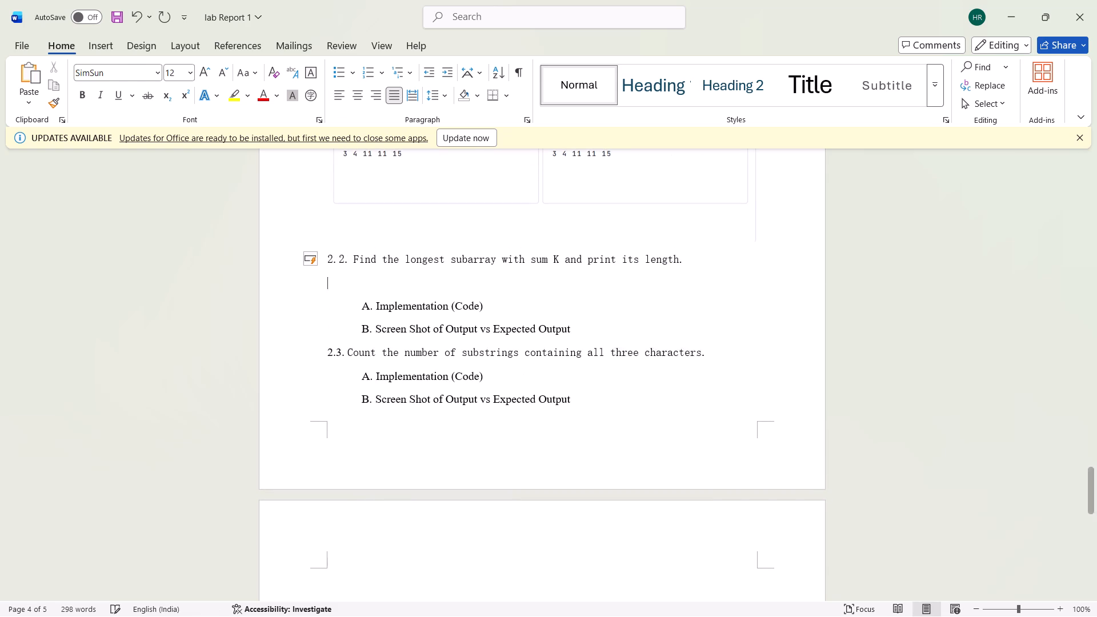
key("Return")
key("Return")
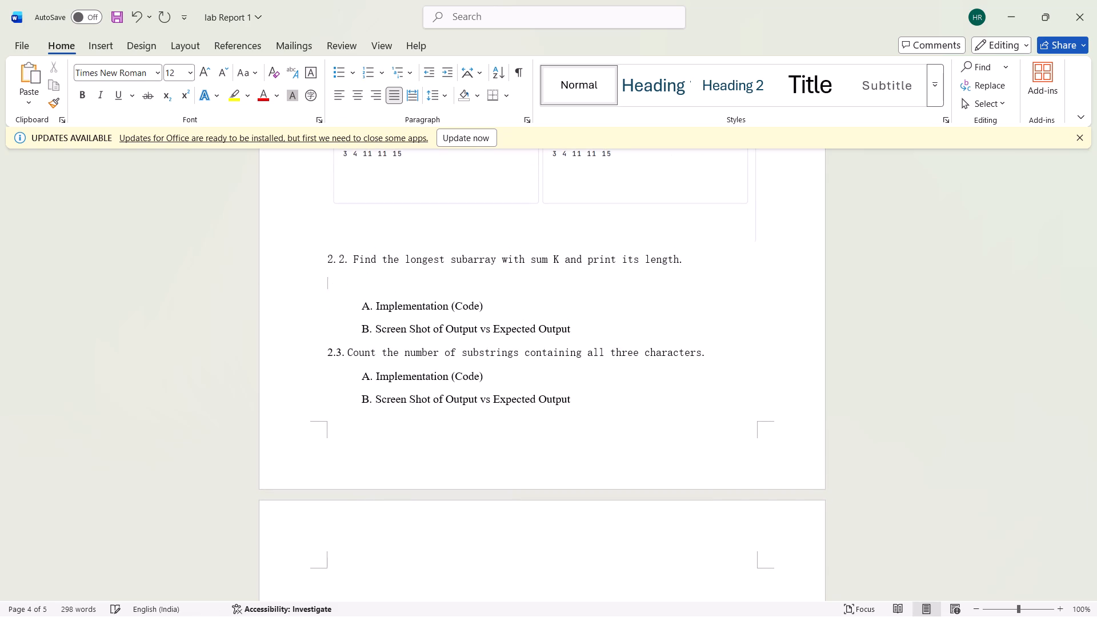
key("Return")
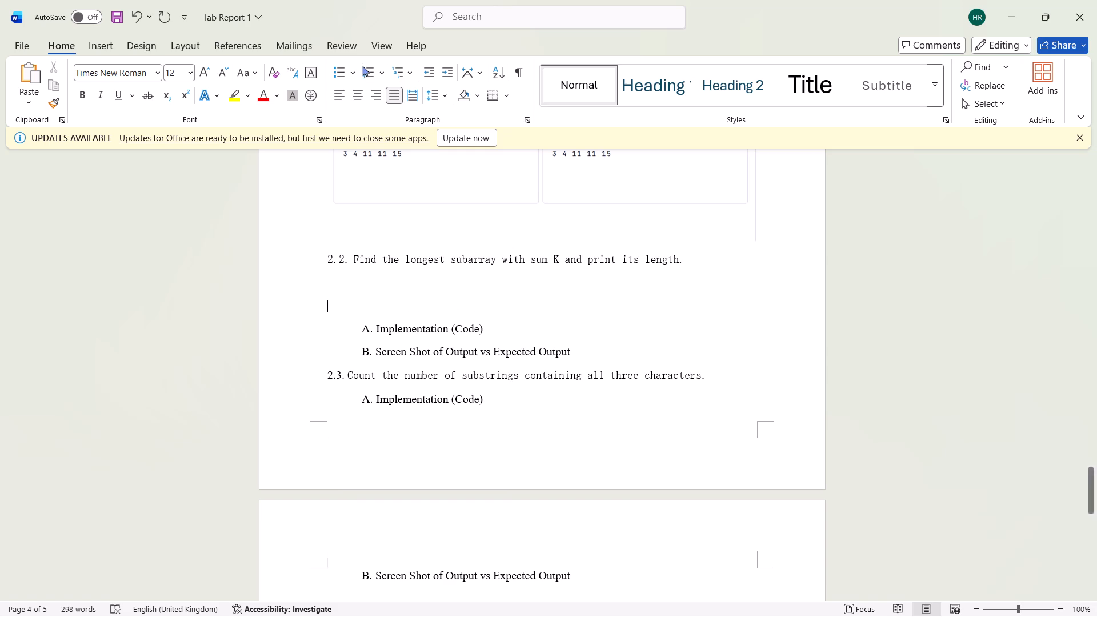
left_click(191, 75)
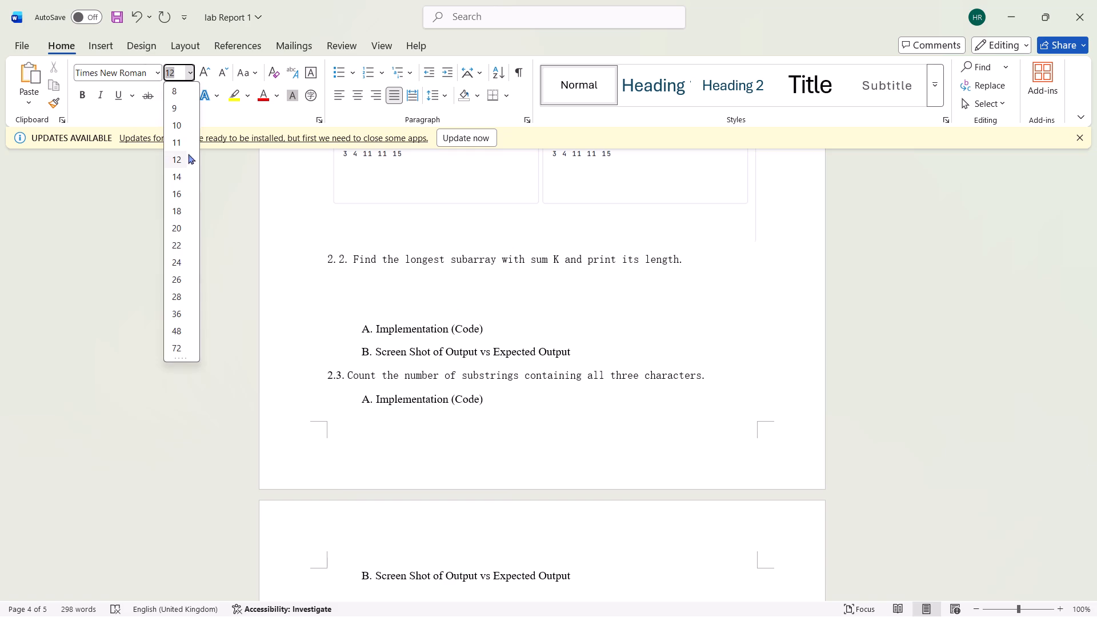
left_click(186, 175)
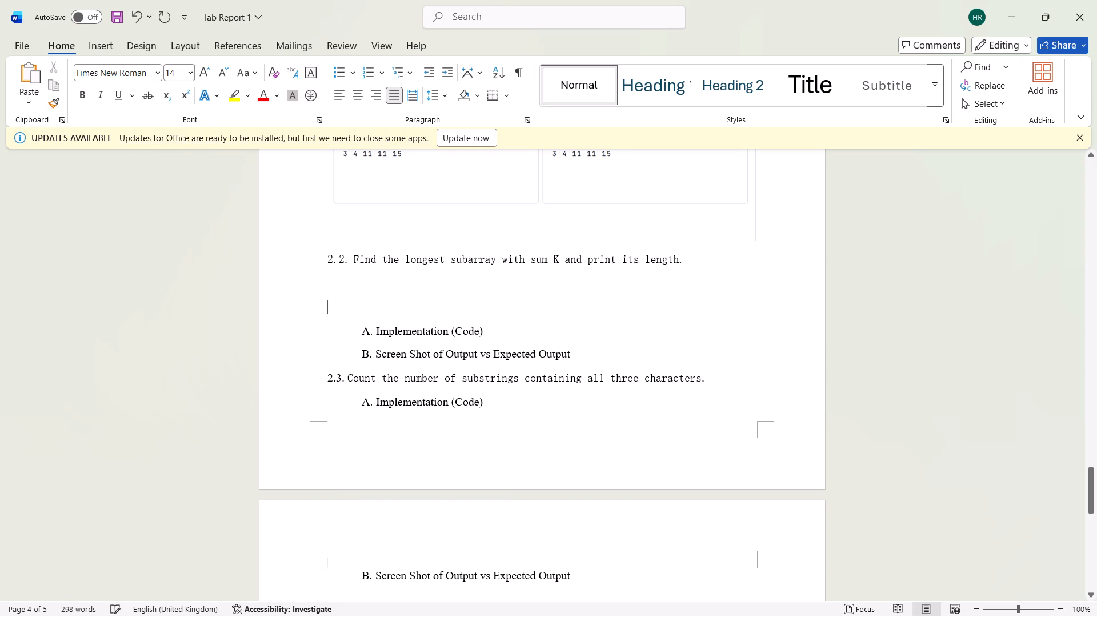
left_click(77, 94)
type("code")
key("shift+colon")
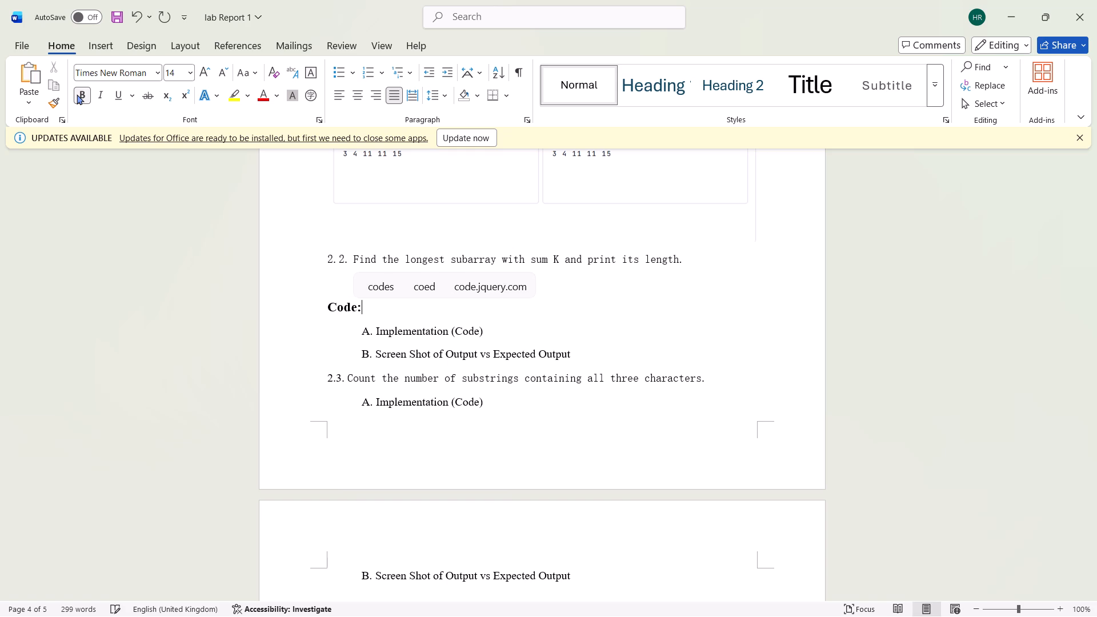
key("Return")
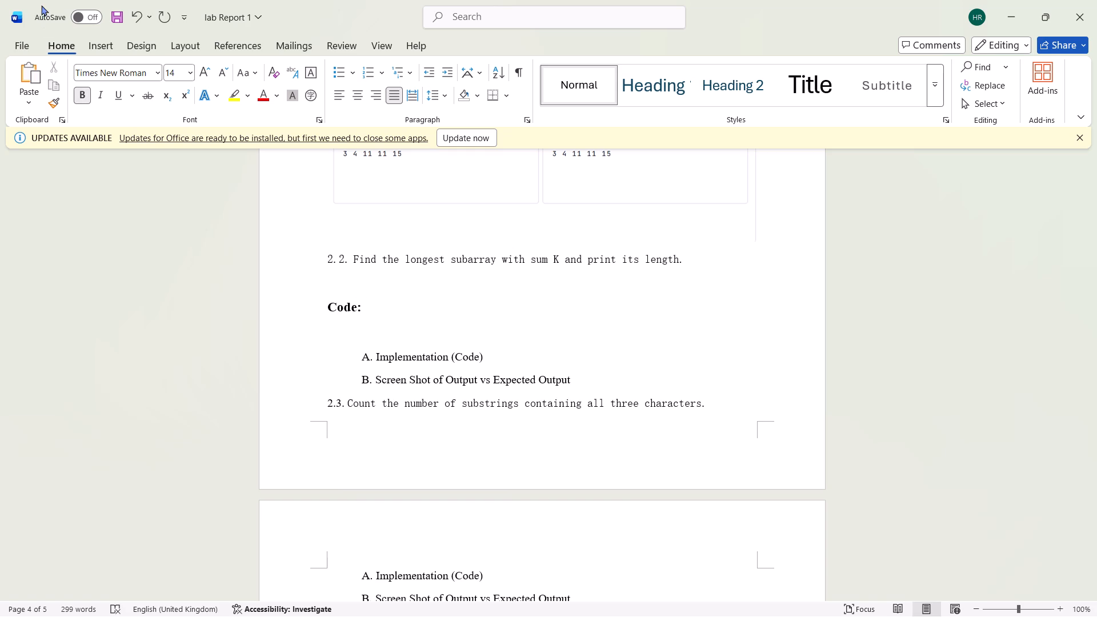
Turn off bold for the text that follows the "Code:" heading of experiment 2.2.
left_click(85, 98)
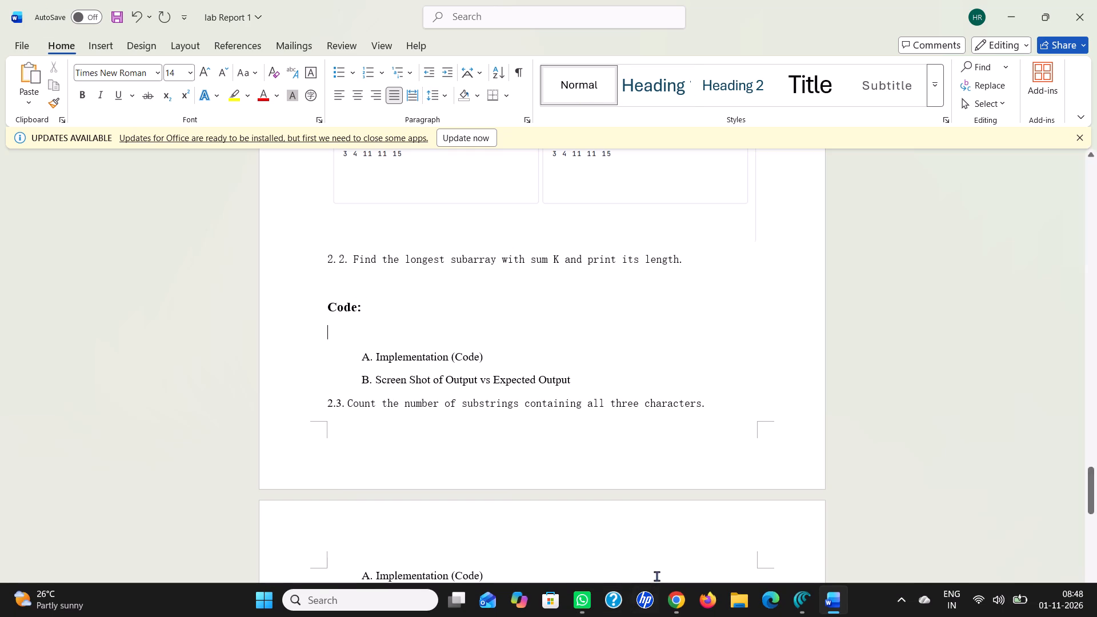
Switch to the learning portal in Chrome and open the Coding Practice set that follows the Longest Subarray with Sum K lessons.
left_click(678, 611)
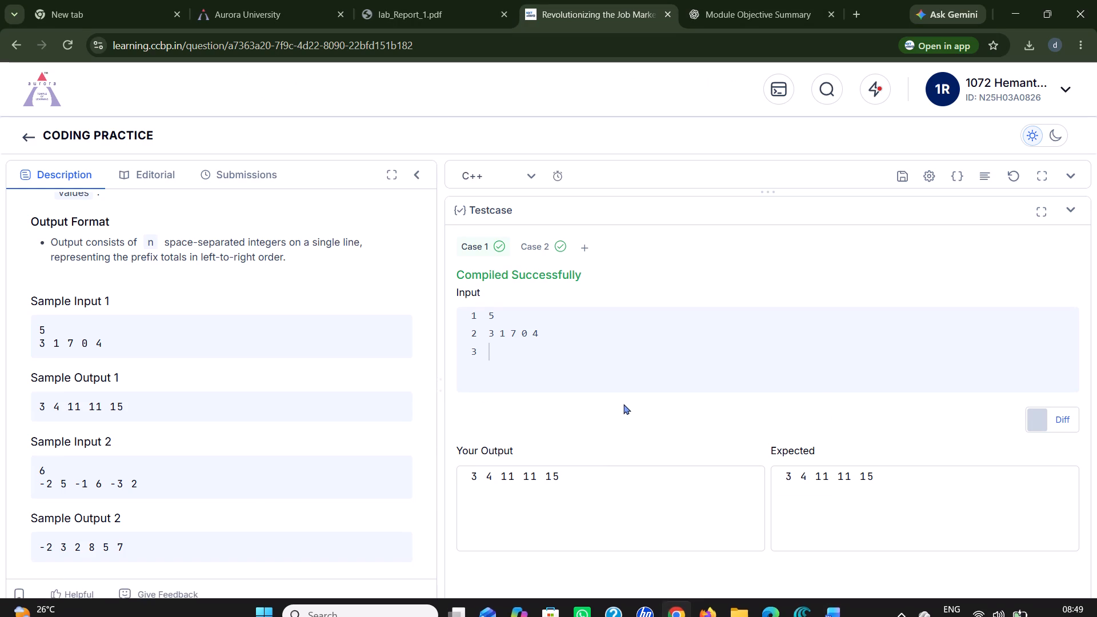
left_click(27, 132)
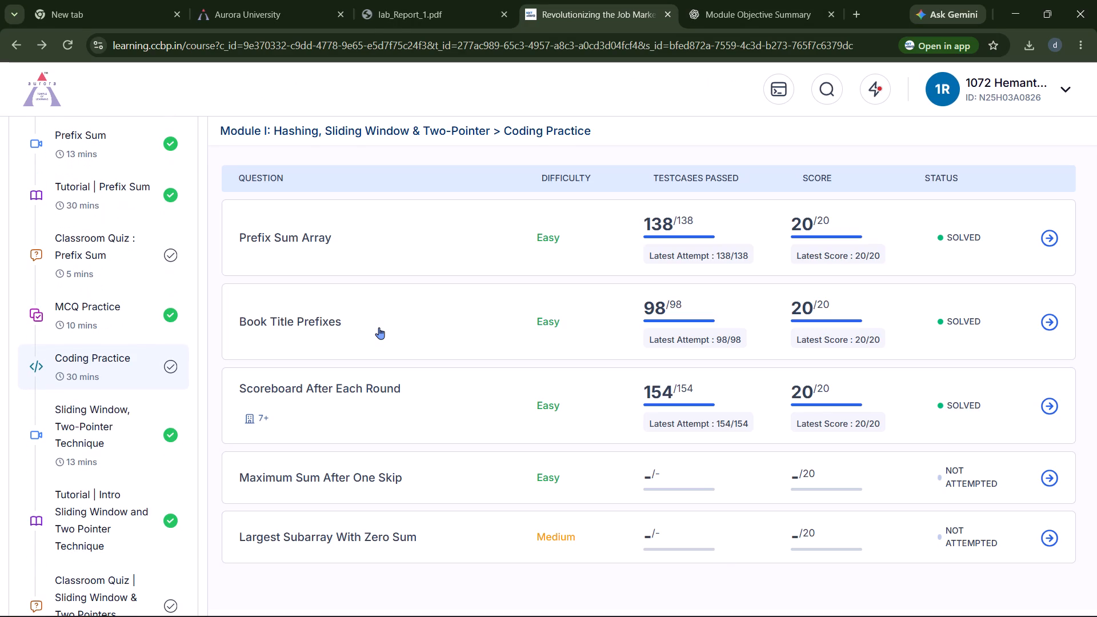
scroll(379, 327, "down", 1)
scroll(114, 430, "down", 3)
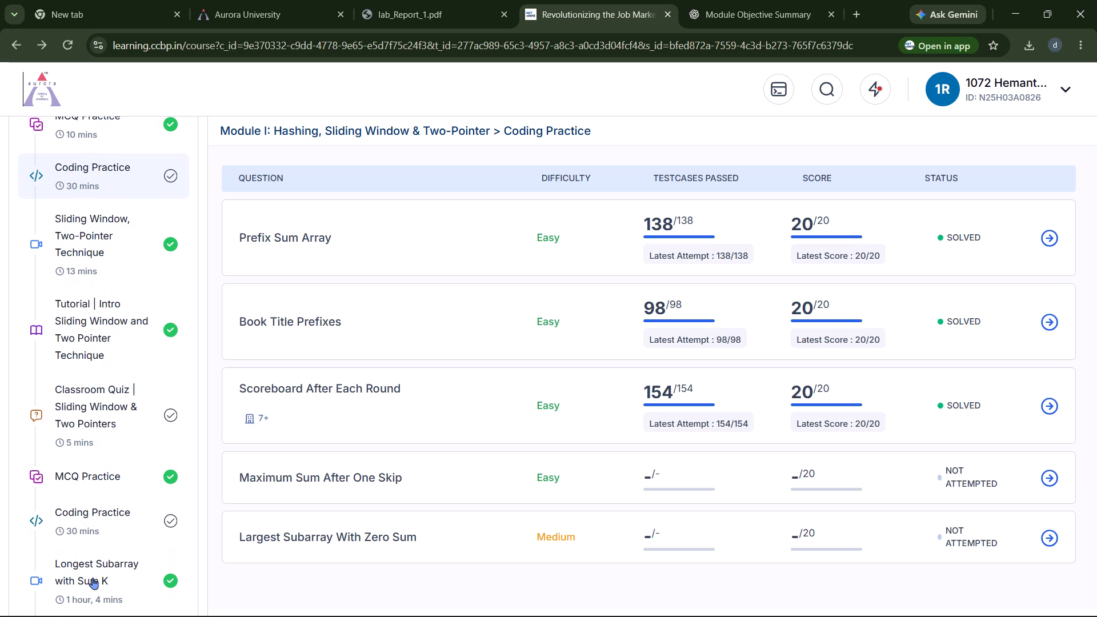
left_click(117, 522)
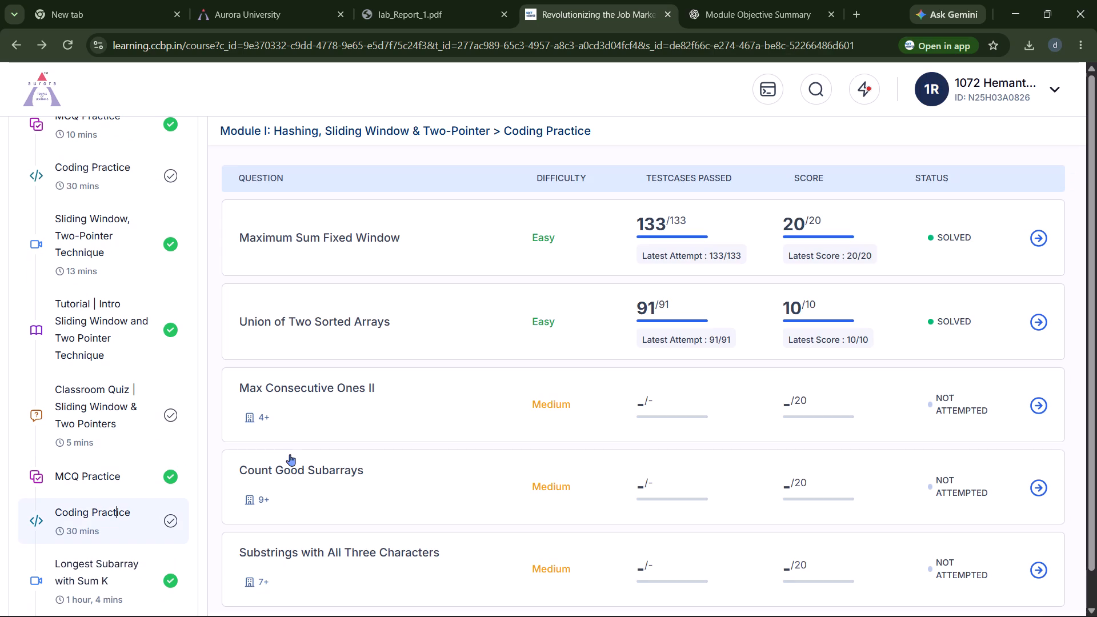
scroll(394, 391, "down", 1)
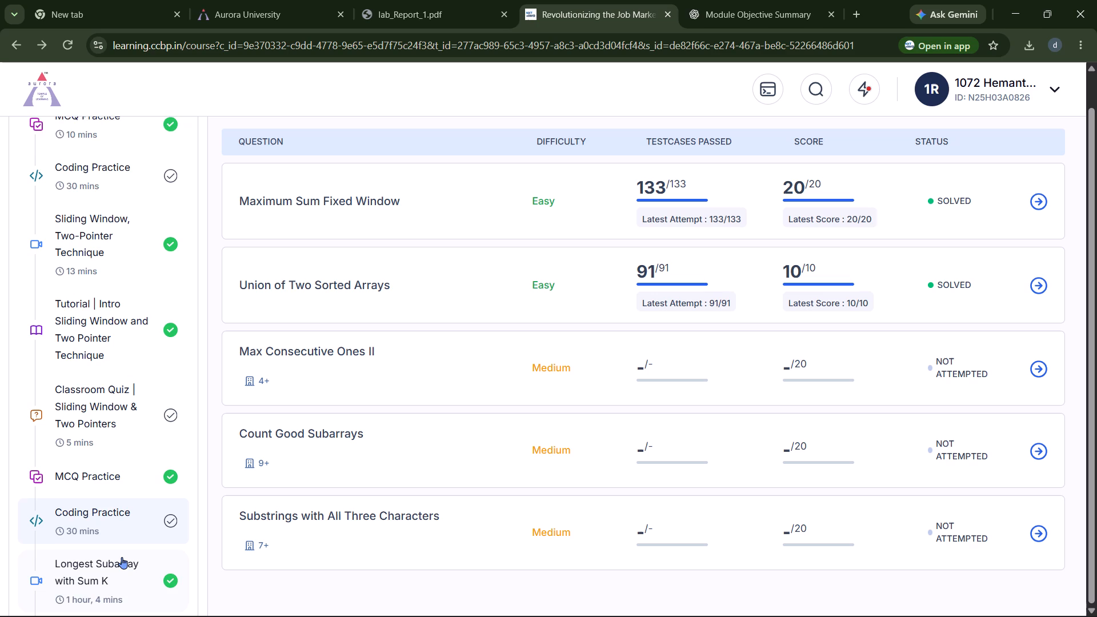
scroll(122, 557, "down", 3)
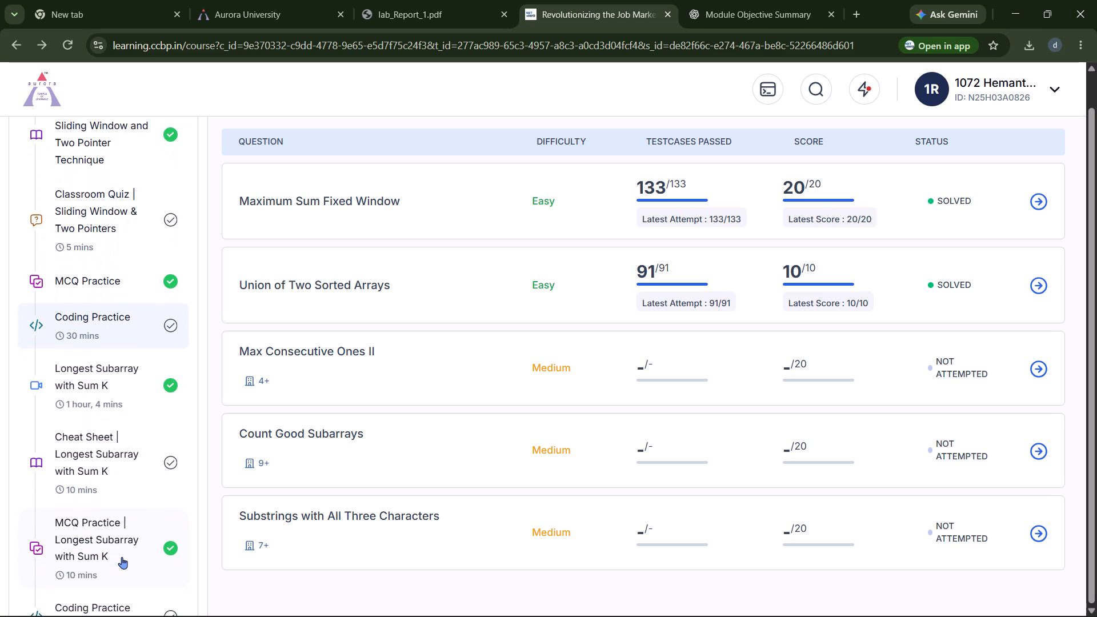
scroll(122, 557, "down", 2)
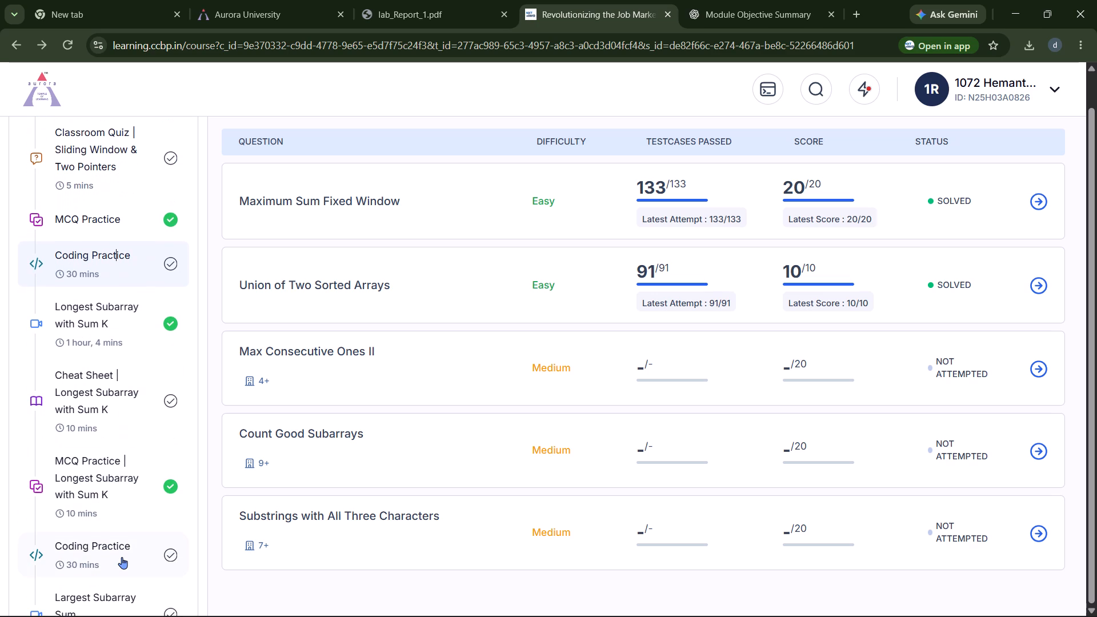
scroll(122, 557, "down", 1)
left_click(141, 525)
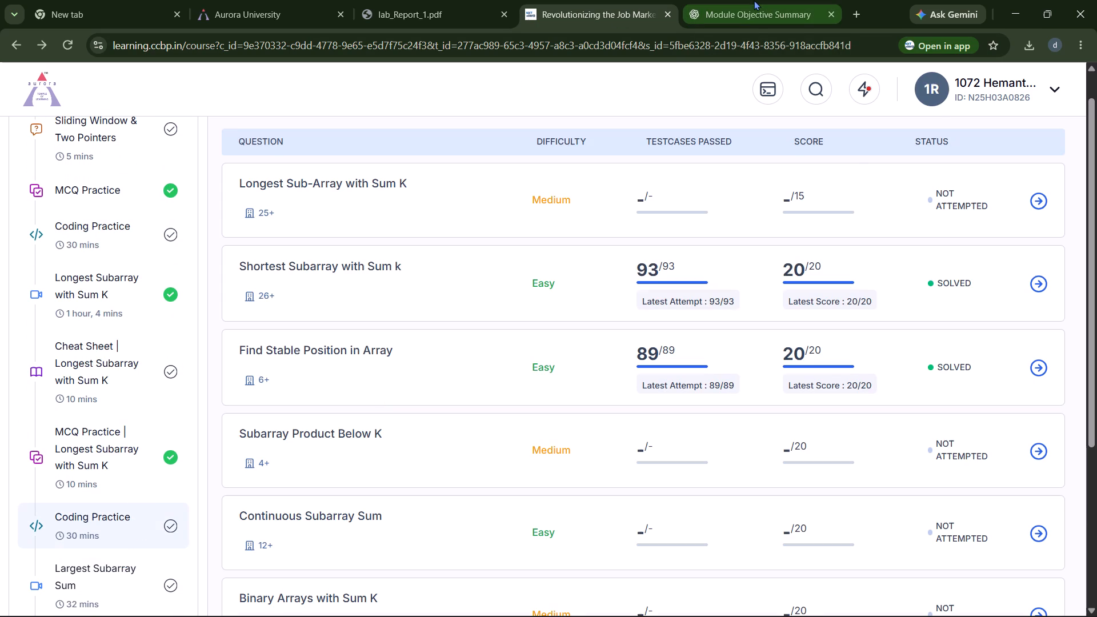
Check the experiment 2.2 wording in lab_Report_1.pdf and open the portal problem "Longest Sub-Array with Sum K".
left_click(458, 0)
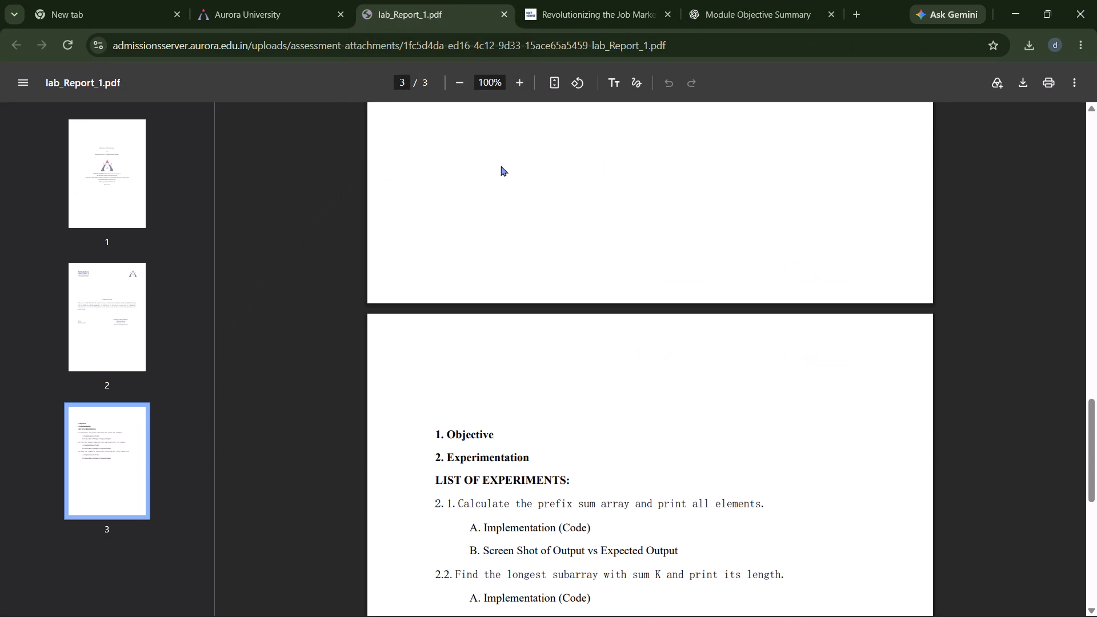
scroll(519, 282, "down", 2)
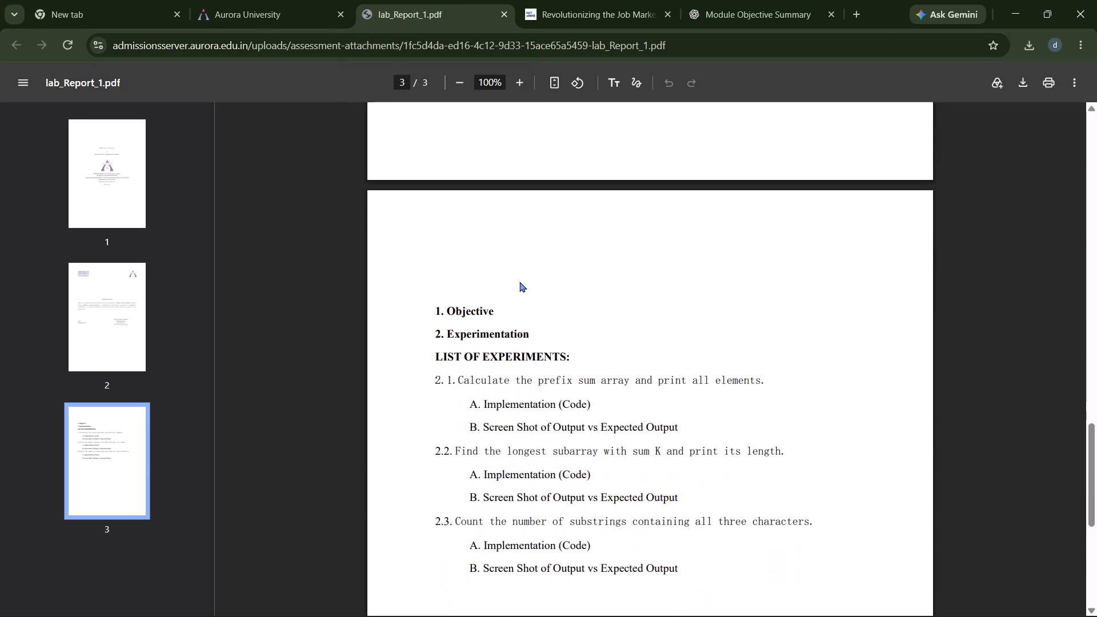
left_click(745, 0)
left_click(641, 0)
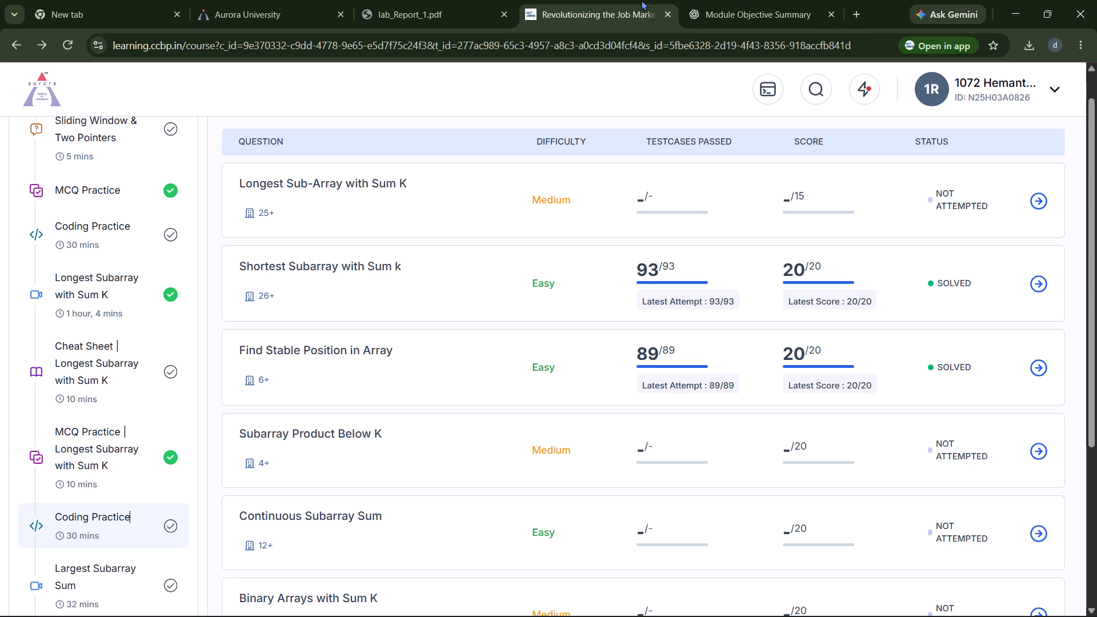
left_click(492, 205)
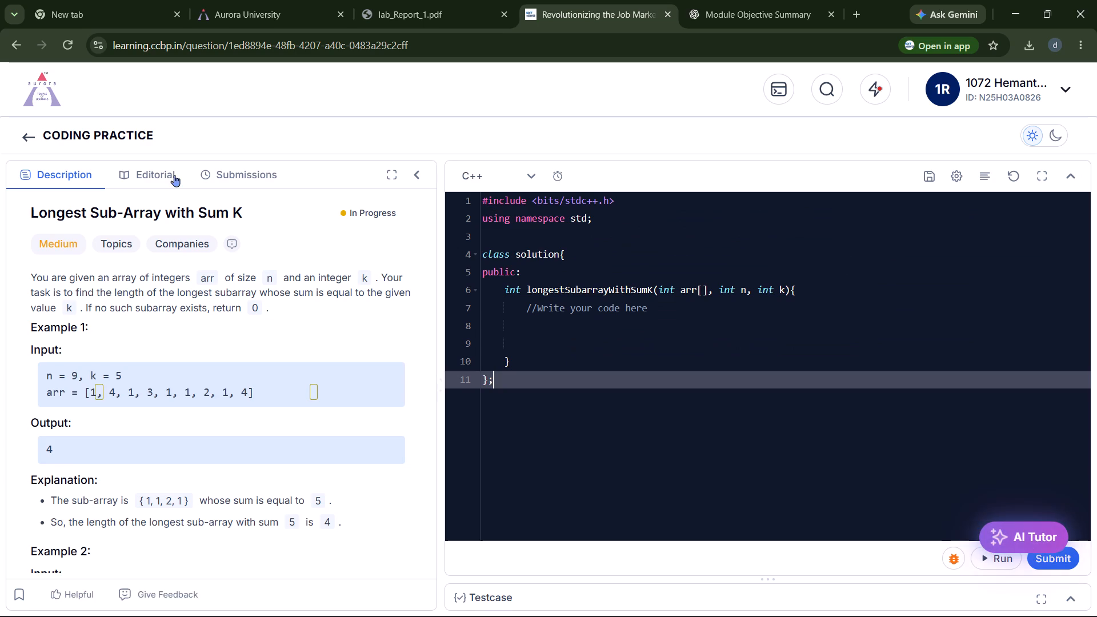
Open the problem's editorial and expand the CPP code implementation of its last solution.
left_click(161, 170)
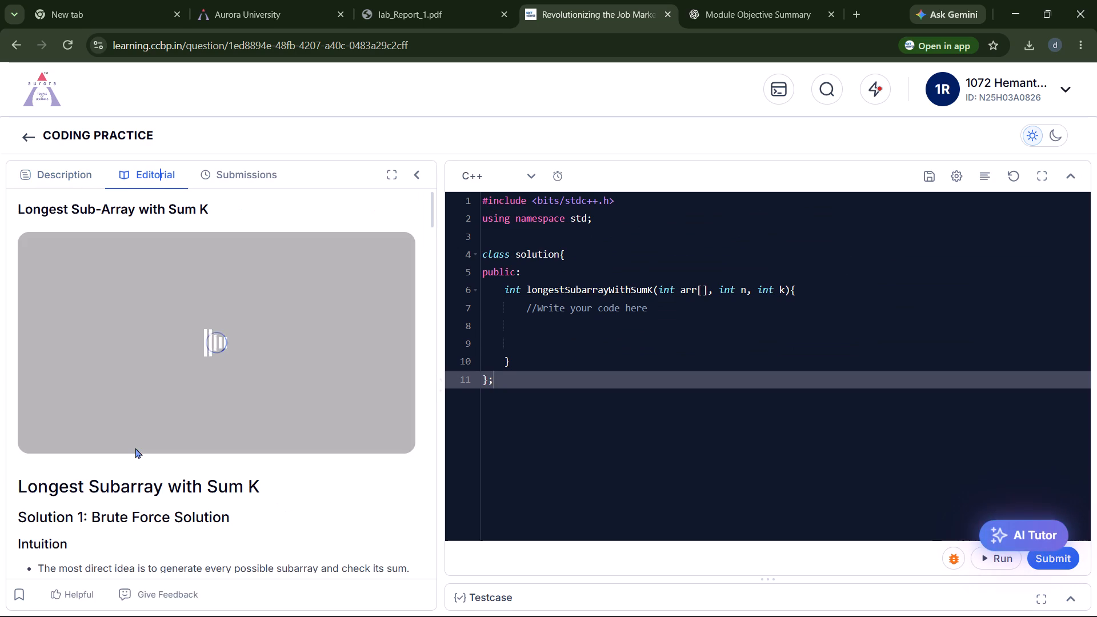
scroll(135, 448, "down", 20)
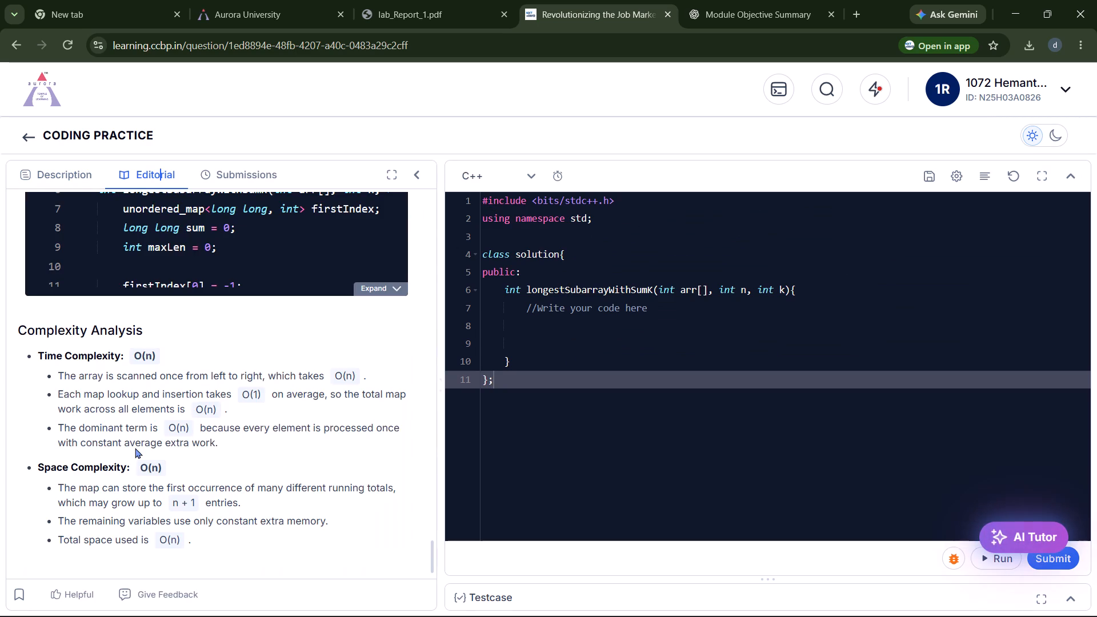
left_click(275, 247)
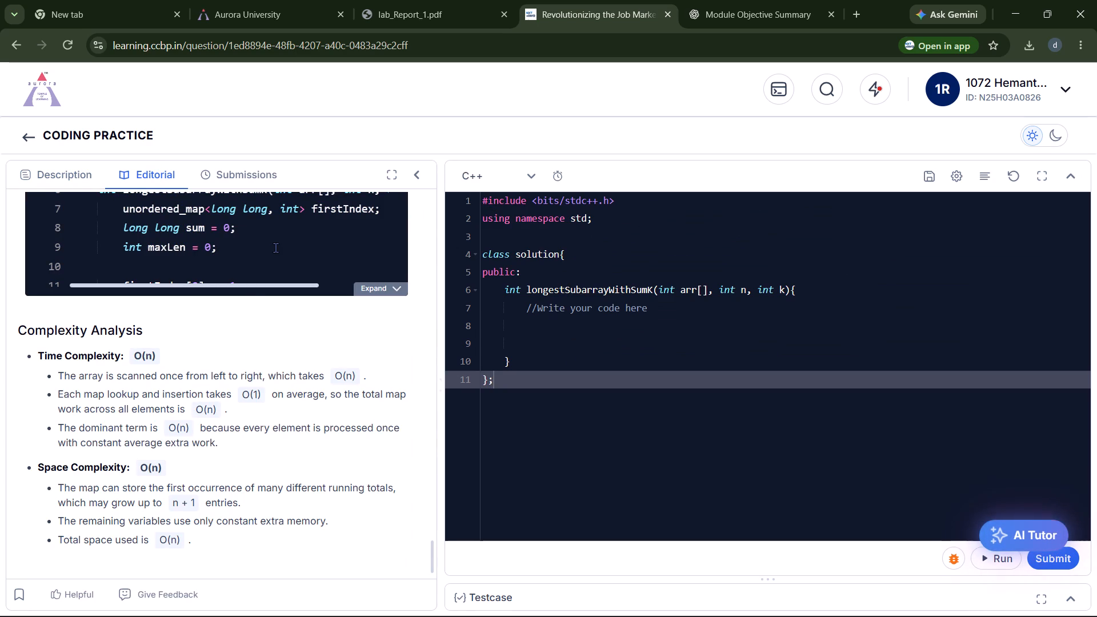
key("ctrl+a")
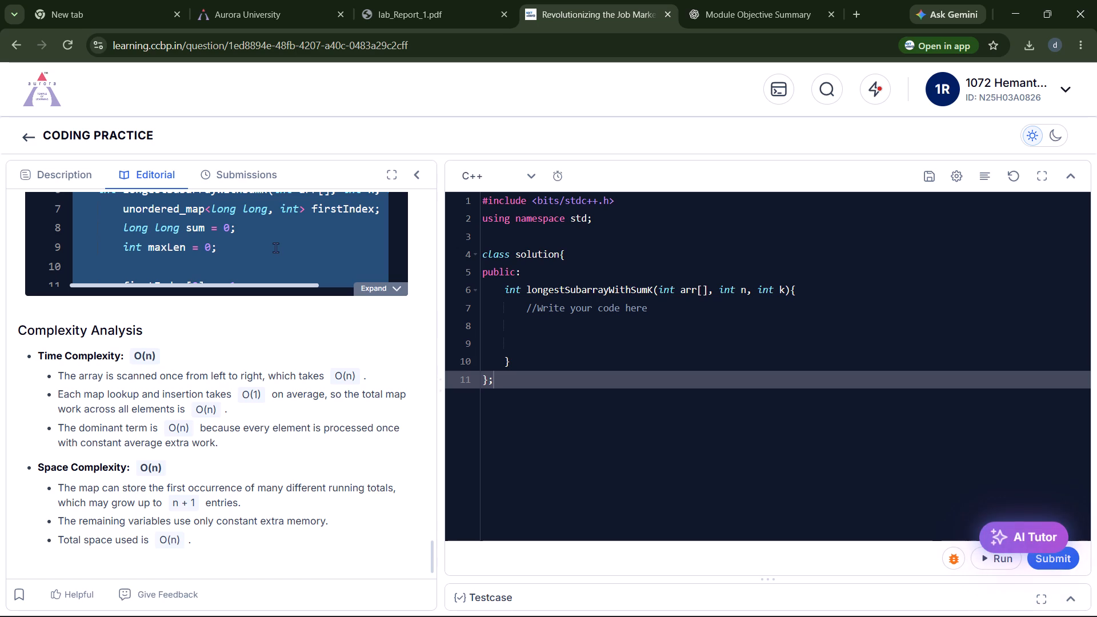
scroll(275, 247, "up", 2)
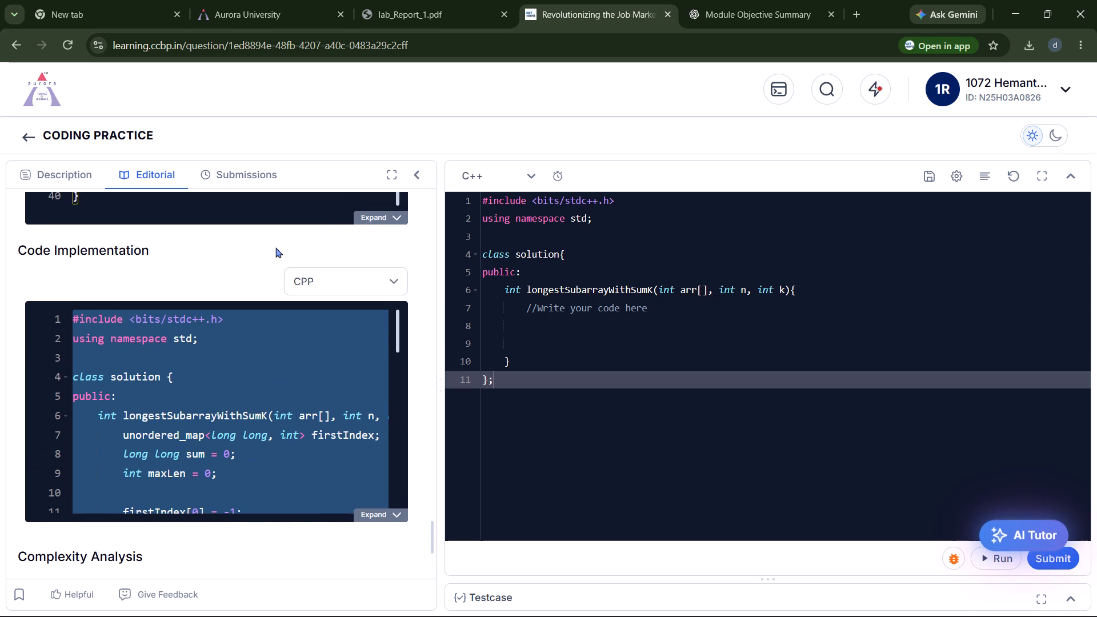
left_click(362, 518)
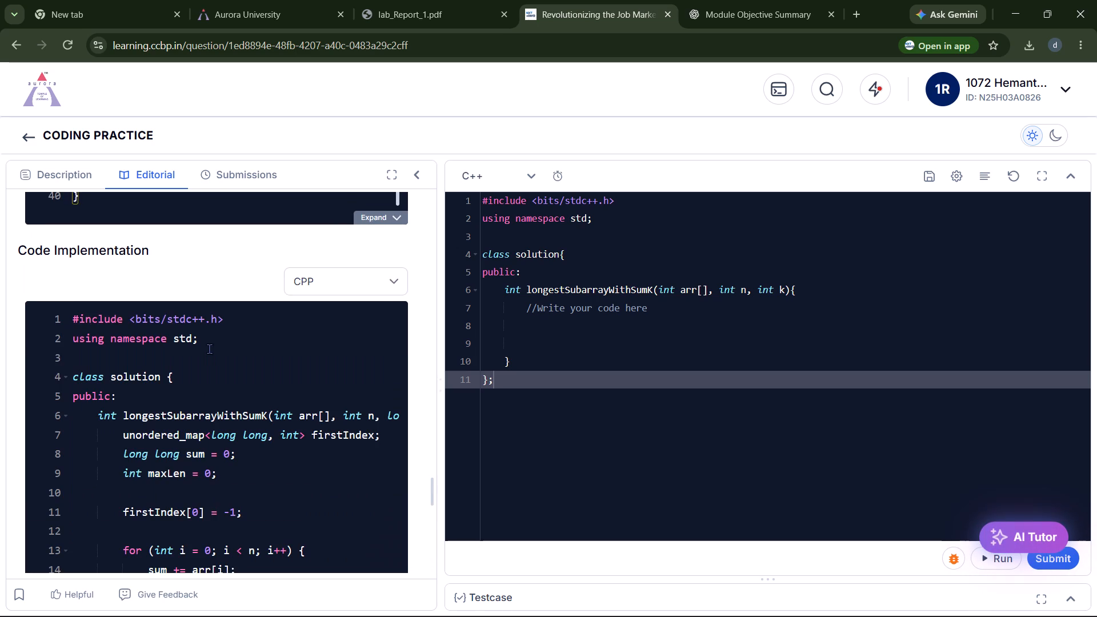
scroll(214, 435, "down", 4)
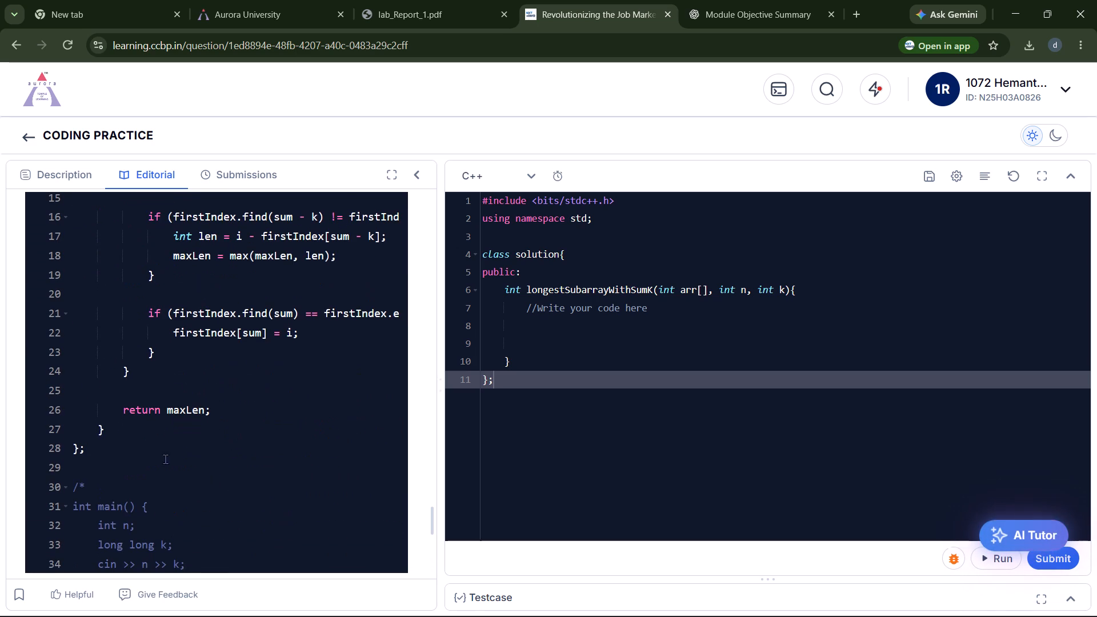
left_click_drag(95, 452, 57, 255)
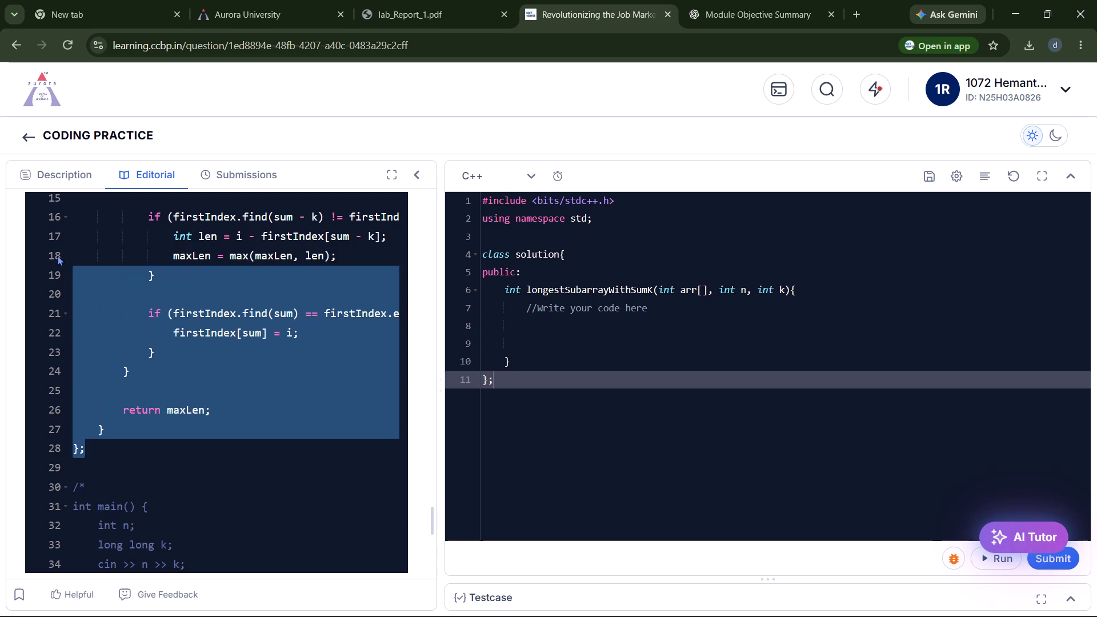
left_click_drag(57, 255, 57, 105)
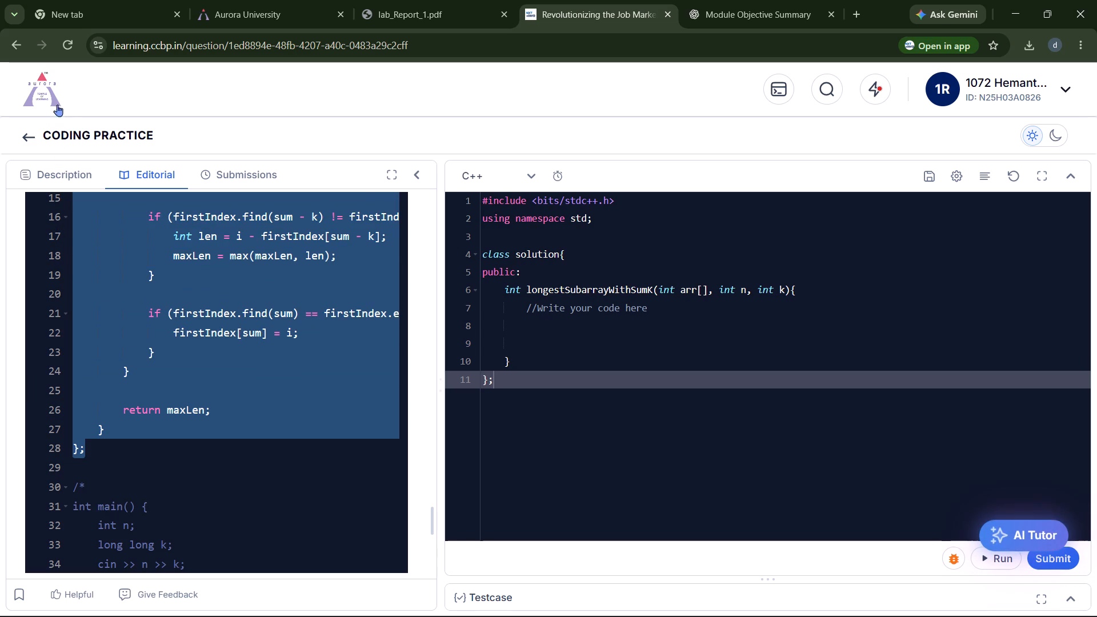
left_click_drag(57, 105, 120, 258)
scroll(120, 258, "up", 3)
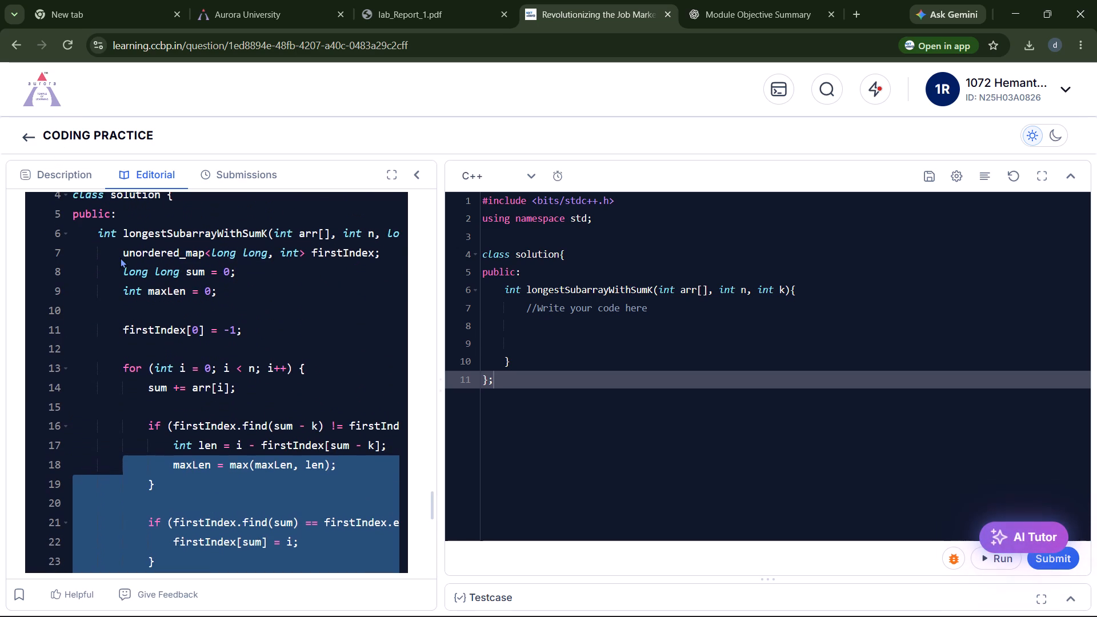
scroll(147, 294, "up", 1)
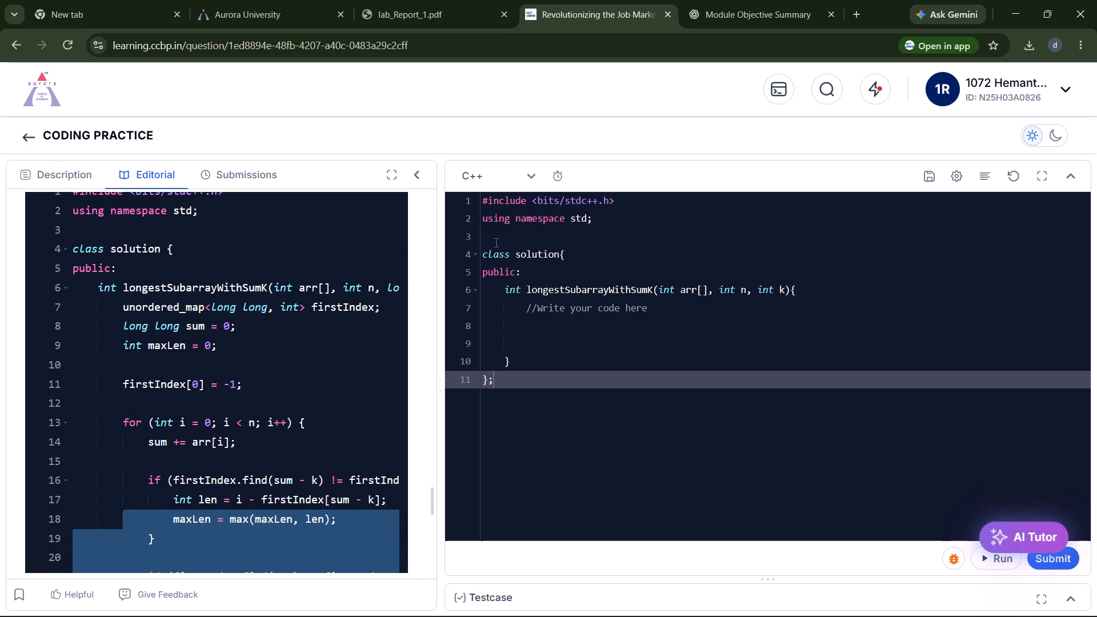
Copy lines 1 to 28 of the editorial's CPP code, from the include line through the end of the solution class.
key("ctrl+minus")
key("minus")
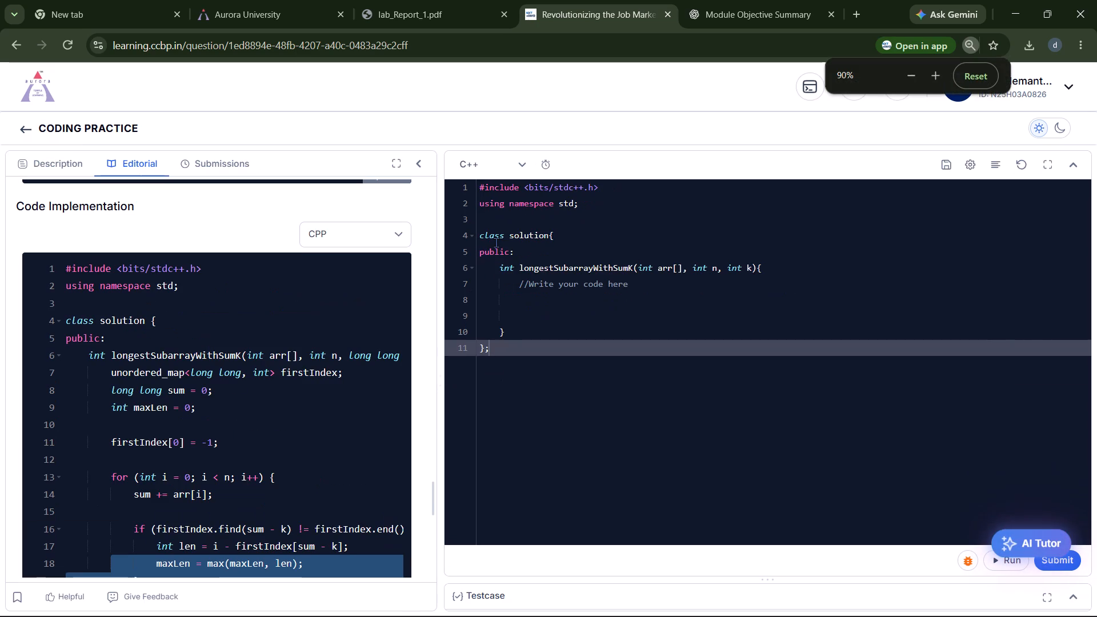
key("minus")
key("ctrl+minus")
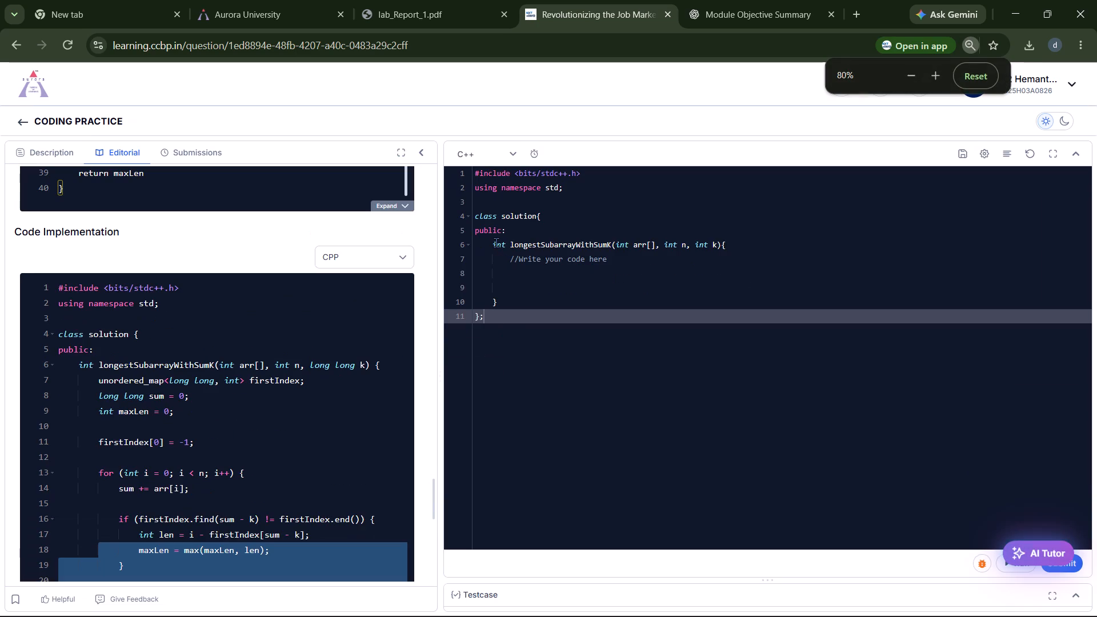
key("ctrl+minus")
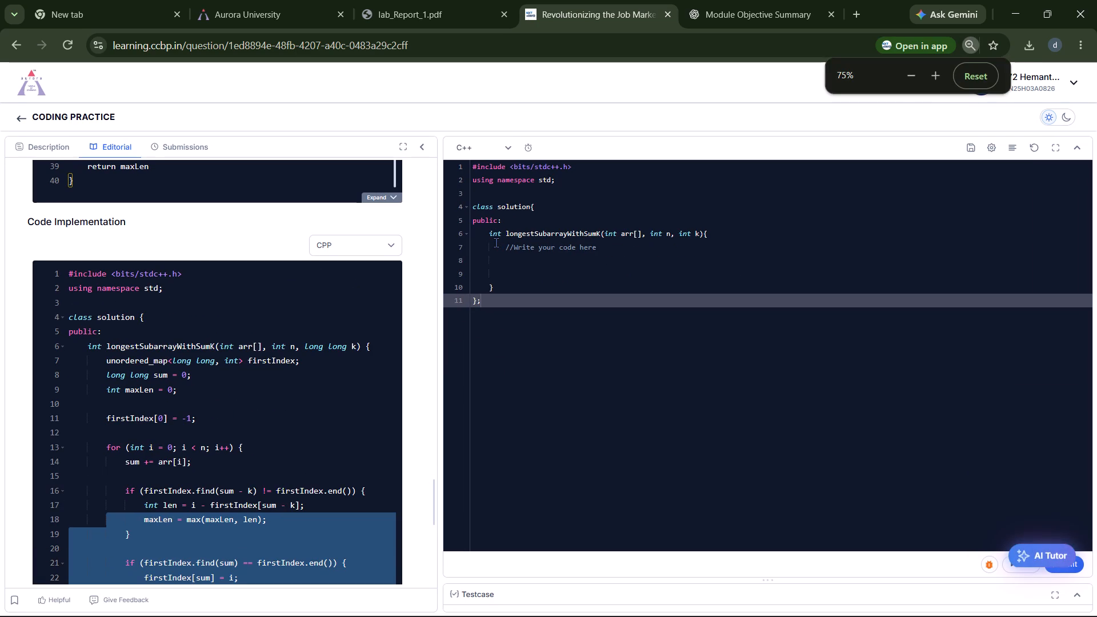
scroll(203, 430, "down", 1)
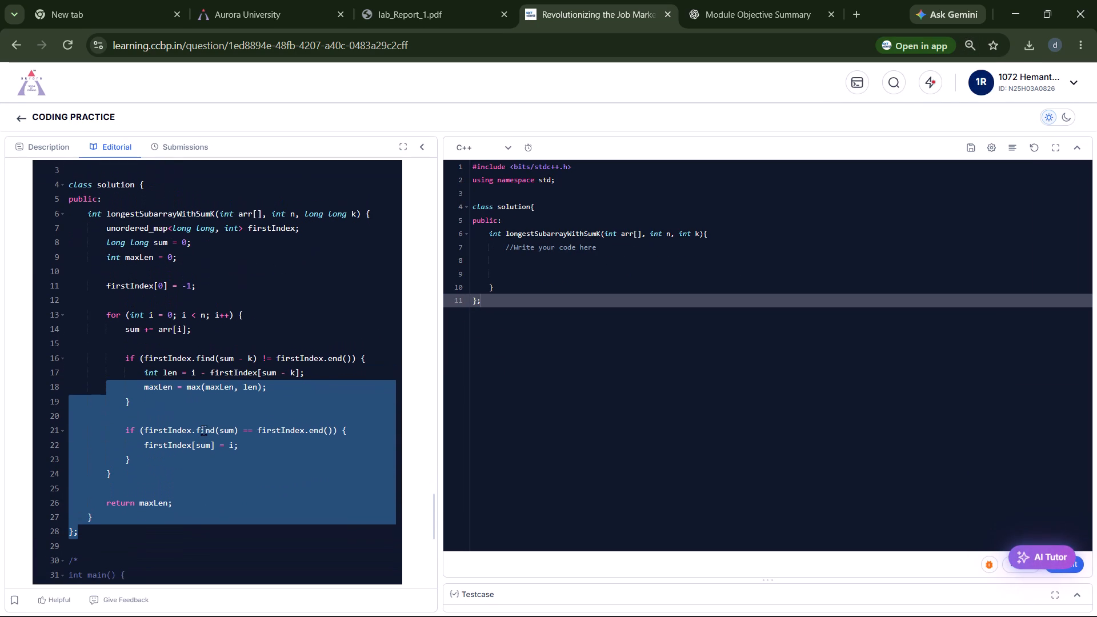
scroll(203, 430, "down", 1)
left_click(249, 351)
scroll(249, 351, "up", 1)
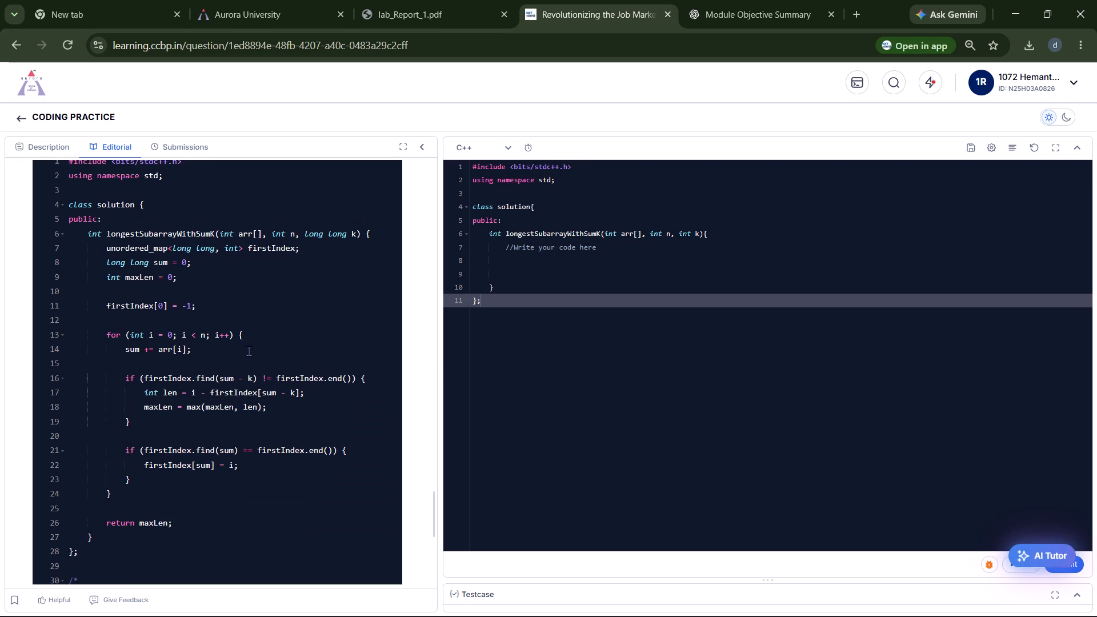
scroll(249, 351, "up", 1)
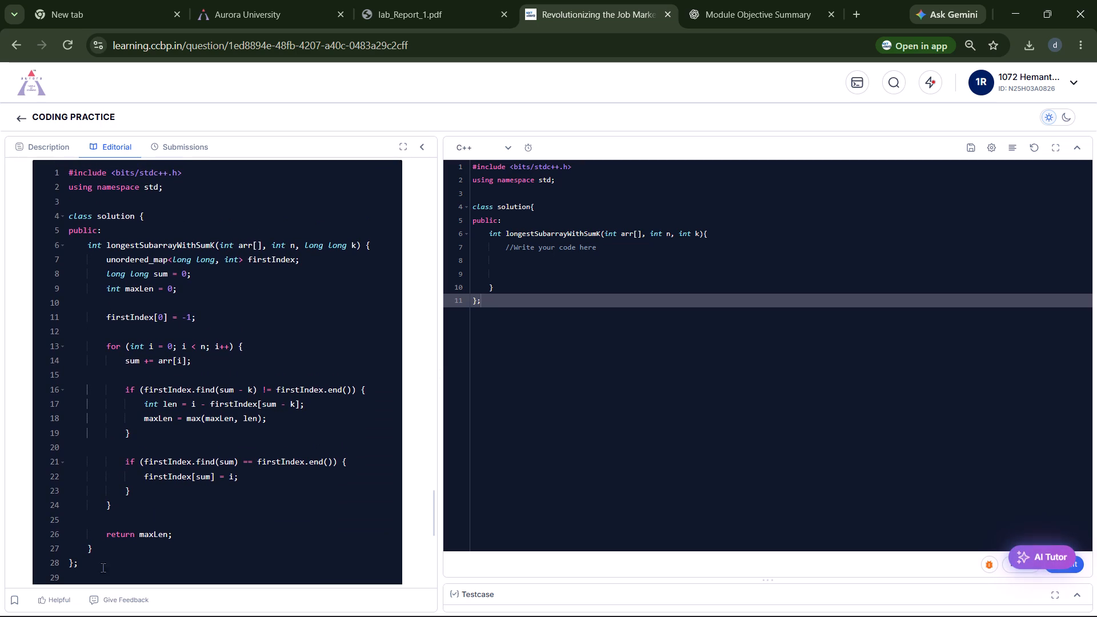
left_click_drag(99, 565, 76, 199)
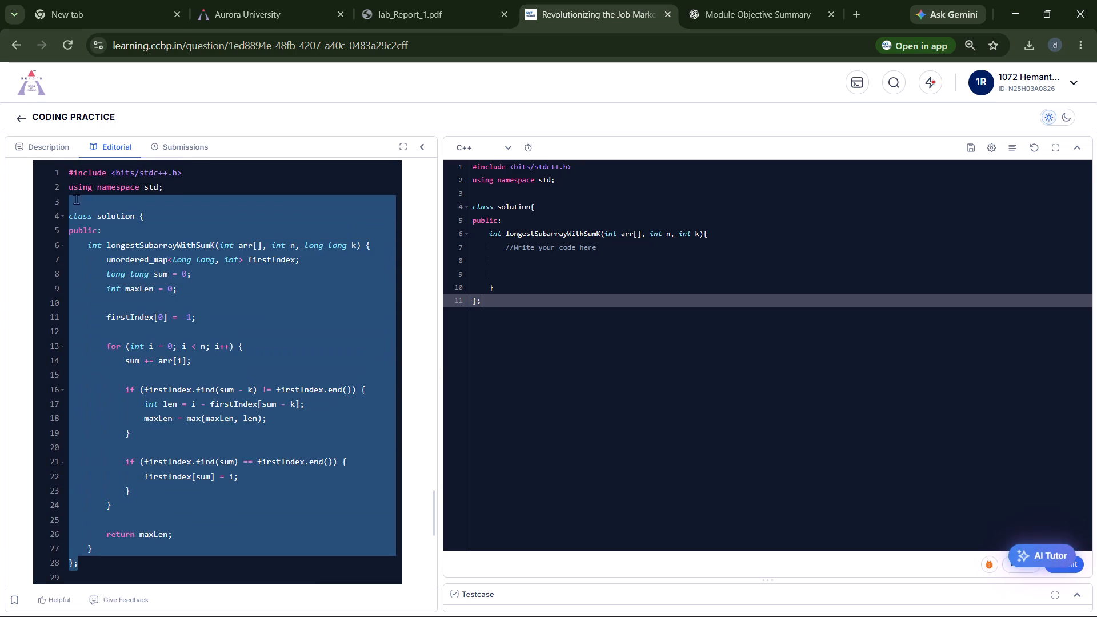
left_click_drag(76, 199, 56, 150)
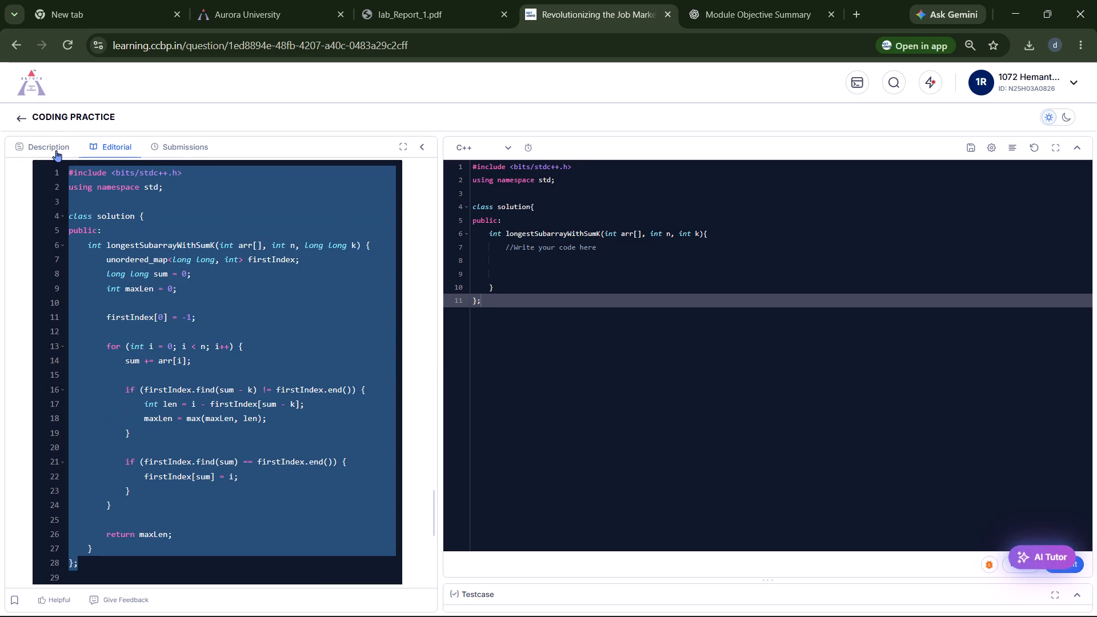
key("ctrl+c")
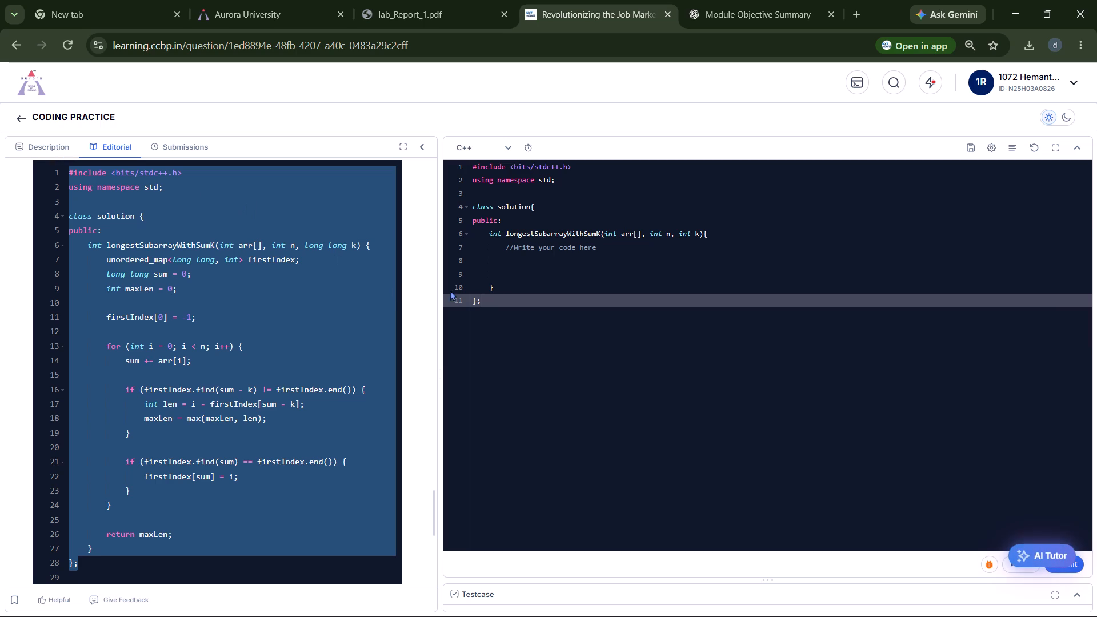
Replace all the starter code in the portal's C++ editor with the copied longestSubarrayWithSumK solution.
left_click(517, 301)
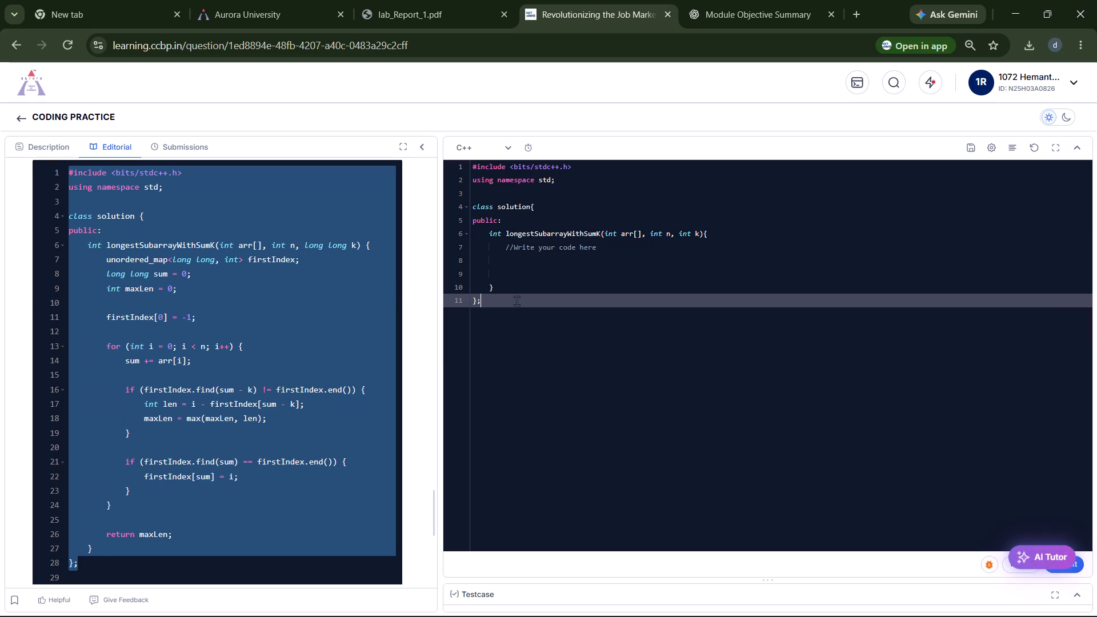
key("ctrl+a")
key("ctrl+v")
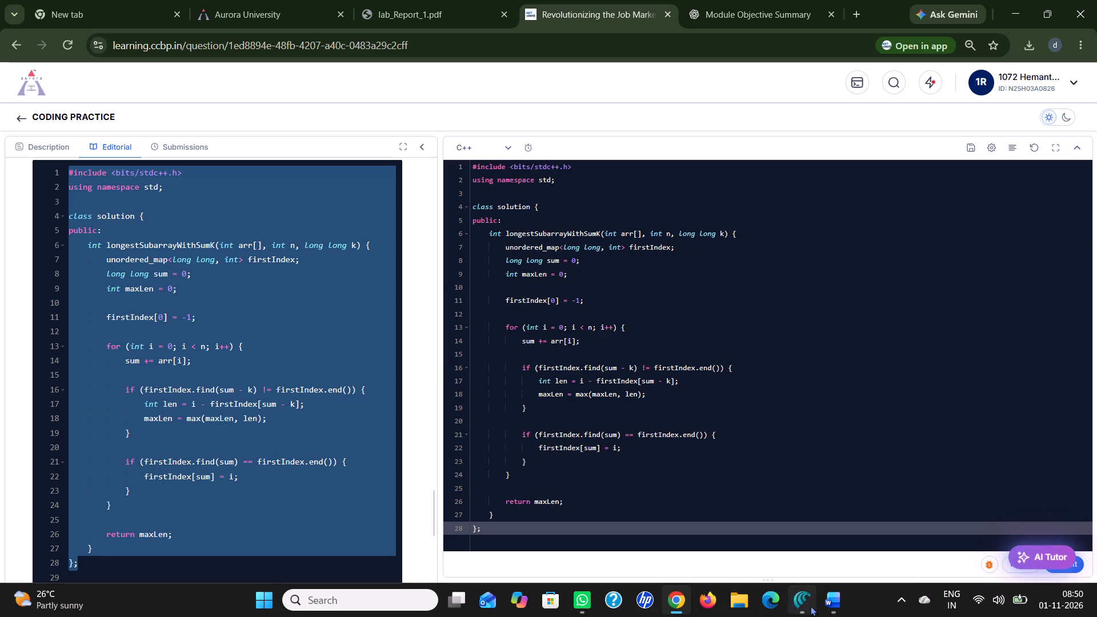
Switch to the Word lab report and paste the copied solution under the Code: heading of experiment 2.2.
left_click(832, 602)
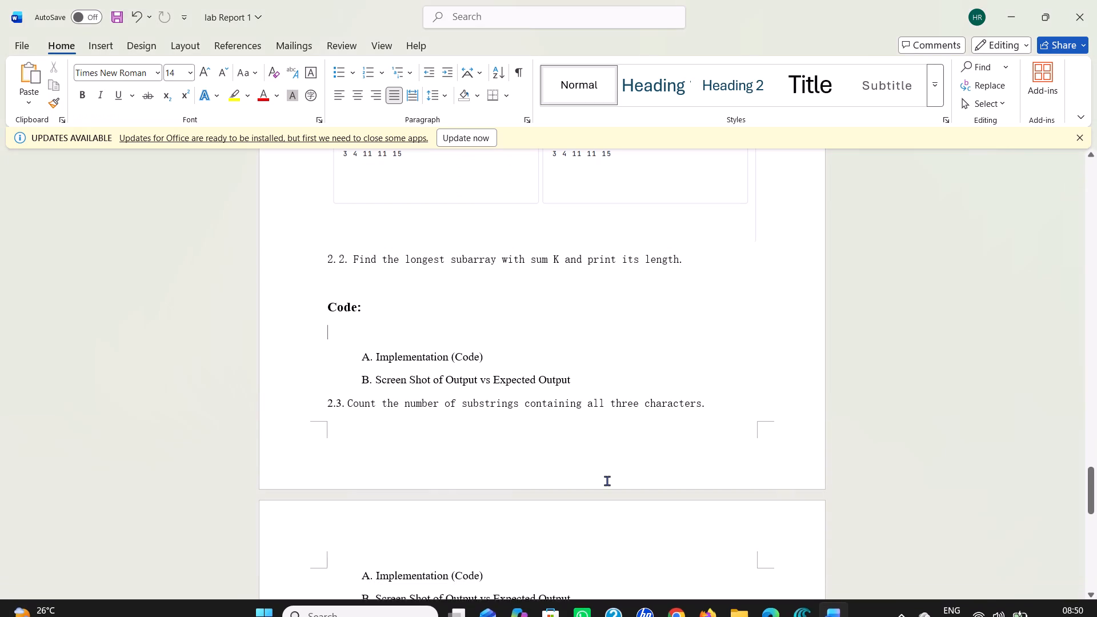
key("ctrl+v")
scroll(607, 480, "up", 1)
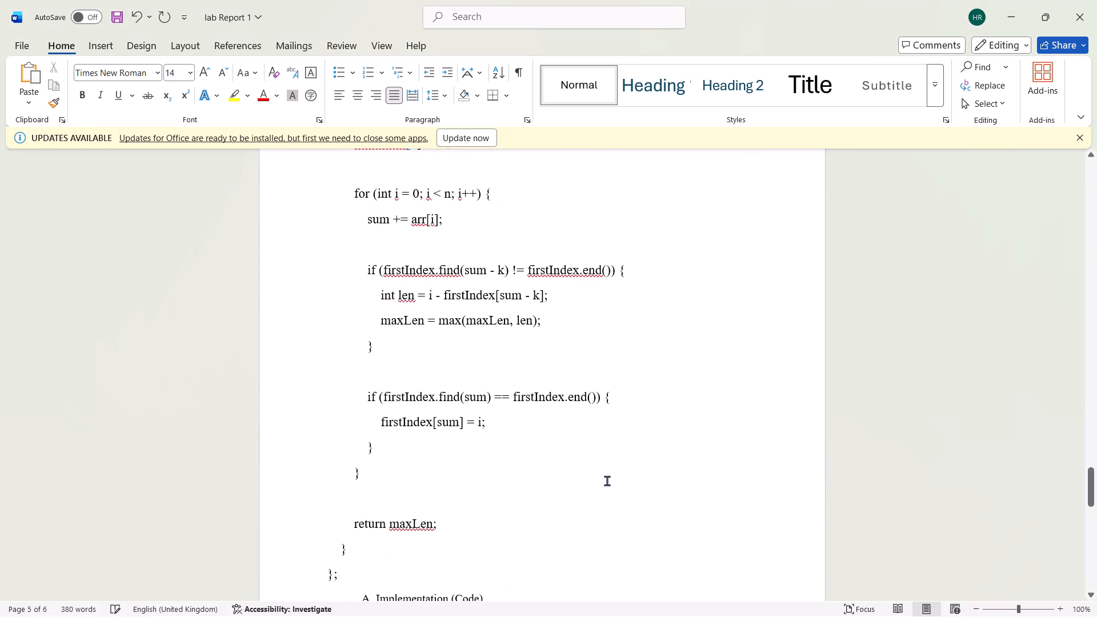
scroll(607, 480, "up", 2)
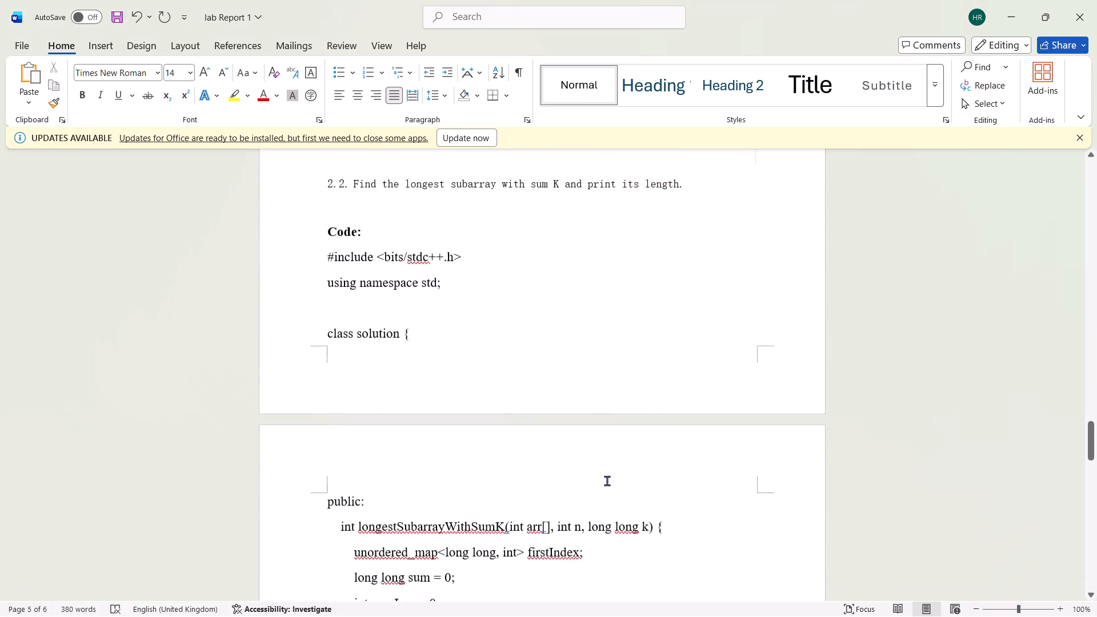
scroll(607, 480, "up", 1)
Delete the placeholder list items "Implementation (Code)" and "Screen Shot of Output vs Expected Output" below the experiment 2.2 code.
scroll(607, 480, "down", 1)
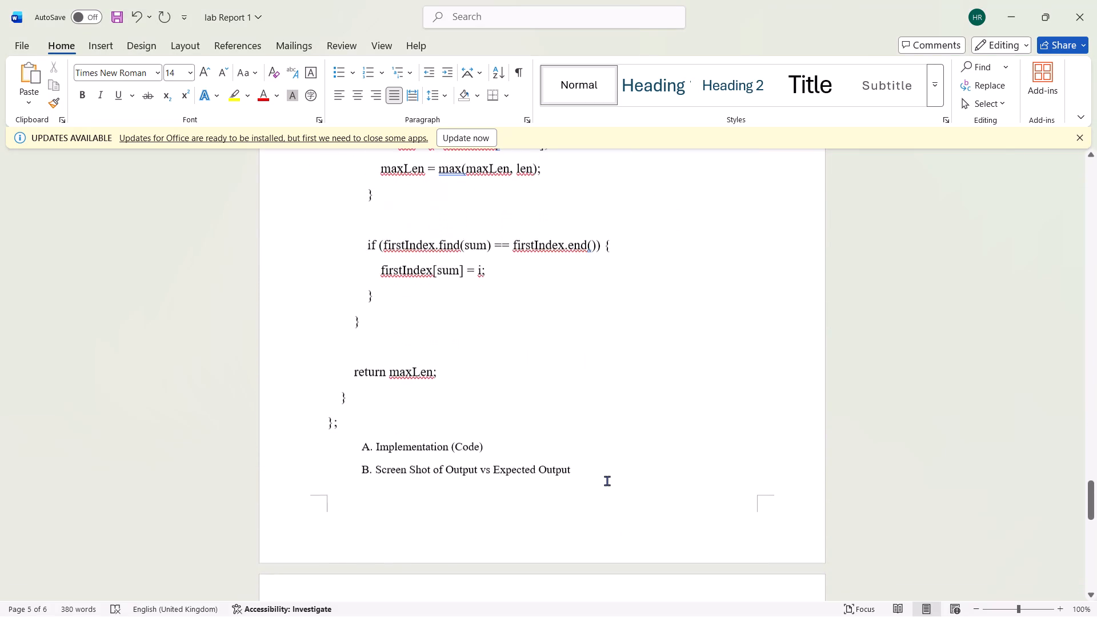
scroll(607, 480, "down", 2)
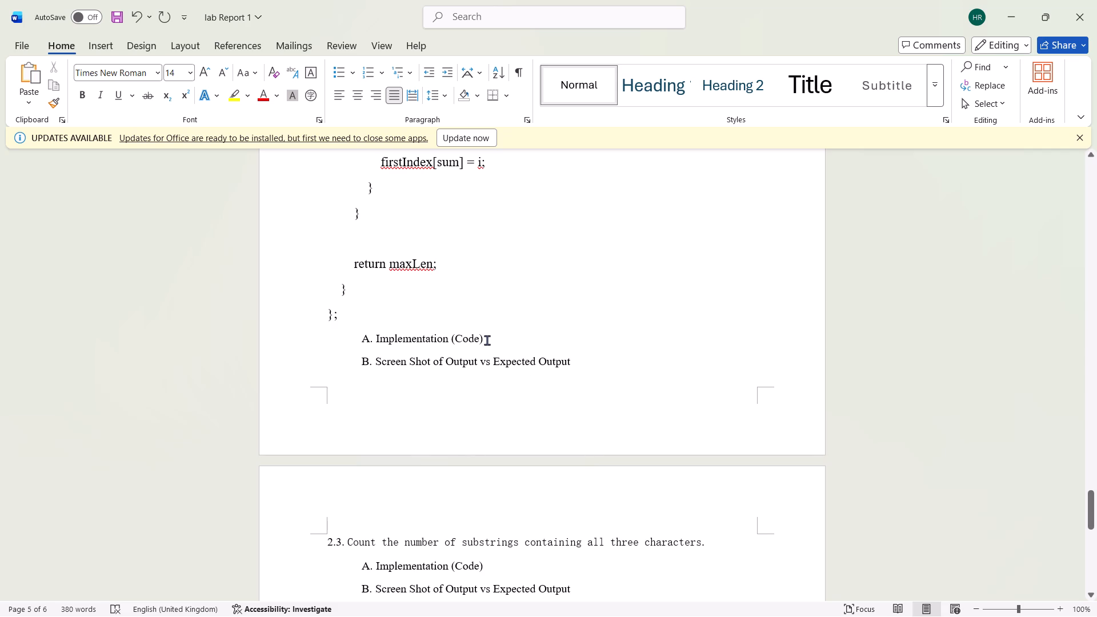
left_click(489, 343)
left_click_drag(489, 343, 362, 346)
key("BackSpace")
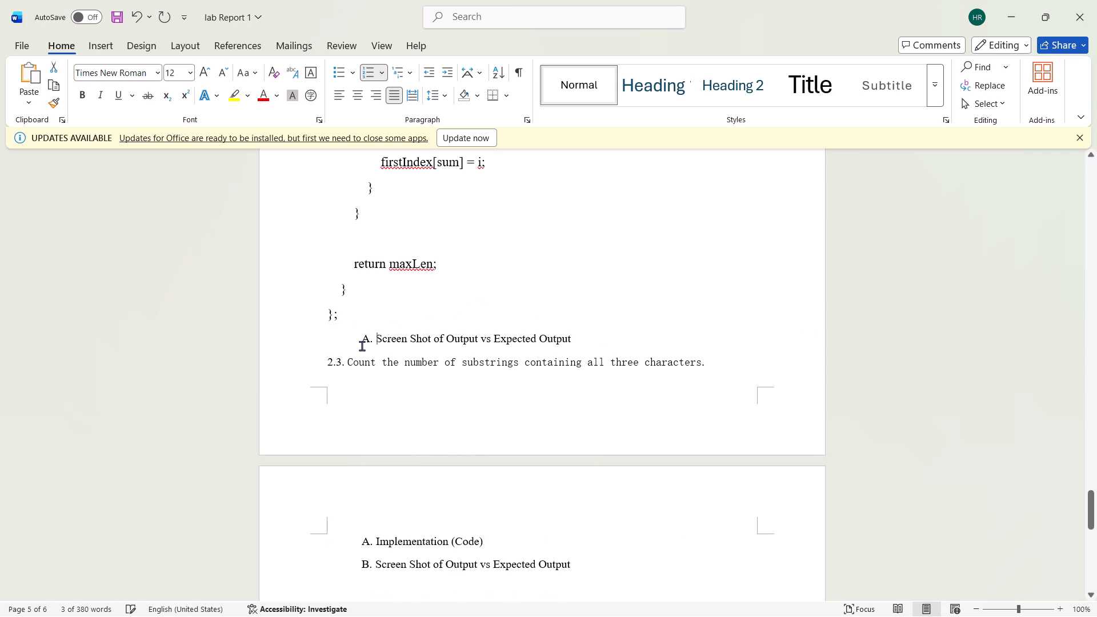
left_click_drag(576, 337, 523, 343)
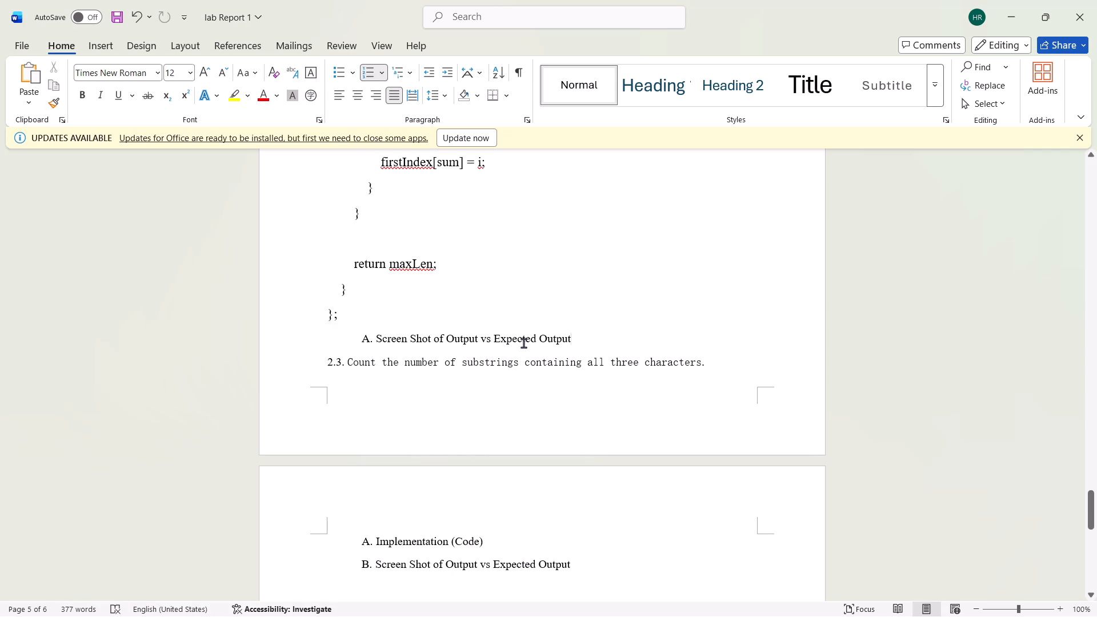
left_click_drag(523, 343, 355, 340)
key("BackSpace")
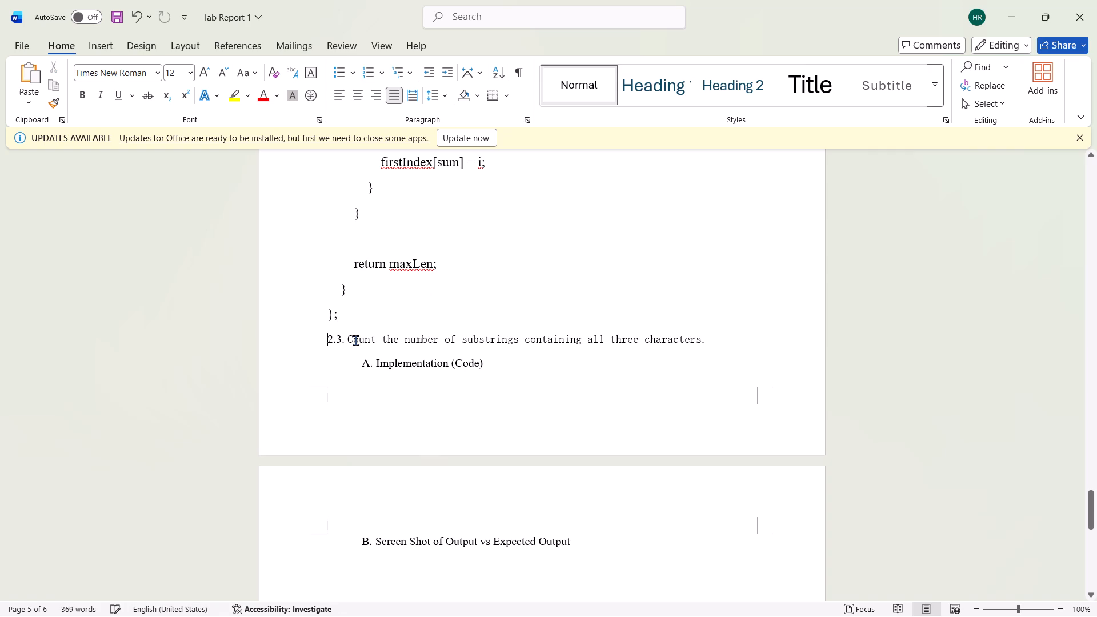
Add a bold "Output:" heading below the experiment 2.2 code, separated by blank lines from the code and the 2.3 question.
key("Return")
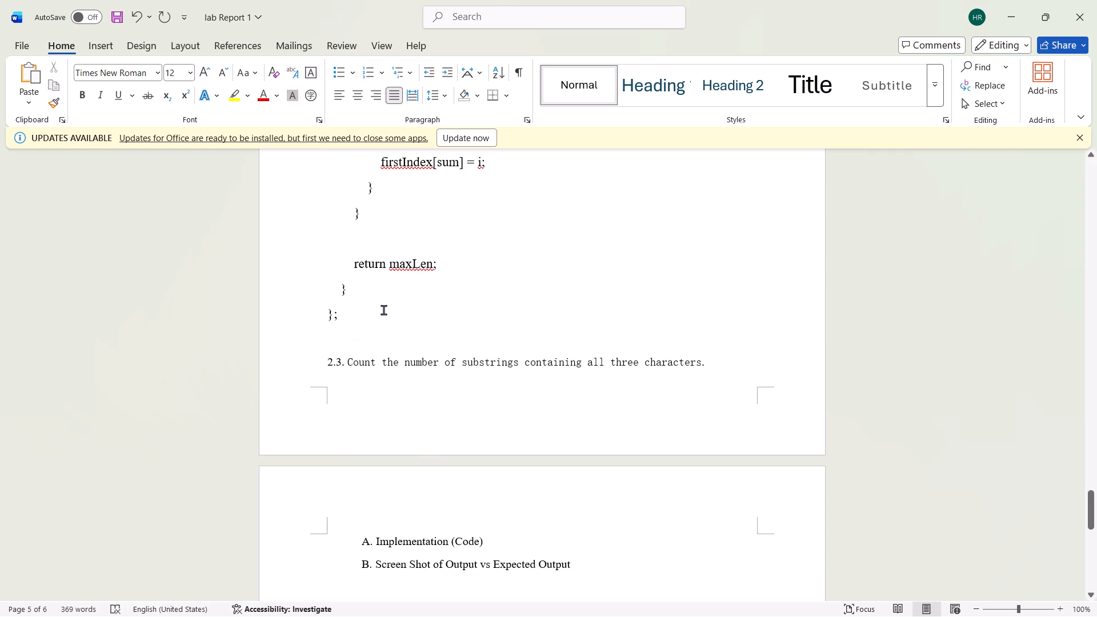
left_click(360, 318)
key("Return")
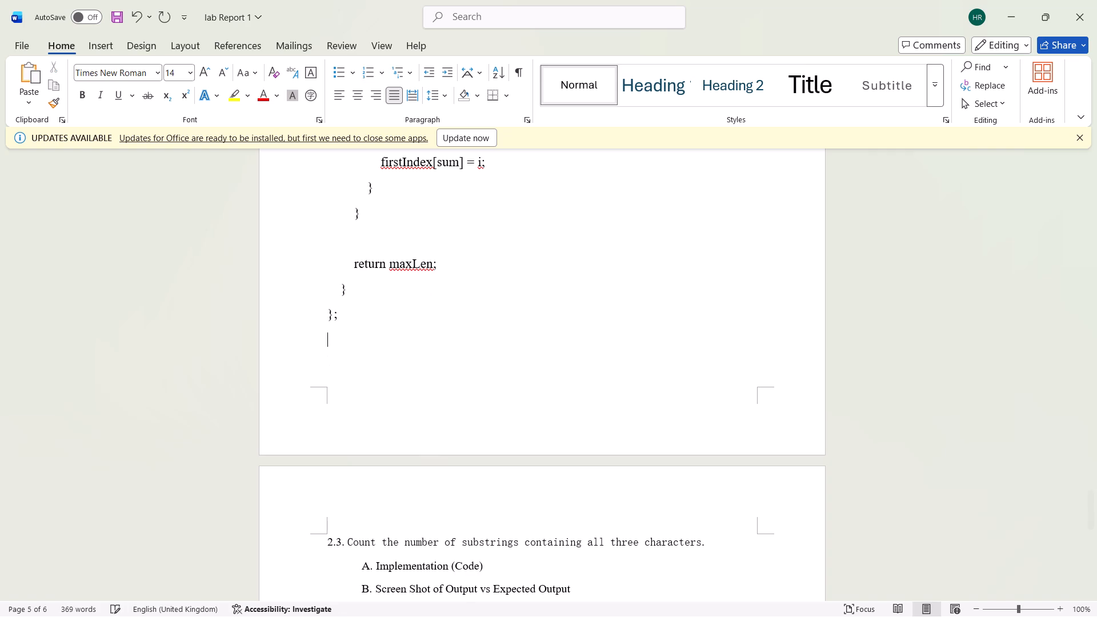
left_click(83, 95)
type("out")
key("BackSpace")
key("BackSpace")
key("BackSpace")
key("Return")
key("Return")
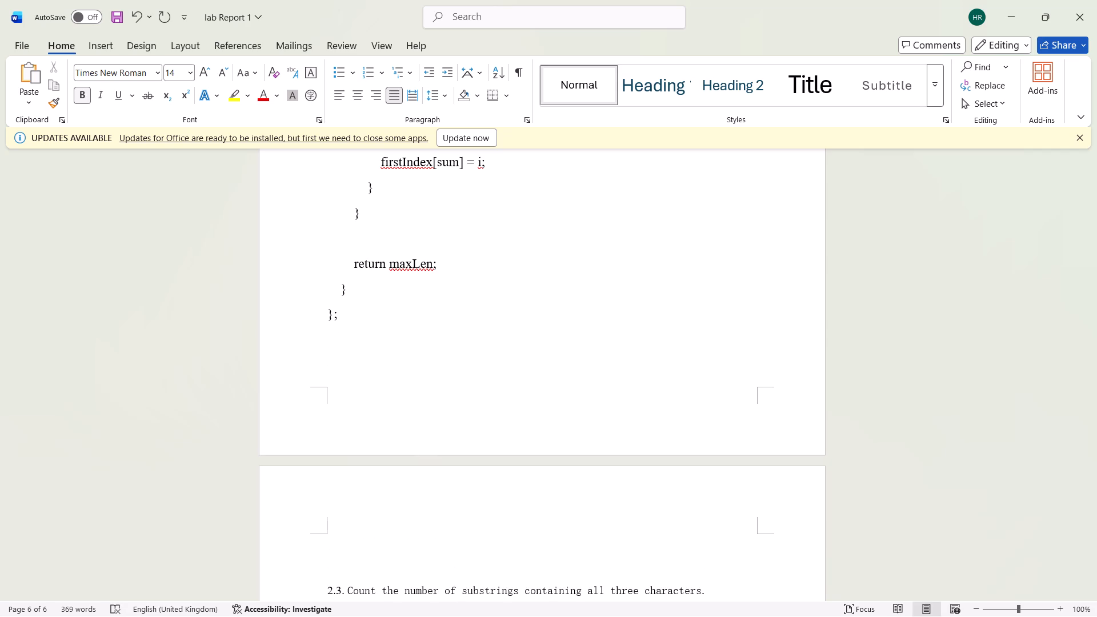
key("o")
type("utput")
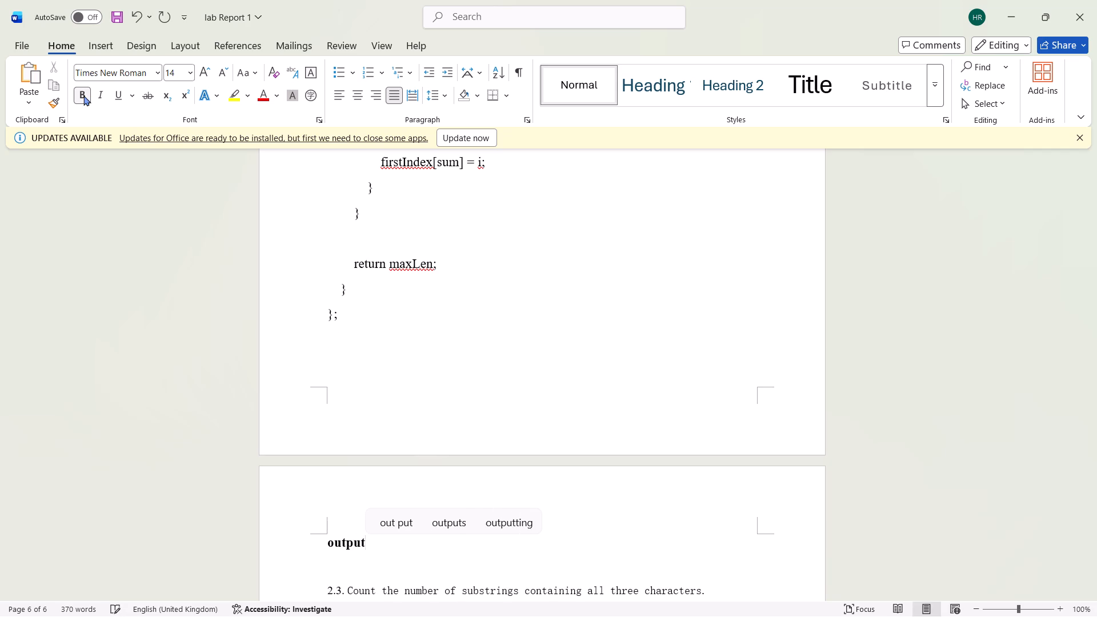
key("BackSpace")
key("BackSpace")
key("BackSpace")
key("BackSpace")
key("BackSpace")
key("BackSpace")
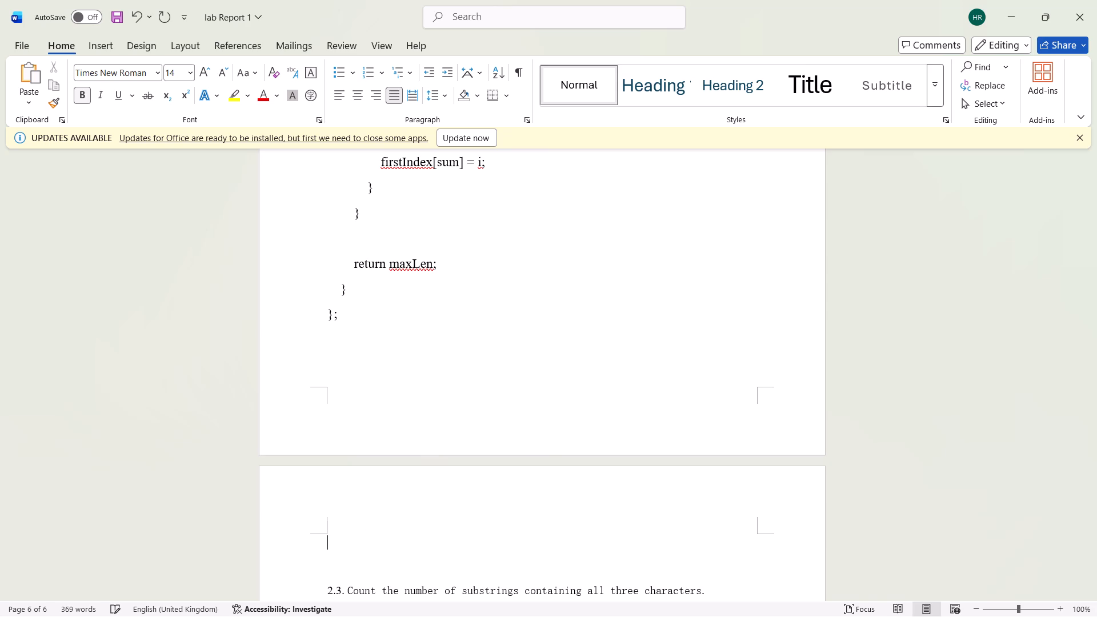
key("shift+o")
type("utput")
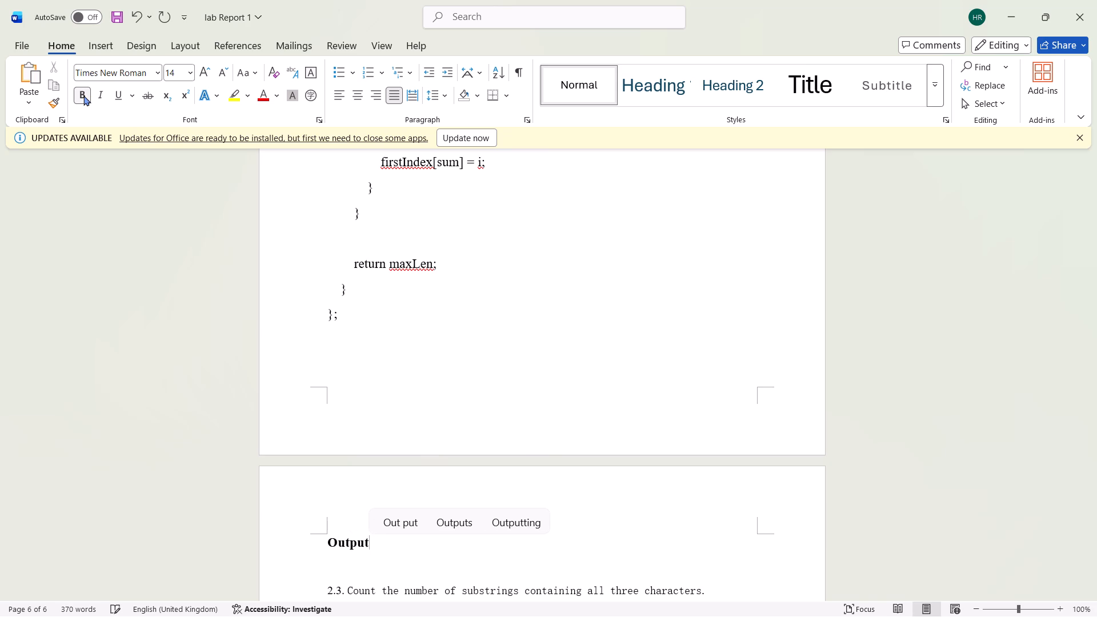
key("shift+colon")
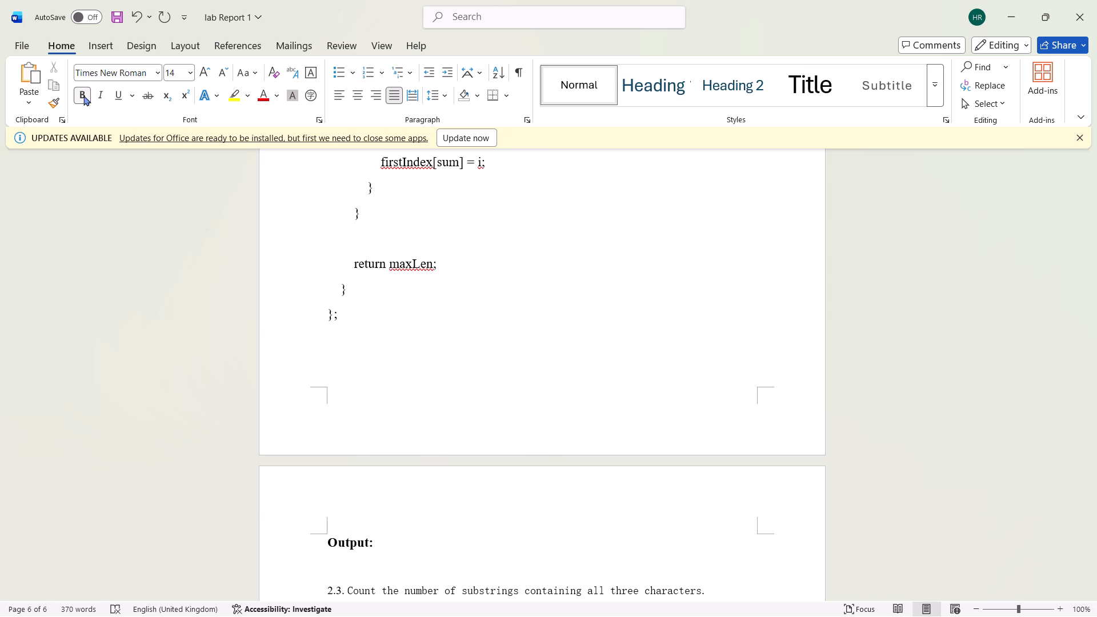
Set the font size of the entire pasted experiment 2.2 code to 12.
scroll(241, 141, "up", 1)
scroll(310, 251, "up", 1)
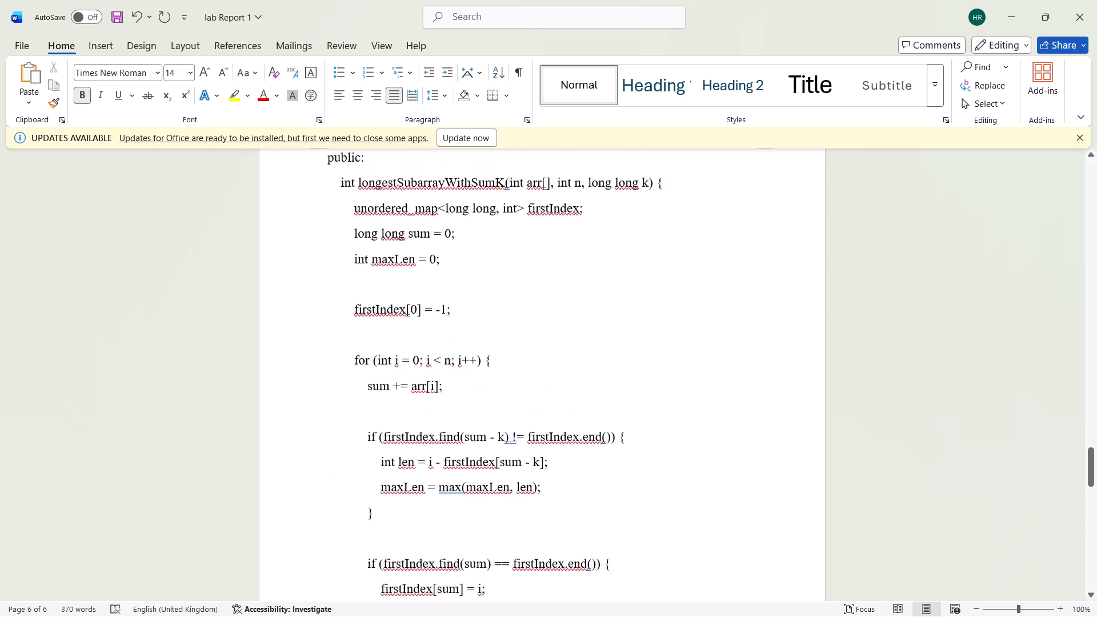
scroll(310, 251, "up", 1)
scroll(310, 251, "down", 1)
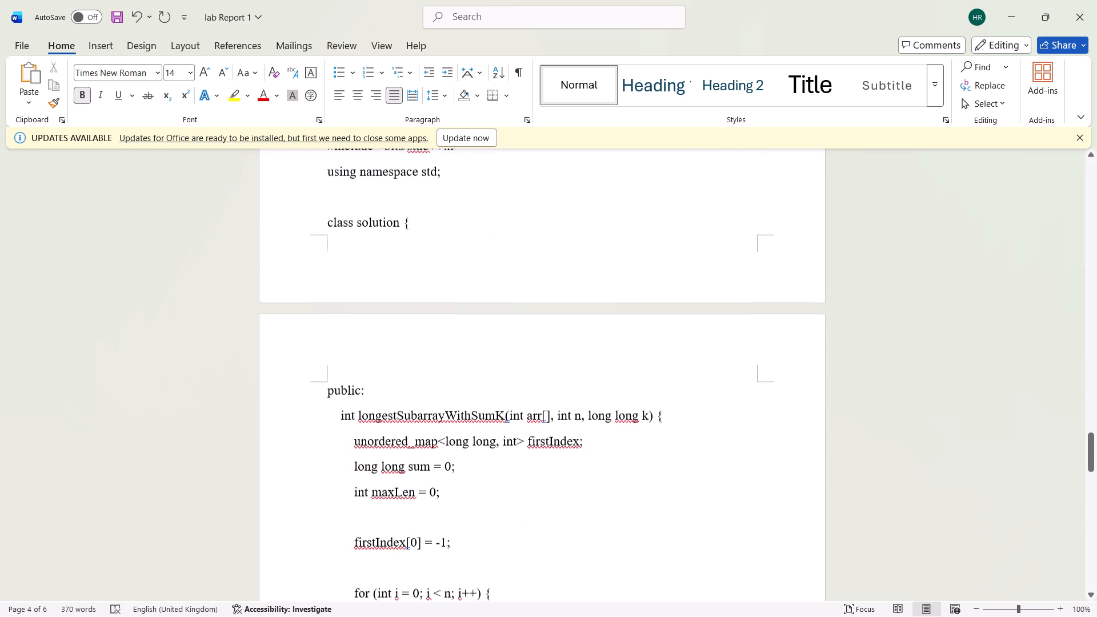
scroll(322, 290, "up", 1)
left_click_drag(325, 372, 429, 606)
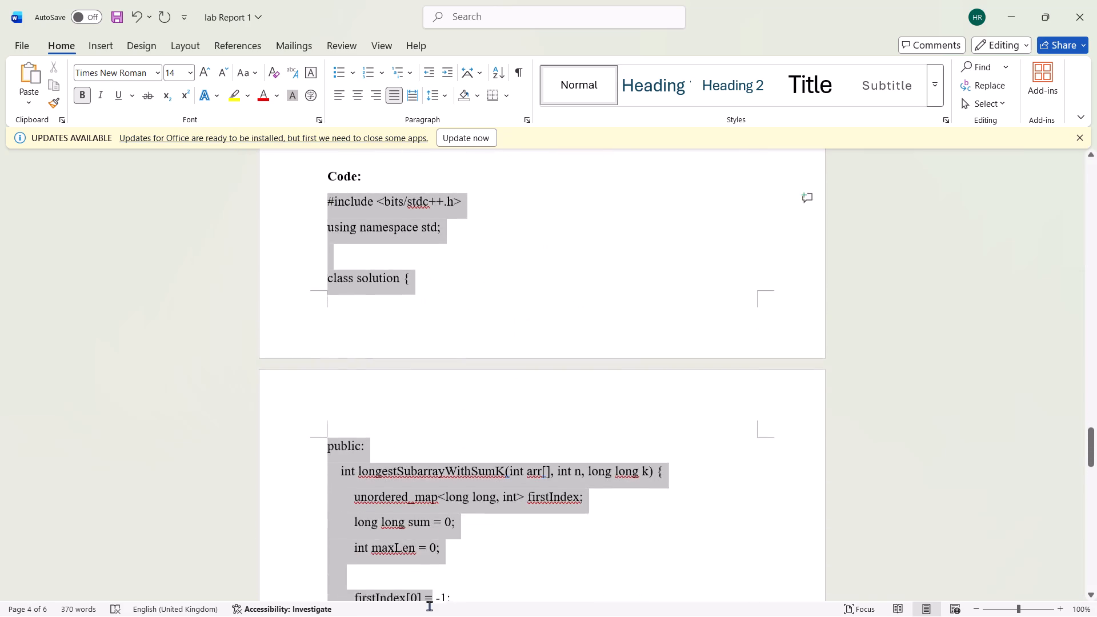
left_click_drag(429, 606, 429, 604)
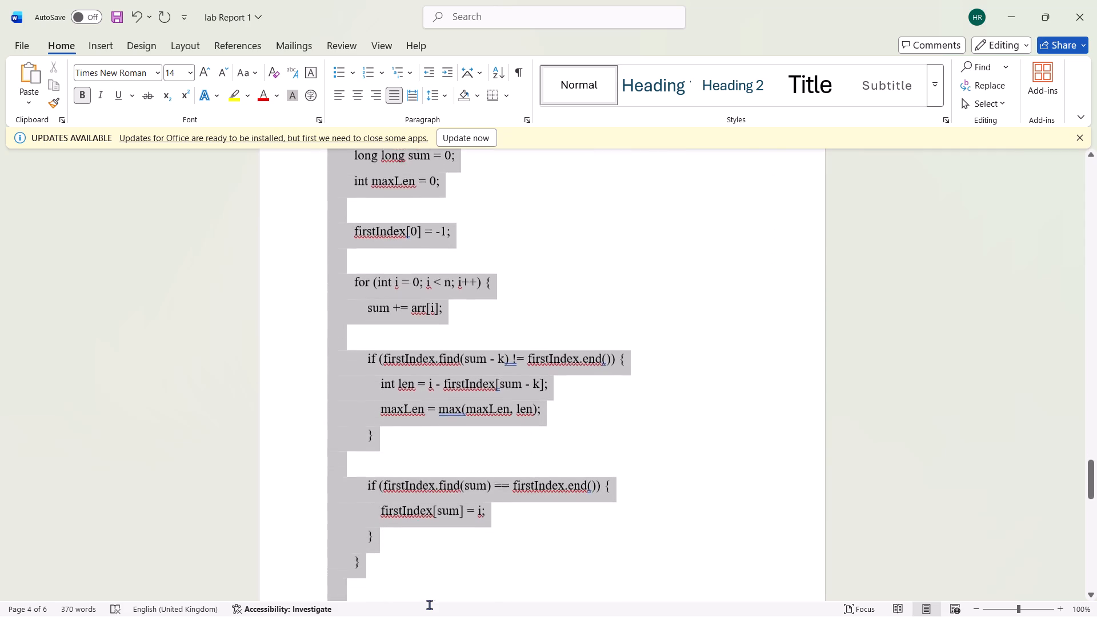
left_click_drag(429, 604, 405, 513)
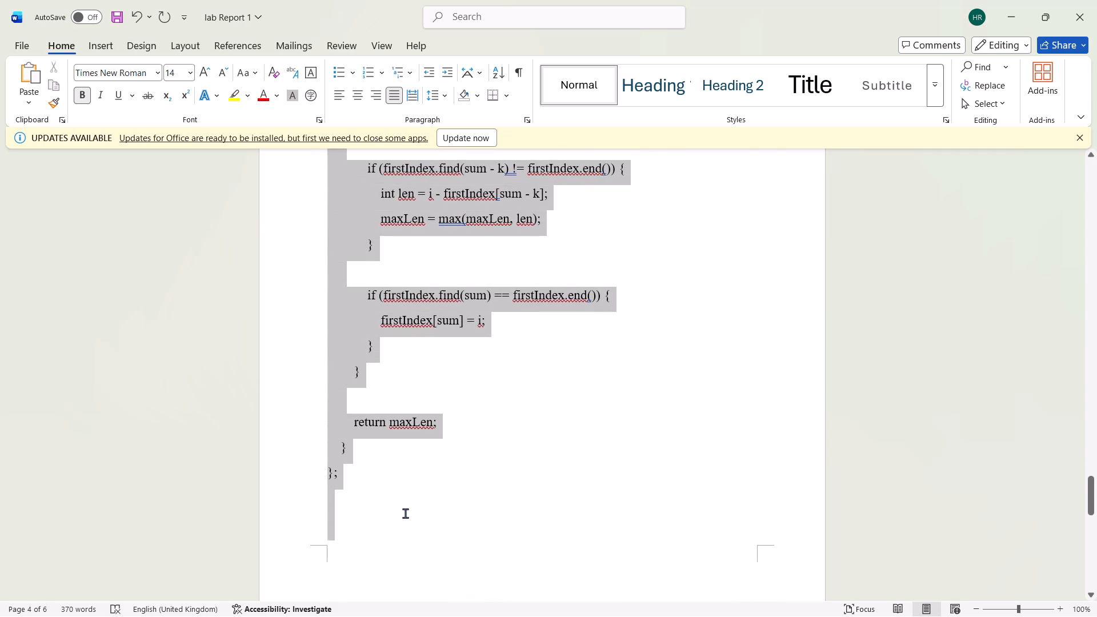
left_click_drag(405, 513, 394, 492)
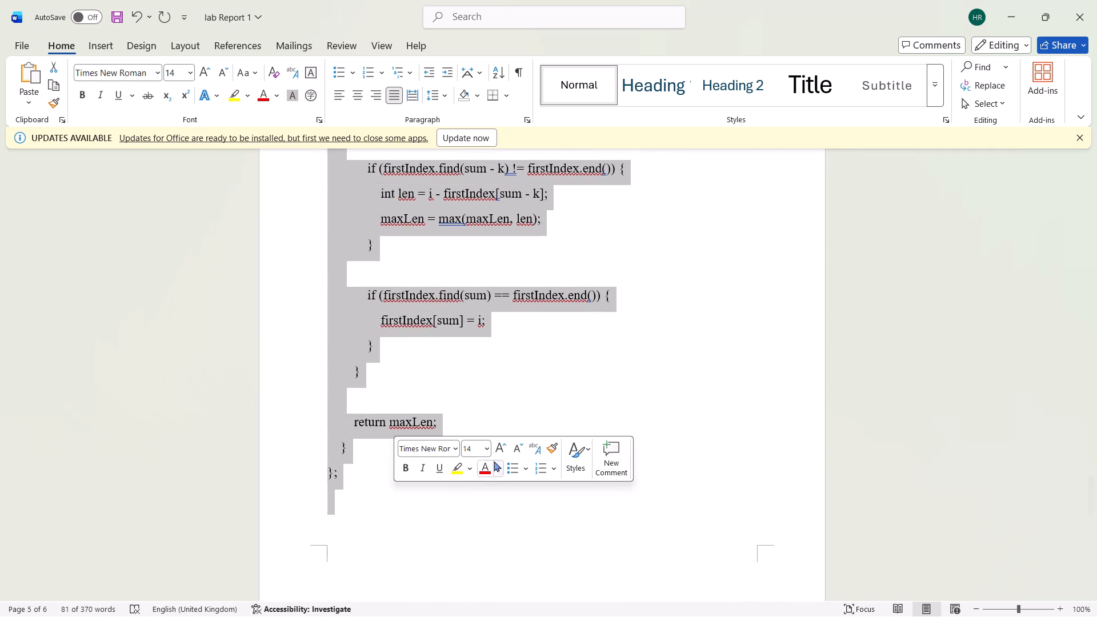
left_click(486, 450)
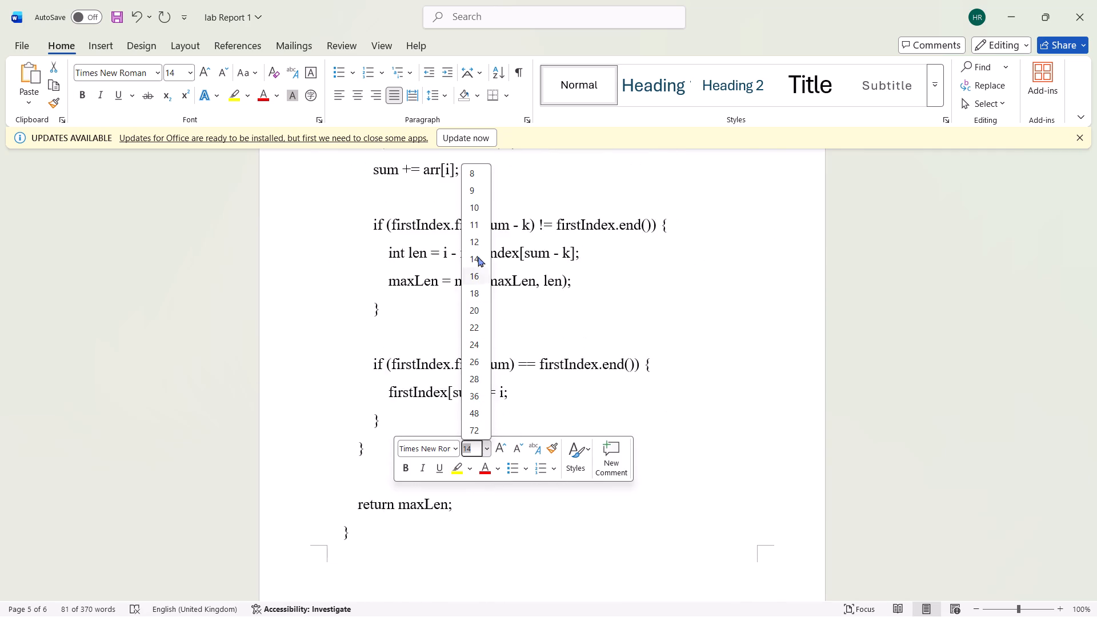
left_click(479, 244)
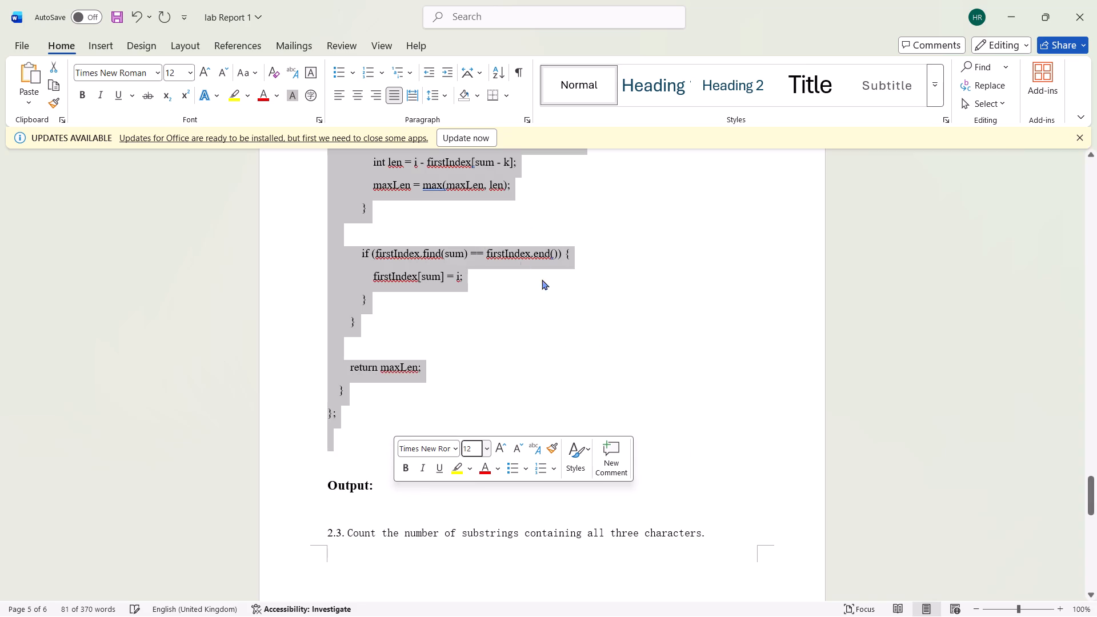
left_click(582, 356)
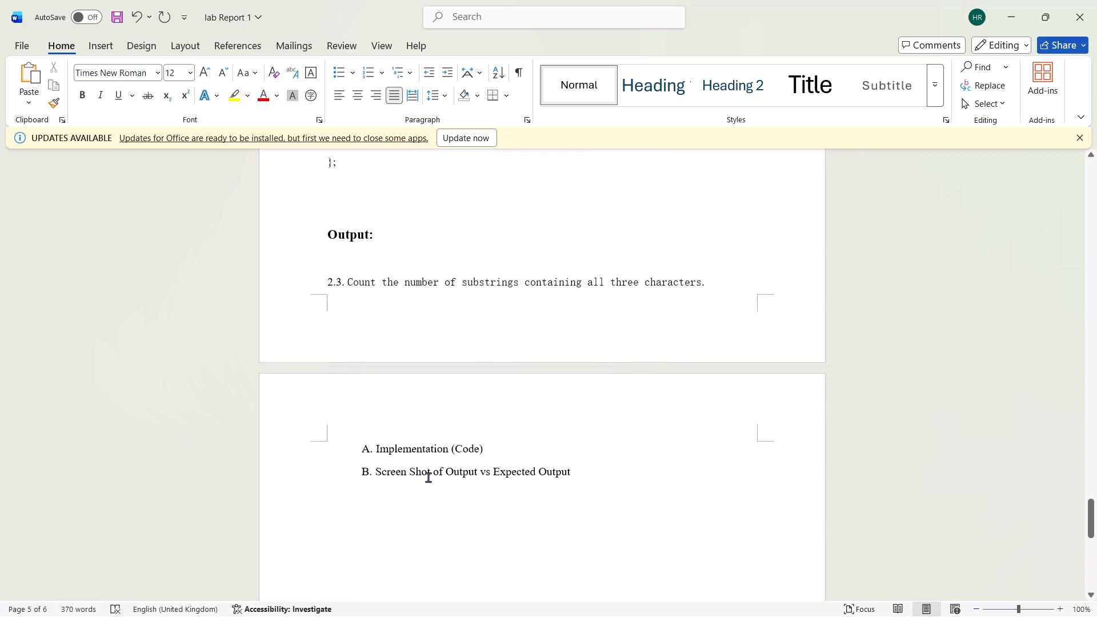
Insert three blank lines after the experiment 2.2 code to move Output: to the following page, and add a new line beneath that heading.
left_click(407, 339)
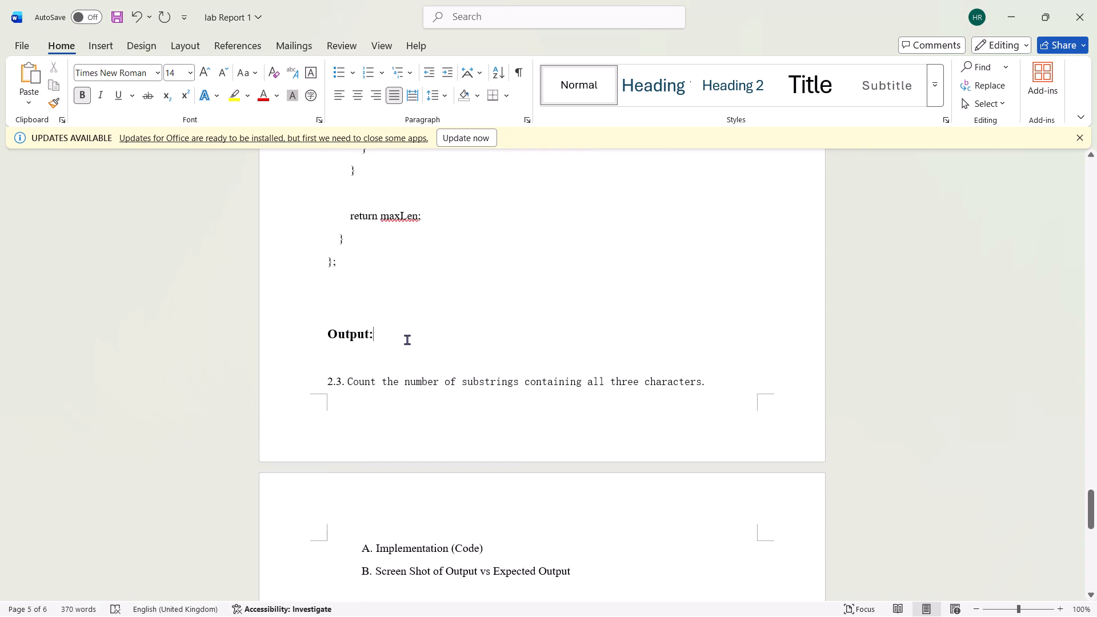
left_click(357, 271)
key("Return")
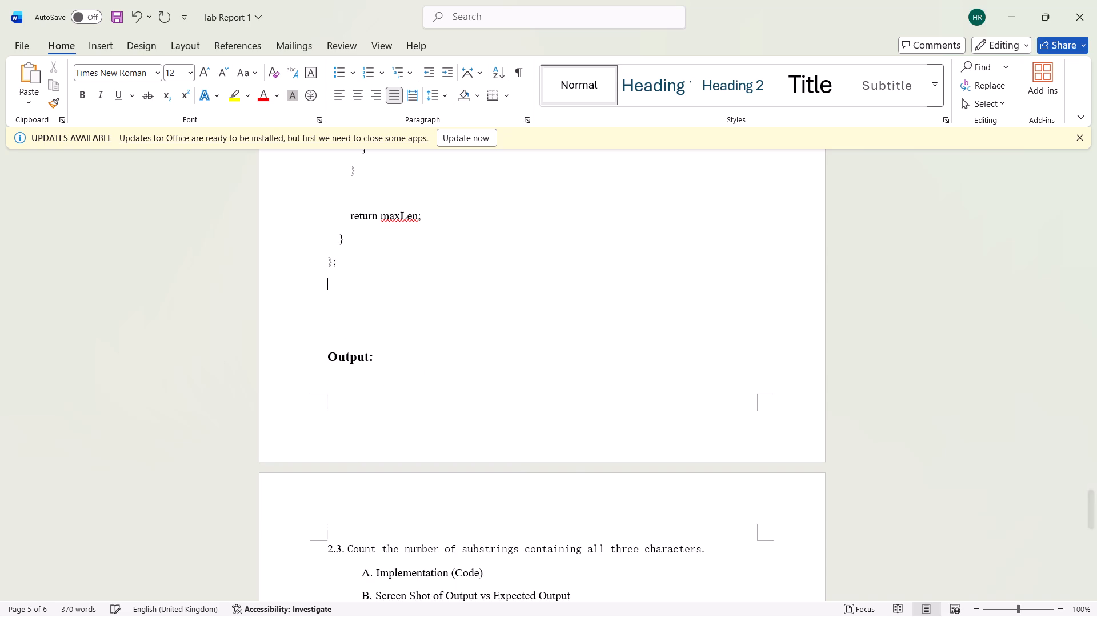
key("Return")
key("Return")
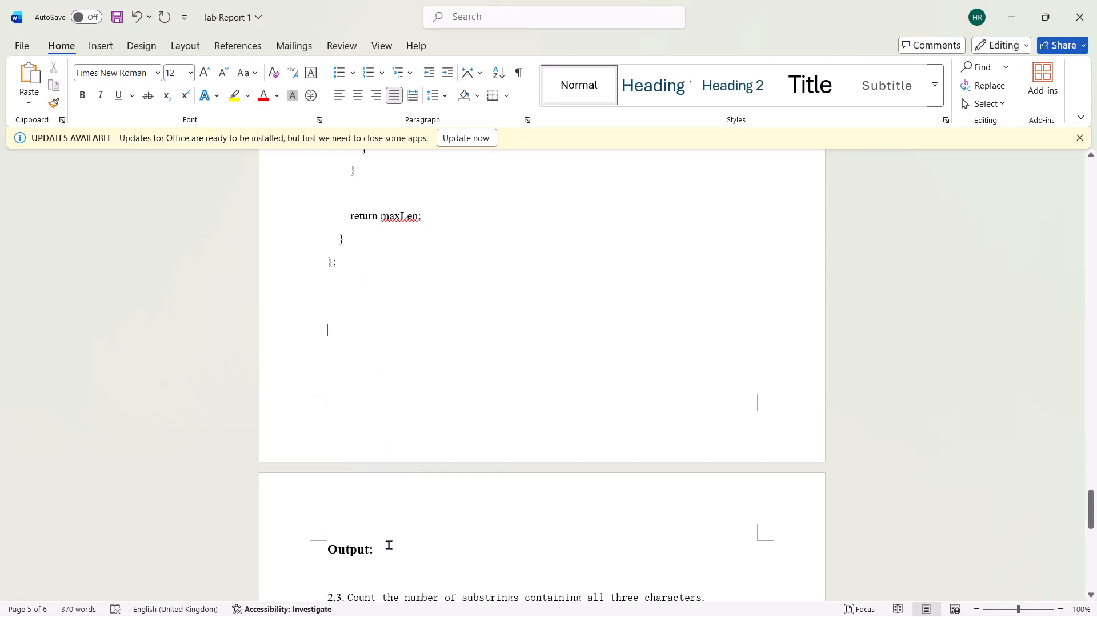
left_click(383, 548)
key("Return")
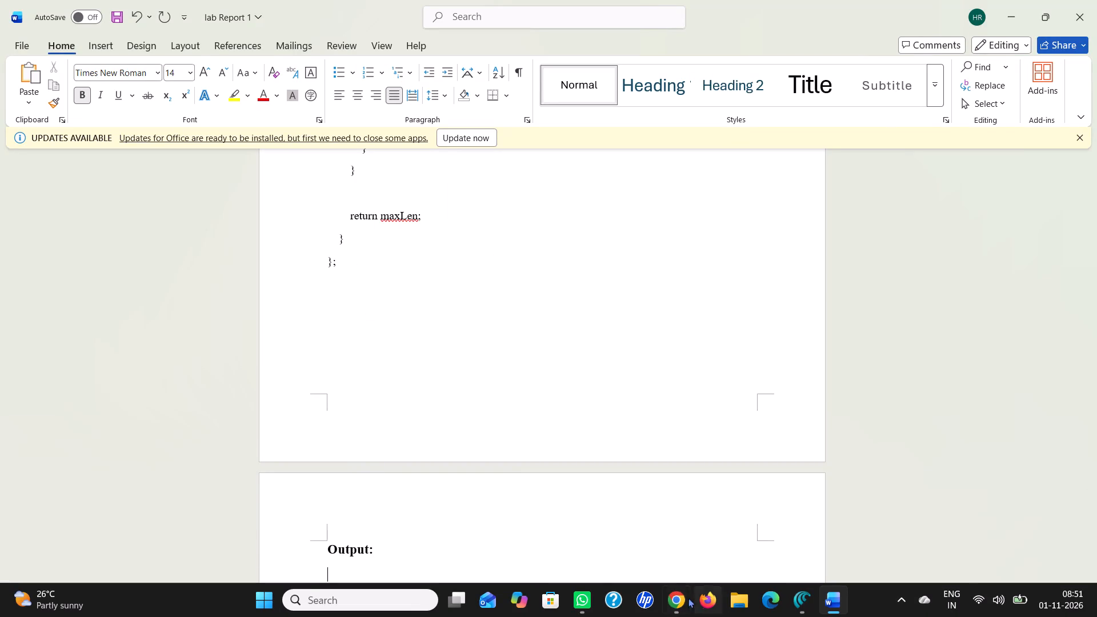
Switch to the portal in Chrome, run the solution, expand the Testcase results and clear the editorial code selection.
left_click(694, 541)
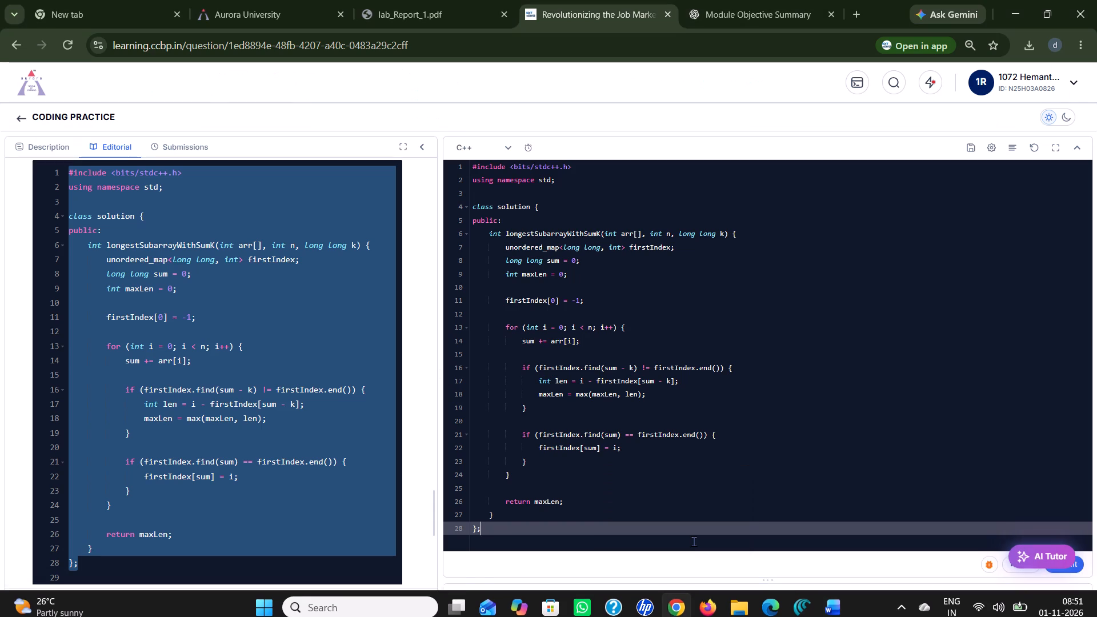
left_click(1022, 570)
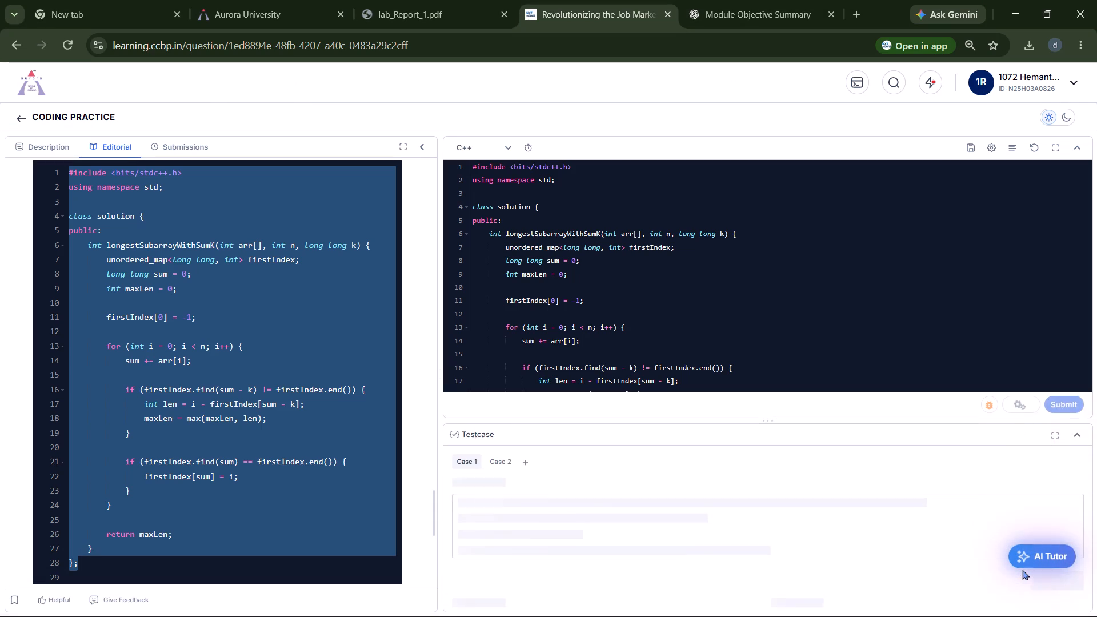
left_click(1075, 433)
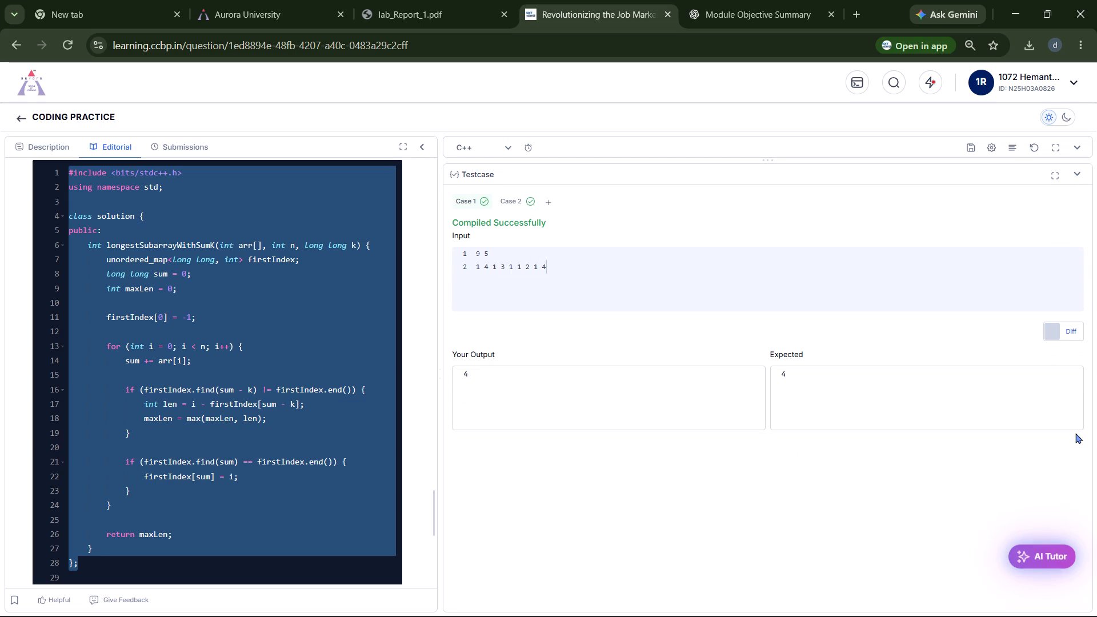
left_click(332, 316)
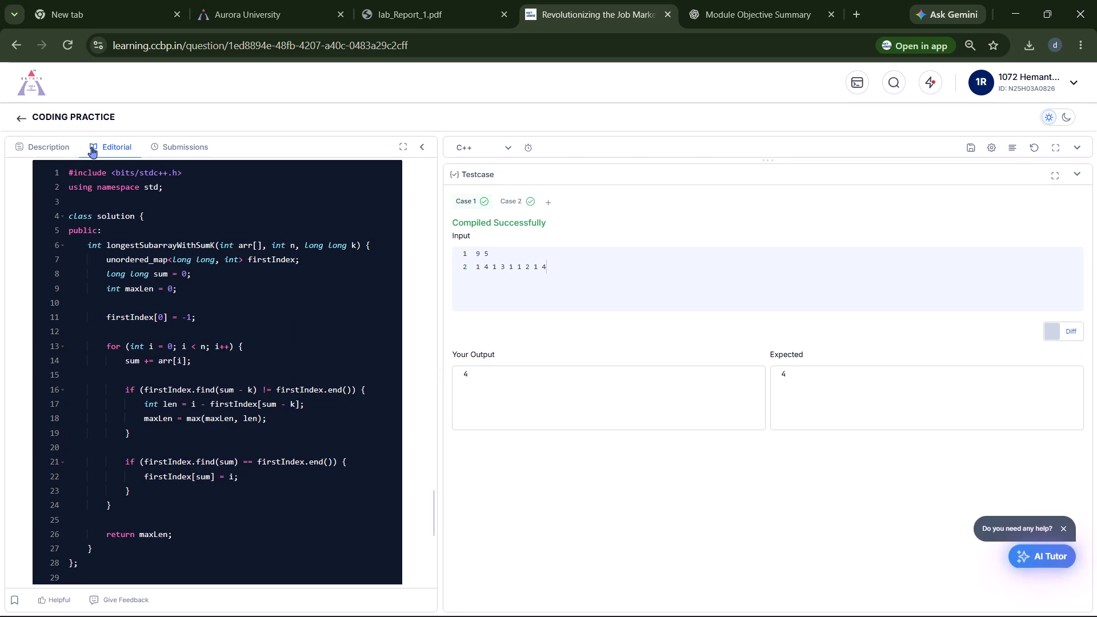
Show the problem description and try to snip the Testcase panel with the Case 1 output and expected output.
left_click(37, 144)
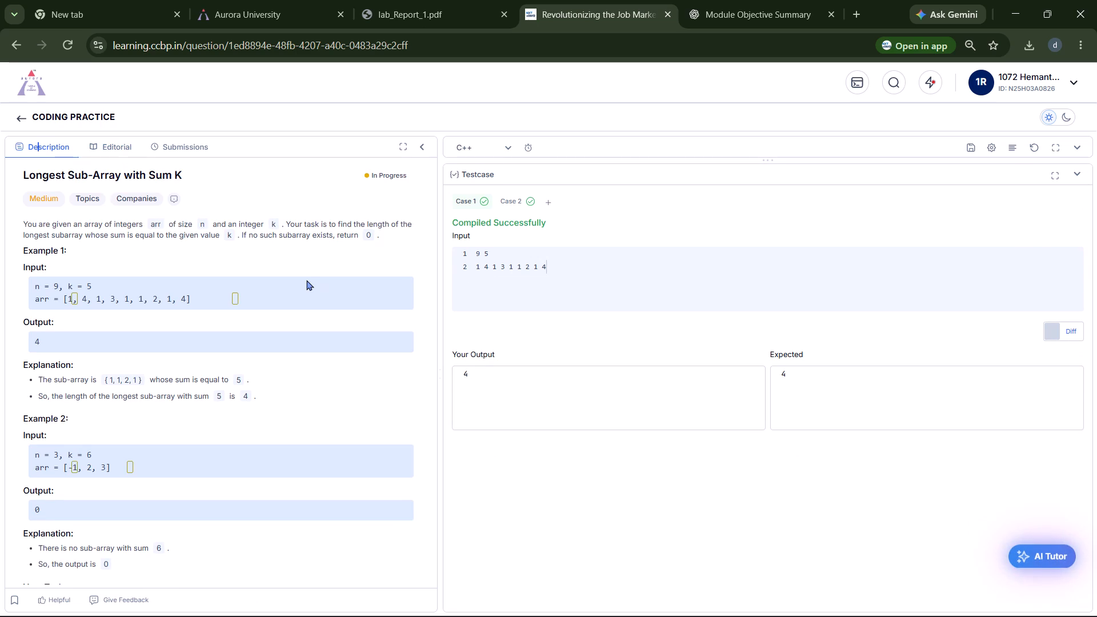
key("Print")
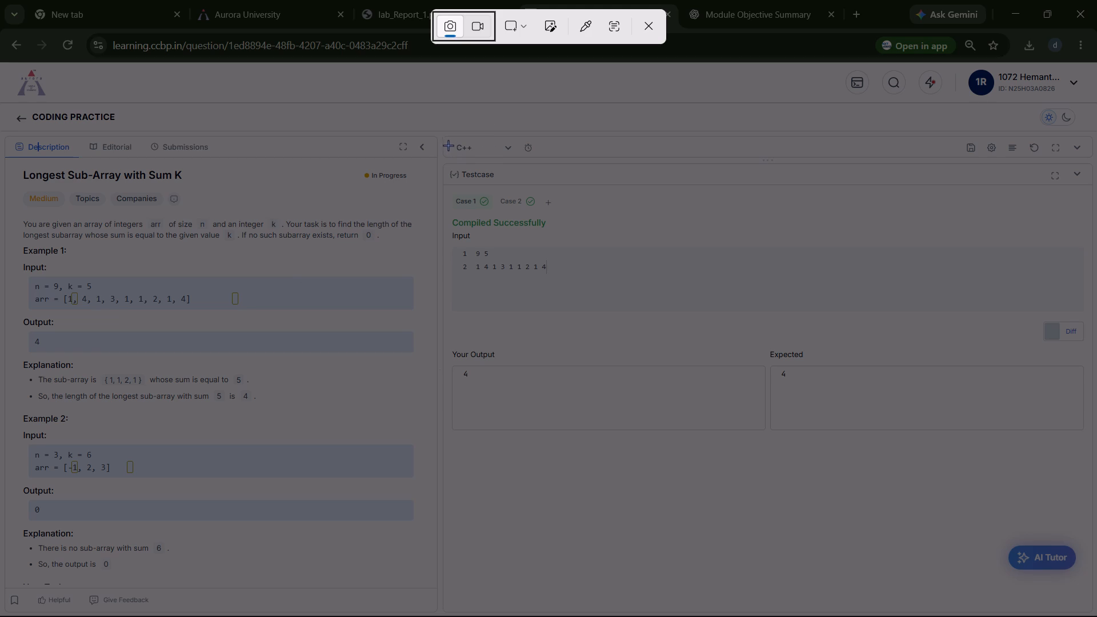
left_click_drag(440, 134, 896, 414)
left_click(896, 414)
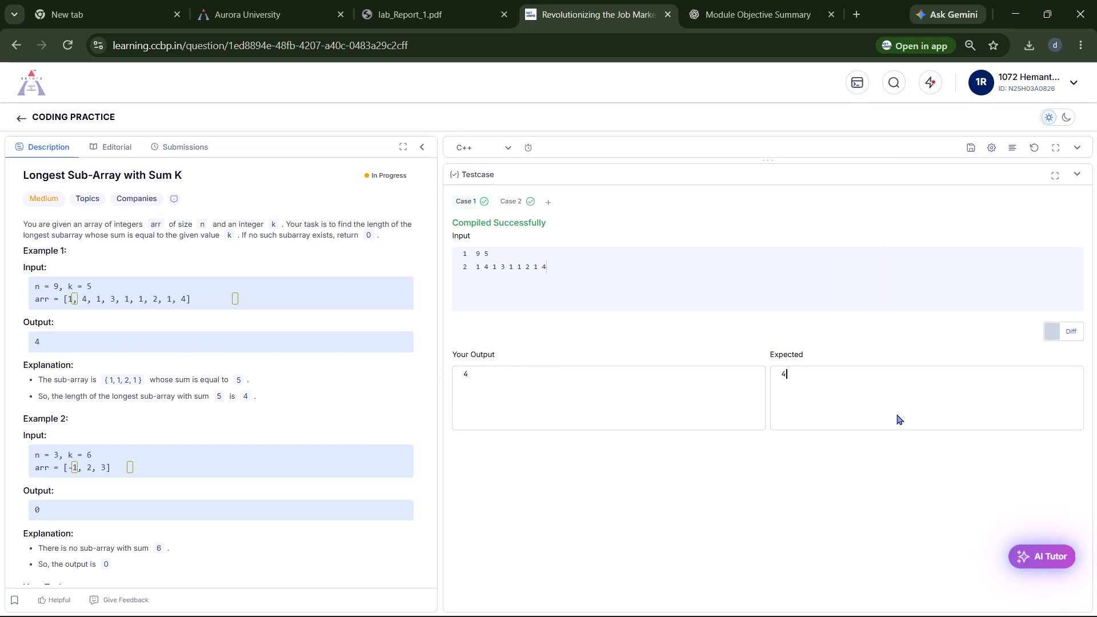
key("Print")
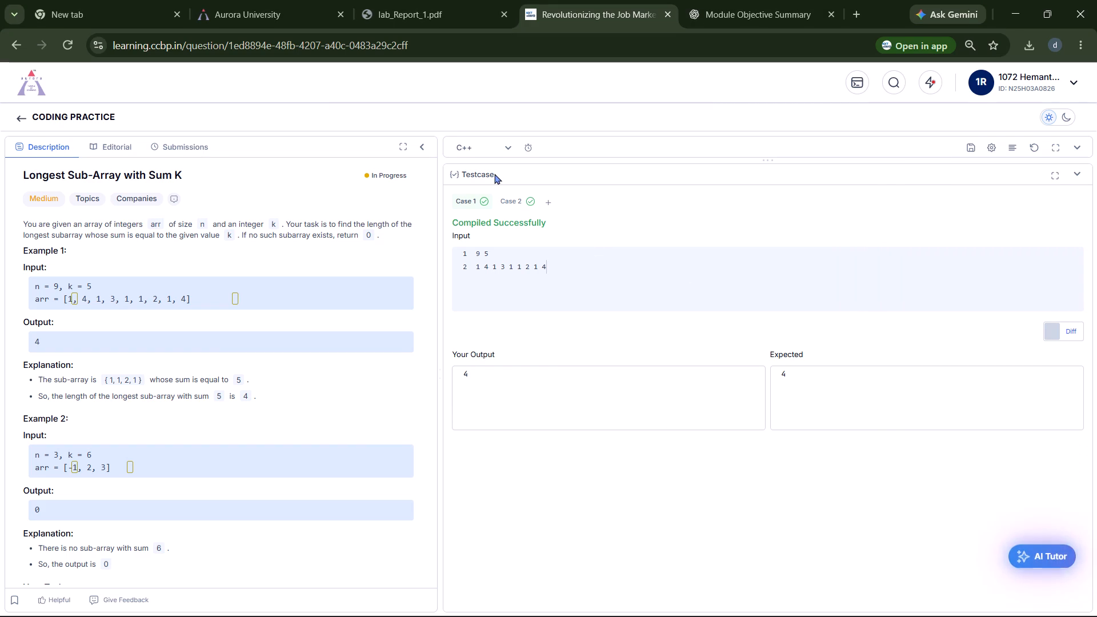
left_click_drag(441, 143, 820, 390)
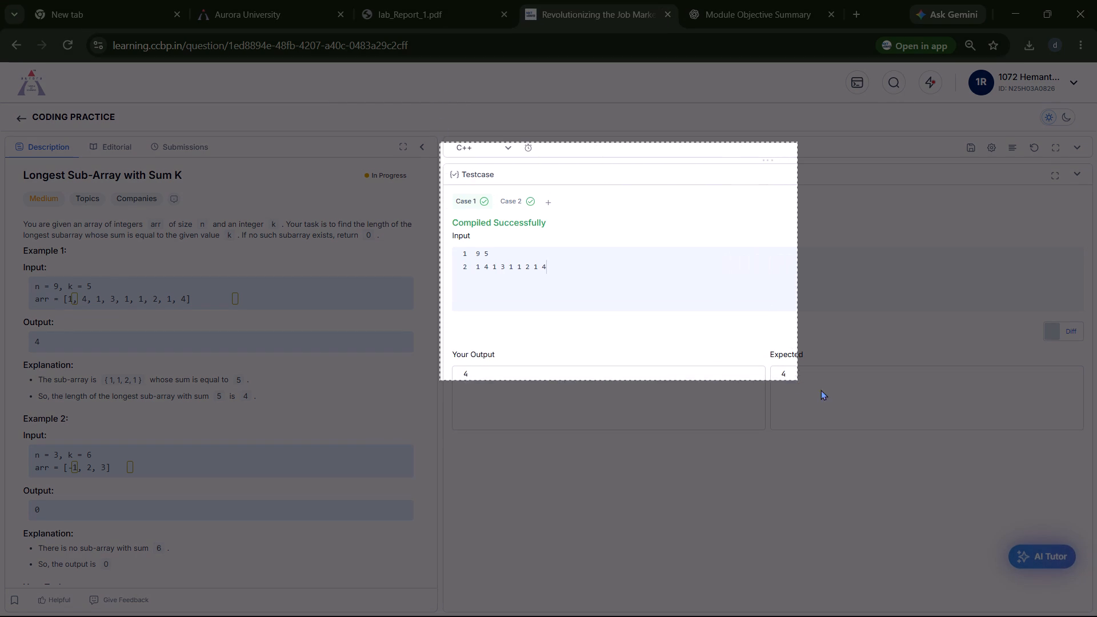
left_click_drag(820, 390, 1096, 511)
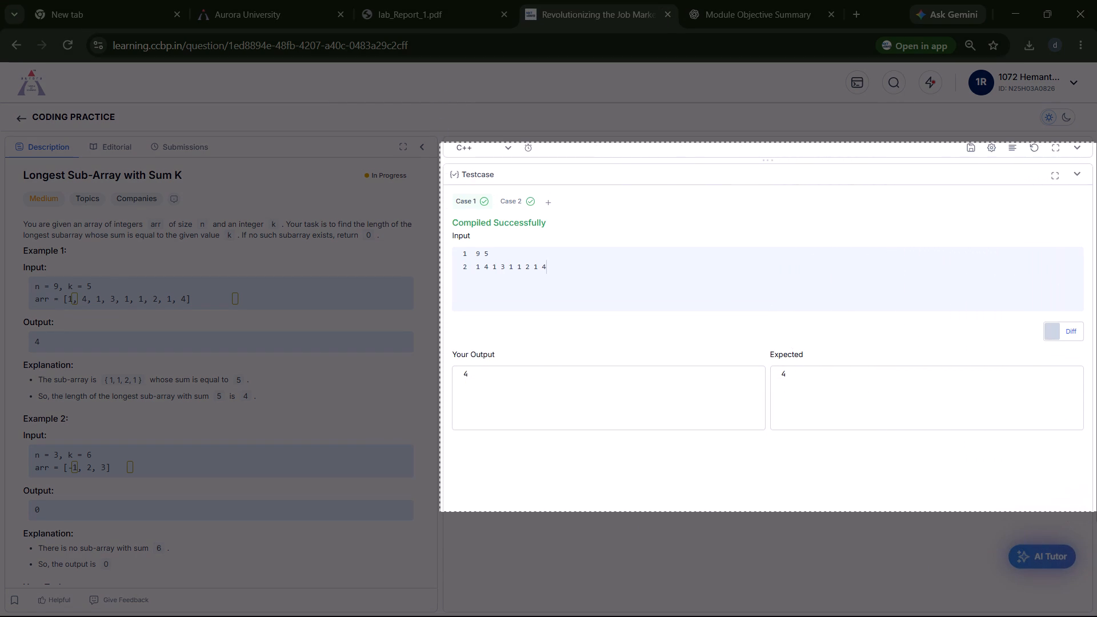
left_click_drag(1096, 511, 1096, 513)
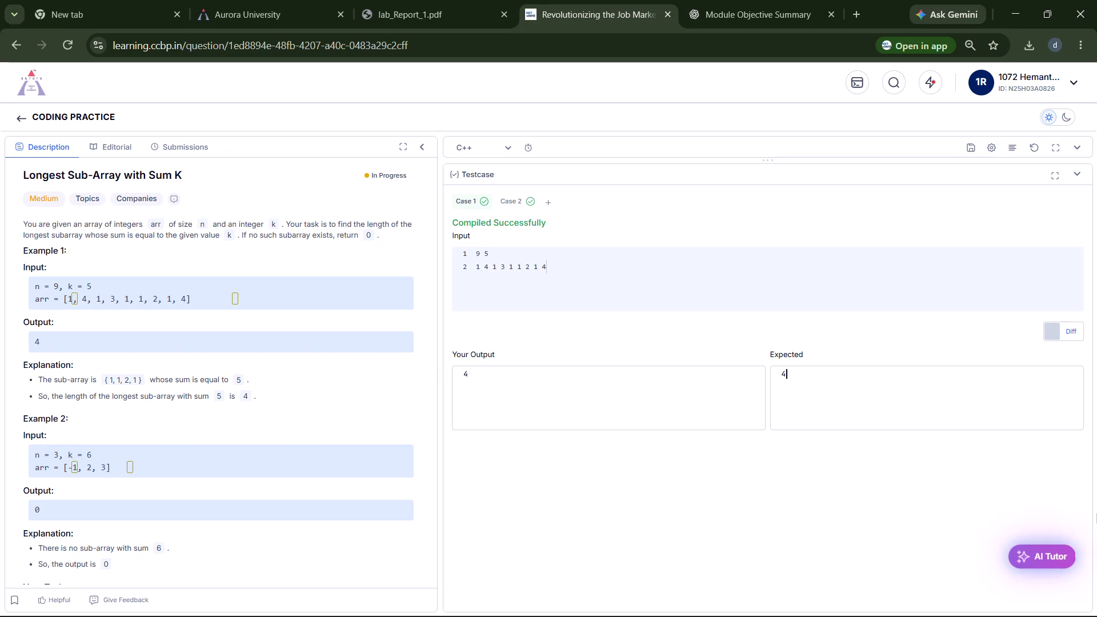
Turn on quick markup for screen snips and close the snipping overlay.
key("Print")
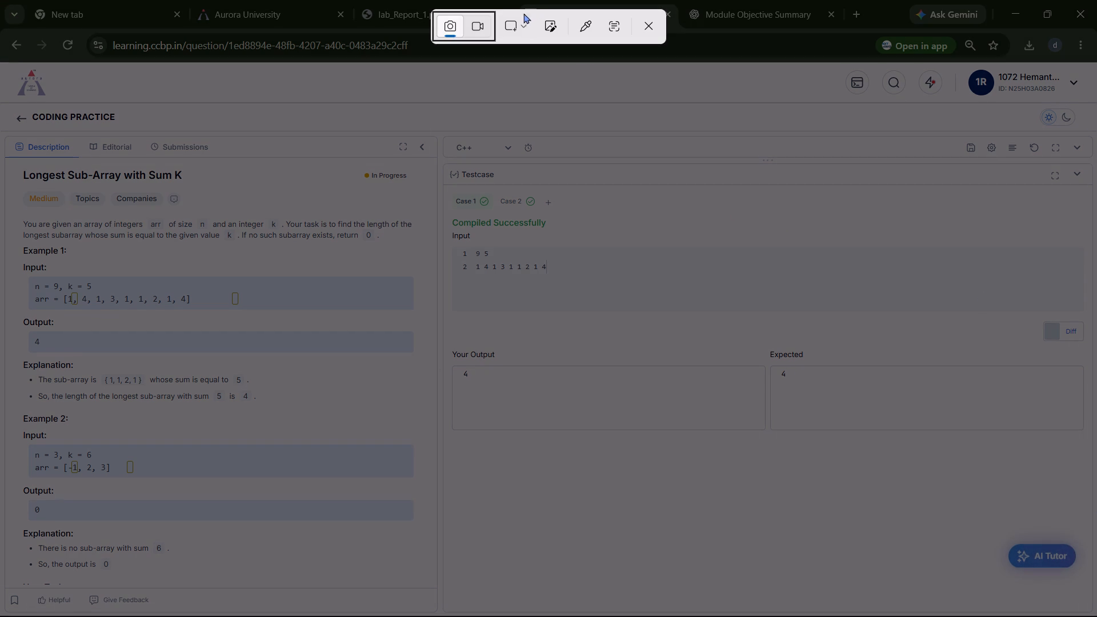
left_click(544, 26)
left_click(595, 20)
left_click(592, 21)
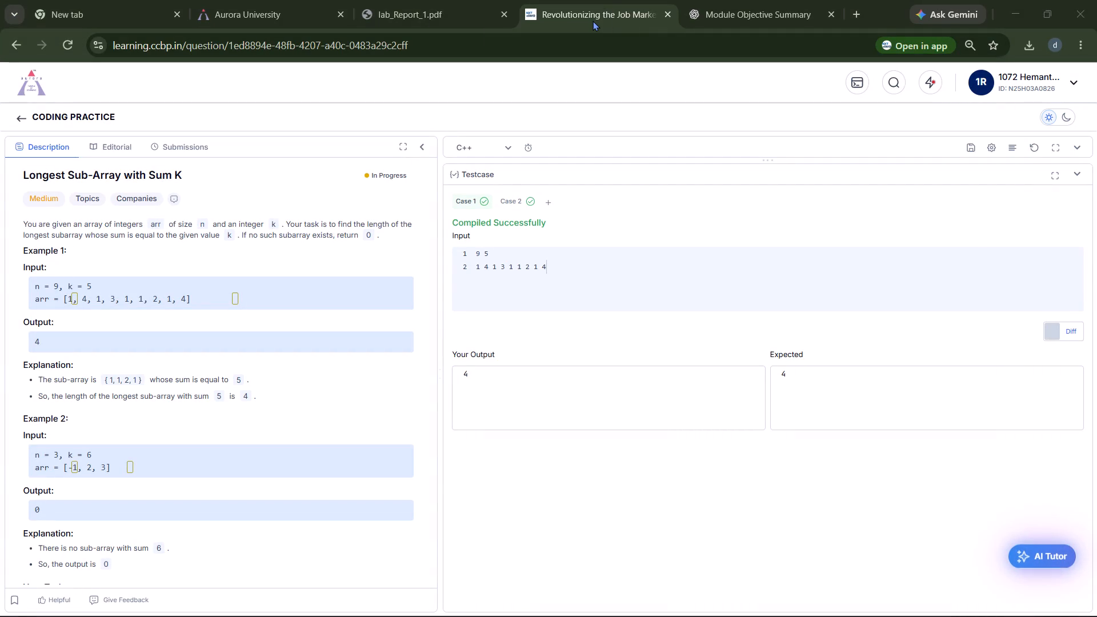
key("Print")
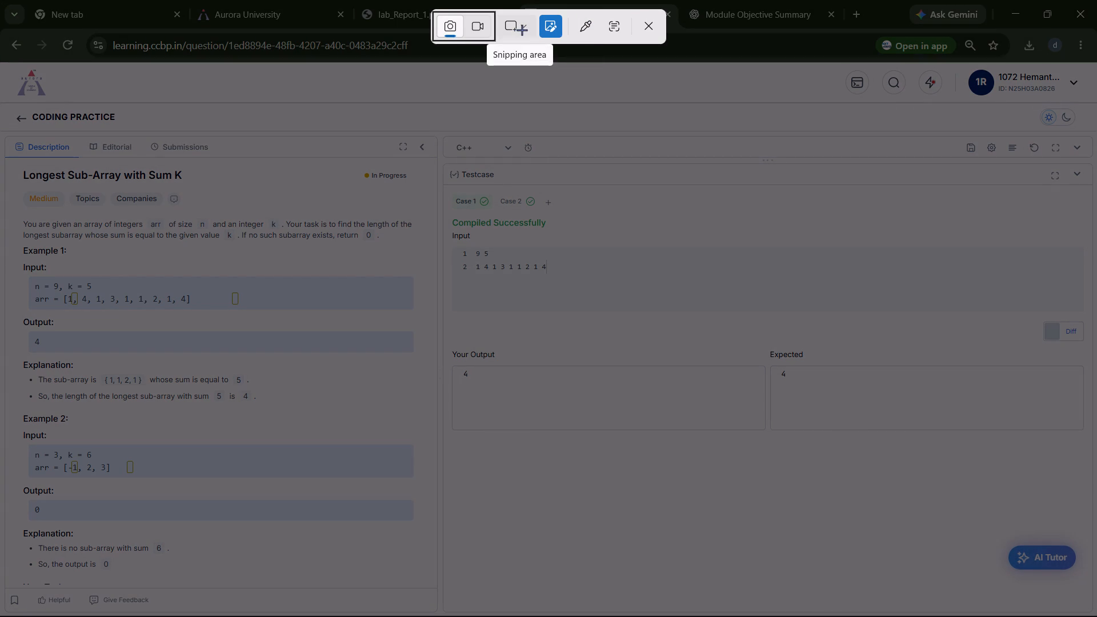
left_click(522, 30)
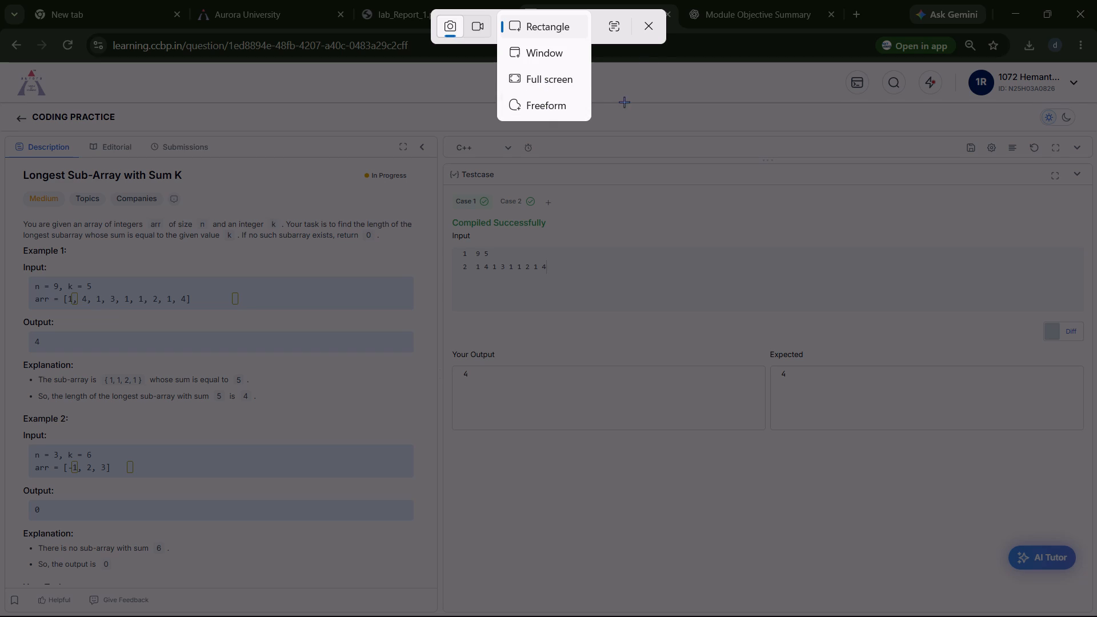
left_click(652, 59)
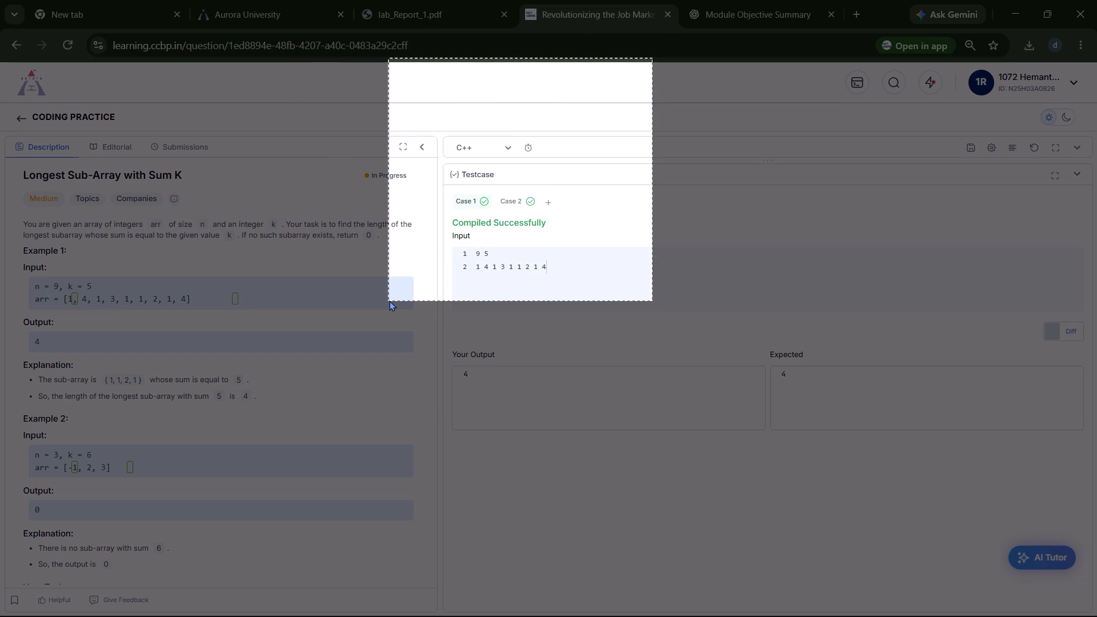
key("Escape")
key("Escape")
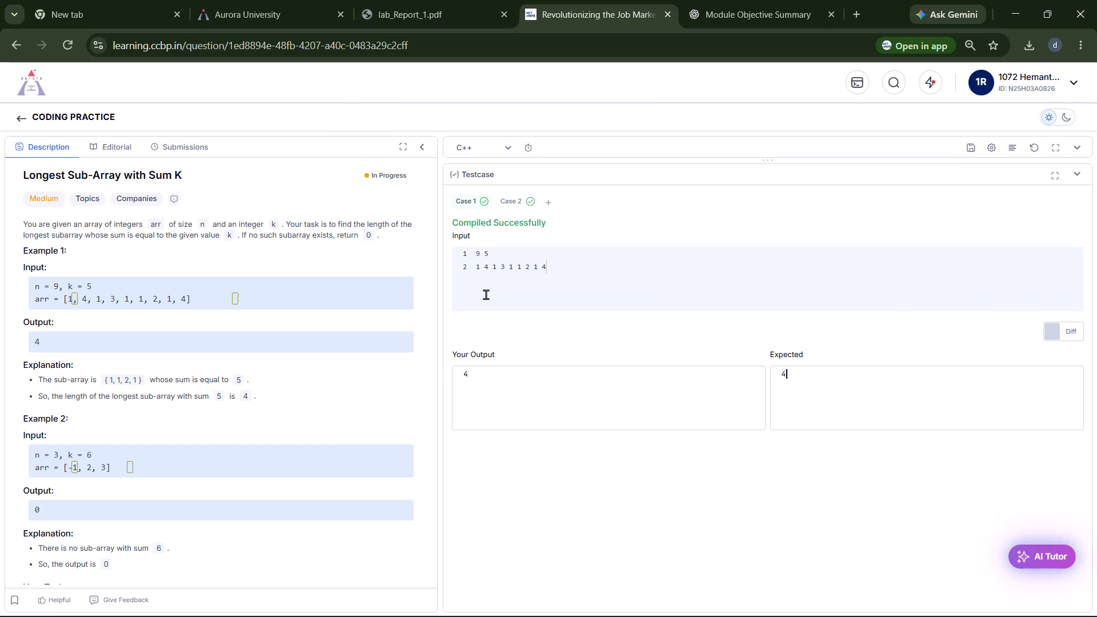
Snip the full Testcase panel with the Case 1 input, output and expected output, and copy it without saving.
key("Print")
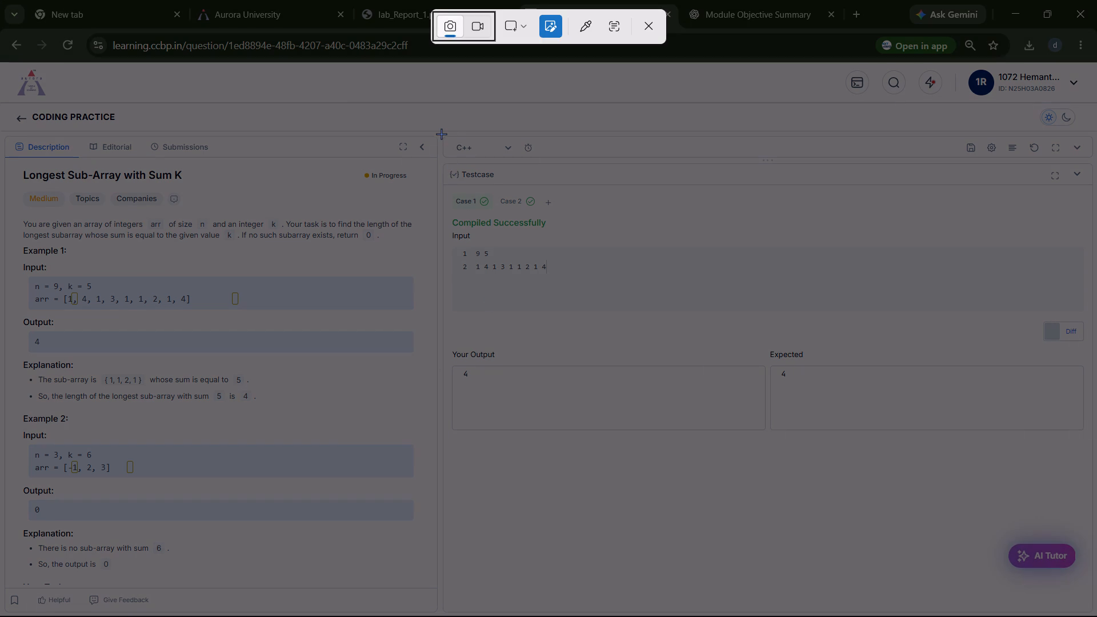
left_click_drag(441, 134, 936, 452)
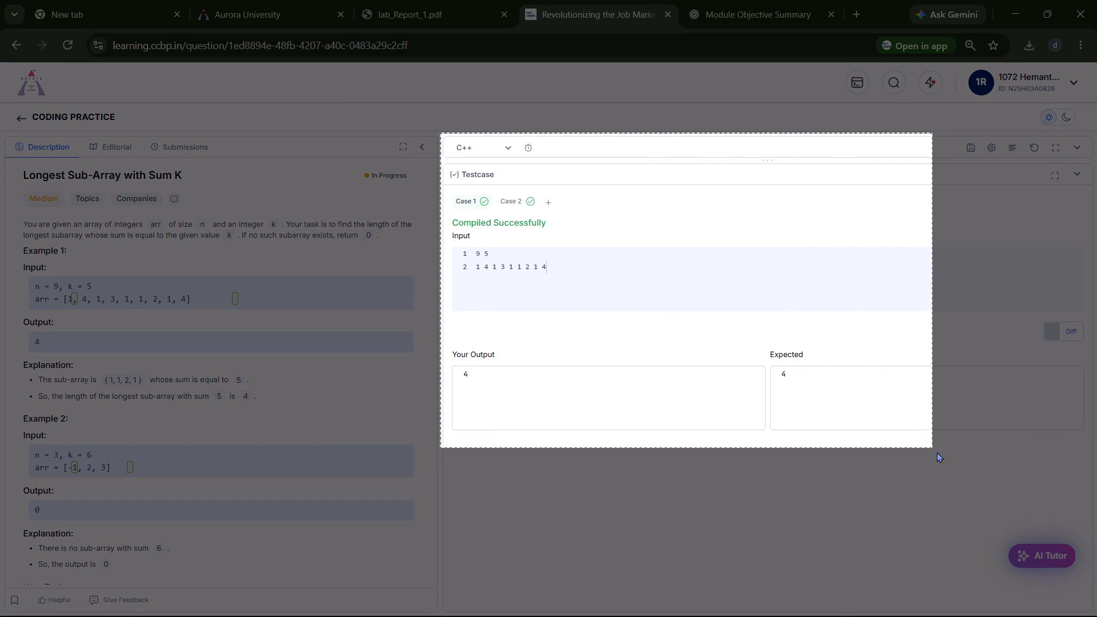
left_click_drag(936, 452, 1096, 609)
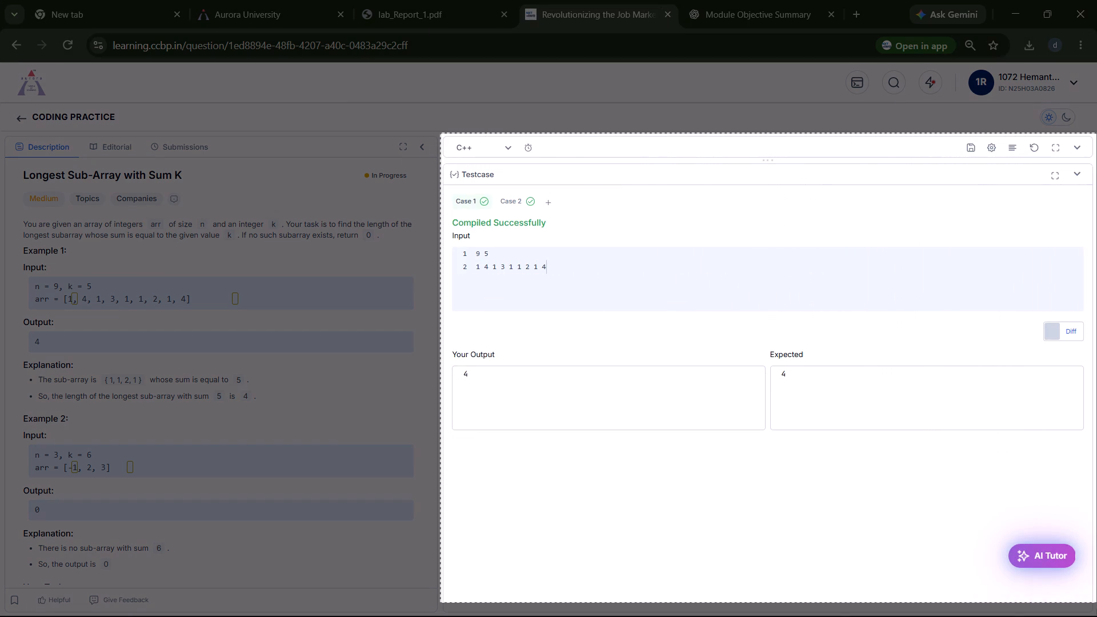
left_click_drag(1096, 609, 1096, 616)
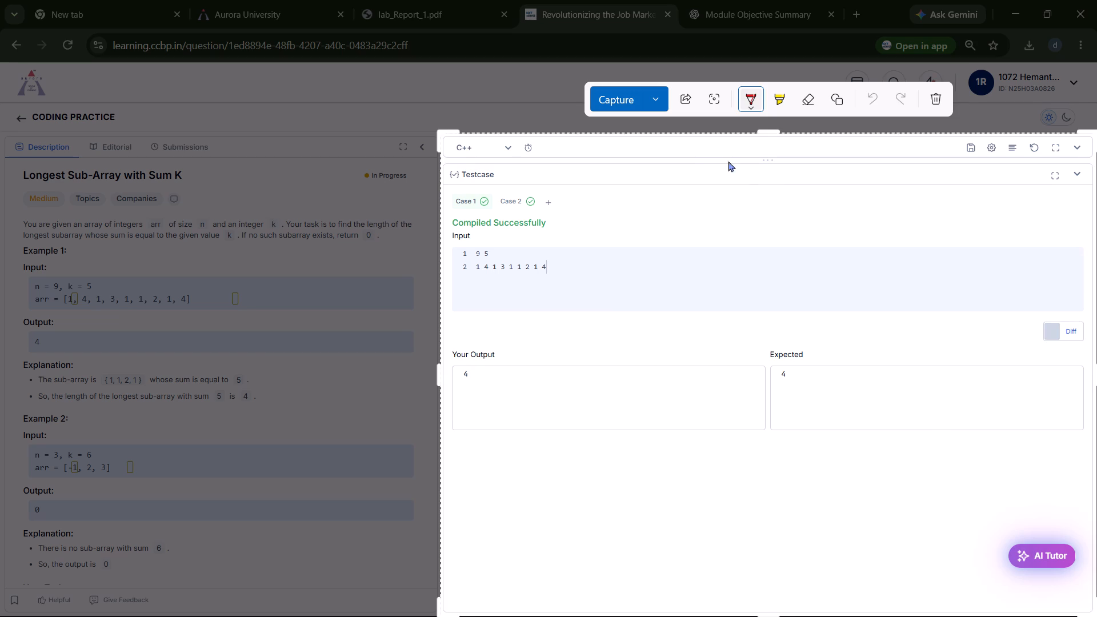
left_click(653, 106)
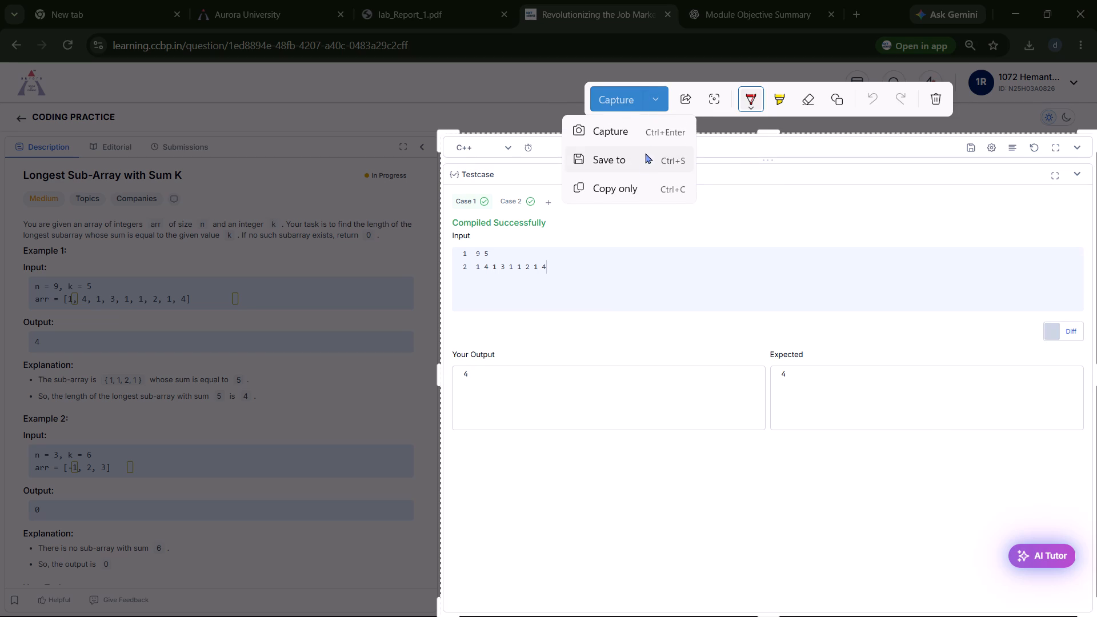
left_click(643, 186)
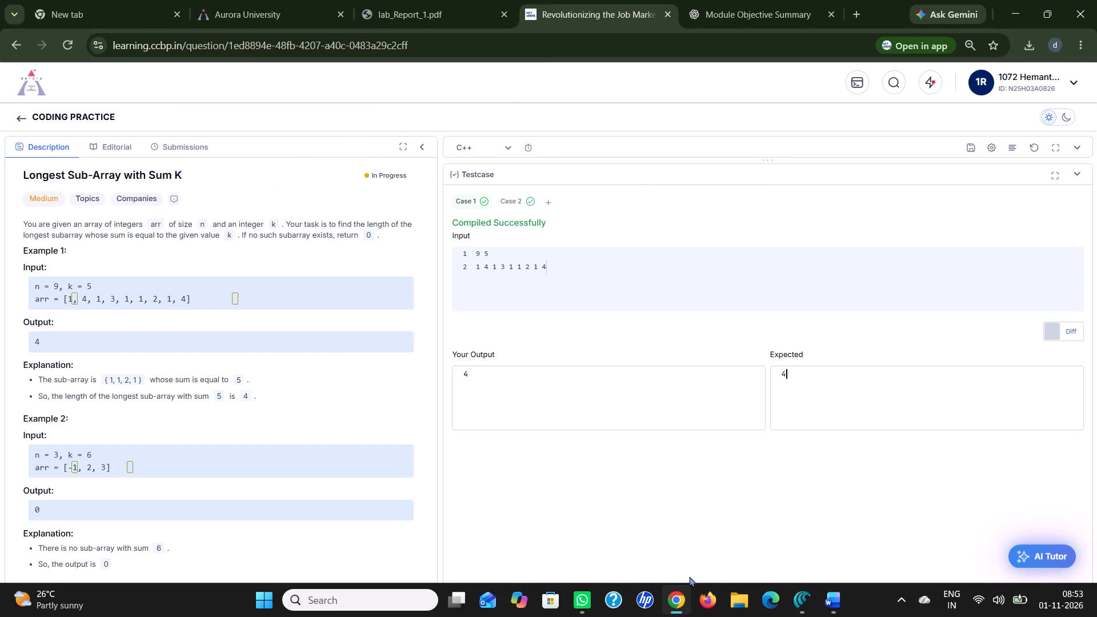
Switch to the Word lab report and paste the screenshot beneath the experiment 2.2 Output: heading.
left_click(826, 603)
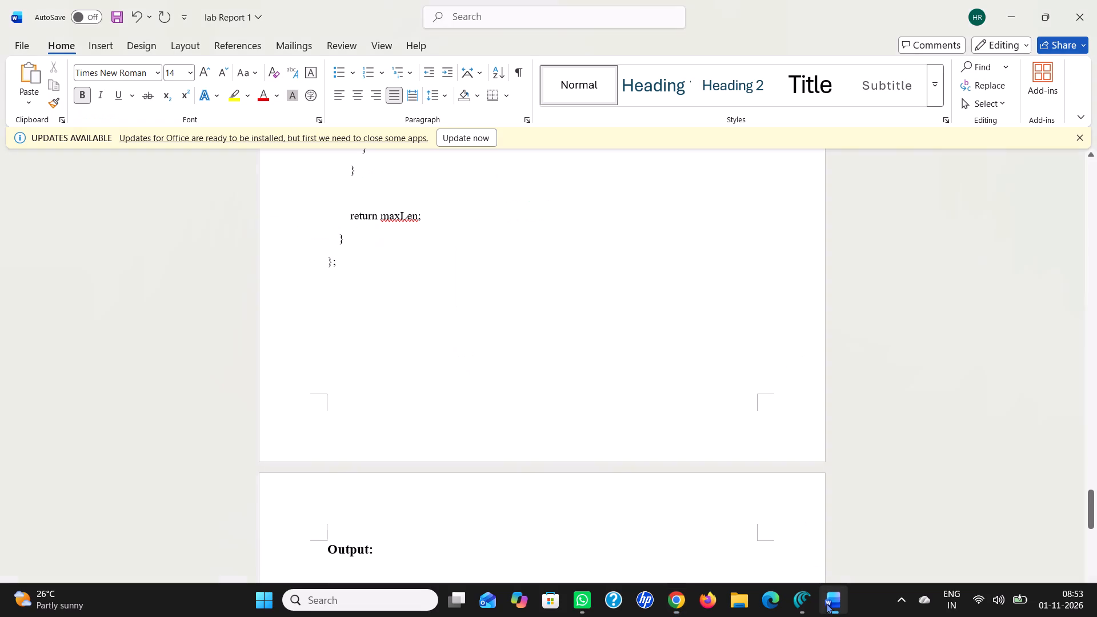
key("ctrl+v")
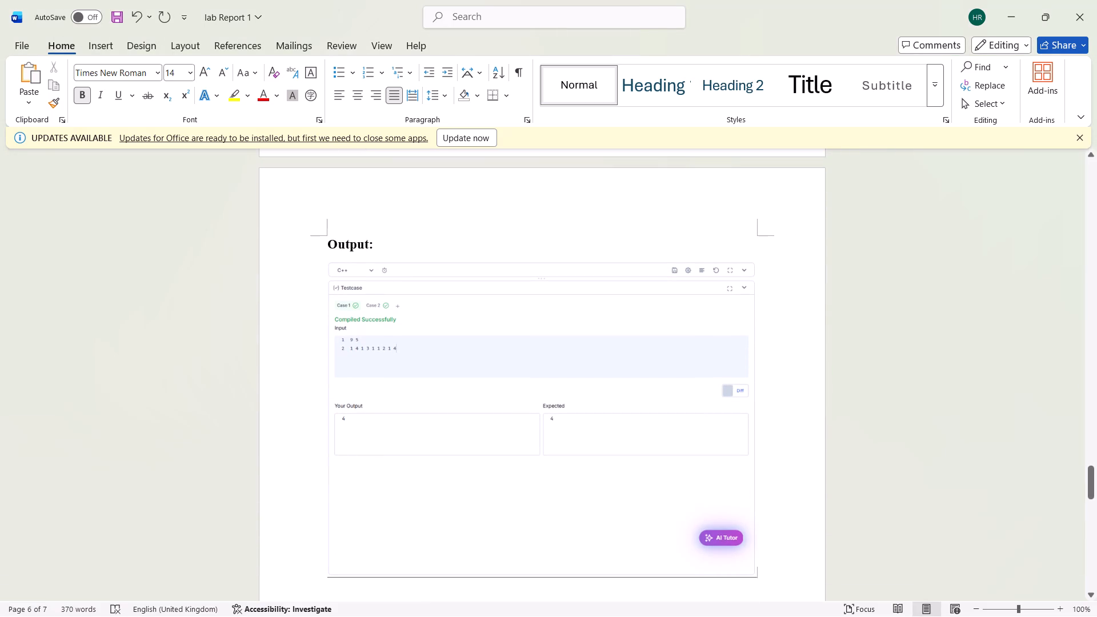
Insert blank lines between the 2.3 substring-counting question and its Implementation (Code) item, without list numbering.
scroll(577, 427, "up", 1)
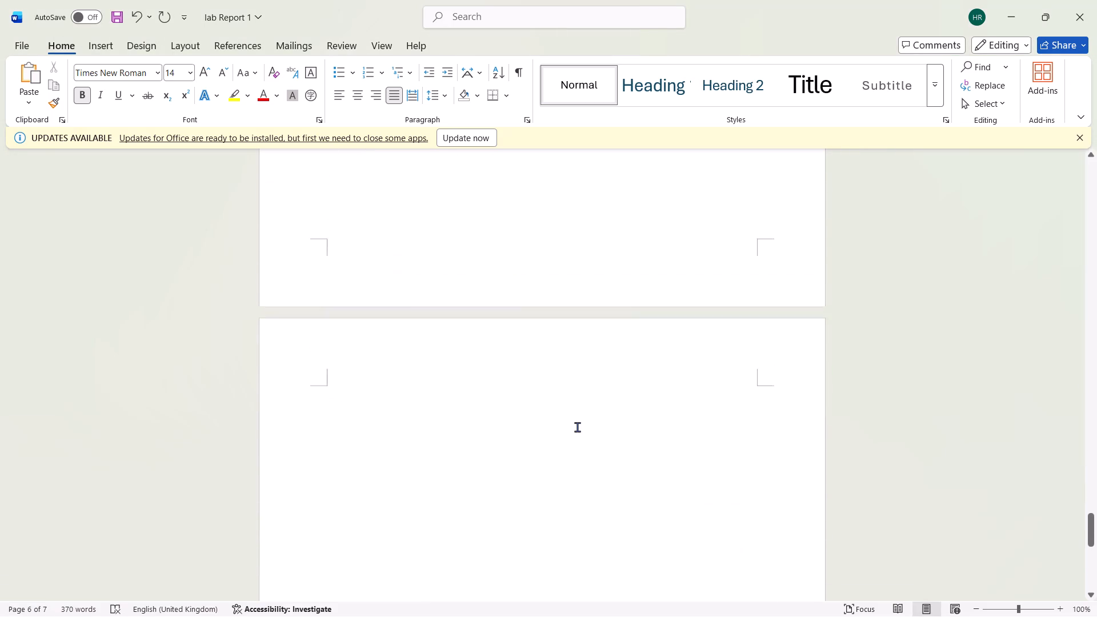
scroll(577, 427, "up", 1)
left_click(718, 298)
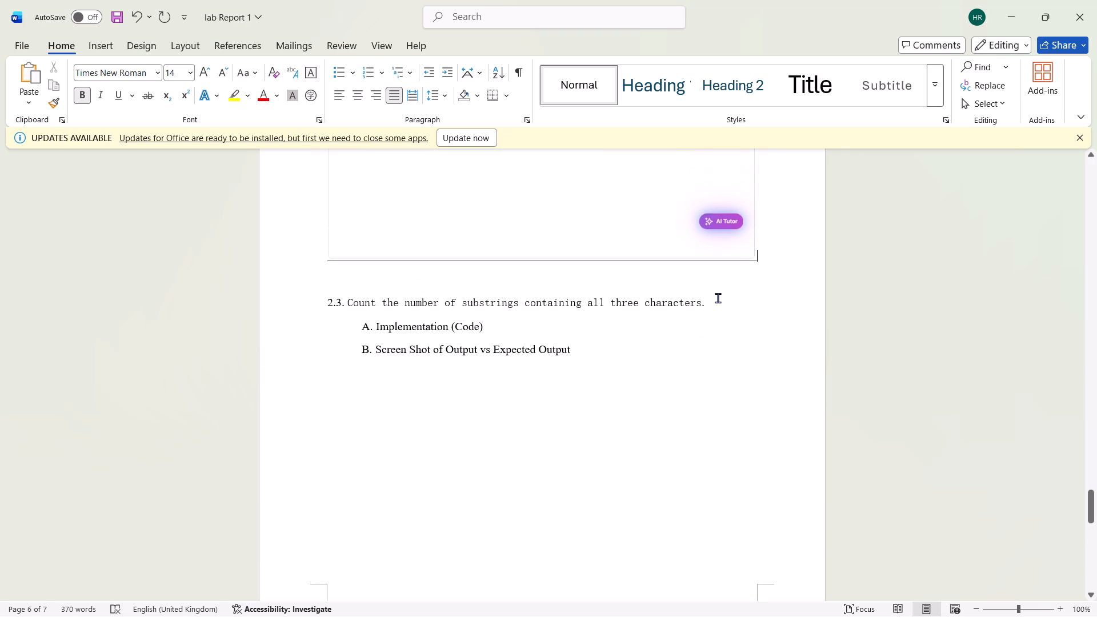
key("Return")
key("Return")
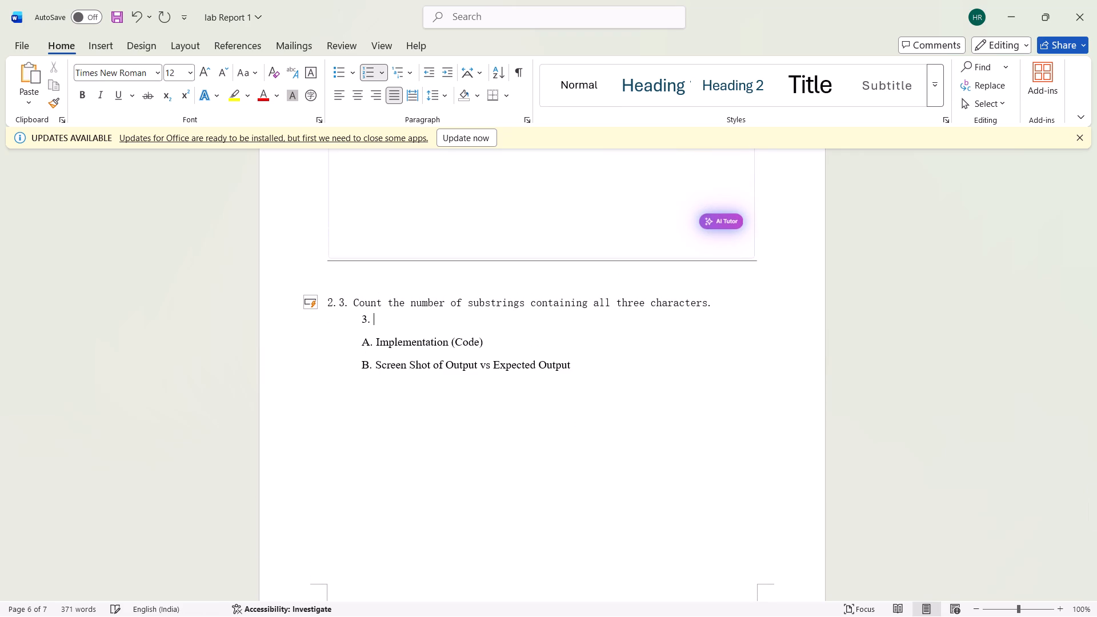
key("Return")
key("Return")
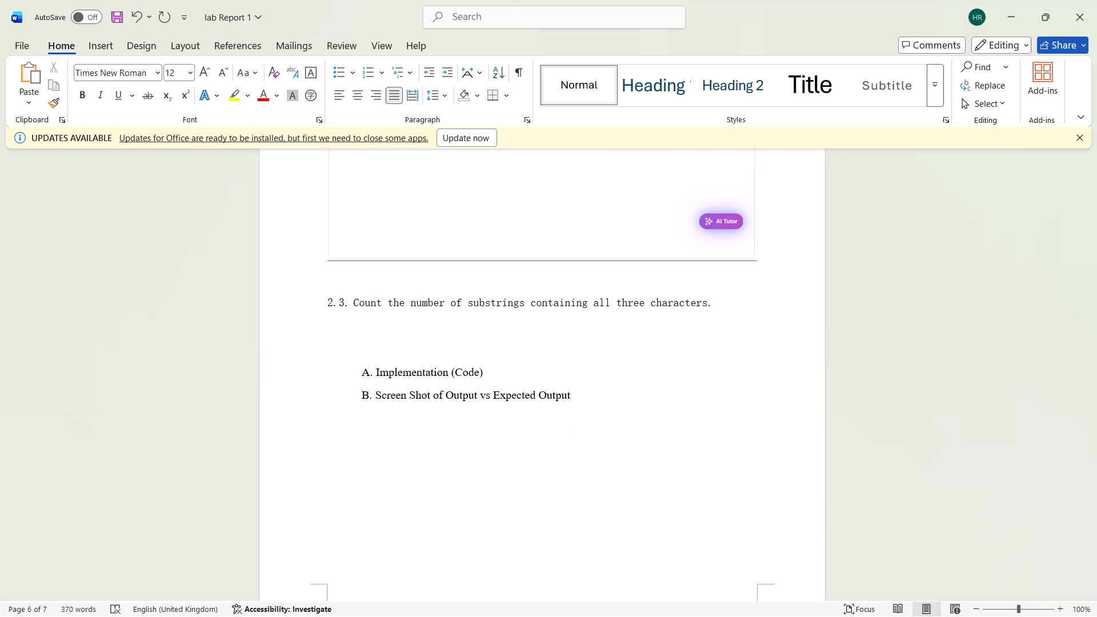
Add a bold 14-point "Code:" heading below the 2.3 question, followed by a new line.
left_click(193, 75)
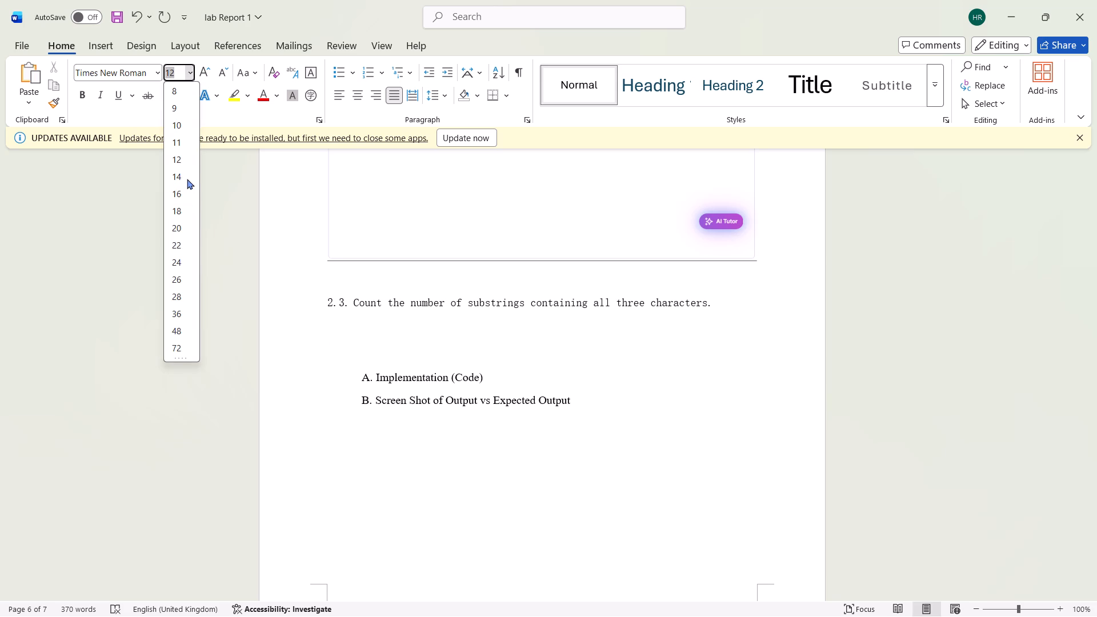
left_click(186, 179)
left_click(87, 92)
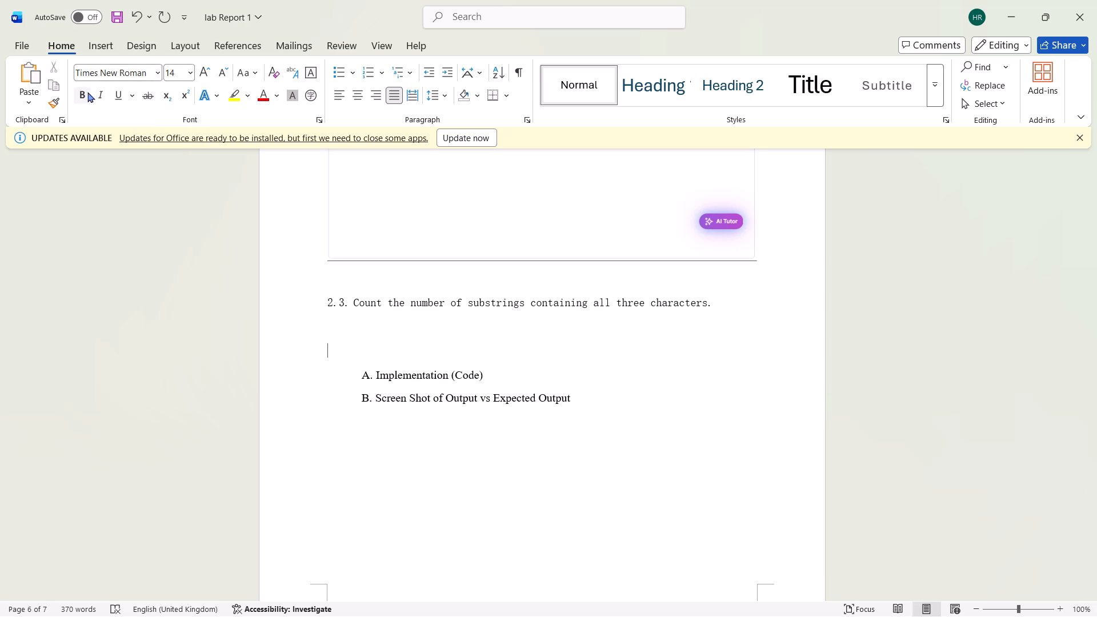
type("code")
key("BackSpace")
key("BackSpace")
key("BackSpace")
key("BackSpace")
key("shift+c")
type("ode")
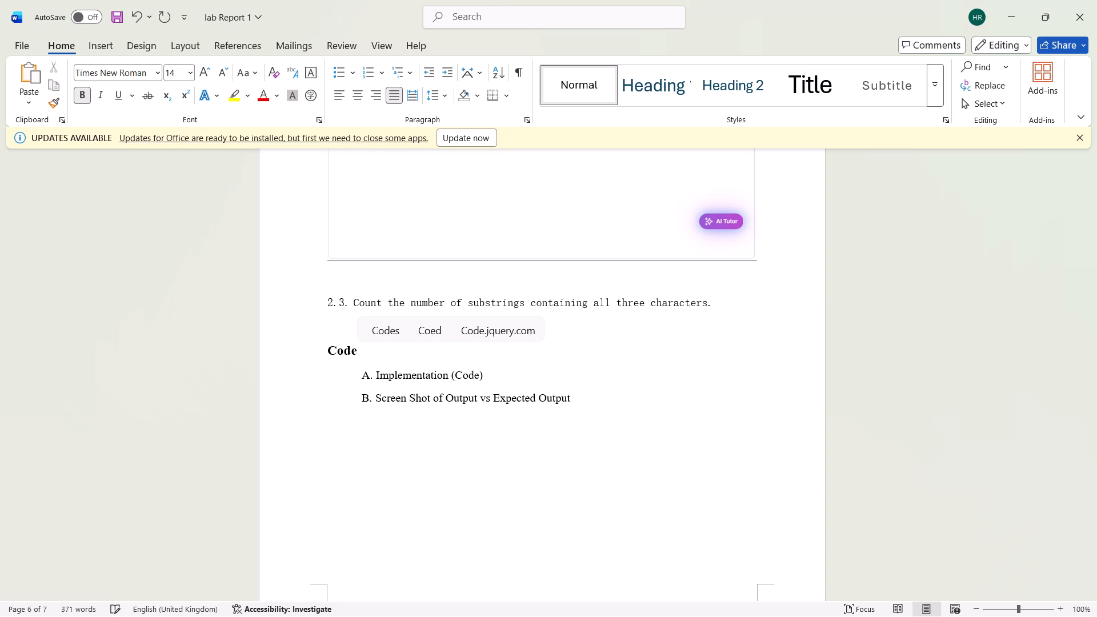
key("shift+colon")
key("Return")
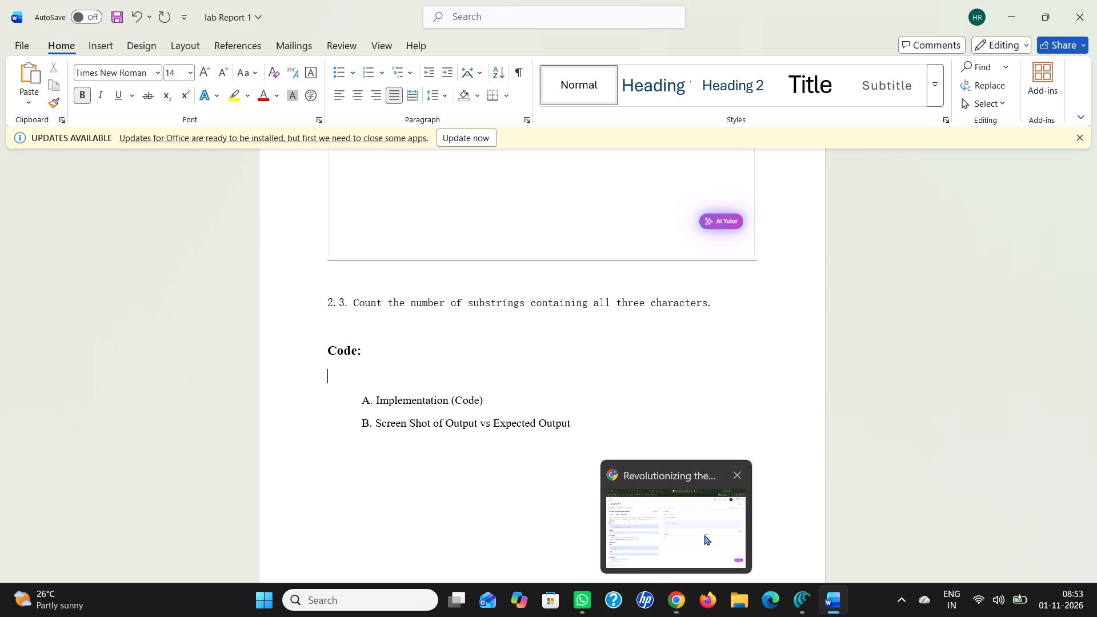
Switch to Chrome, leave the Longest Sub-Array with Sum K problem, and reread experiment 2.3 in lab_Report_1.pdf.
left_click(704, 535)
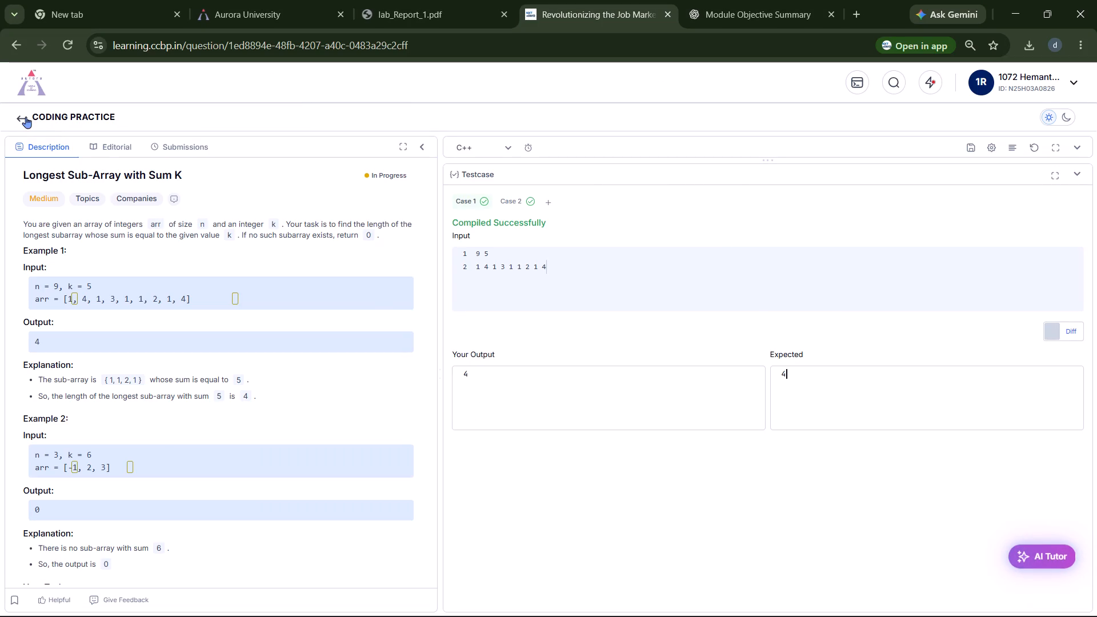
left_click(26, 117)
left_click(411, 0)
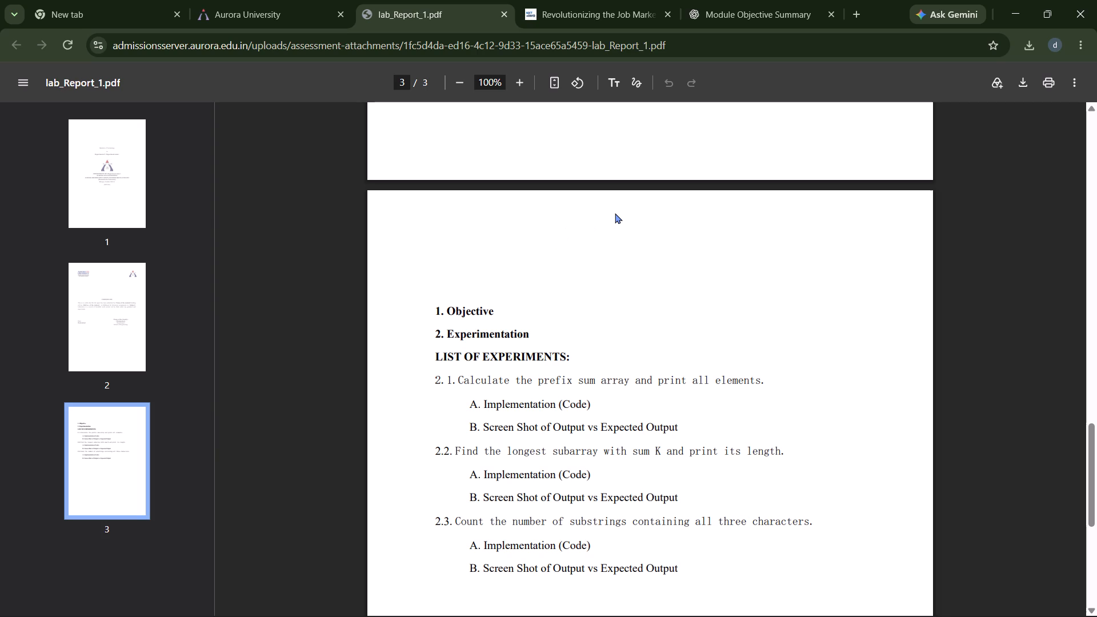
Return to the course portal and examine the Largest Subarray Sum coding practice set for the substring-counting question.
left_click(639, 0)
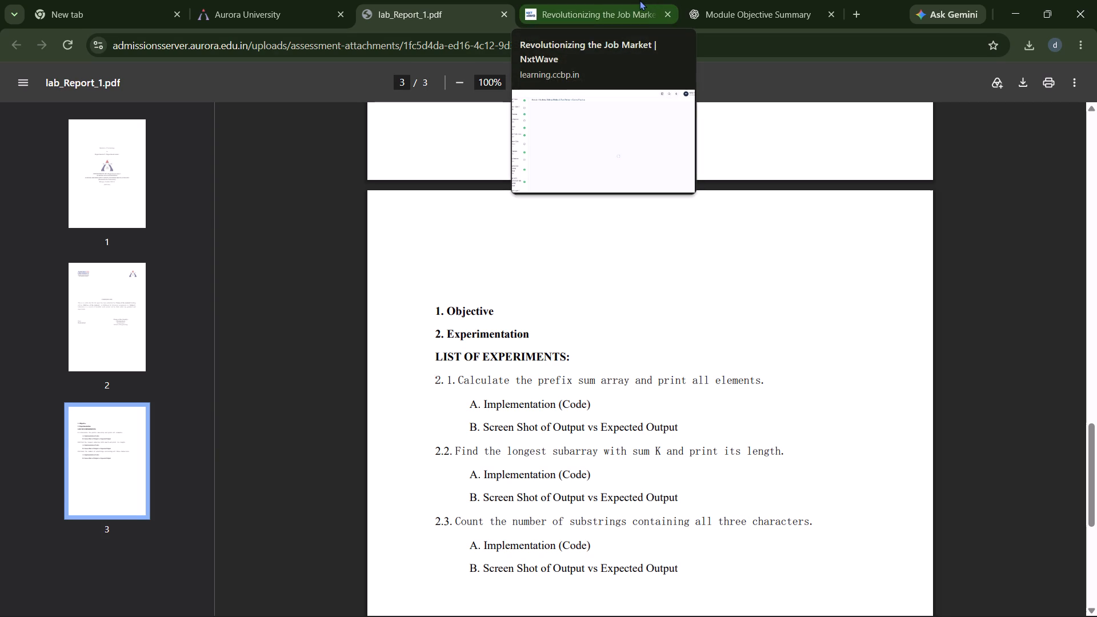
scroll(386, 279, "down", 2)
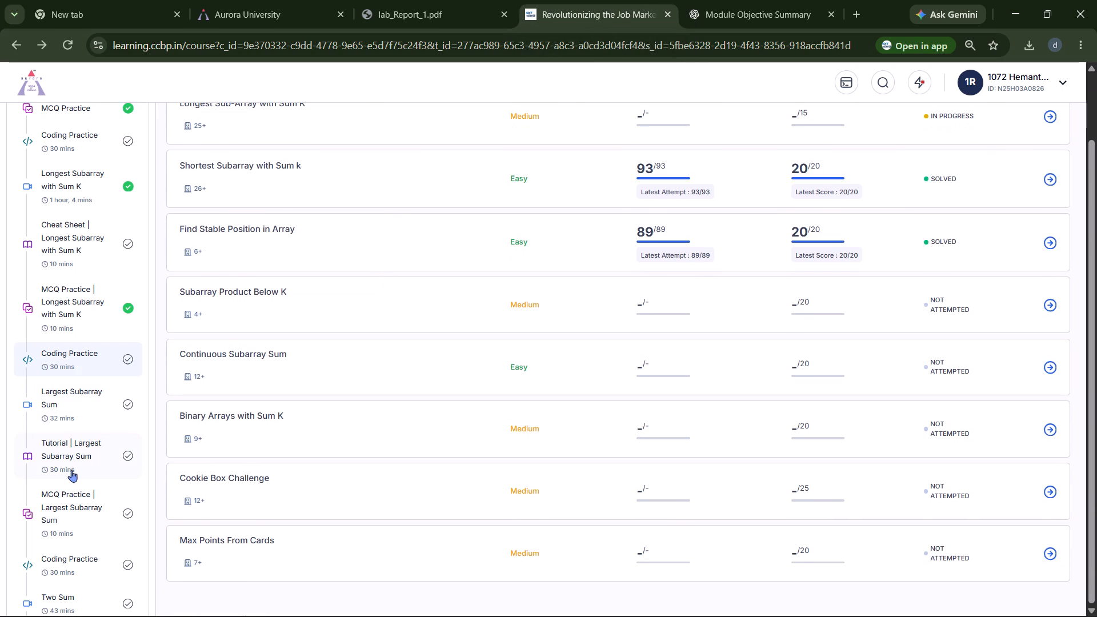
scroll(77, 477, "down", 2)
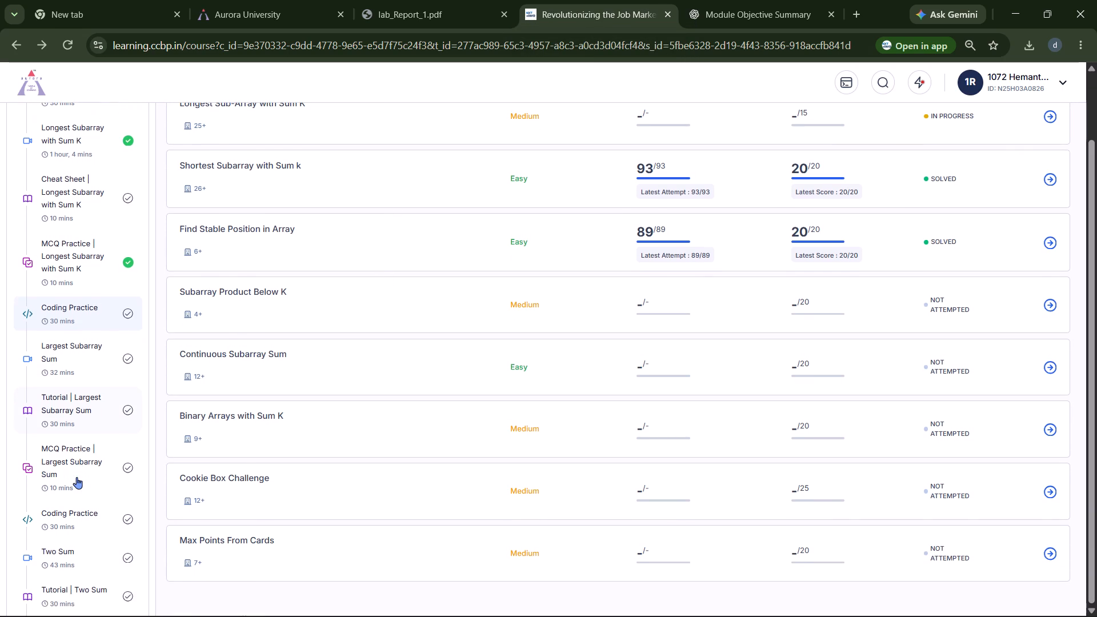
scroll(77, 477, "down", 1)
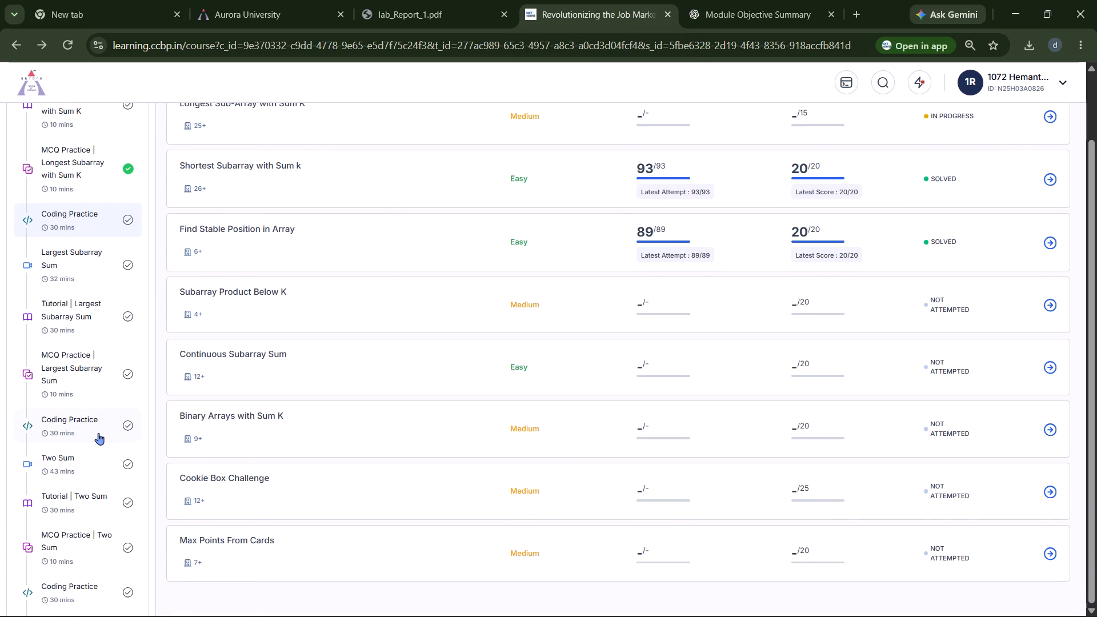
left_click(98, 433)
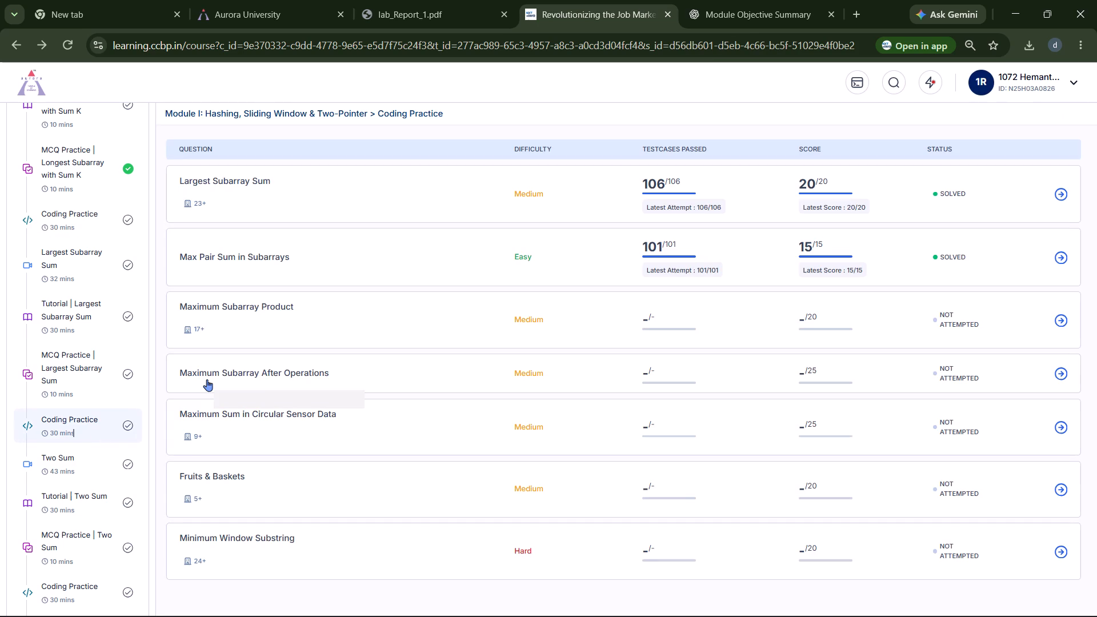
scroll(322, 318, "down", 1)
Look through the whole Two Sum coding practice set for a question on substrings containing all three characters.
scroll(81, 462, "down", 1)
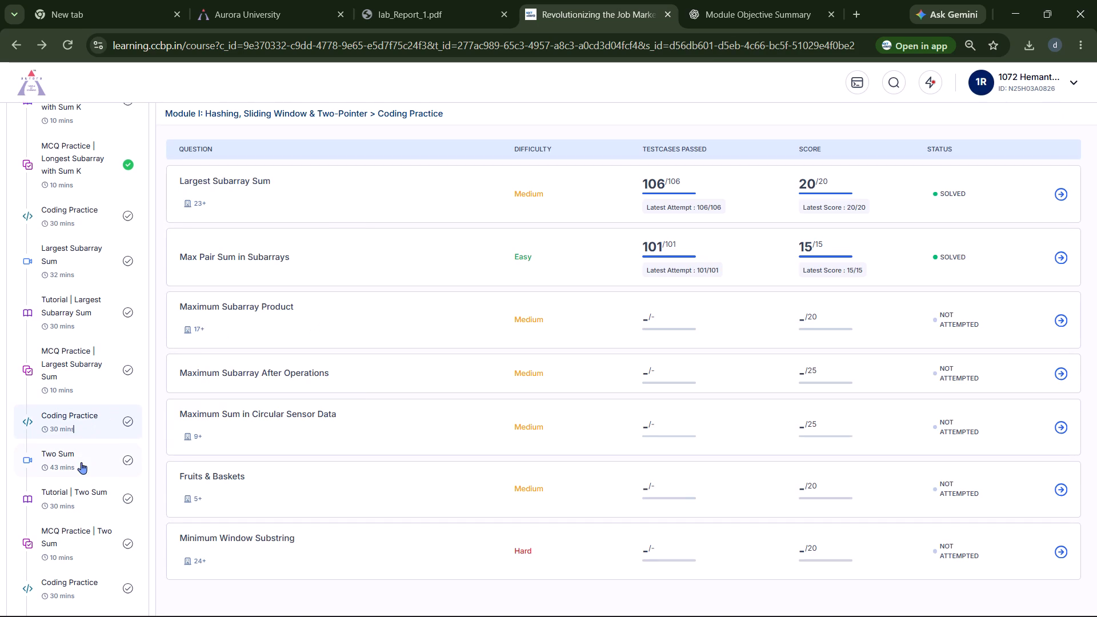
scroll(81, 462, "down", 1)
left_click(78, 541)
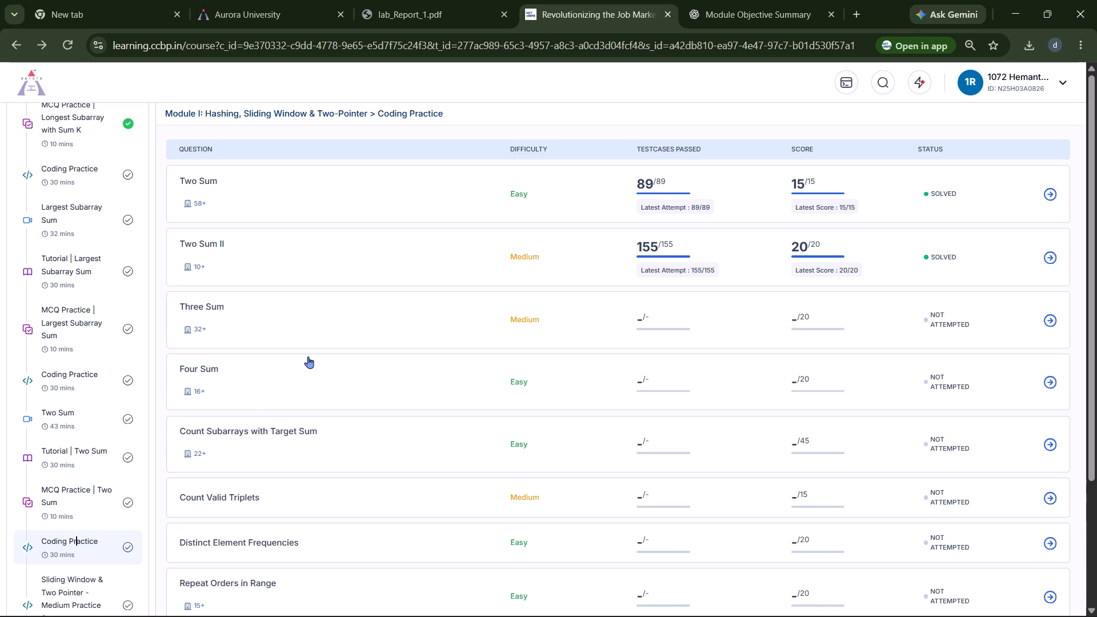
scroll(308, 356, "down", 2)
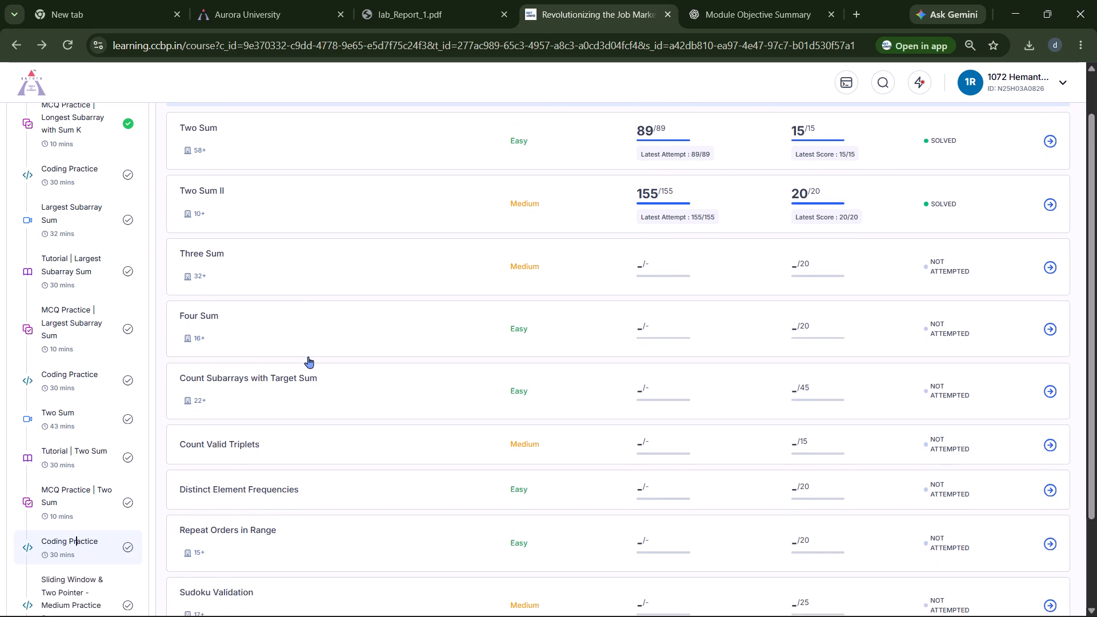
scroll(308, 356, "down", 3)
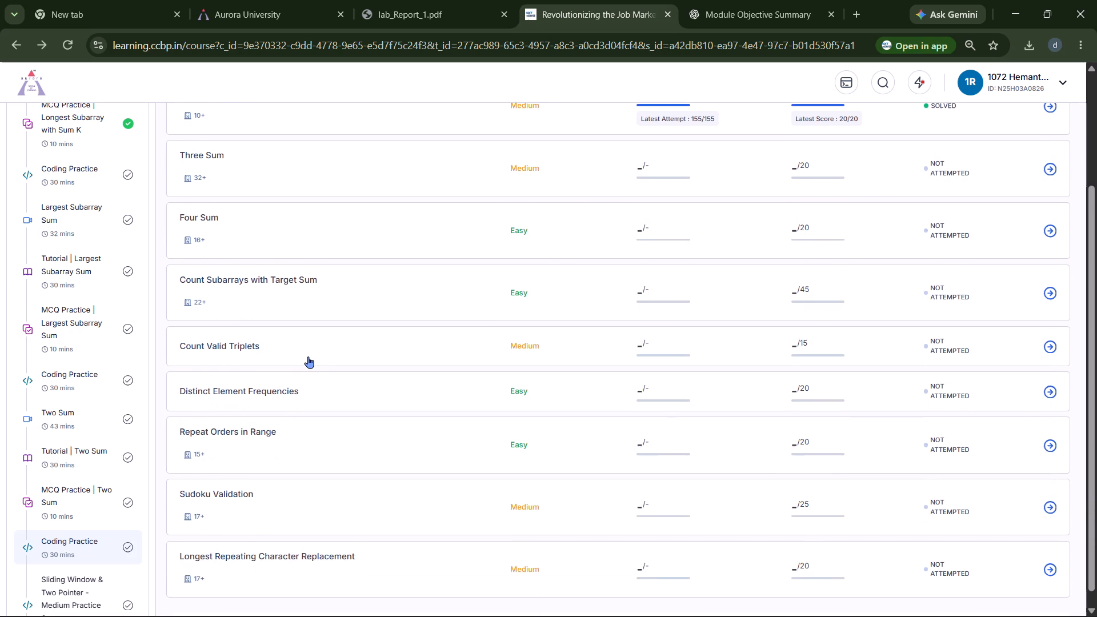
Recheck experiment 2.3 in lab_Report_1.pdf, and examine the portal's Sliding Window & Two Pointer - Medium Practice Set for it.
left_click(455, 13)
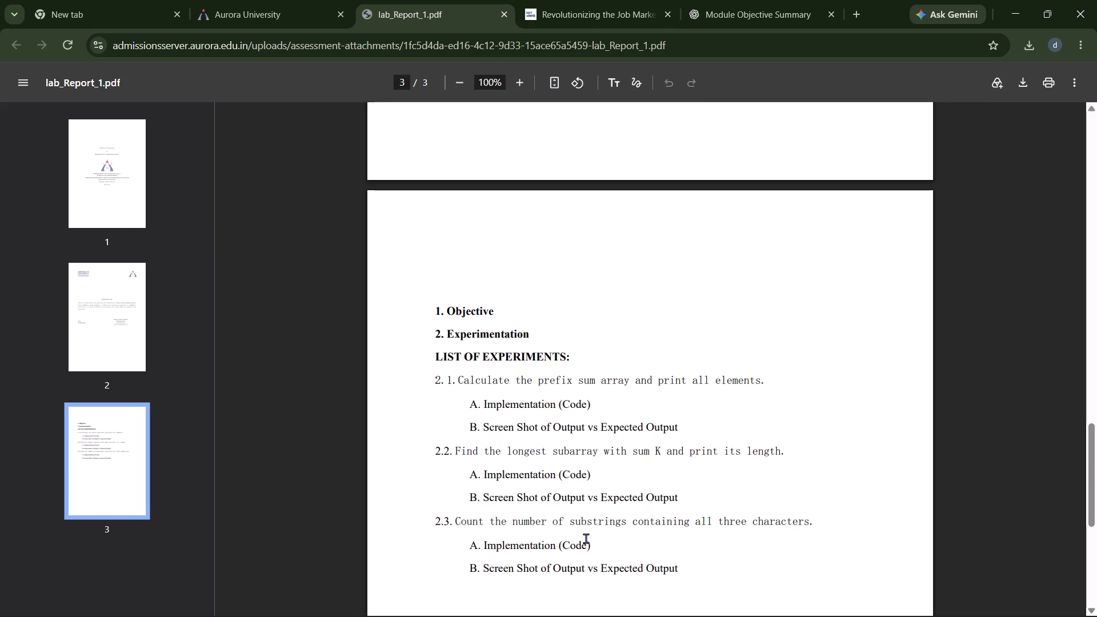
left_click(624, 0)
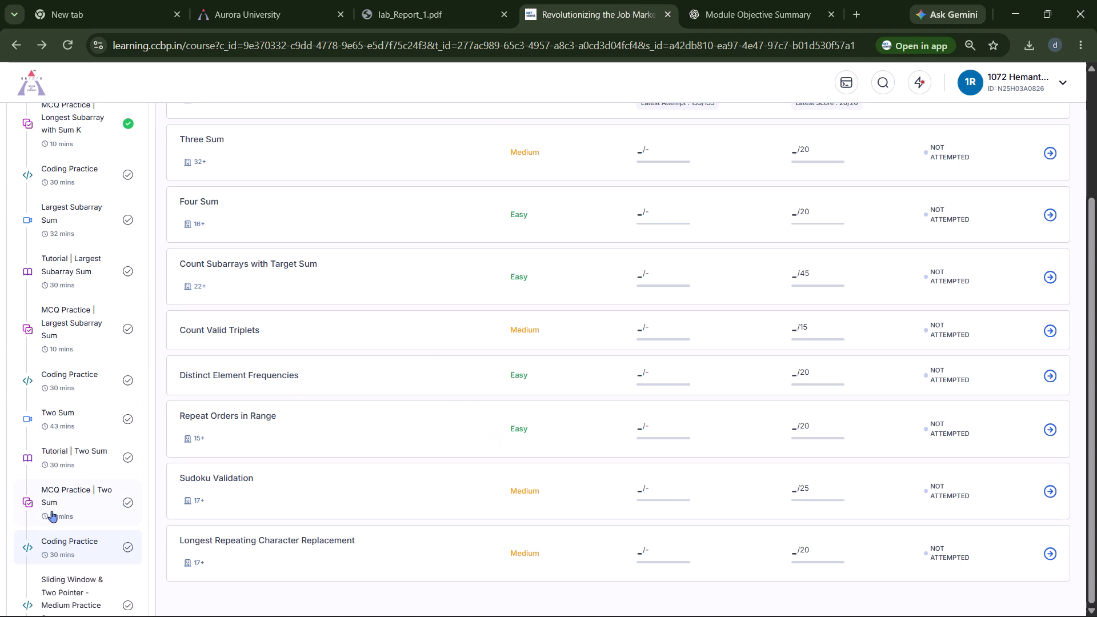
scroll(51, 511, "down", 3)
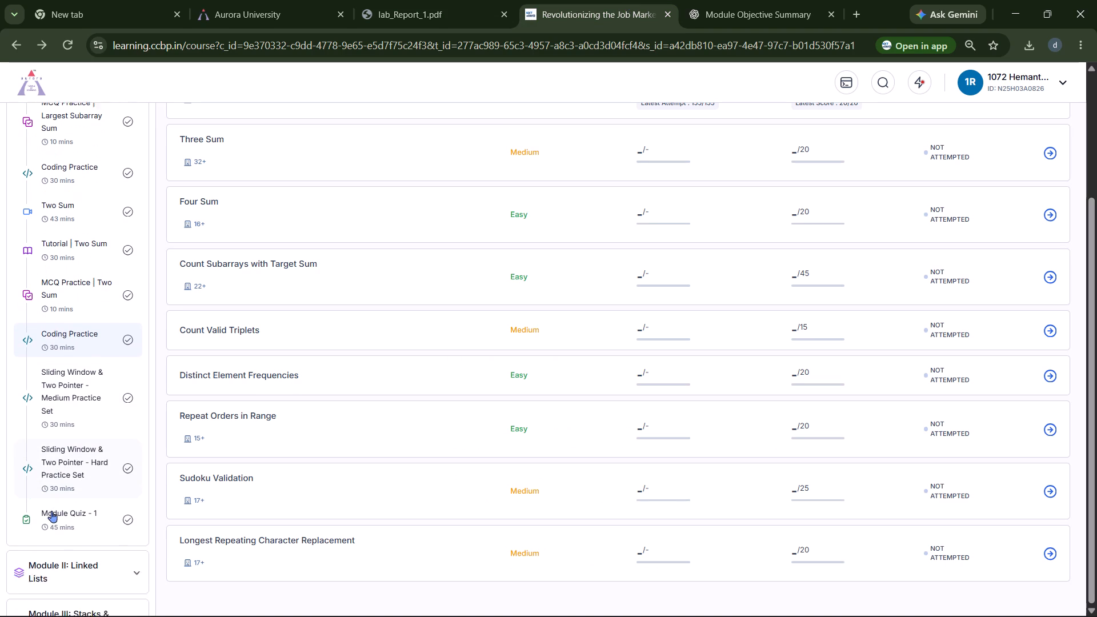
scroll(51, 511, "down", 1)
left_click(91, 379)
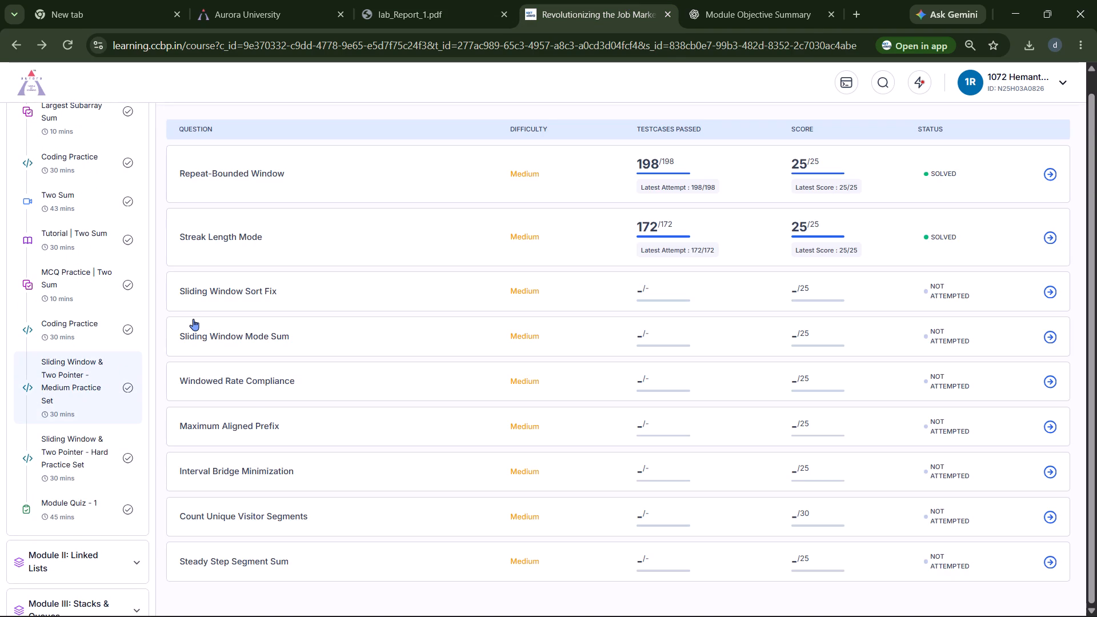
scroll(248, 404, "down", 1)
Examine the full question list of the Sliding Window & Two Pointer - Hard Practice Set for the substring-counting problem.
left_click(105, 452)
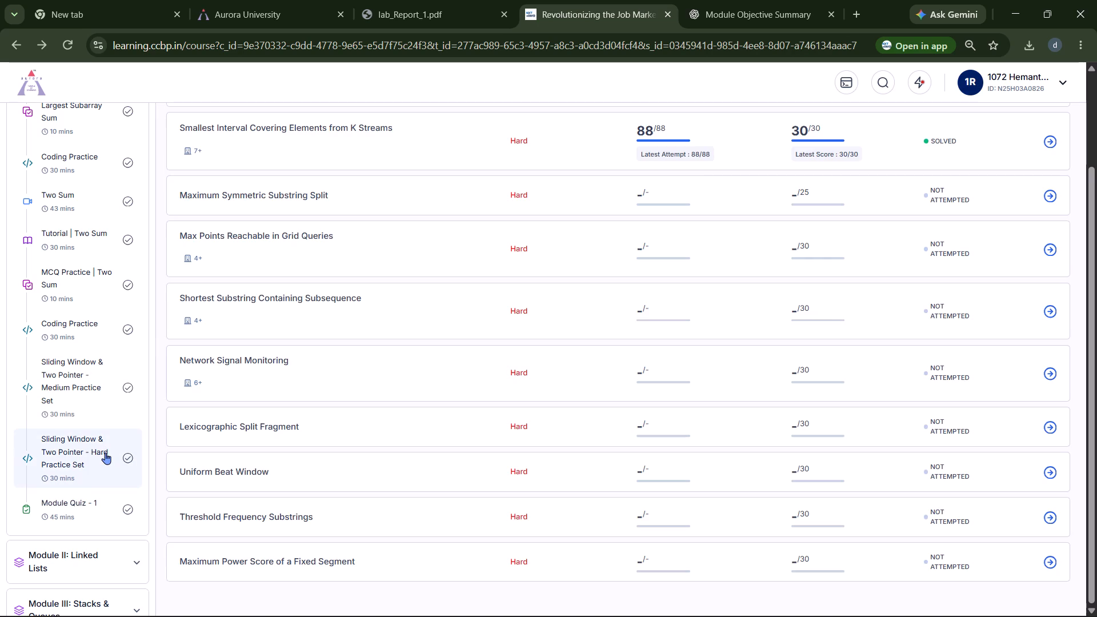
scroll(309, 326, "up", 1)
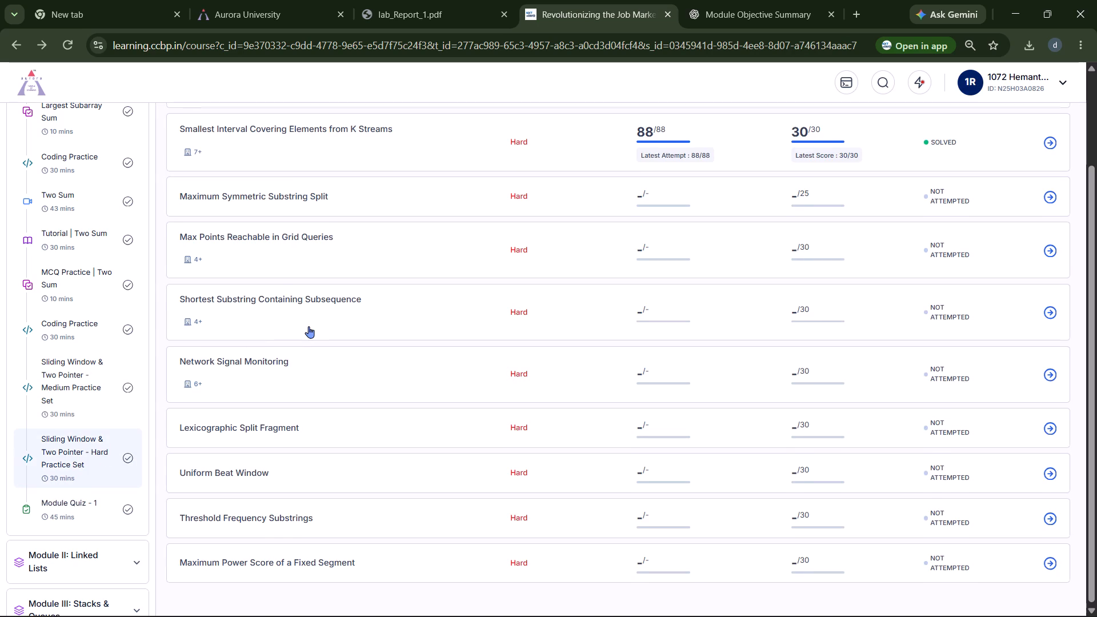
scroll(309, 326, "up", 2)
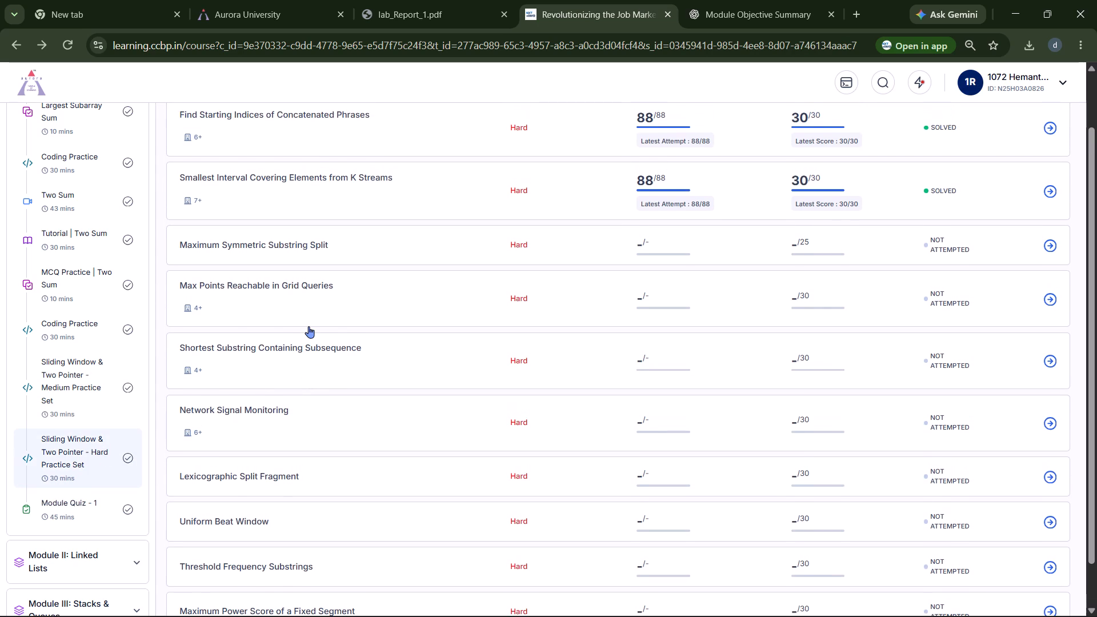
scroll(309, 326, "up", 1)
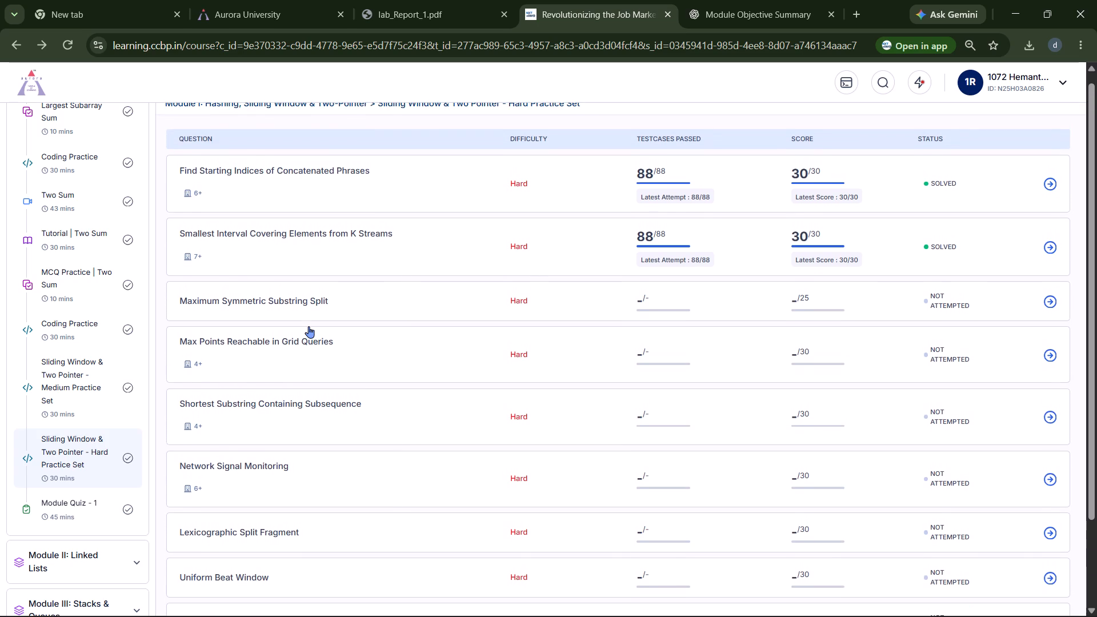
scroll(309, 326, "down", 2)
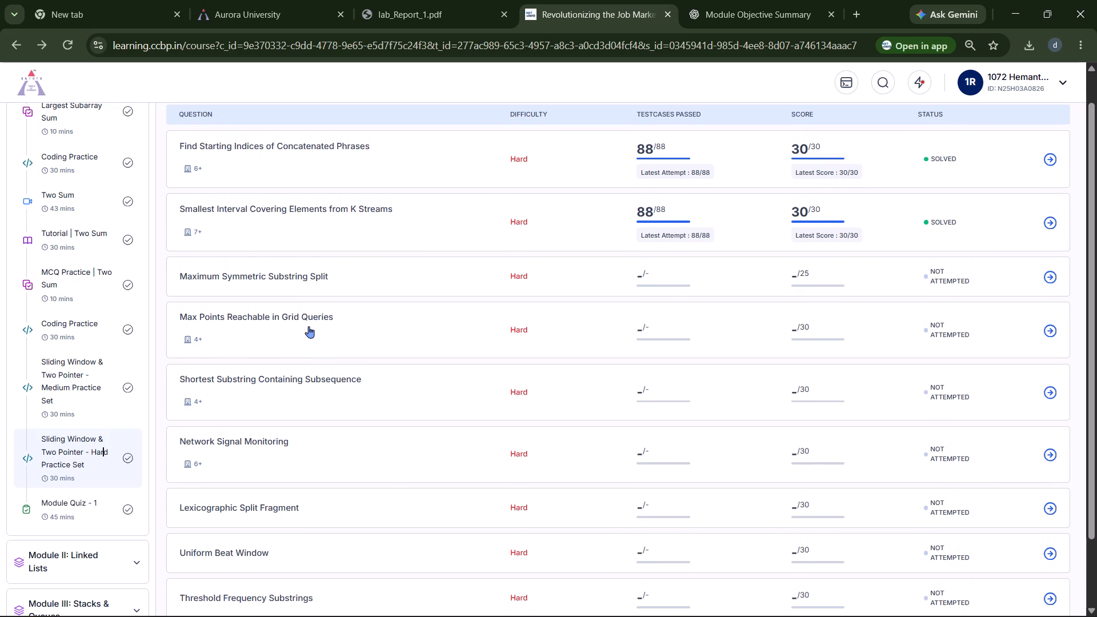
scroll(309, 326, "down", 2)
scroll(309, 326, "up", 1)
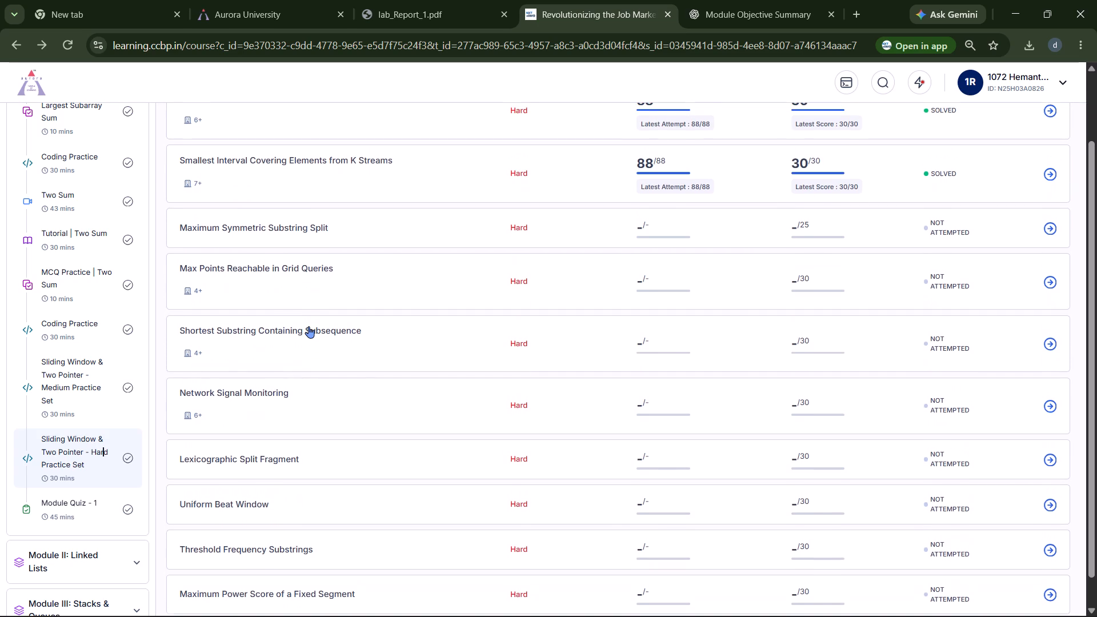
scroll(309, 326, "up", 1)
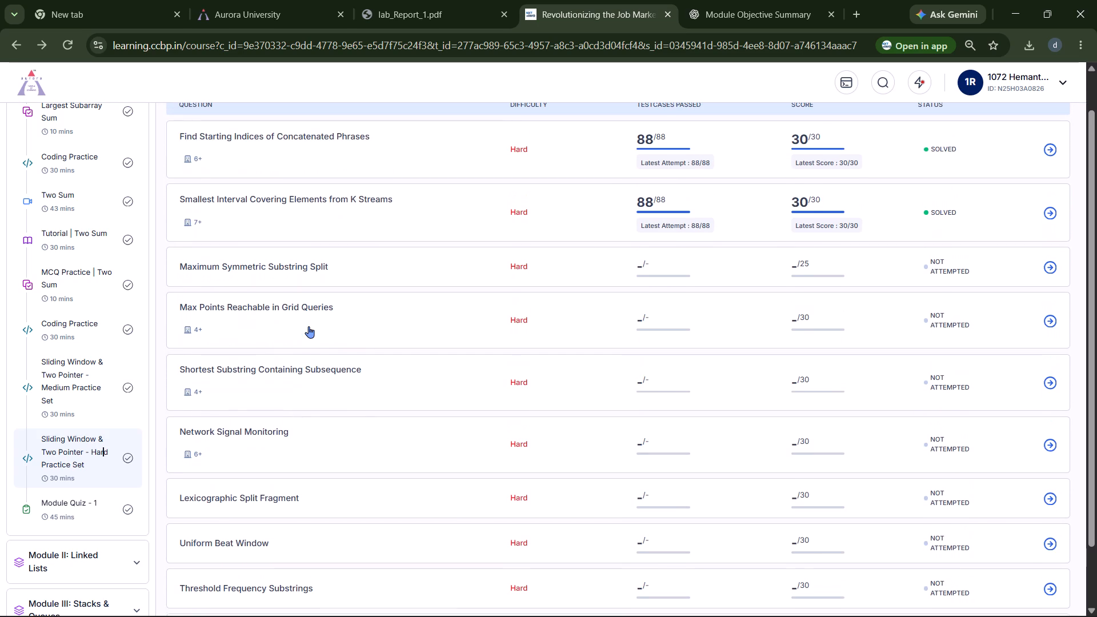
Reread the experiment 2.3 question in lab_Report_1.pdf and compare it with the portal's Hard Practice Set questions.
left_click(740, 0)
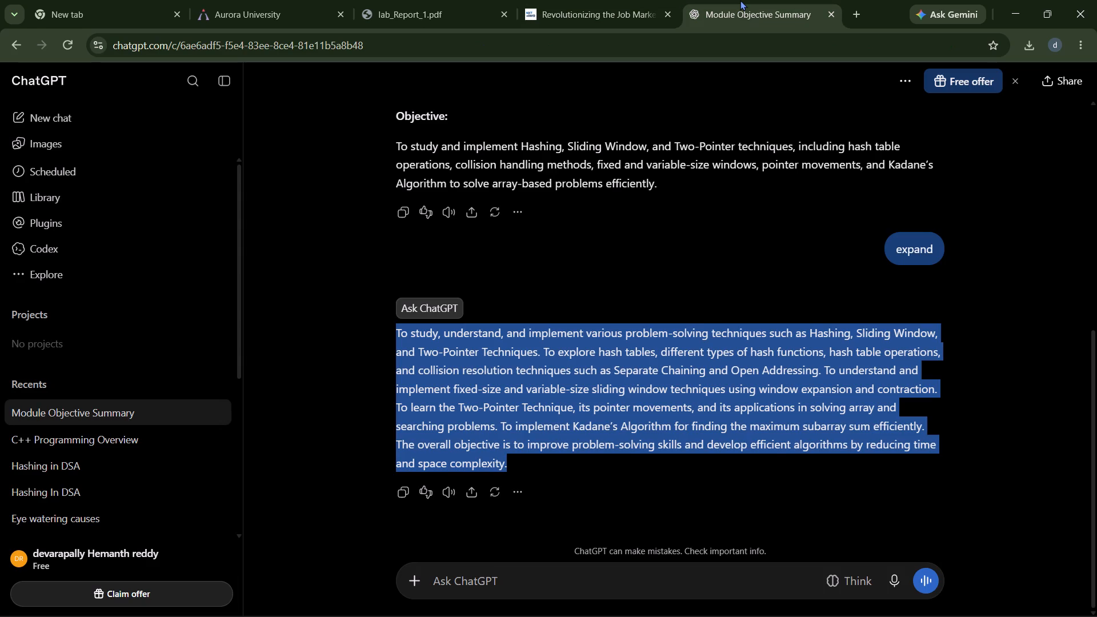
left_click(441, 0)
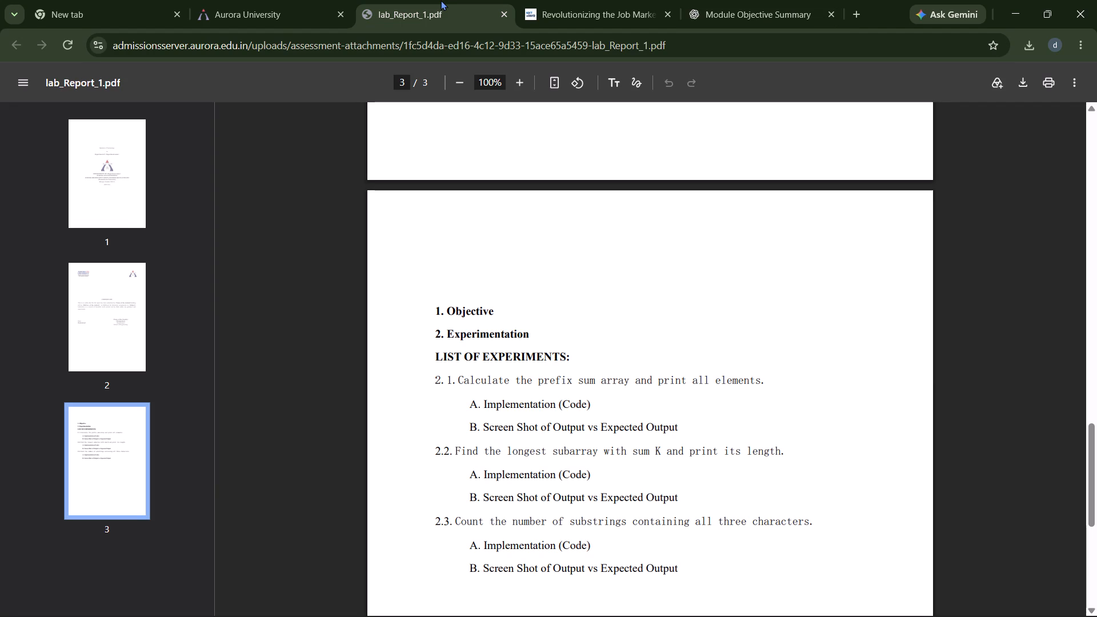
left_click(583, 0)
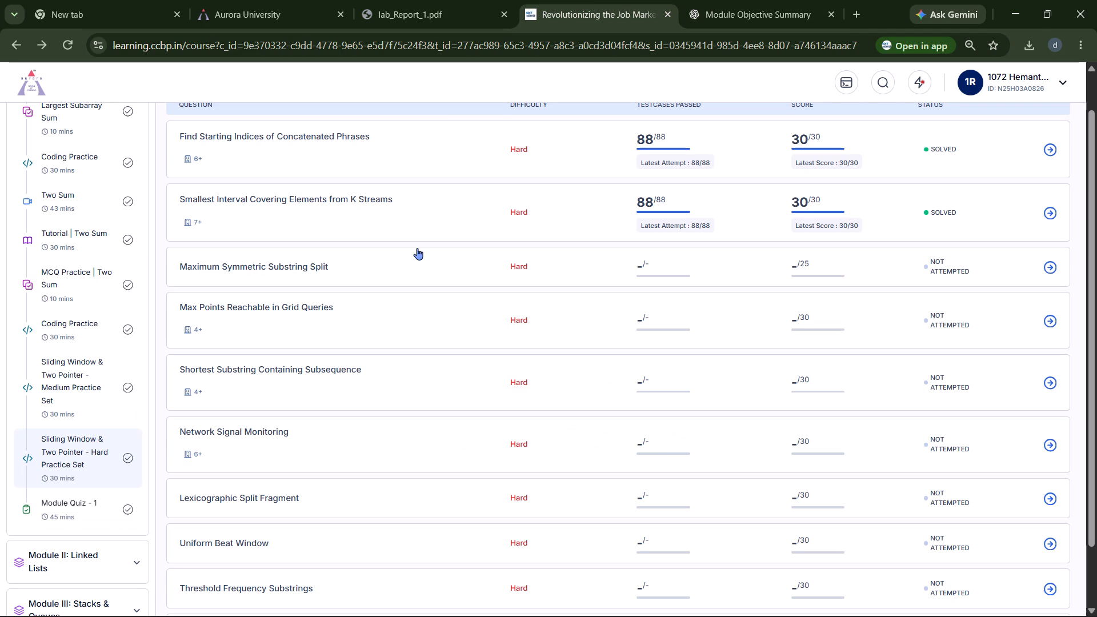
scroll(366, 365, "down", 1)
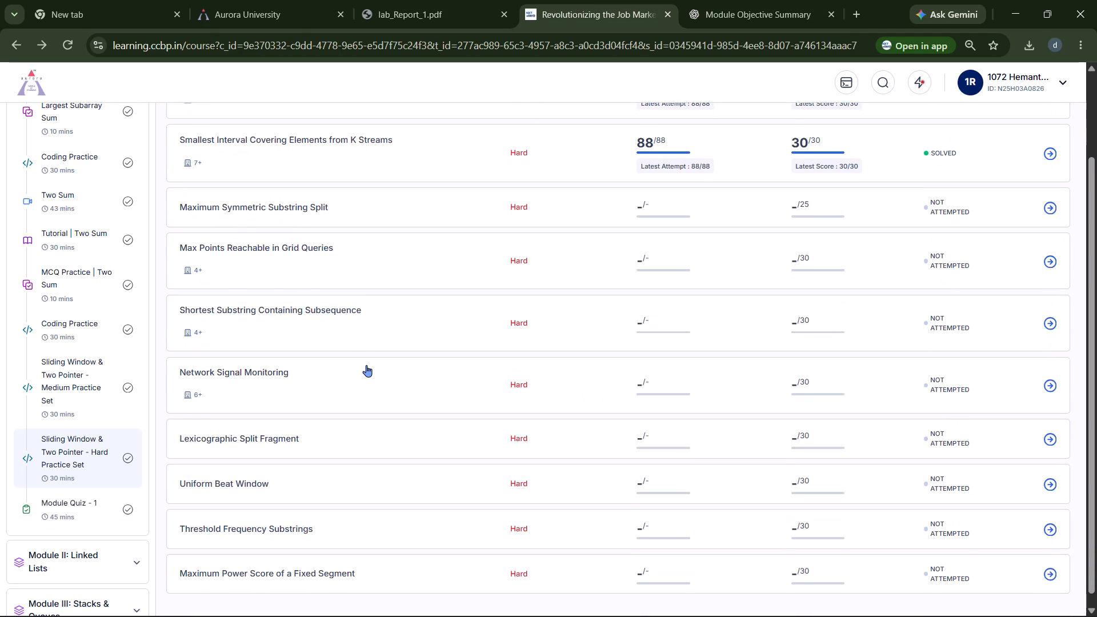
scroll(366, 365, "down", 1)
Recheck the Sliding Window & Two Pointer - Medium Practice Set and the Two Sum coding practice set for the experiment 2.3 question.
left_click(93, 380)
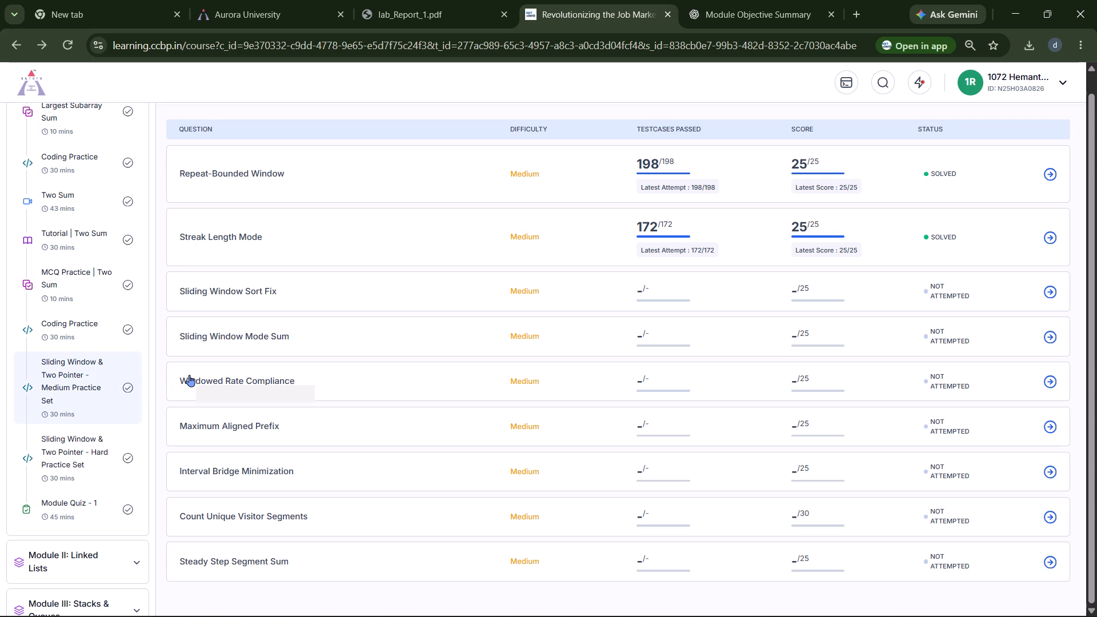
scroll(255, 326, "down", 1)
left_click(103, 332)
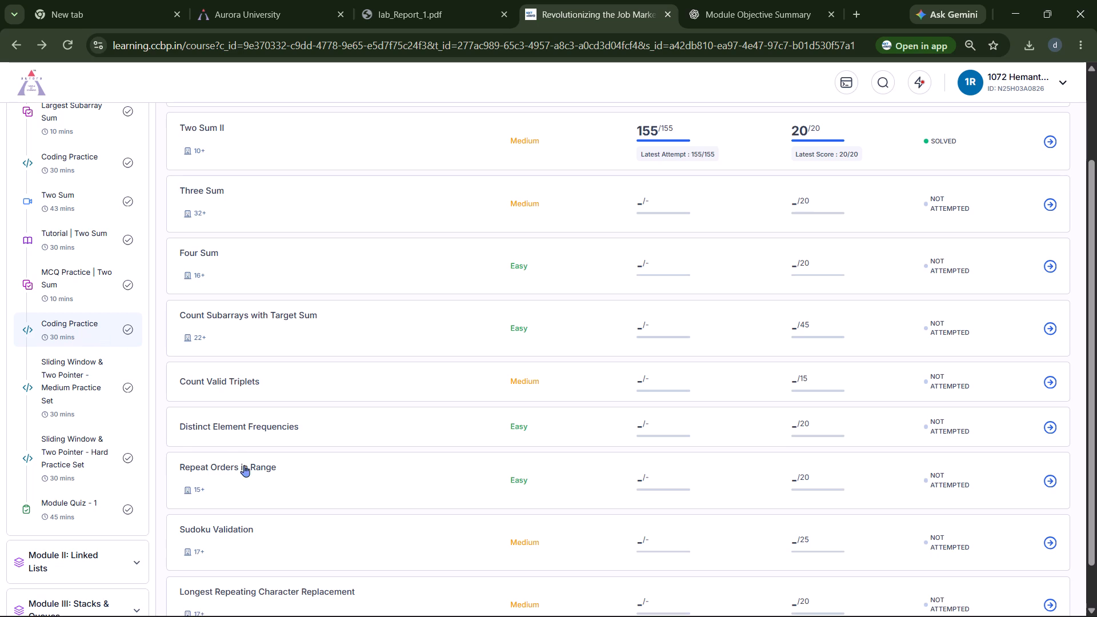
scroll(245, 467, "down", 2)
scroll(245, 467, "up", 3)
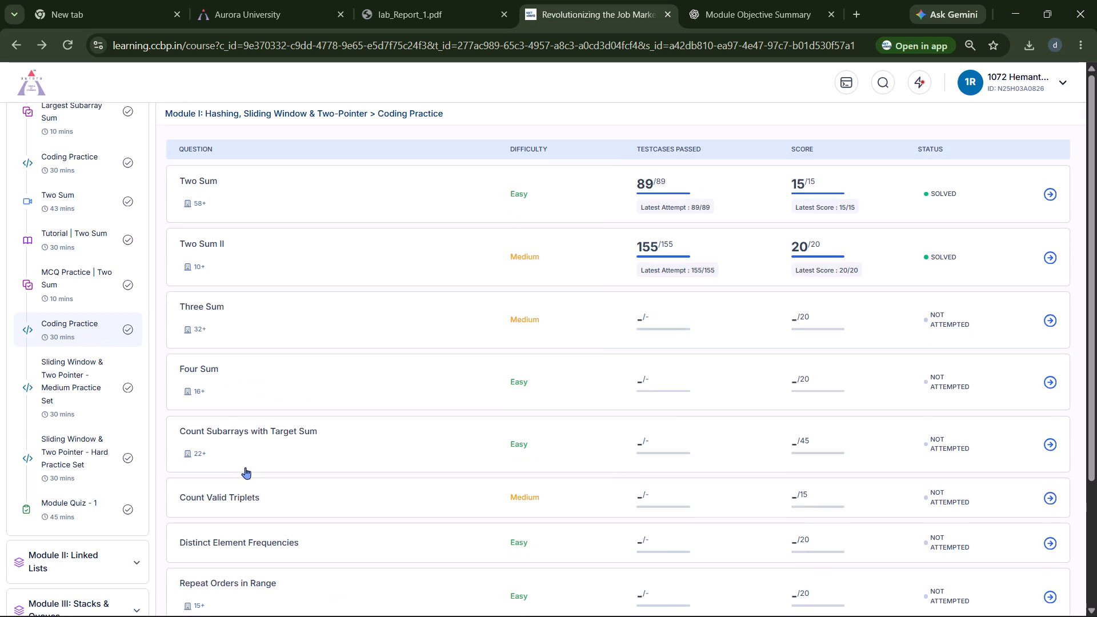
Recheck the full question list of the Sliding Window & Two Pointer - Hard Practice Set for the experiment 2.3 substring-counting problem.
left_click(94, 277)
left_click(83, 338)
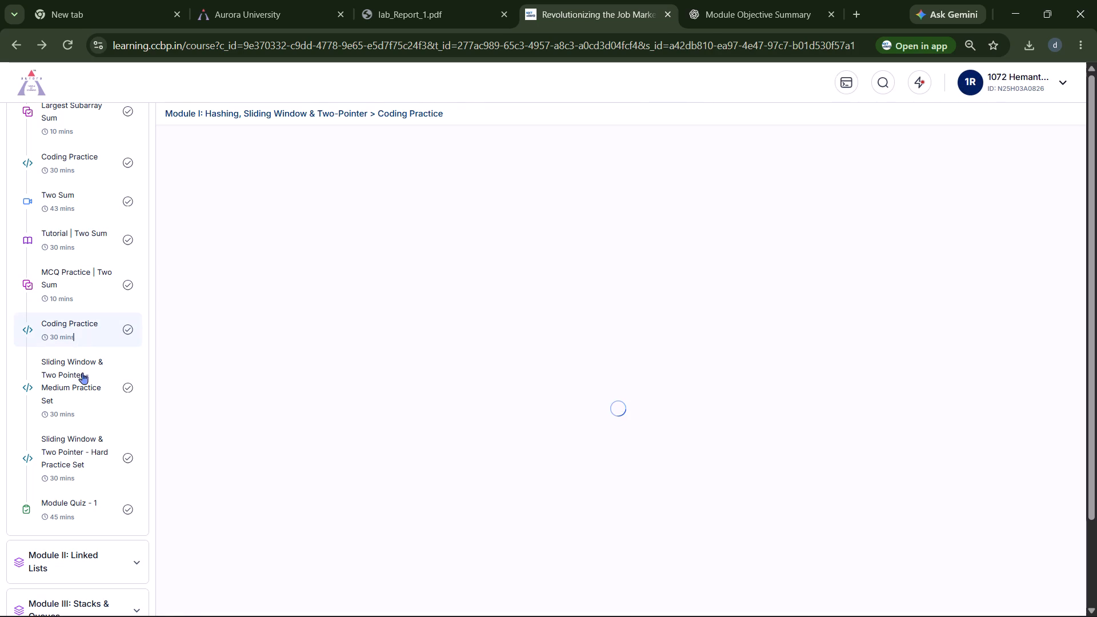
left_click(91, 503)
left_click(103, 446)
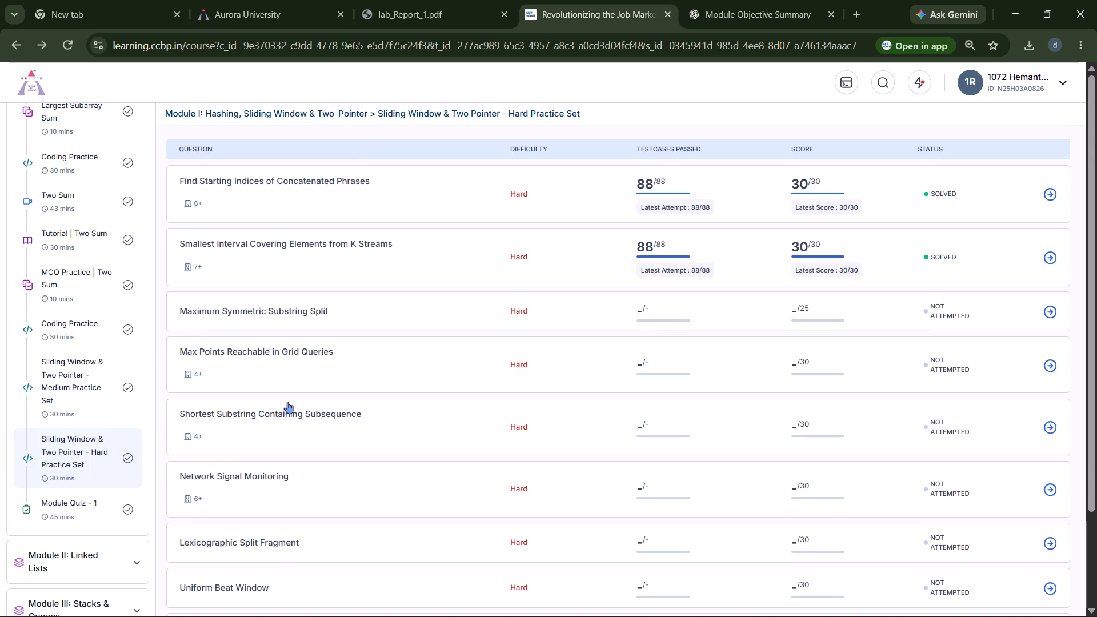
scroll(287, 402, "down", 2)
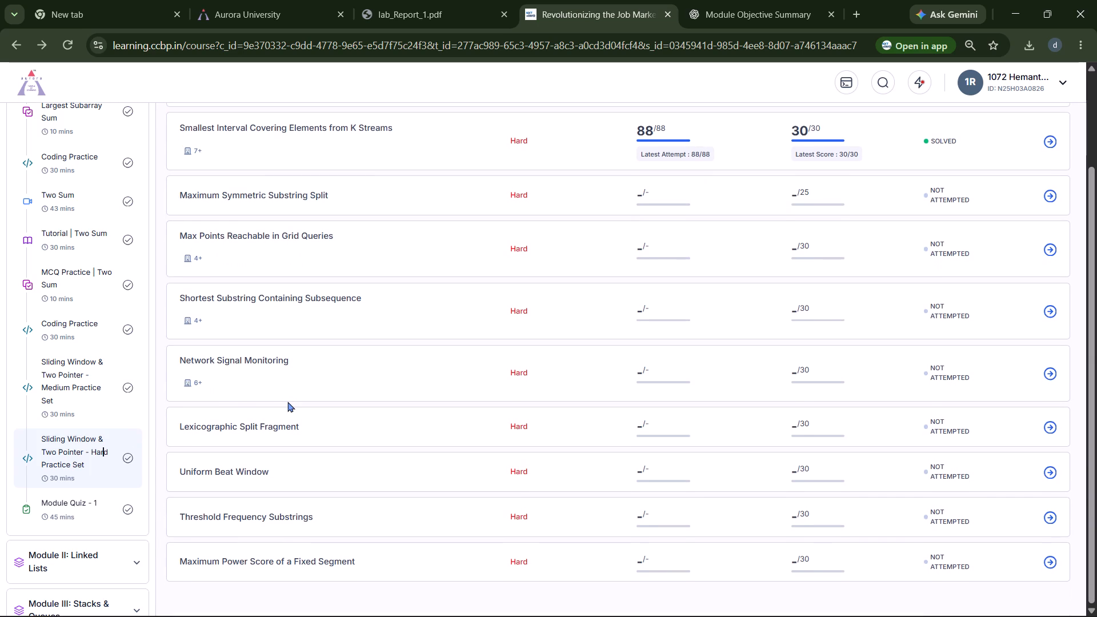
scroll(287, 402, "up", 2)
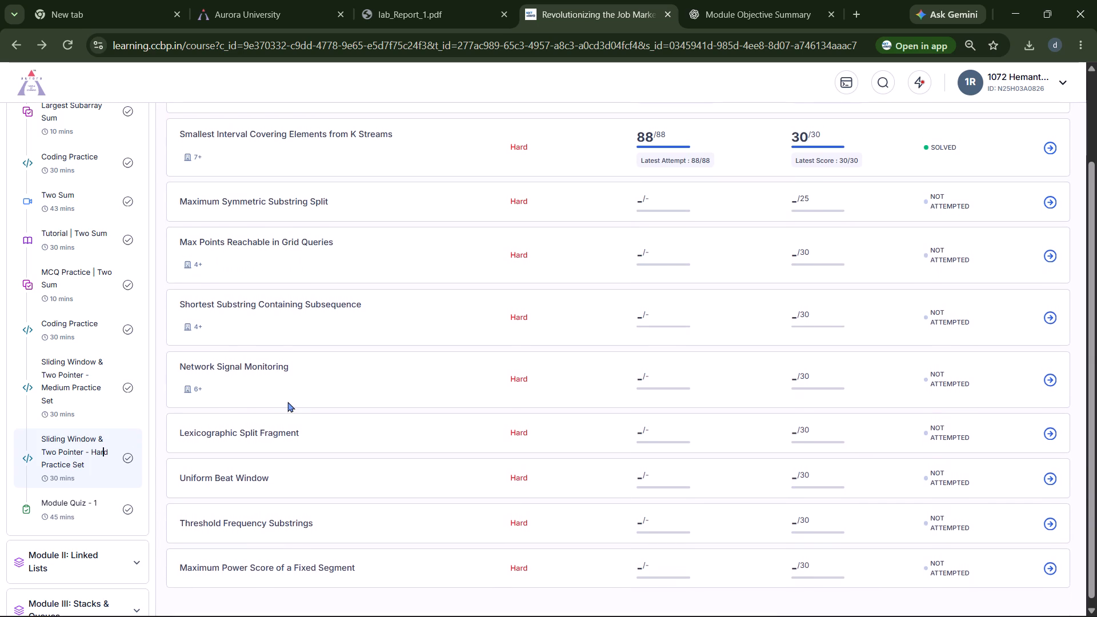
scroll(287, 402, "up", 4)
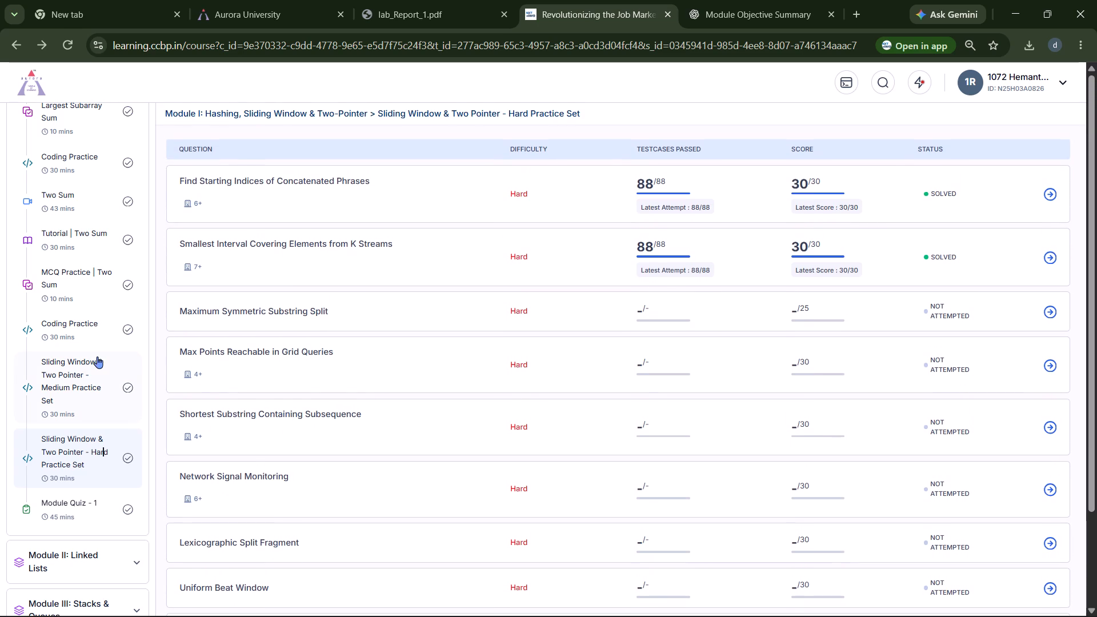
Go through the Sliding Window & Two Pointer - Medium Practice Set and the Two Sum coding practice questions for the experiment 2.3 problem.
left_click(87, 378)
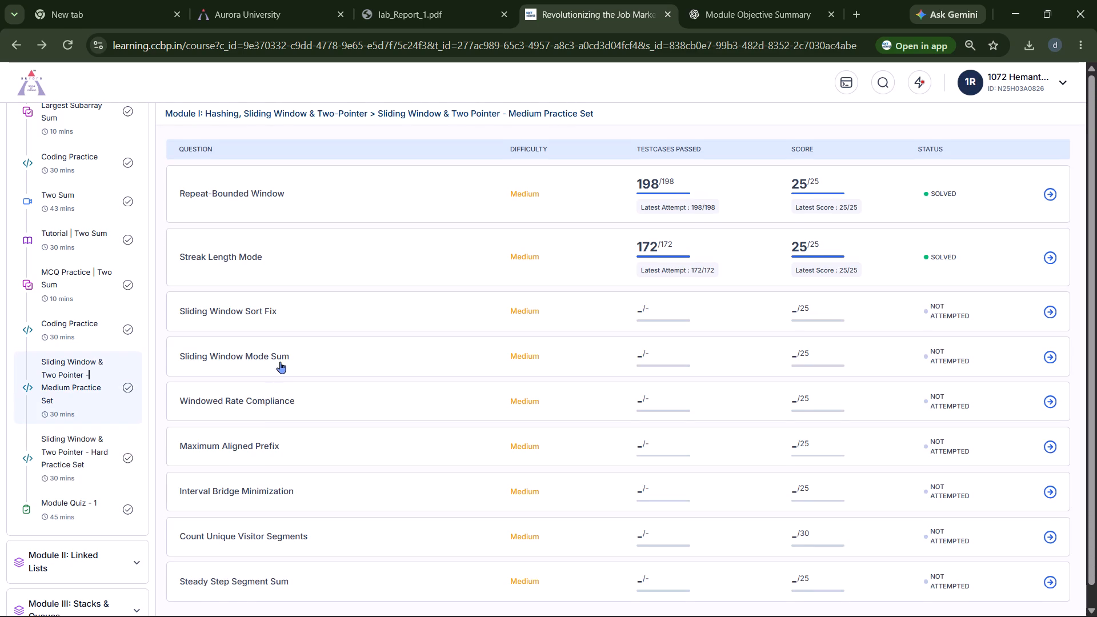
scroll(280, 362, "down", 2)
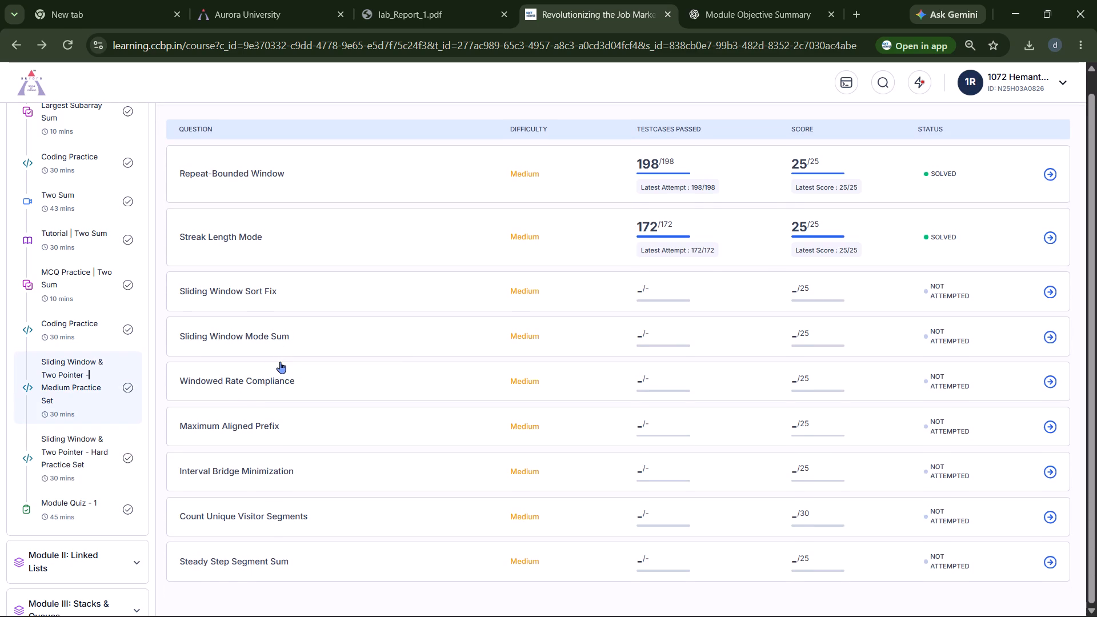
scroll(280, 362, "up", 2)
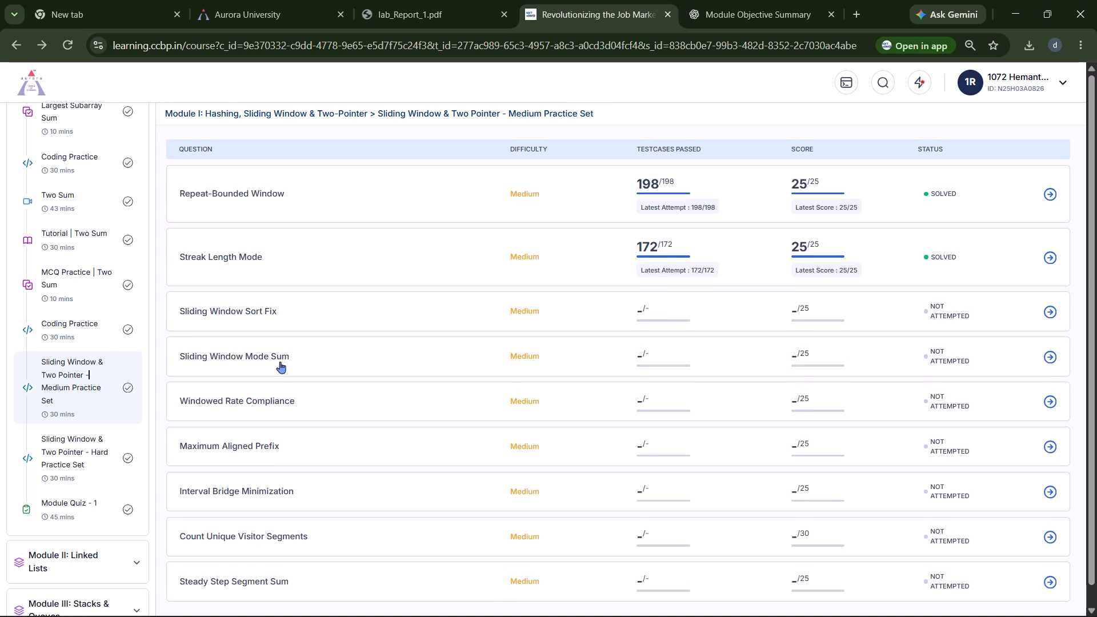
left_click(115, 328)
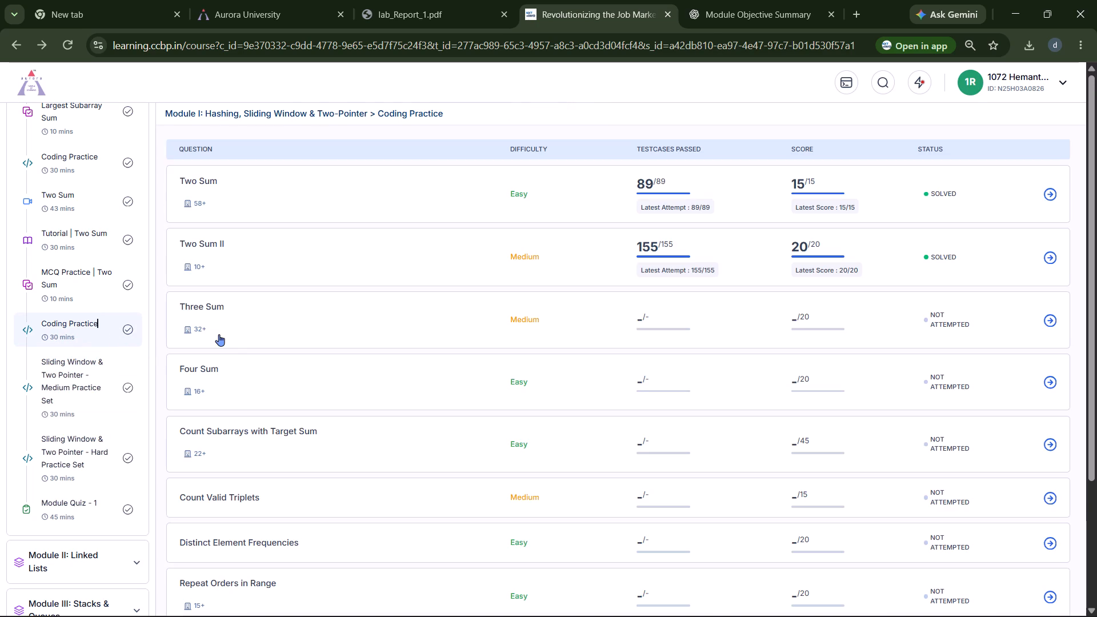
scroll(249, 330, "down", 2)
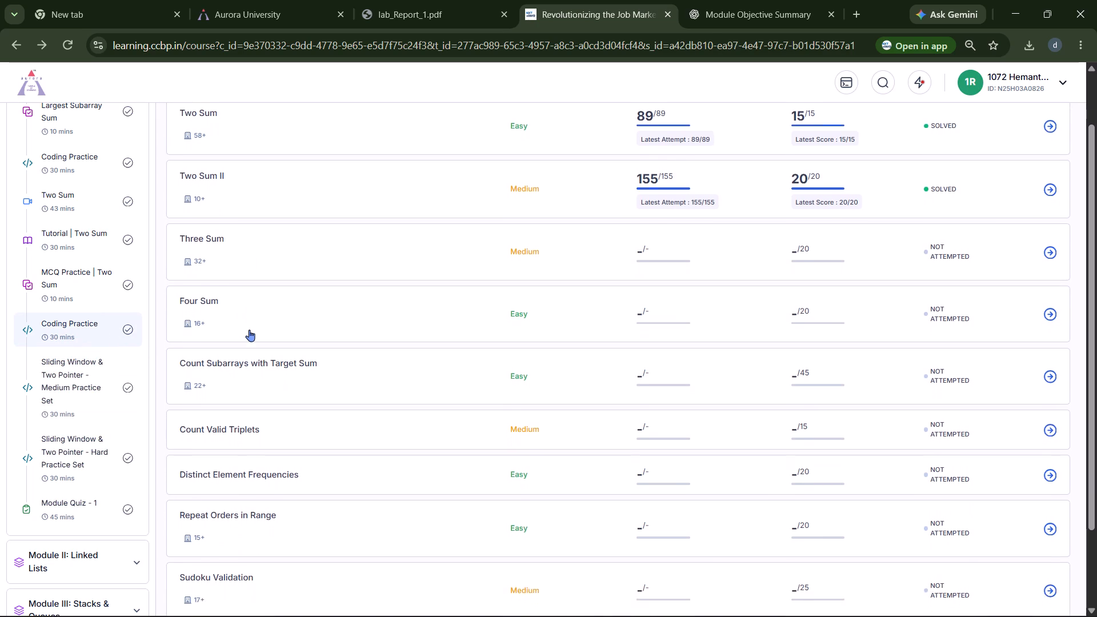
scroll(249, 330, "down", 3)
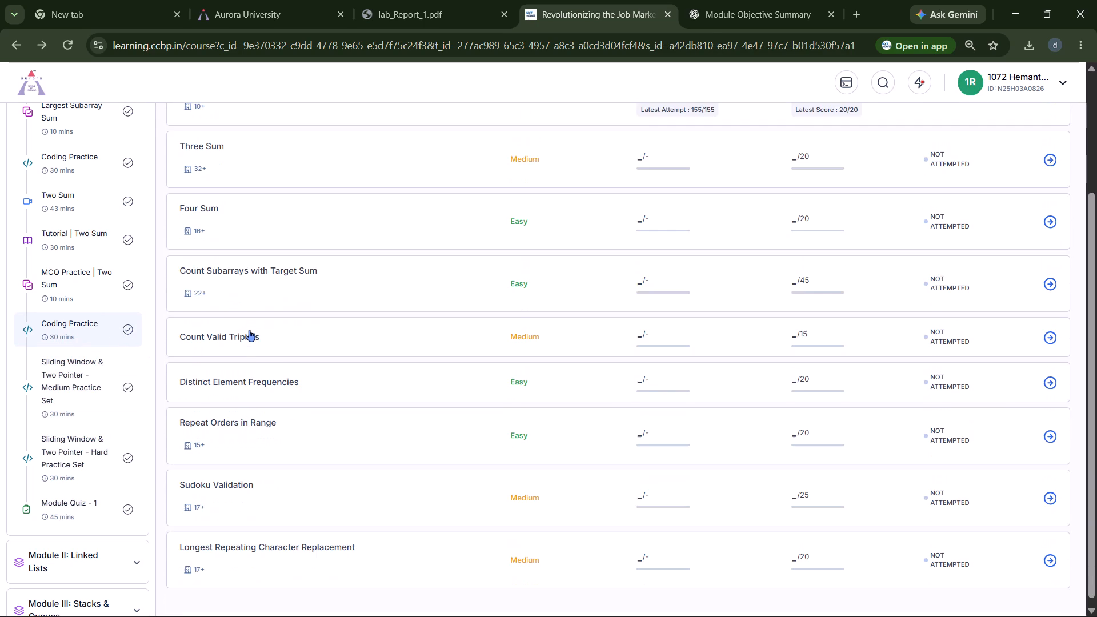
scroll(249, 330, "down", 1)
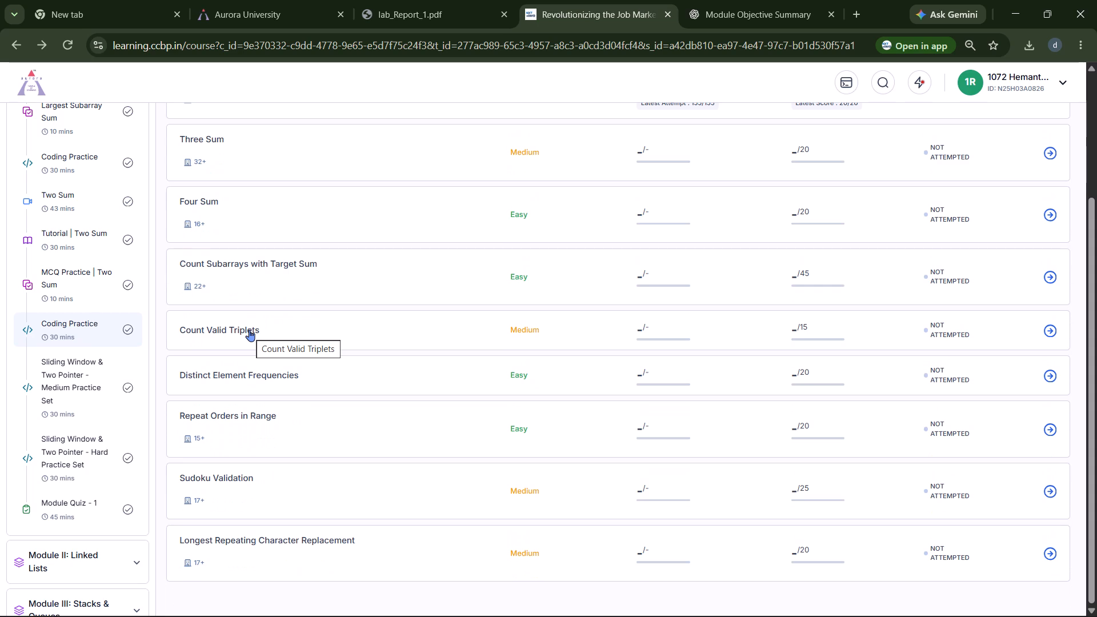
scroll(249, 330, "up", 2)
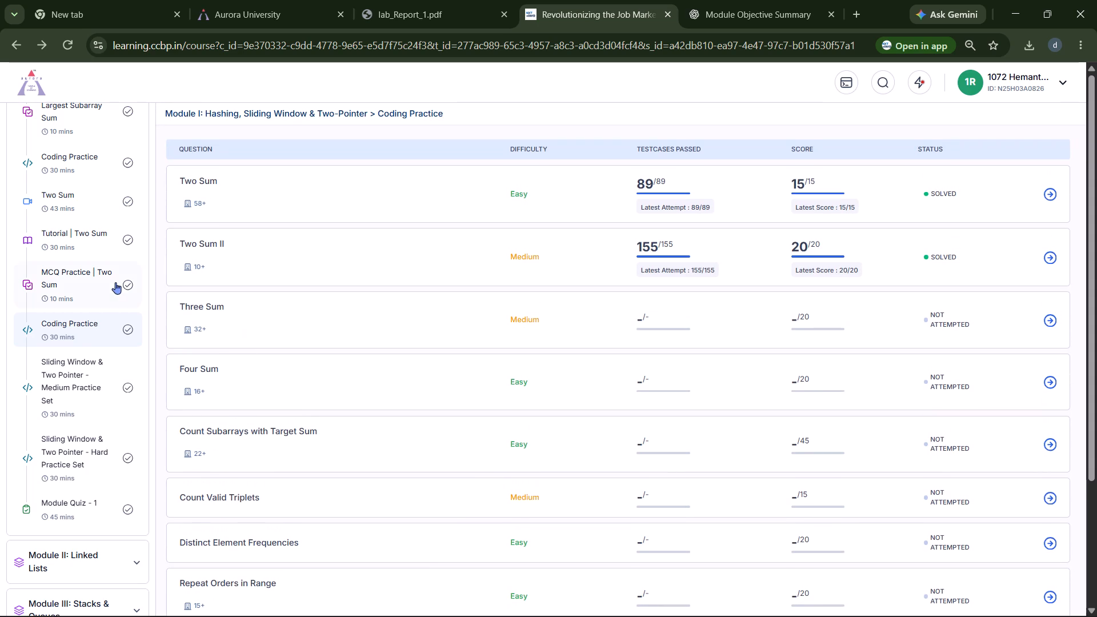
Compare the Largest Subarray Sum coding practice questions with the experiment 2.3 wording in lab_Report_1.pdf.
left_click(106, 241)
left_click(101, 165)
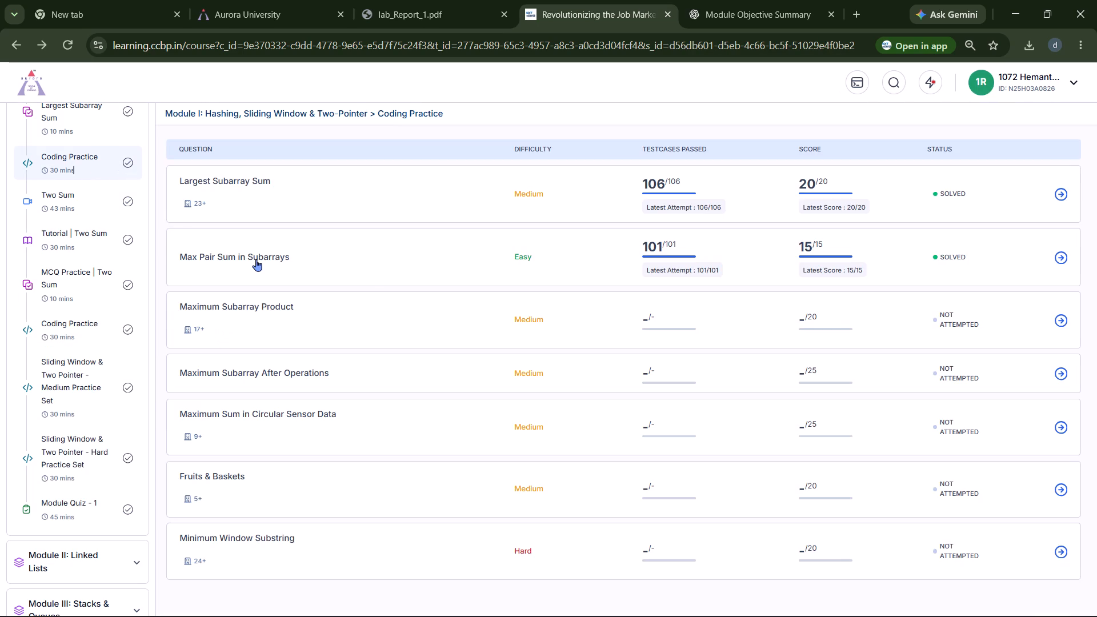
scroll(256, 259, "down", 1)
left_click(451, 0)
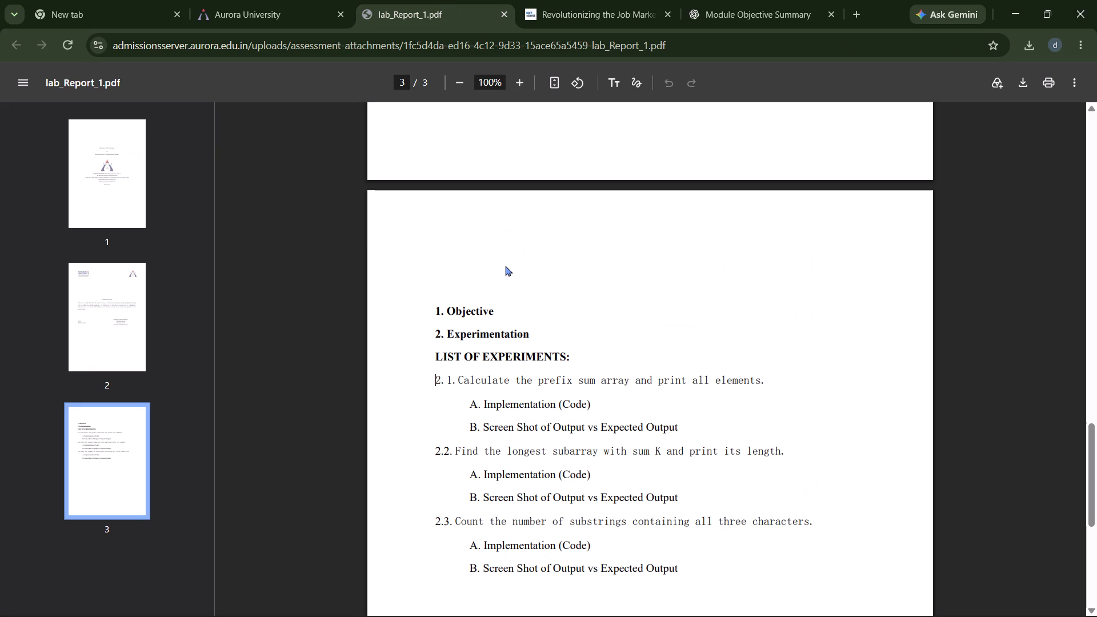
left_click(578, 0)
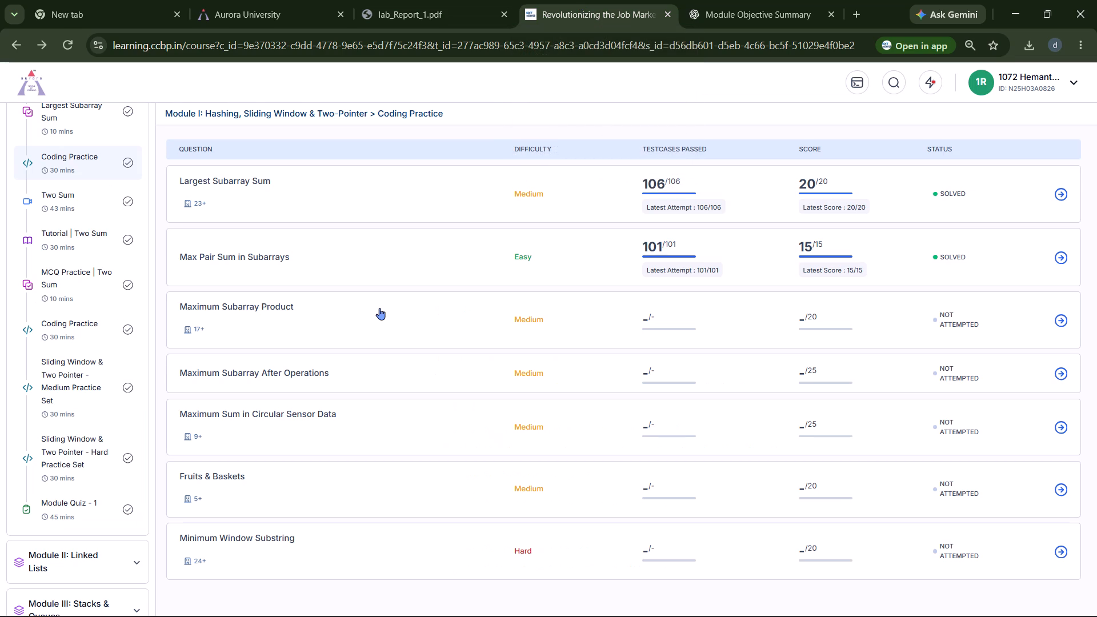
scroll(379, 308, "down", 1)
scroll(89, 217, "up", 1)
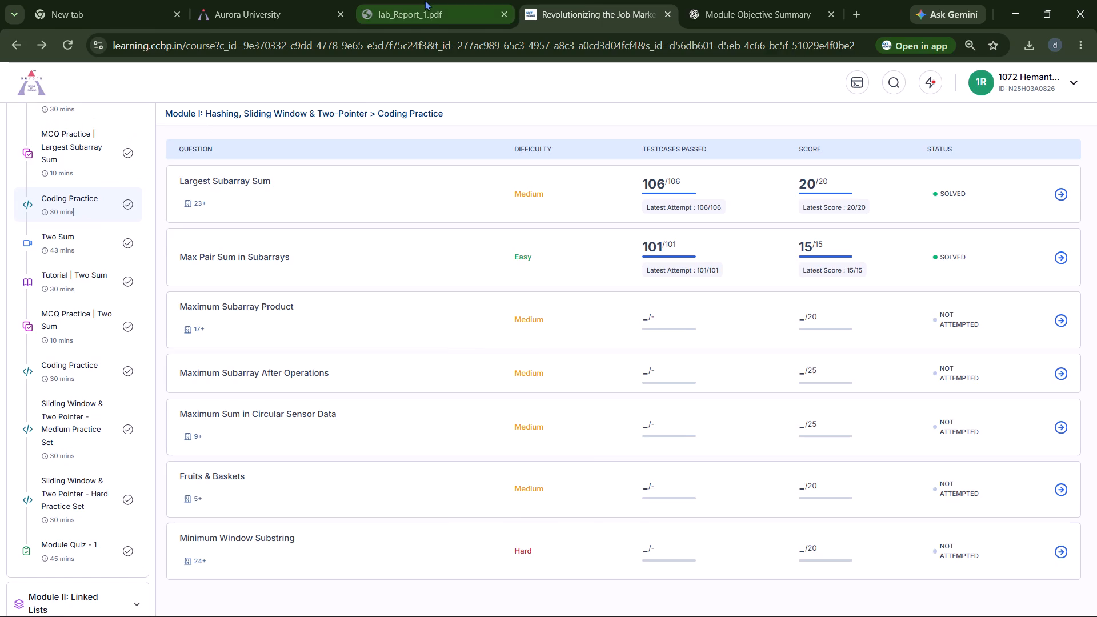
left_click(425, 0)
scroll(493, 348, "down", 3)
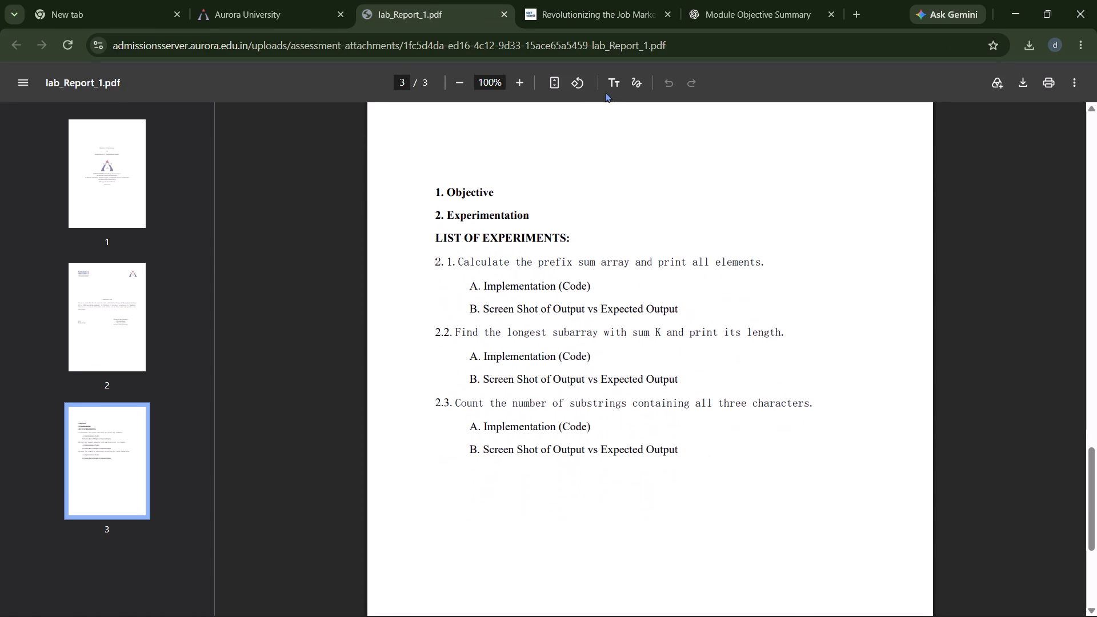
left_click(610, 0)
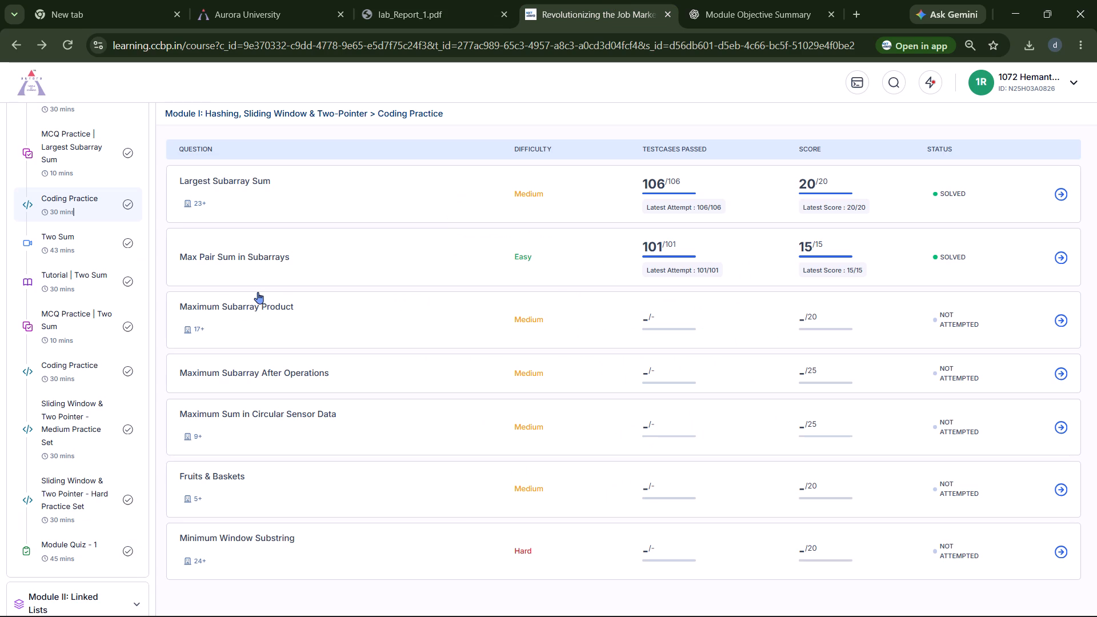
Examine the coding practice questions under Longest Subarray with Sum K for the experiment 2.3 problem.
scroll(99, 249, "up", 3)
scroll(108, 176, "up", 1)
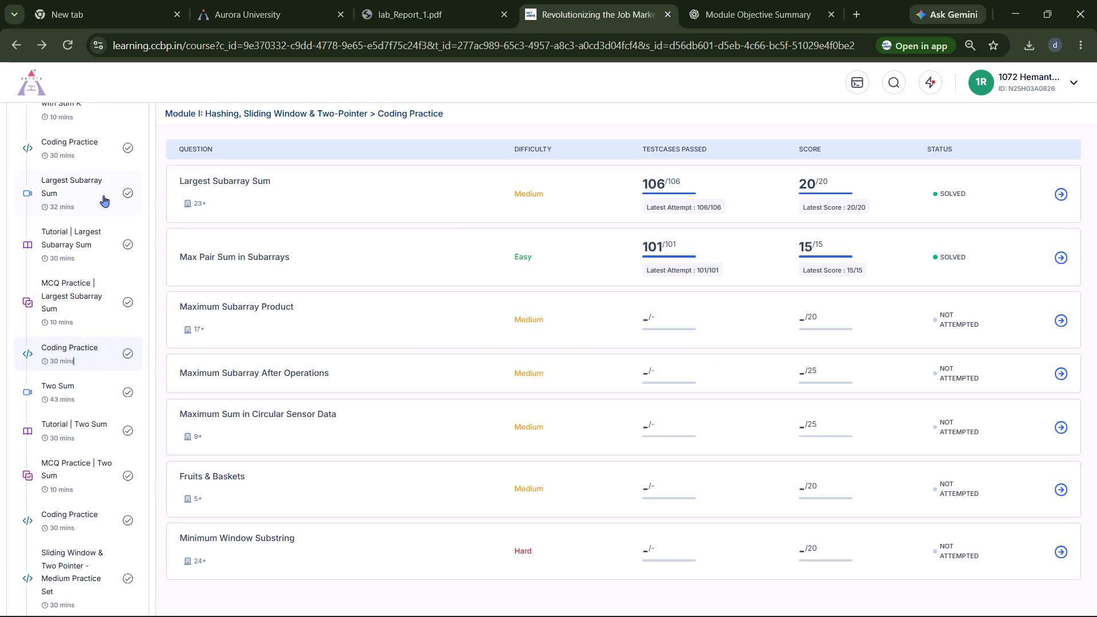
left_click(103, 195)
left_click(102, 139)
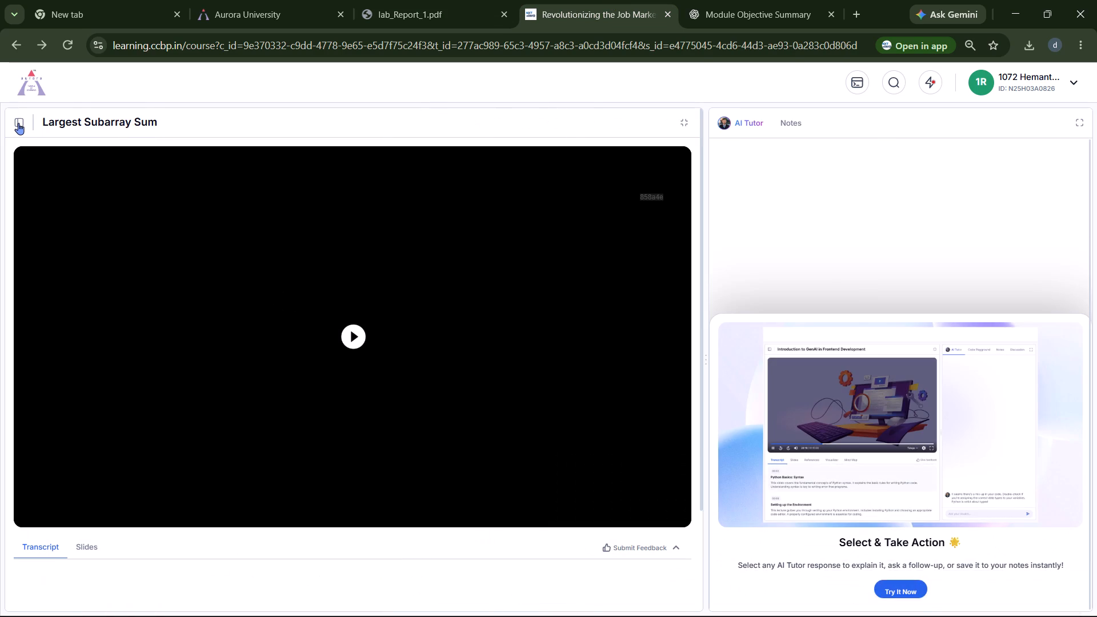
left_click(18, 123)
left_click(99, 148)
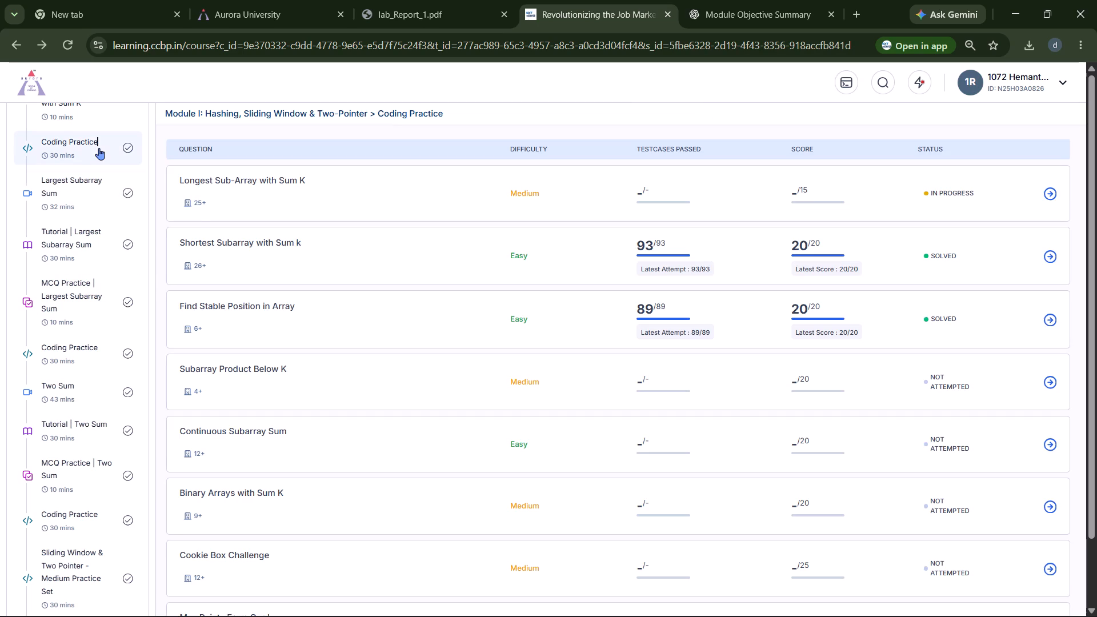
scroll(333, 431, "down", 2)
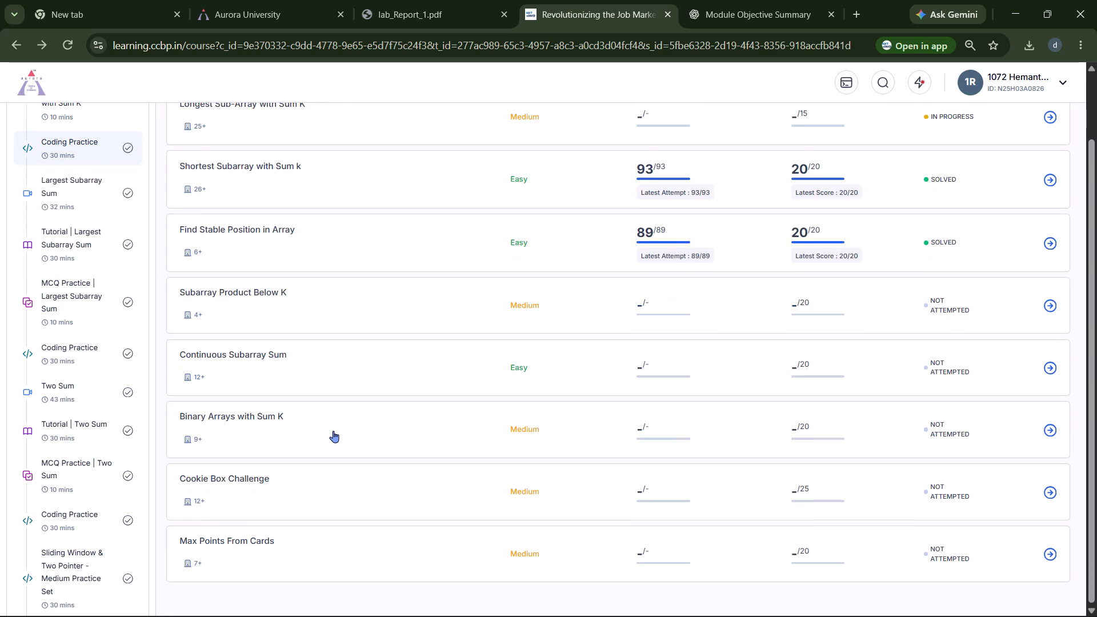
scroll(333, 431, "up", 3)
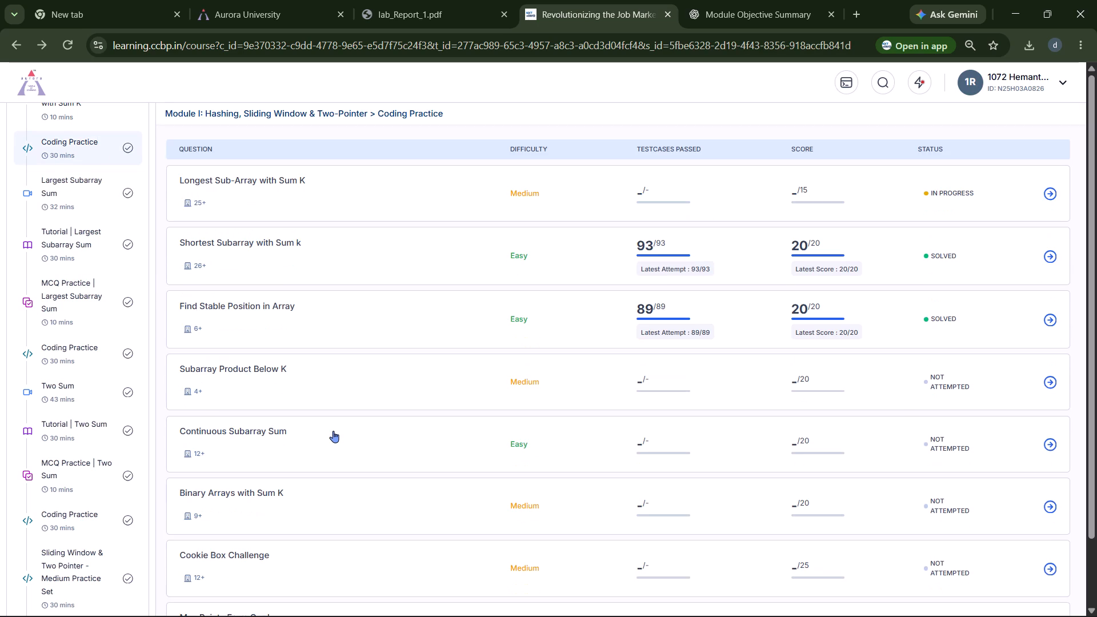
scroll(78, 215, "up", 1)
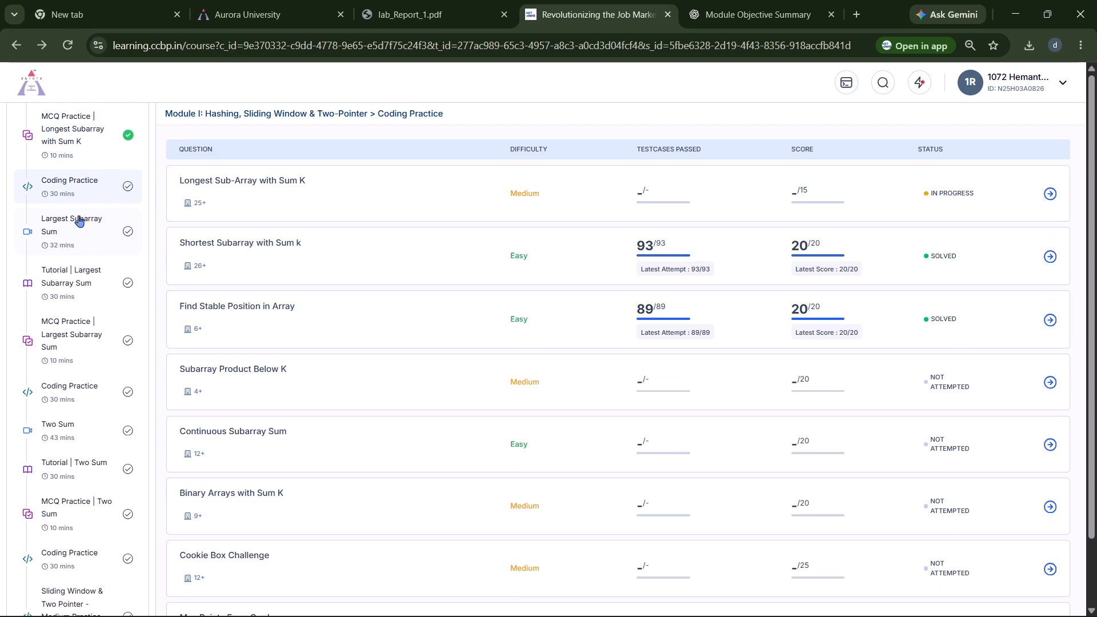
scroll(78, 215, "up", 1)
Submit the existing C++ solution for Longest Sub-Array with Sum K and return to the coding practice question list.
left_click(347, 191)
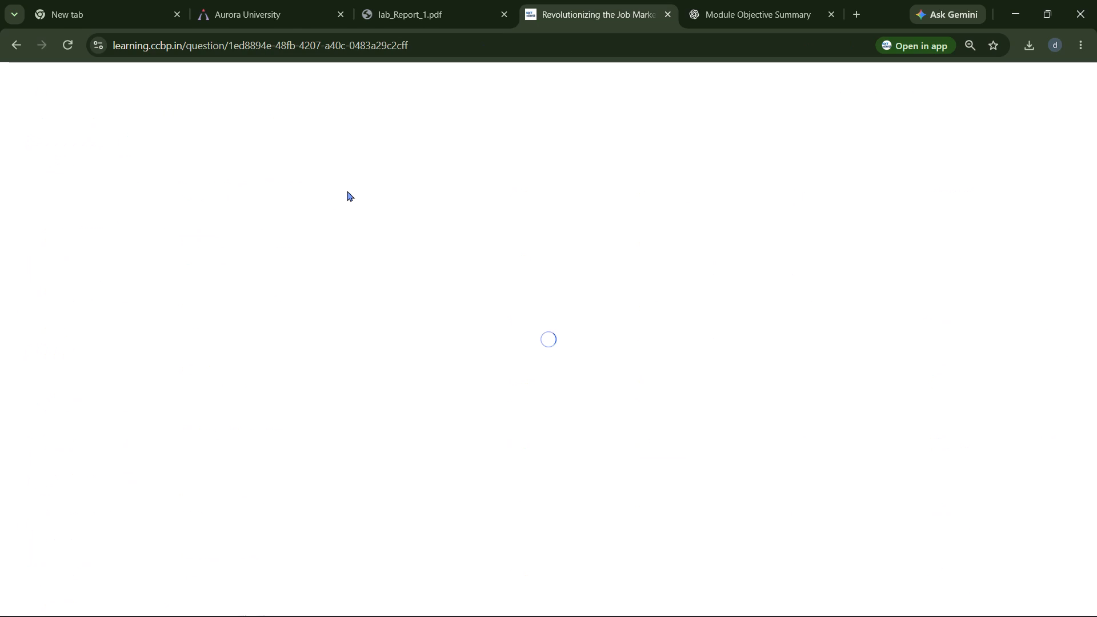
scroll(601, 344, "down", 3)
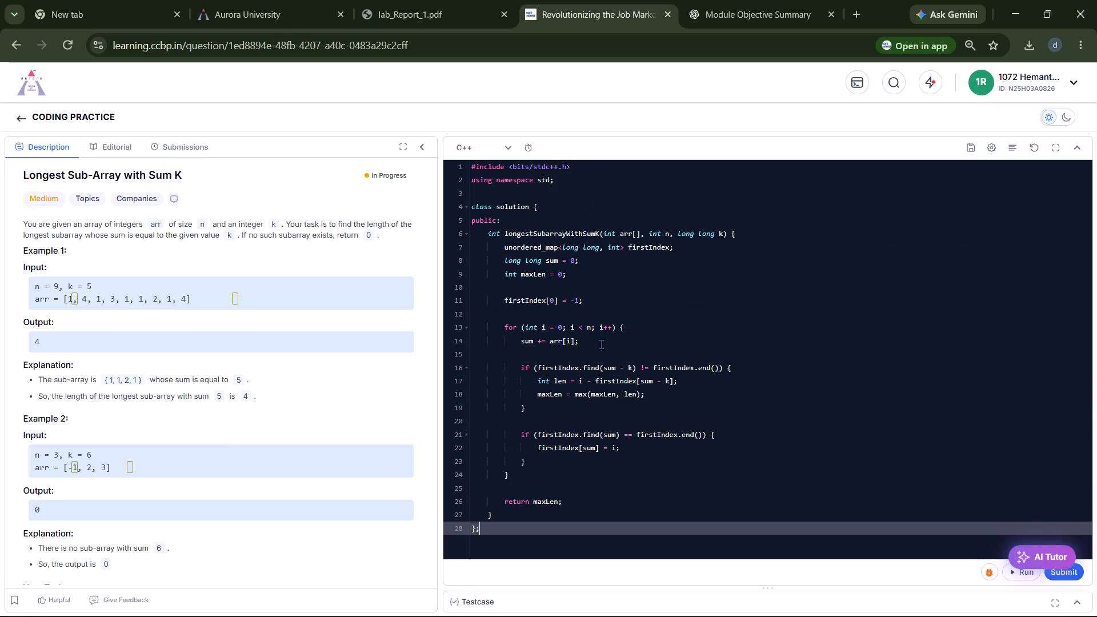
left_click(1070, 570)
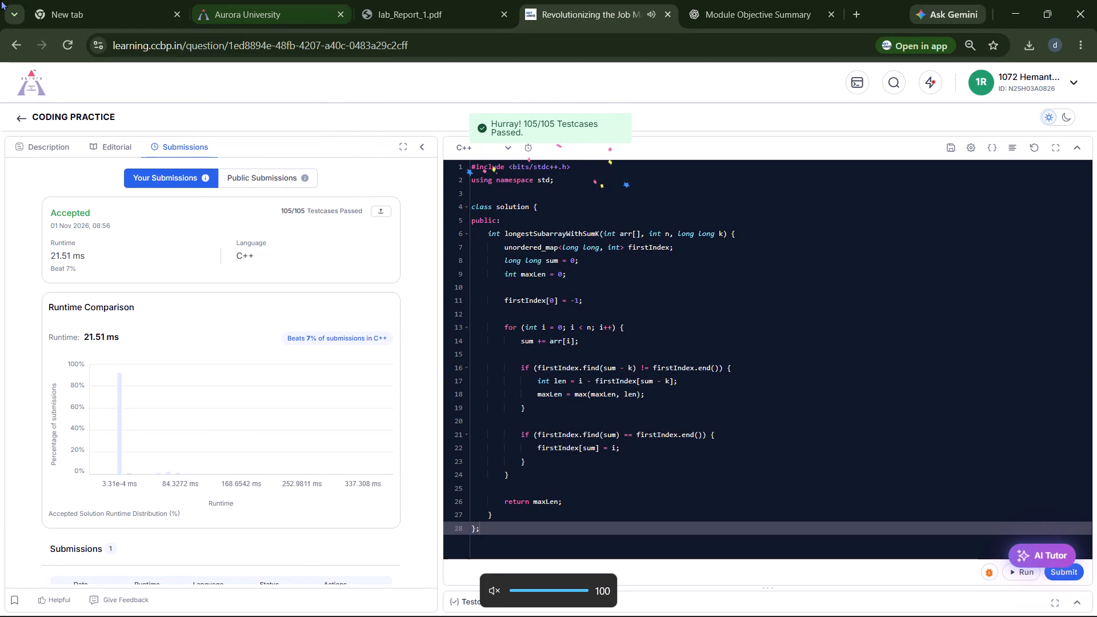
left_click(15, 117)
left_click(21, 117)
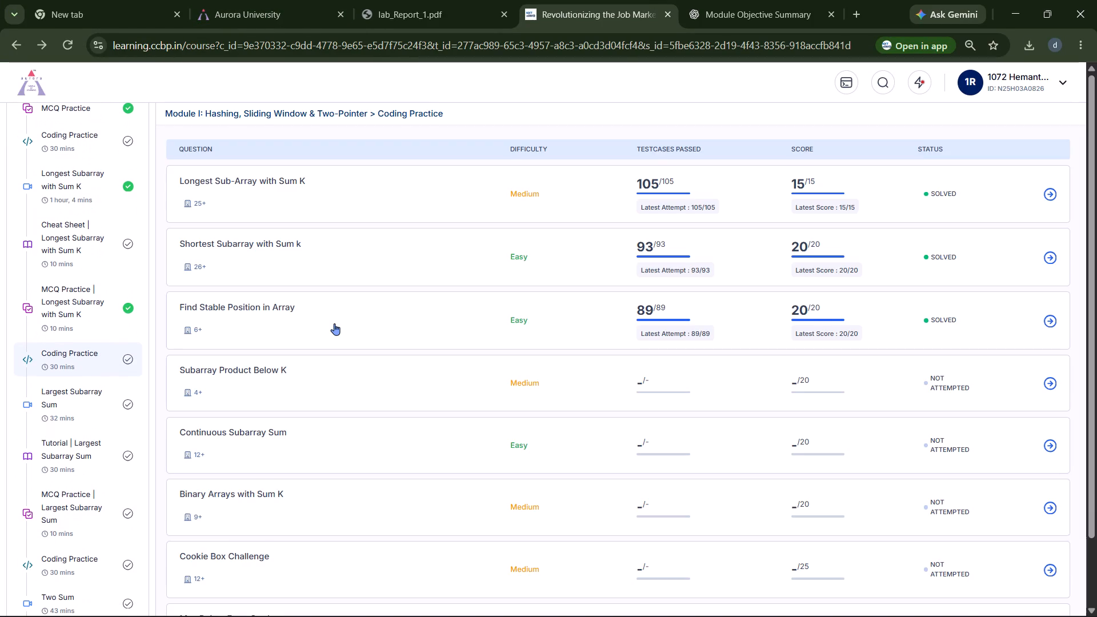
Review the Longest Subarray with Sum K coding practice list again for a question matching experiment 2.3.
scroll(334, 323, "down", 1)
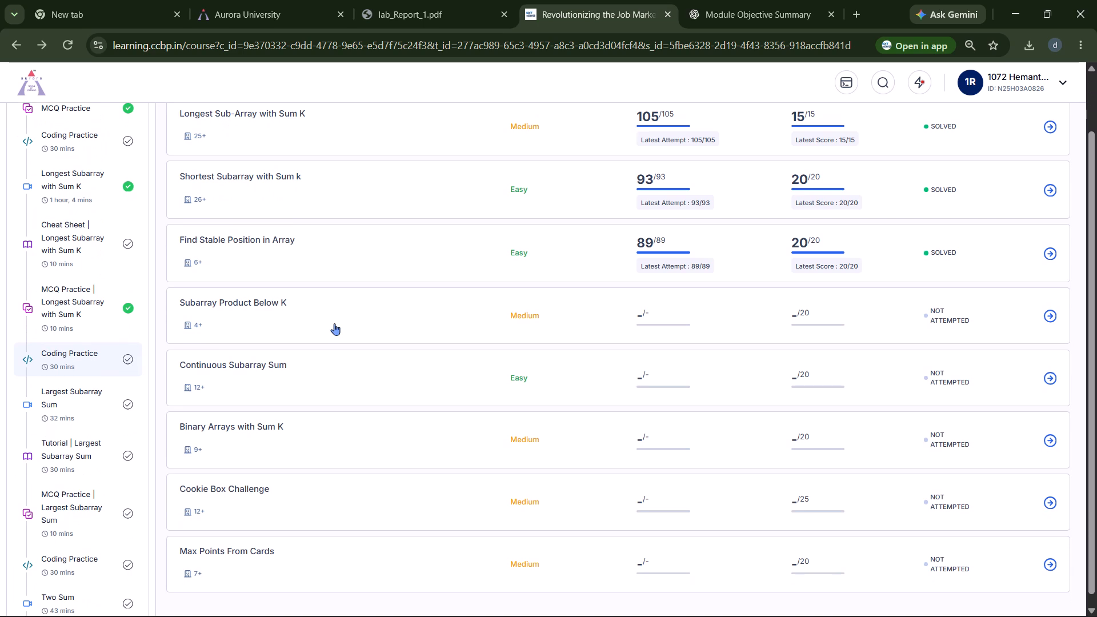
scroll(334, 323, "down", 1)
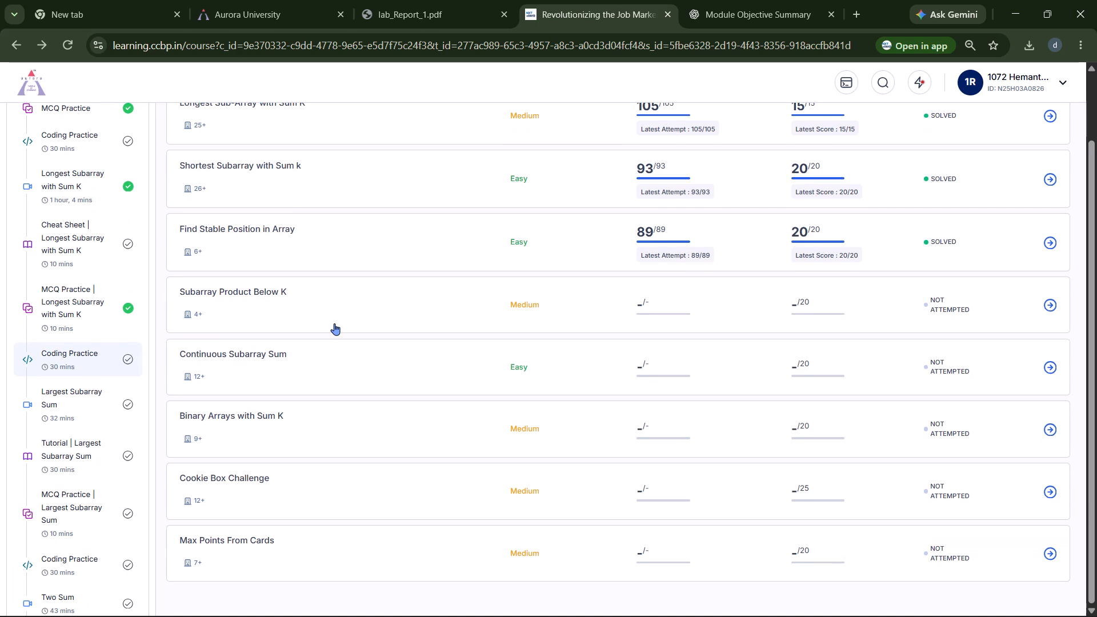
scroll(334, 323, "up", 1)
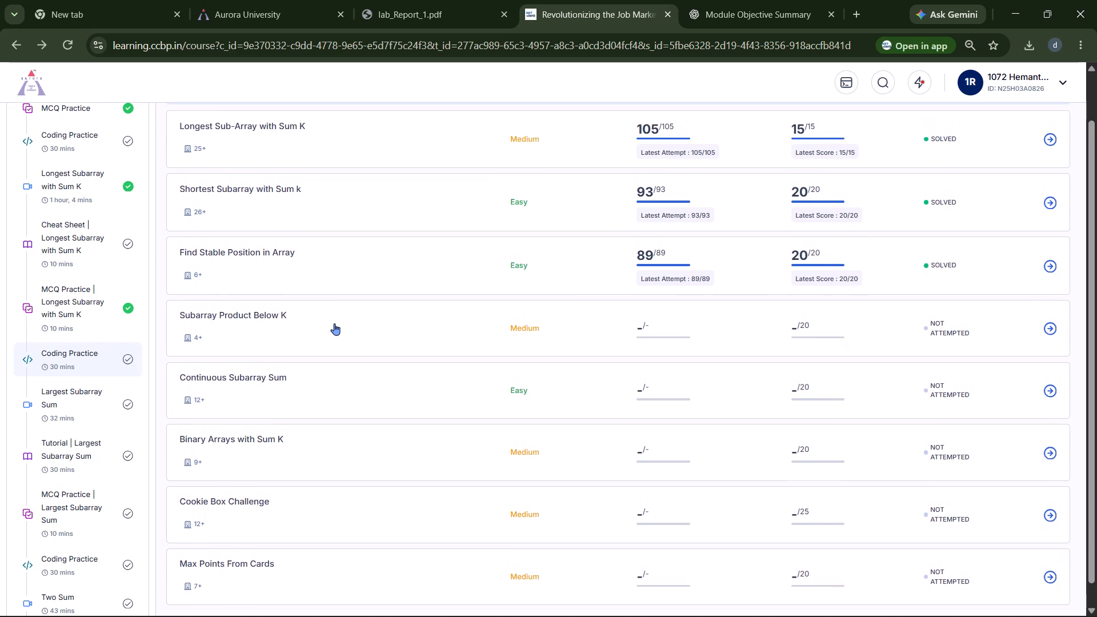
scroll(334, 323, "up", 2)
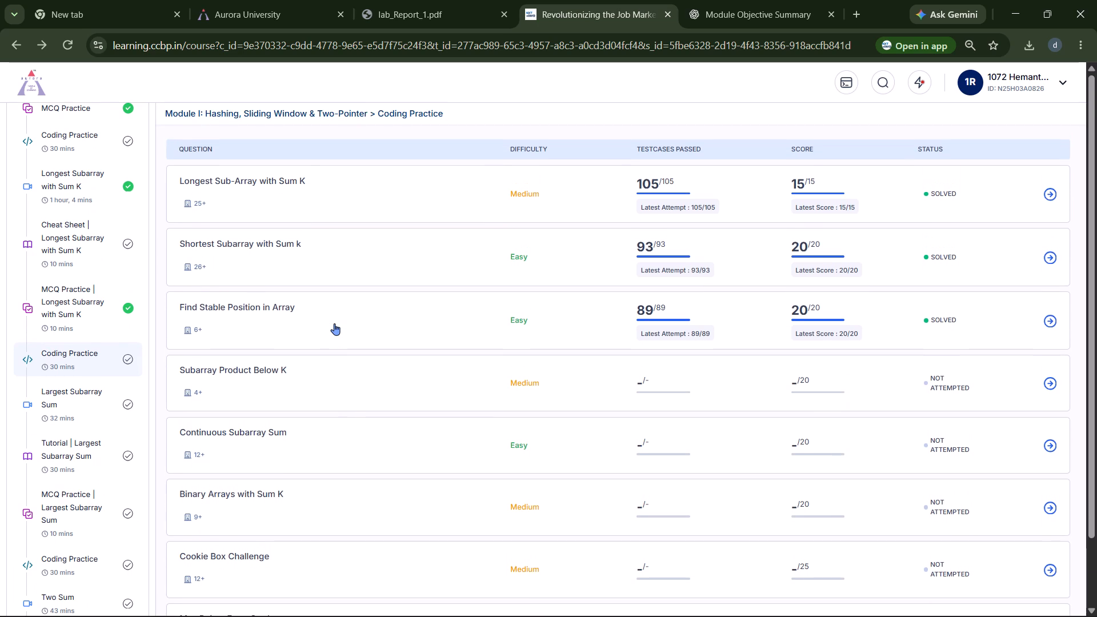
Recheck the experiment 2.3 wording in lab_Report_1.pdf and look for a matching question in the Longest Subarray and Largest Subarray Sum coding practices.
left_click(410, 0)
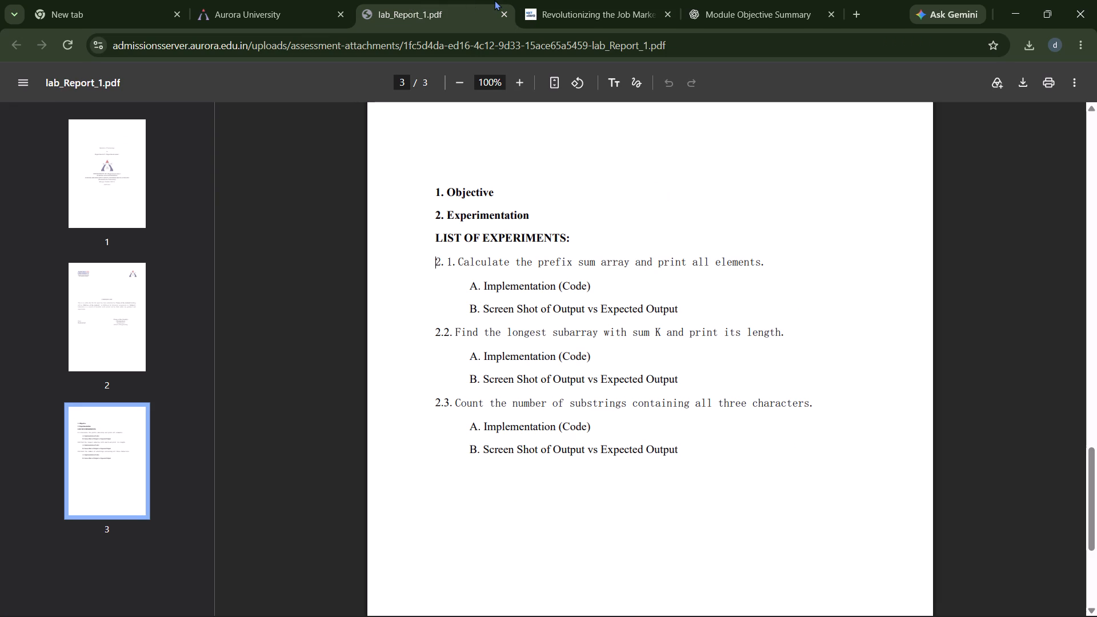
left_click(568, 0)
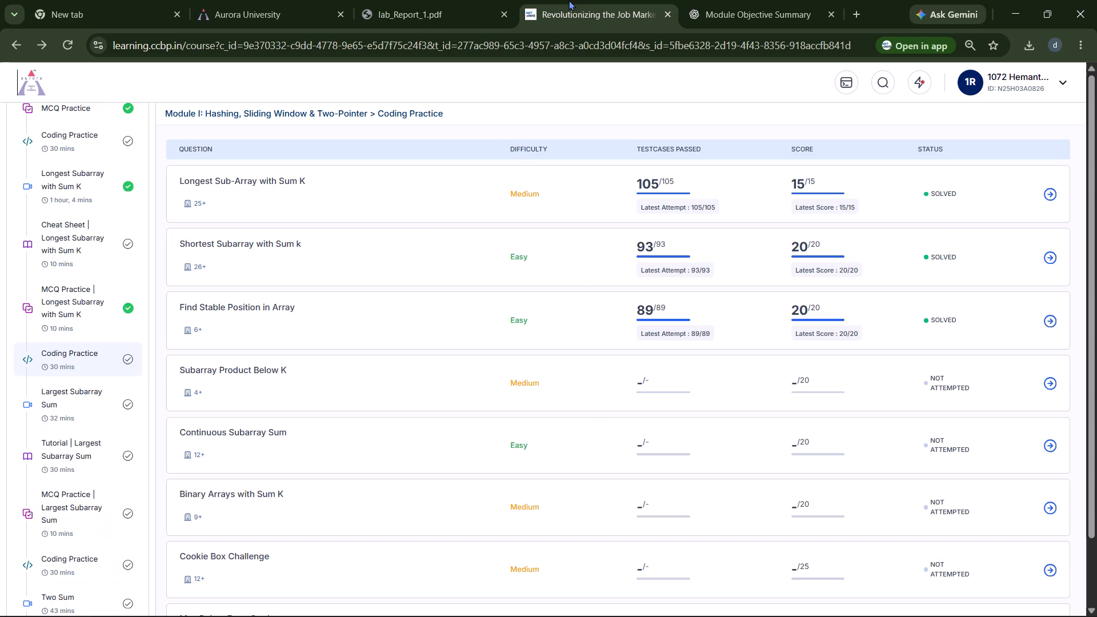
scroll(495, 235, "down", 1)
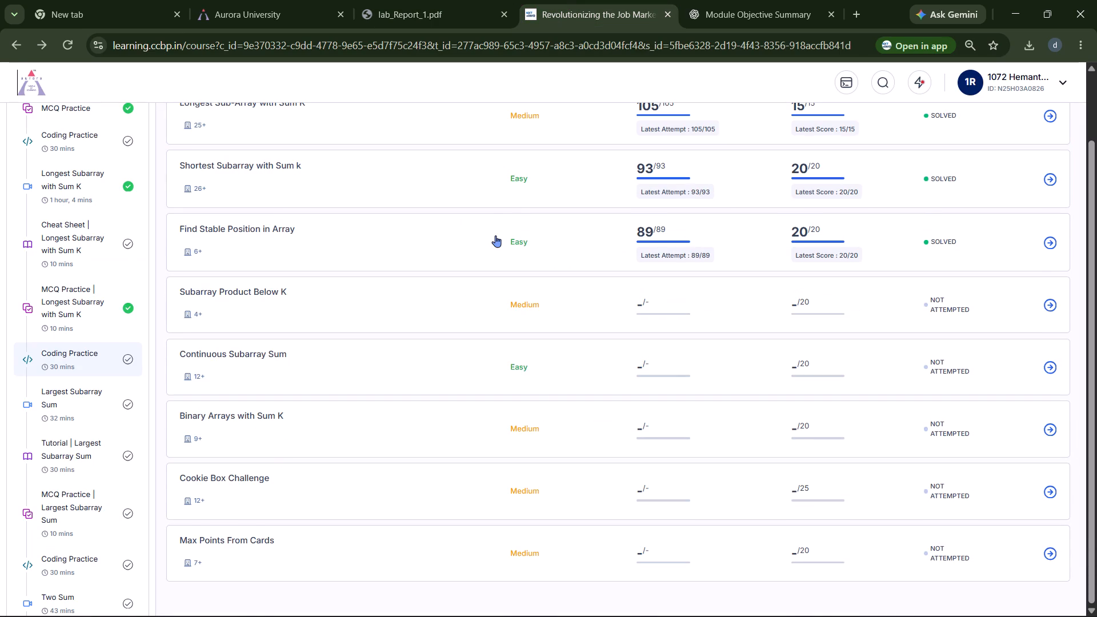
scroll(407, 303, "up", 1)
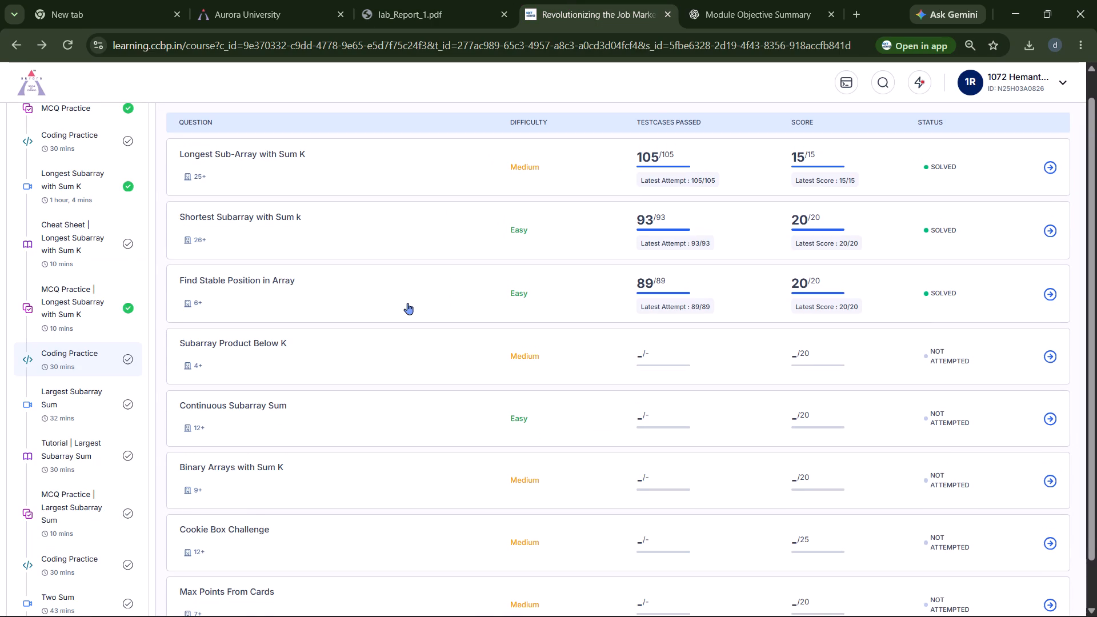
left_click(101, 397)
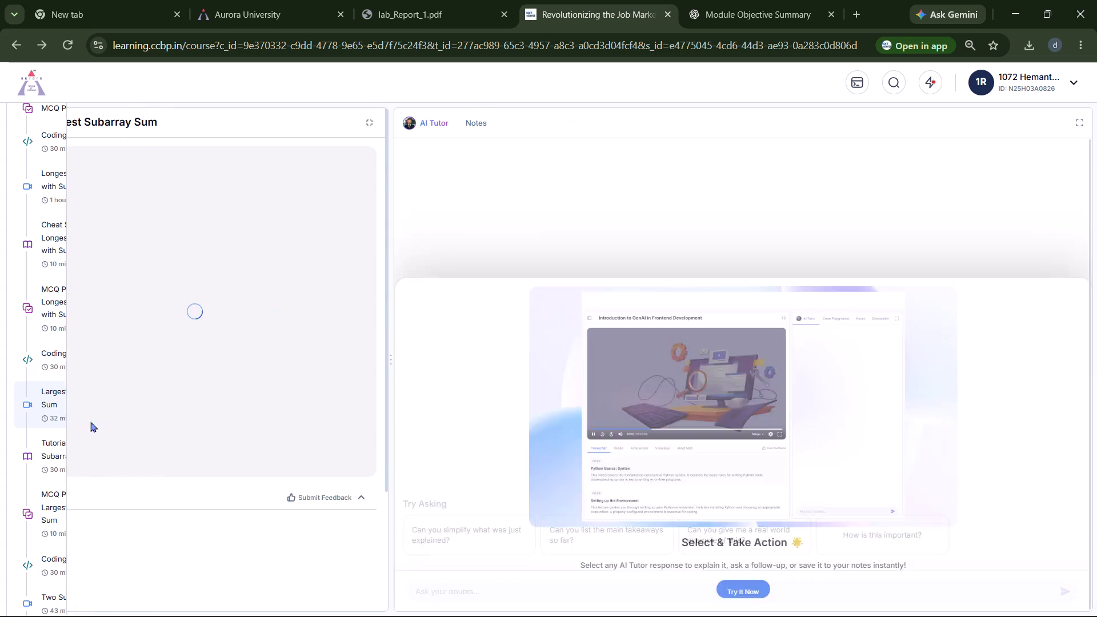
left_click(19, 128)
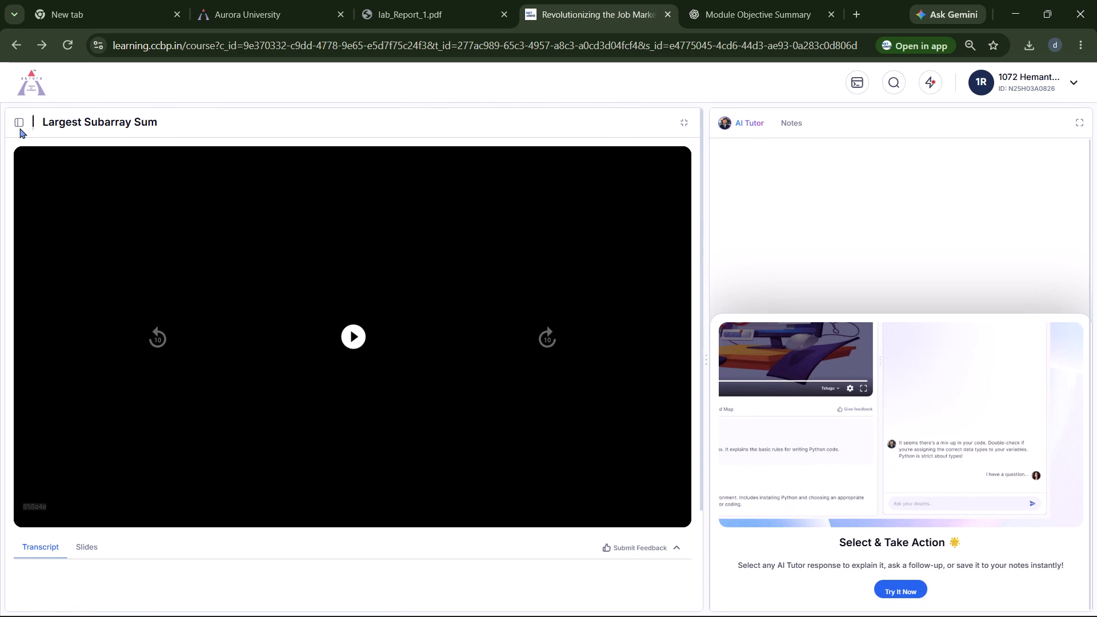
left_click(15, 117)
left_click(65, 452)
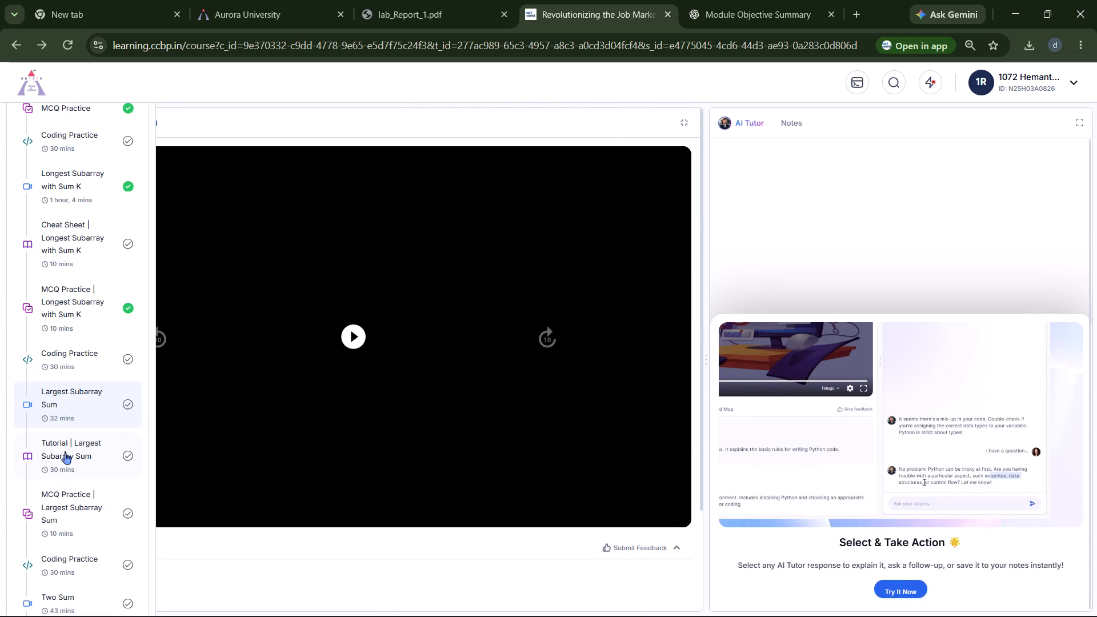
left_click(70, 496)
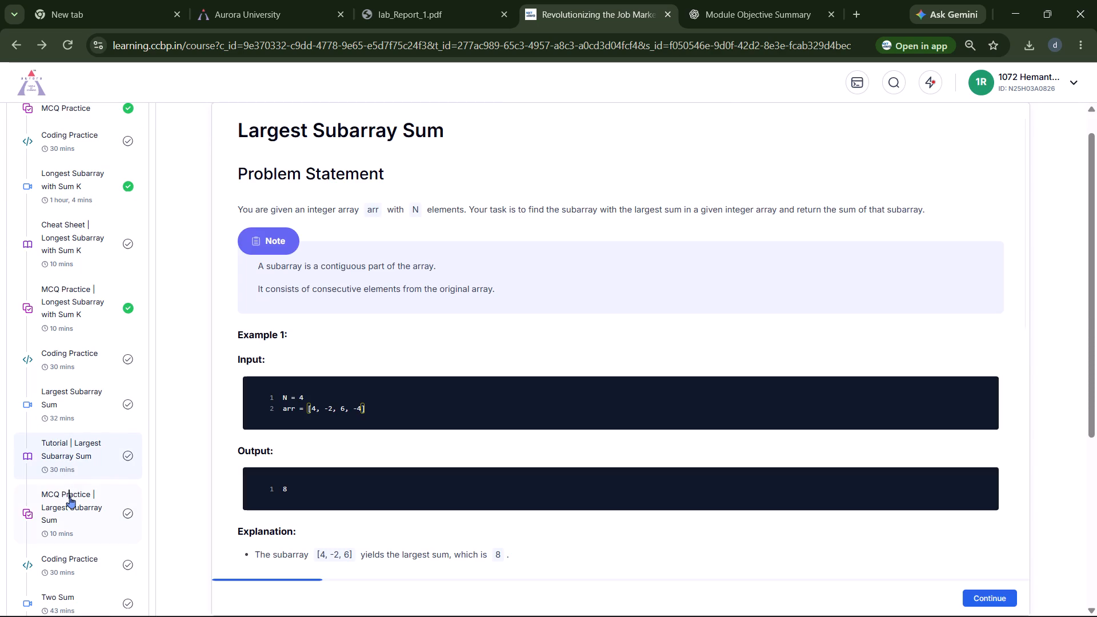
left_click(95, 562)
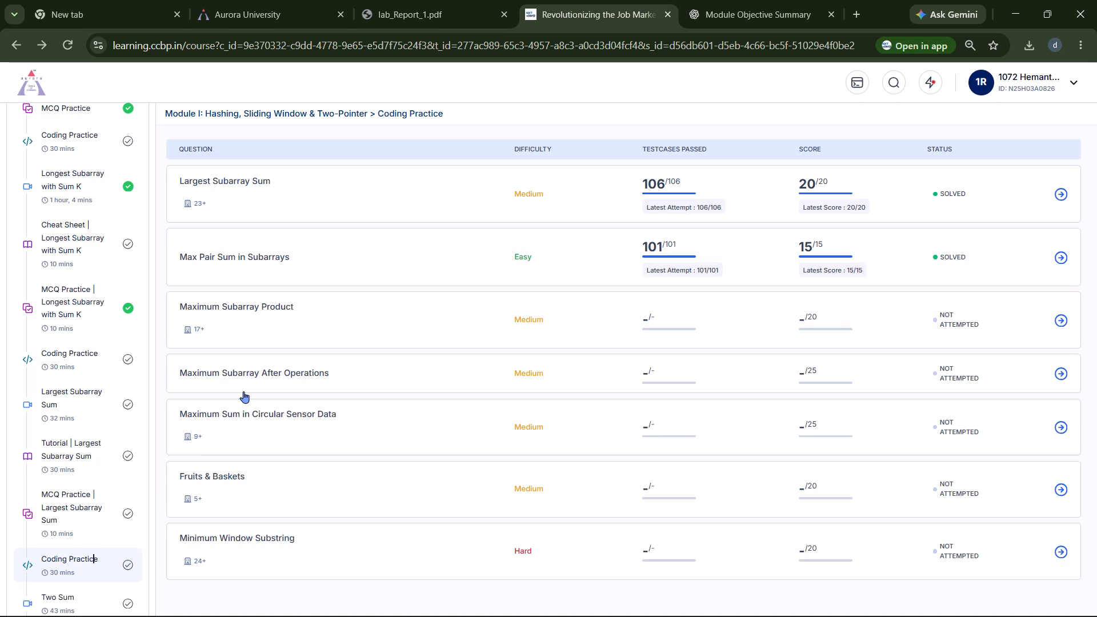
scroll(243, 391, "down", 1)
scroll(243, 391, "up", 1)
Examine the coding practice questions under Two Sum for one about counting substrings containing all three characters.
scroll(103, 494, "down", 1)
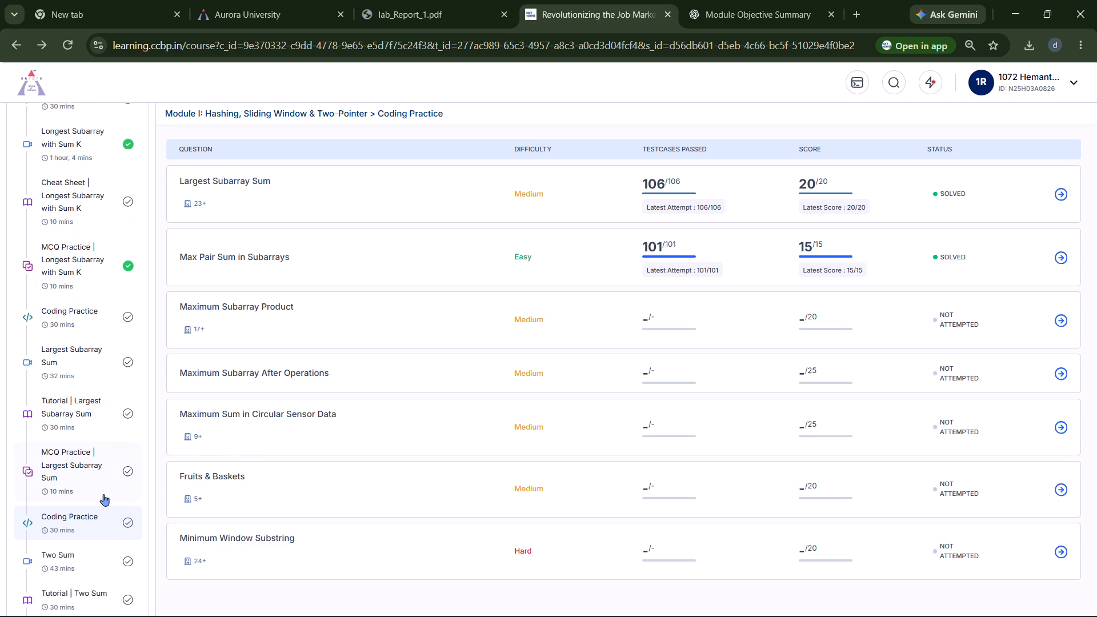
scroll(103, 494, "down", 2)
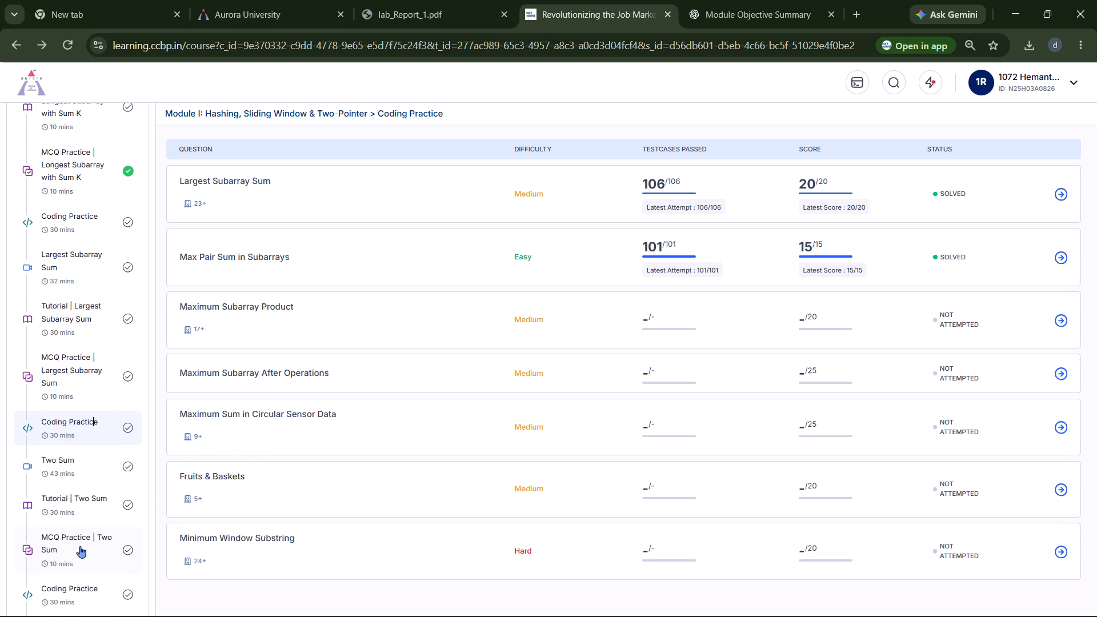
left_click(80, 546)
left_click(75, 600)
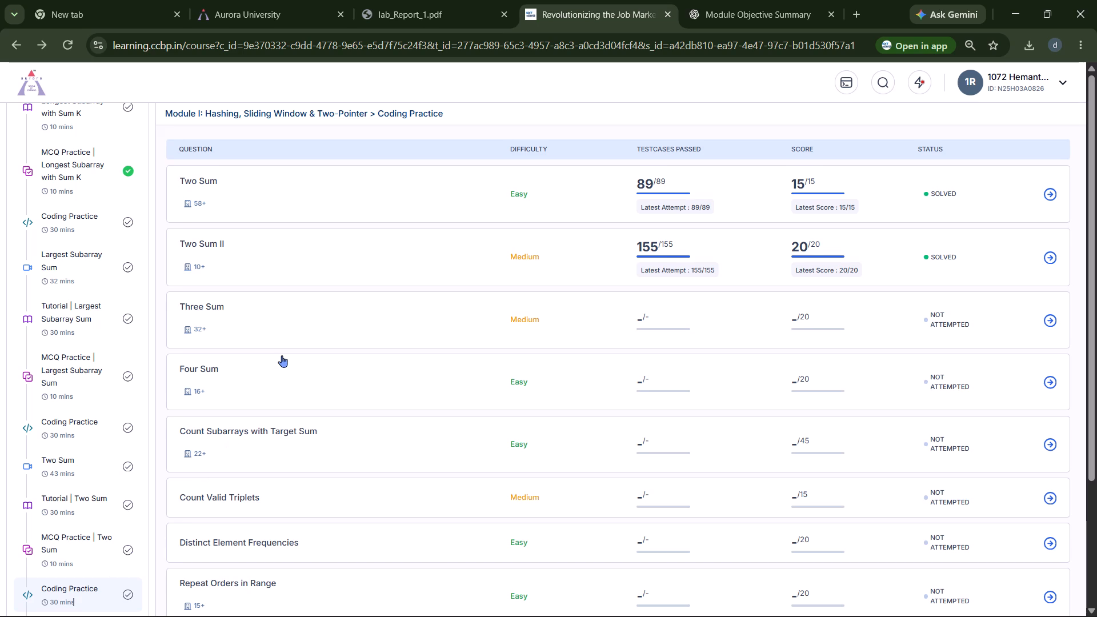
scroll(282, 355, "down", 2)
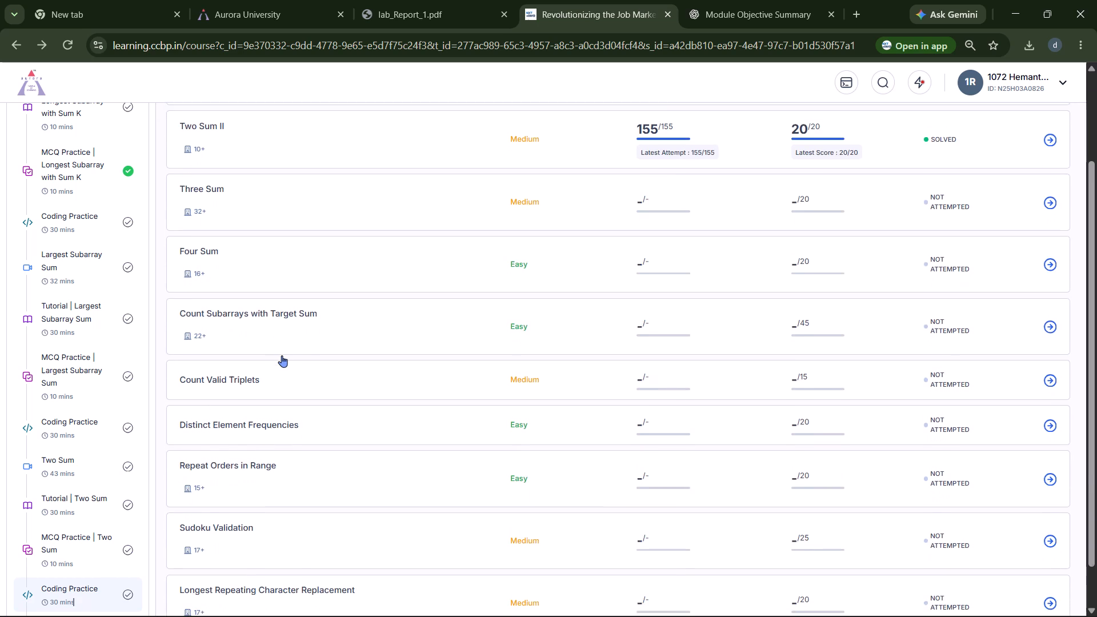
scroll(282, 355, "down", 1)
scroll(282, 355, "up", 2)
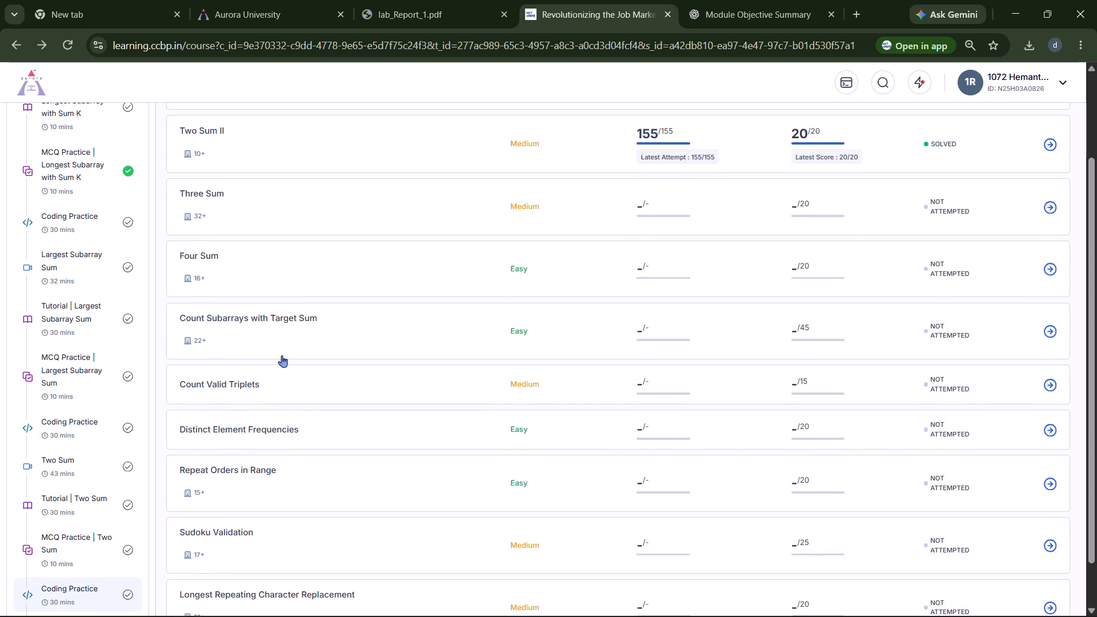
scroll(282, 355, "up", 3)
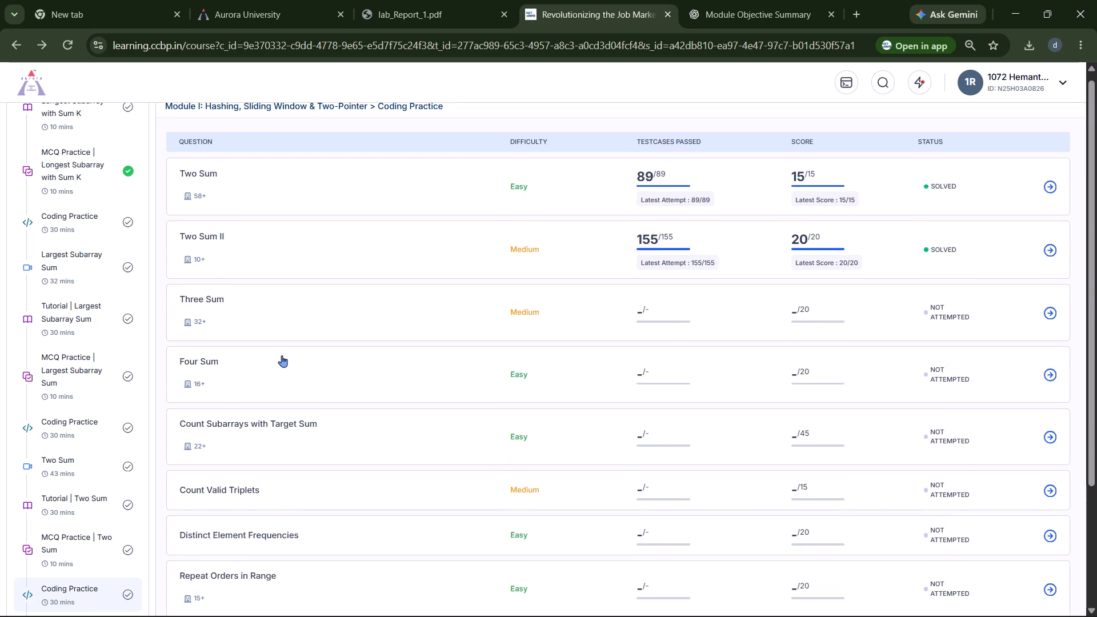
Review the Largest Subarray Sum and Two Sum coding practice lists again for the experiment 2.3 problem.
scroll(282, 355, "down", 1)
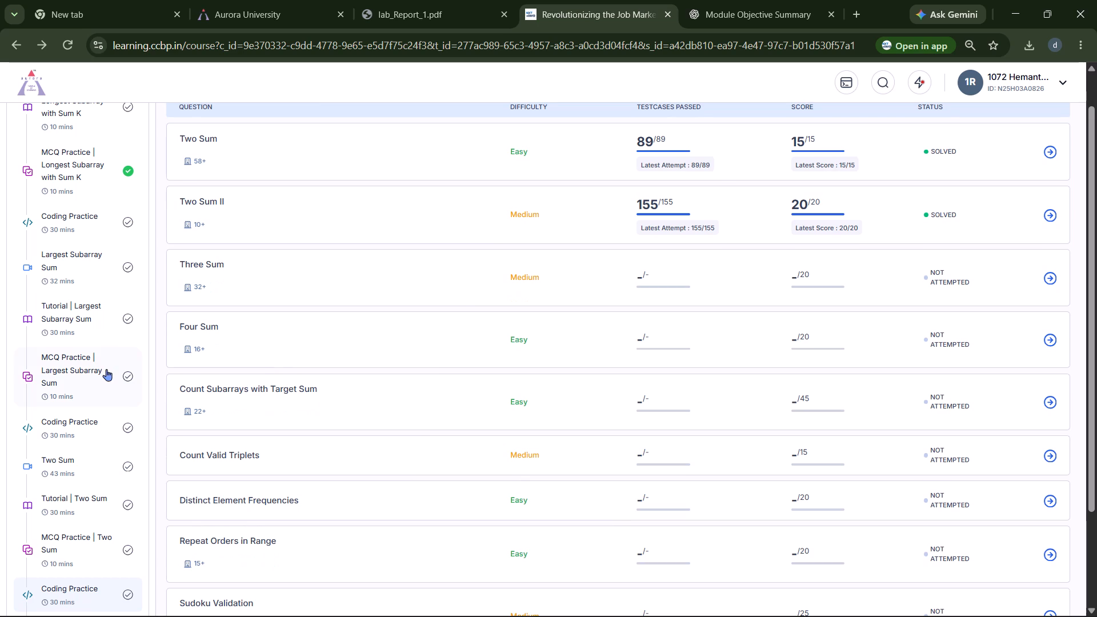
scroll(83, 402, "down", 2)
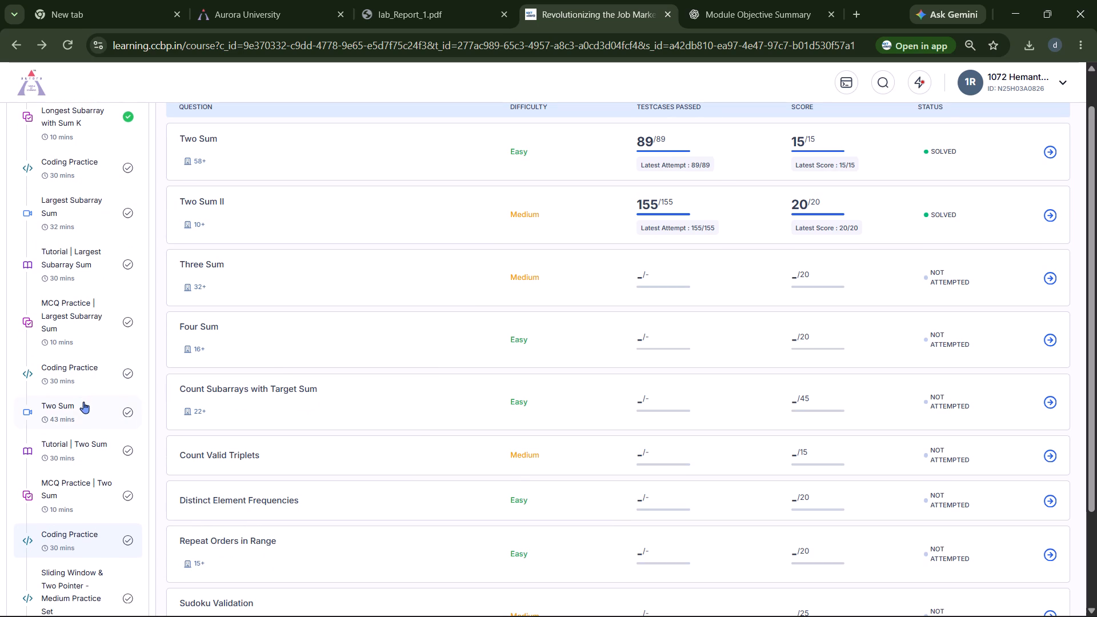
scroll(83, 402, "down", 1)
left_click(86, 430)
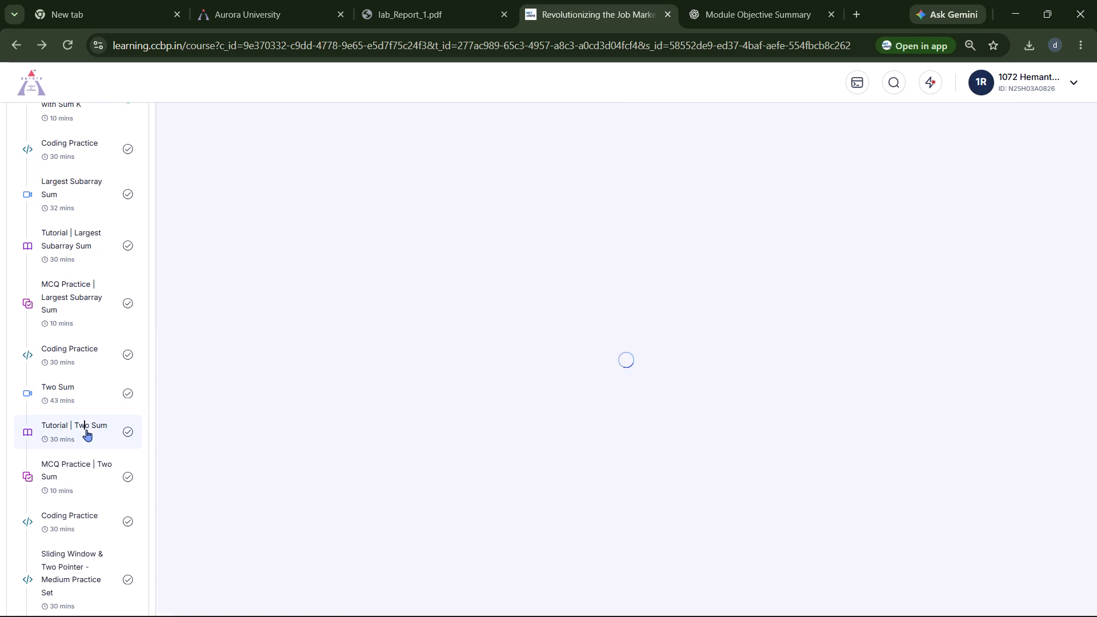
left_click(91, 362)
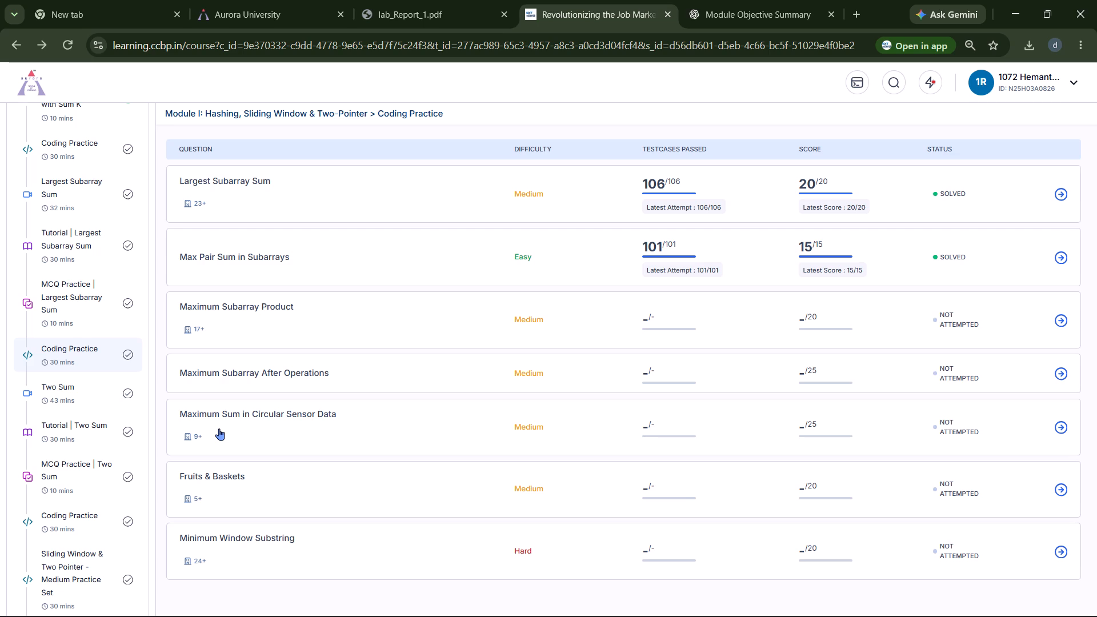
scroll(219, 428, "down", 1)
left_click(82, 473)
left_click(83, 535)
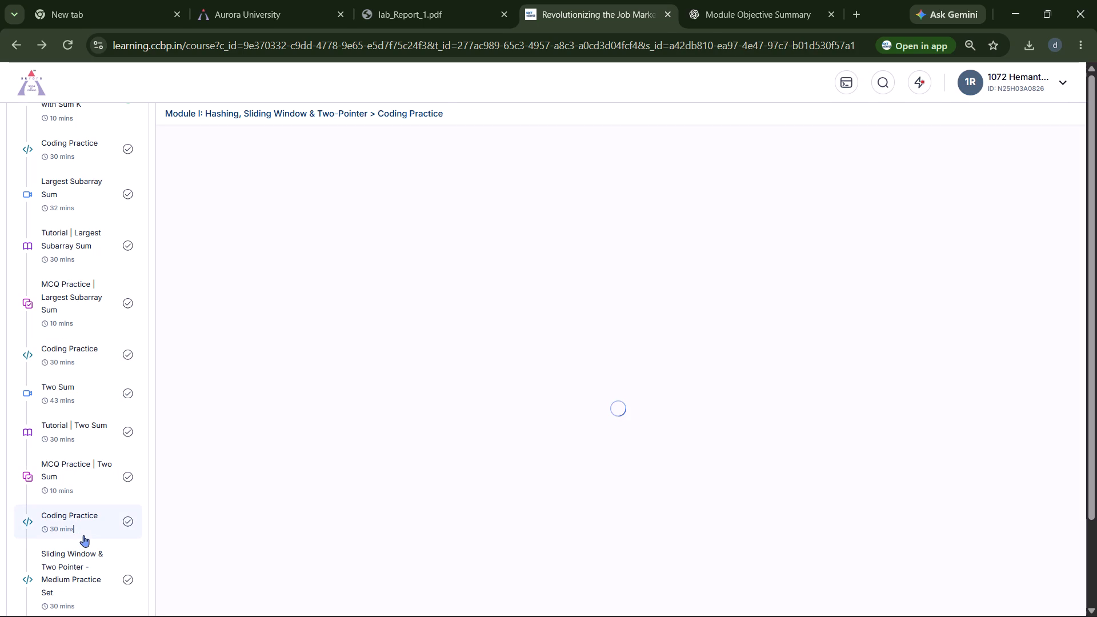
scroll(237, 403, "down", 1)
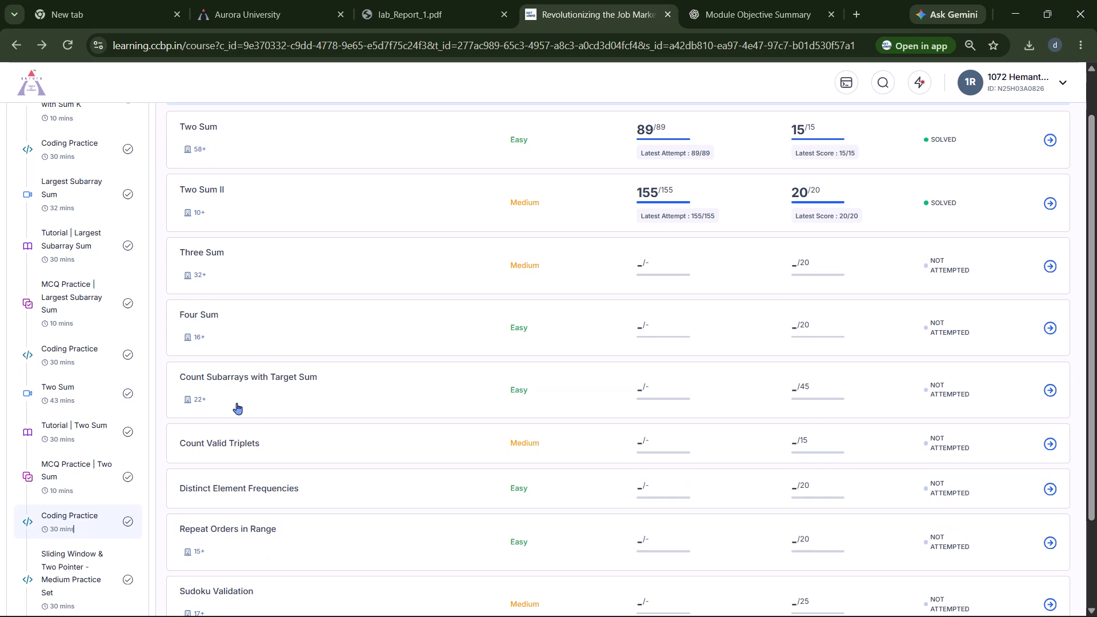
scroll(237, 403, "down", 2)
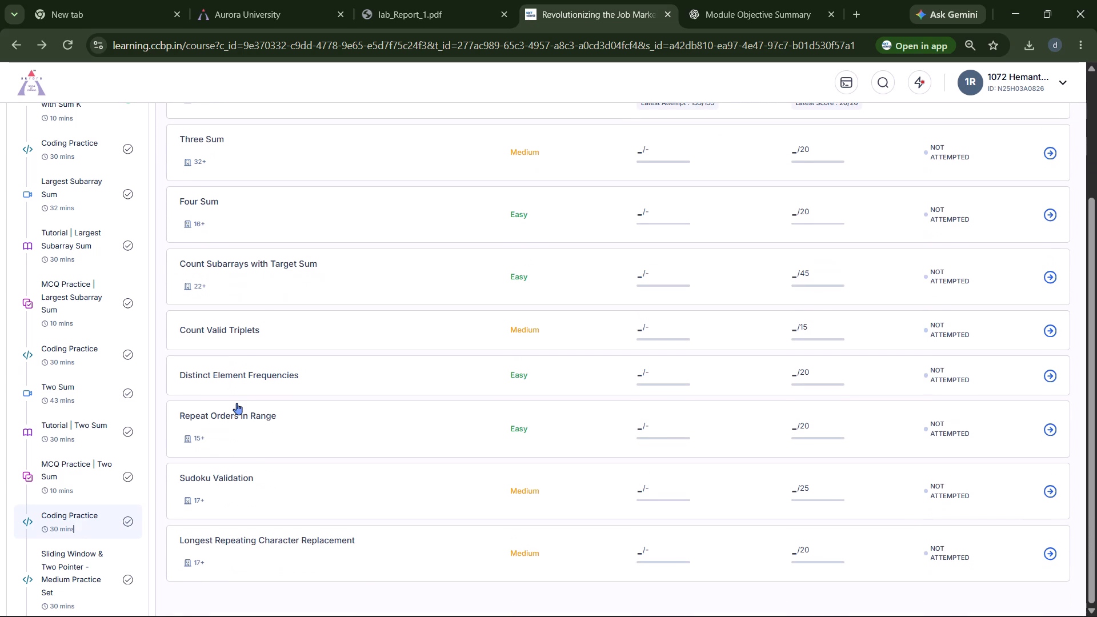
scroll(87, 515, "down", 2)
Examine the Sliding Window & Two Pointer hard and medium practice sets for the experiment 2.3 substring-counting problem.
left_click(93, 504)
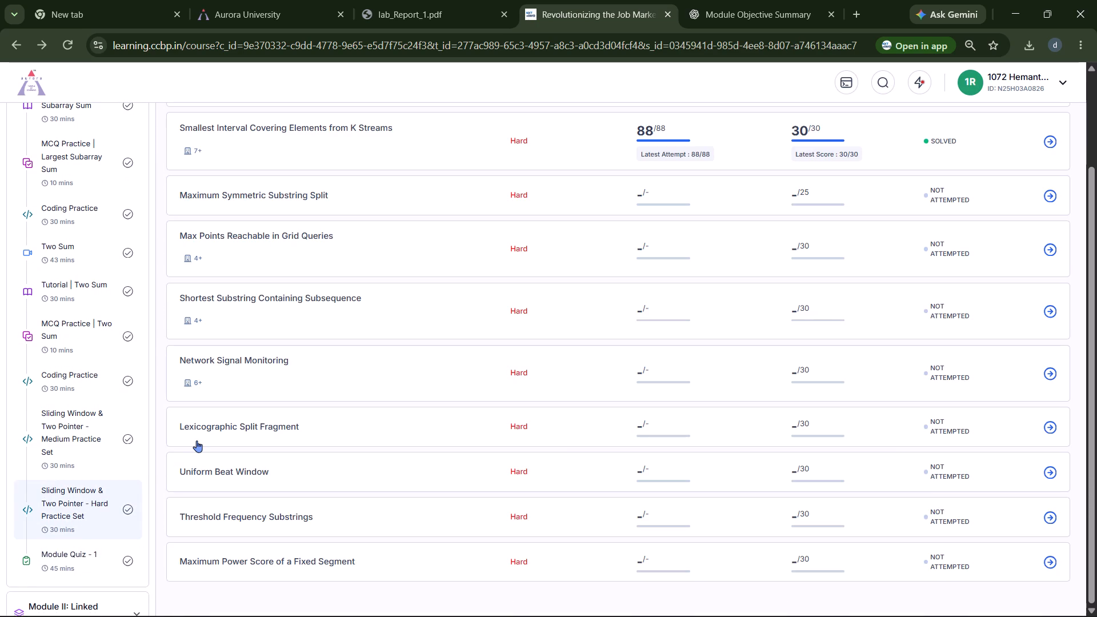
scroll(259, 421, "up", 1)
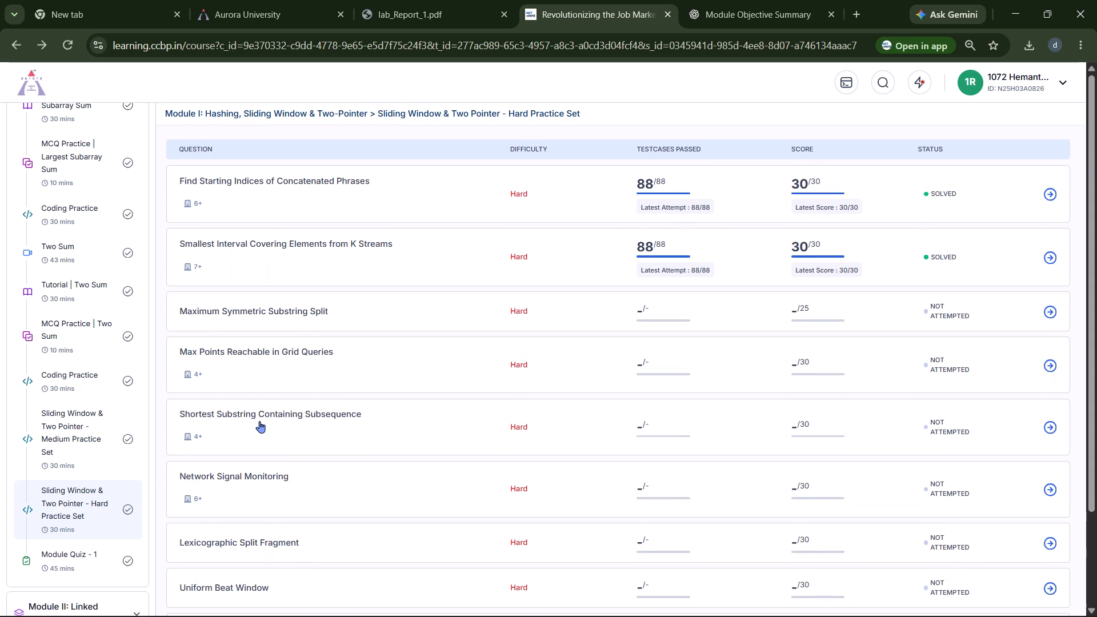
scroll(302, 350, "down", 1)
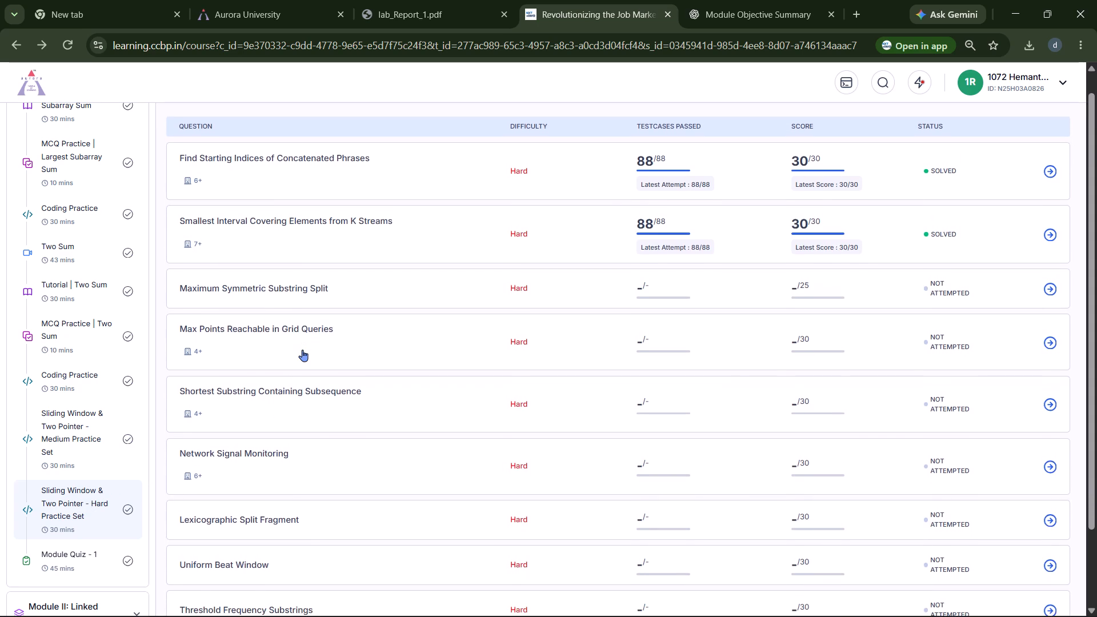
scroll(302, 350, "down", 4)
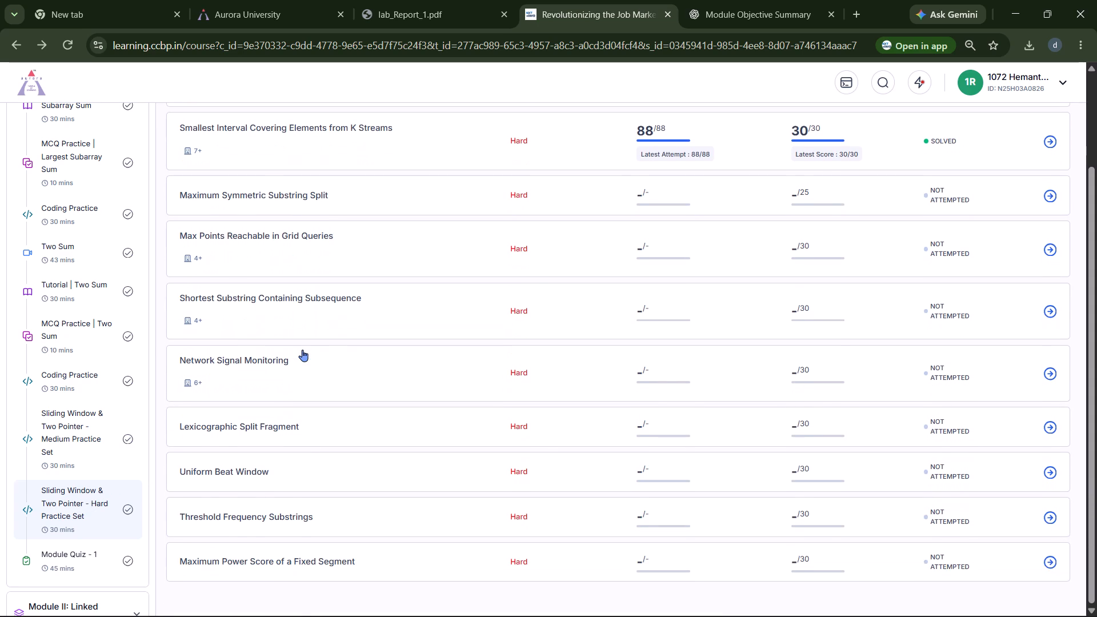
left_click(85, 431)
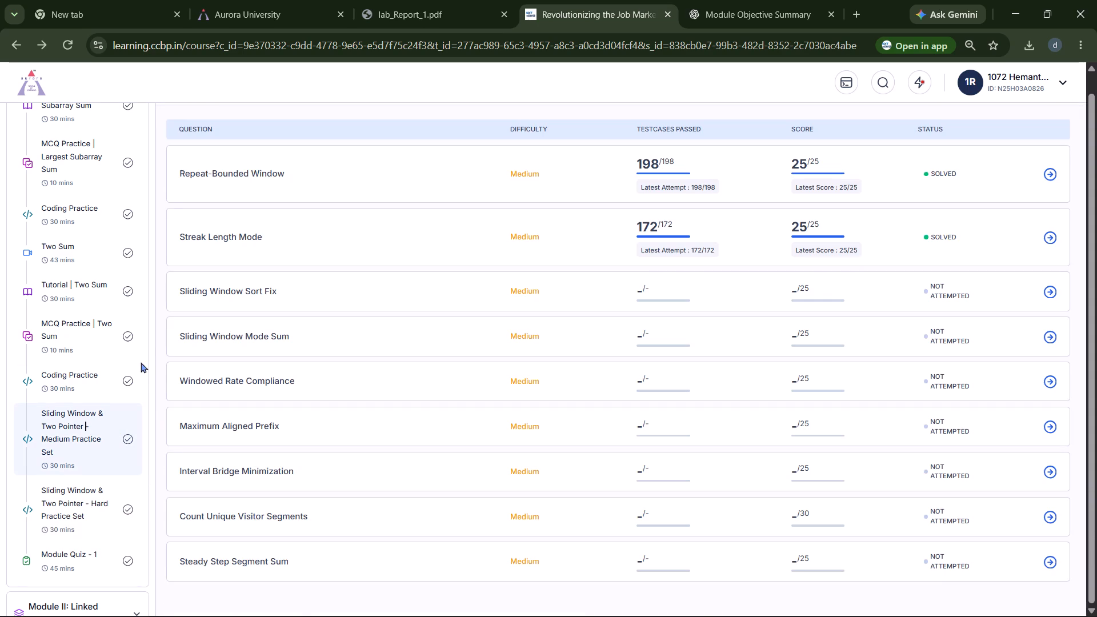
left_click(106, 379)
left_click(93, 428)
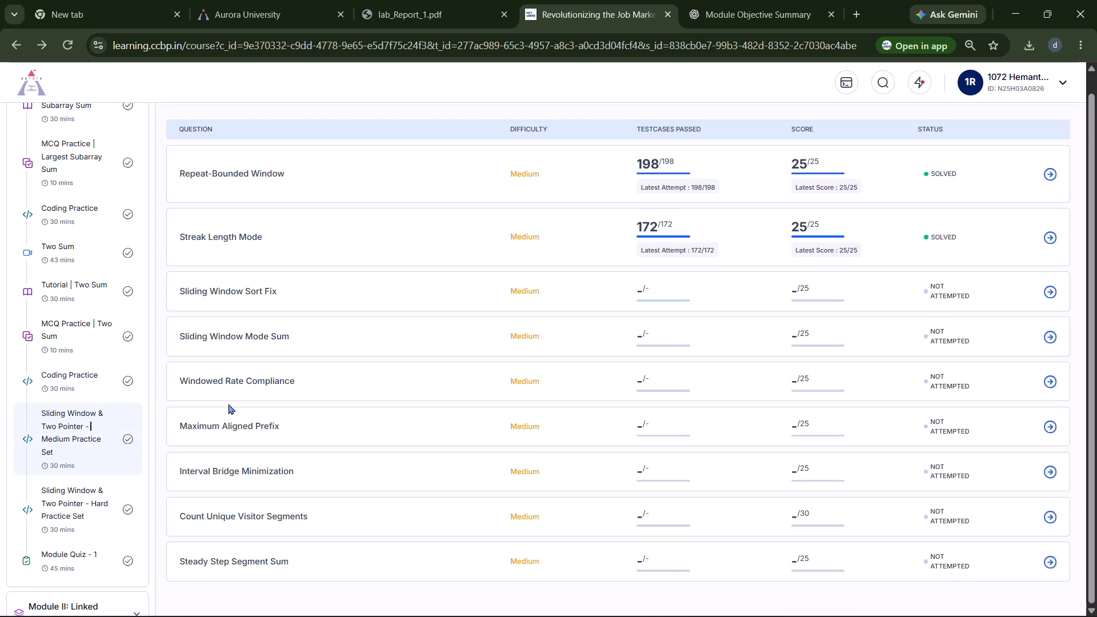
scroll(228, 404, "down", 2)
Compare the Two Sum coding practice questions with the experiment 2.3 wording in lab_Report_1.pdf.
left_click(114, 379)
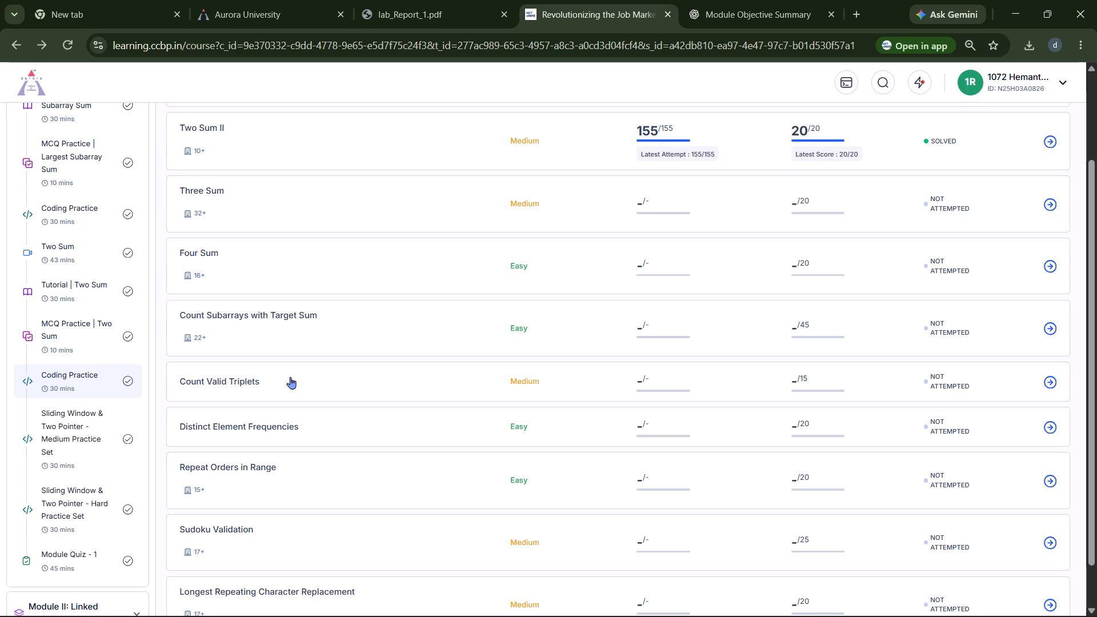
scroll(290, 386, "down", 1)
scroll(290, 386, "up", 2)
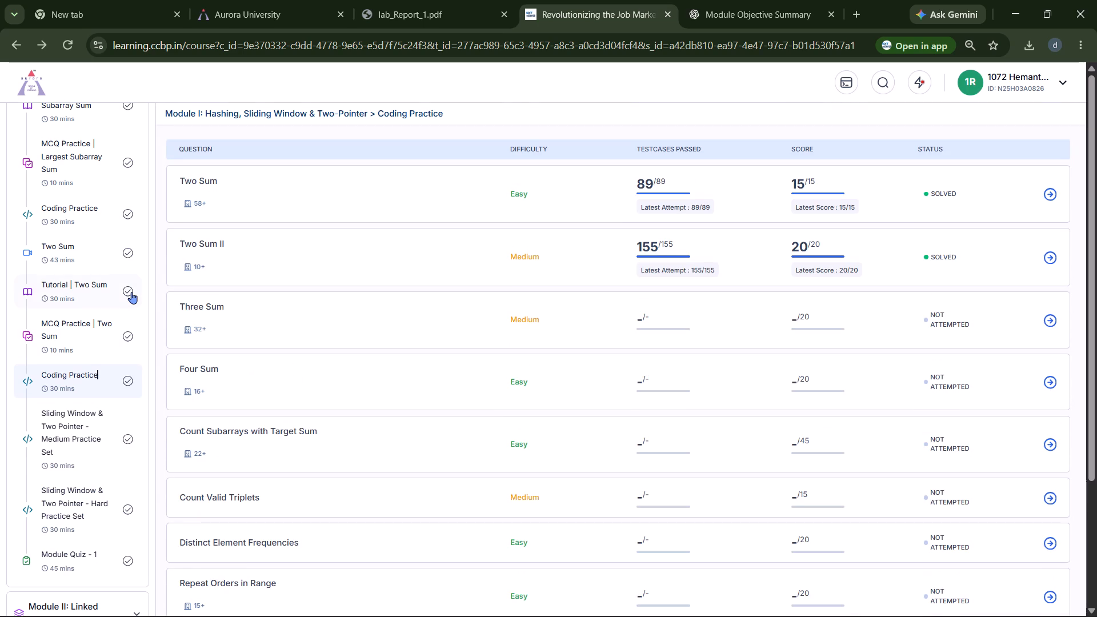
left_click(442, 0)
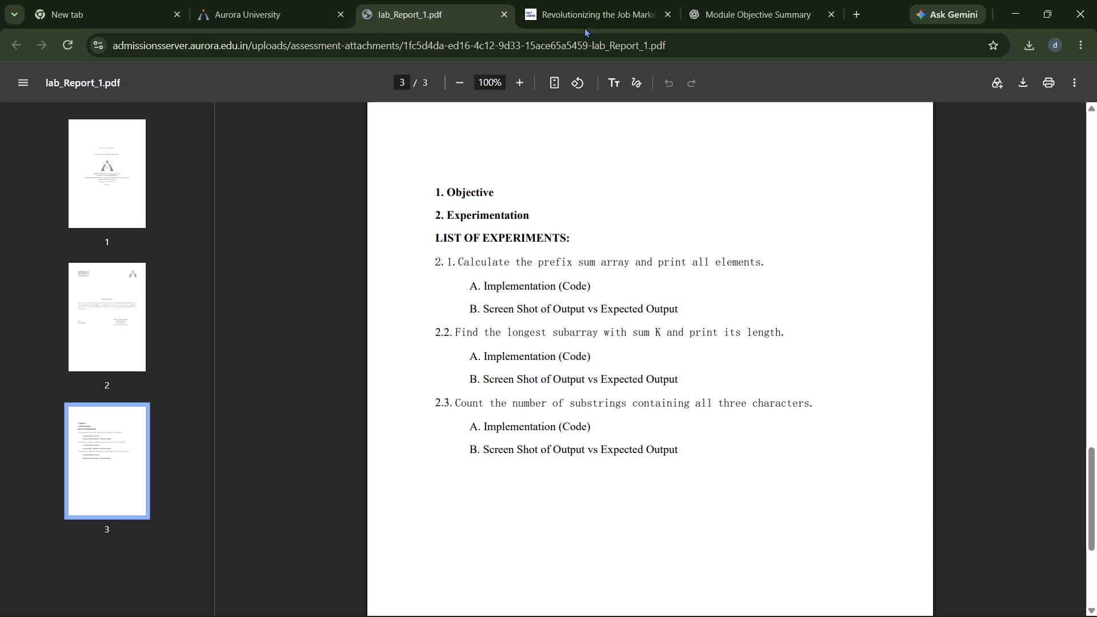
left_click(594, 2)
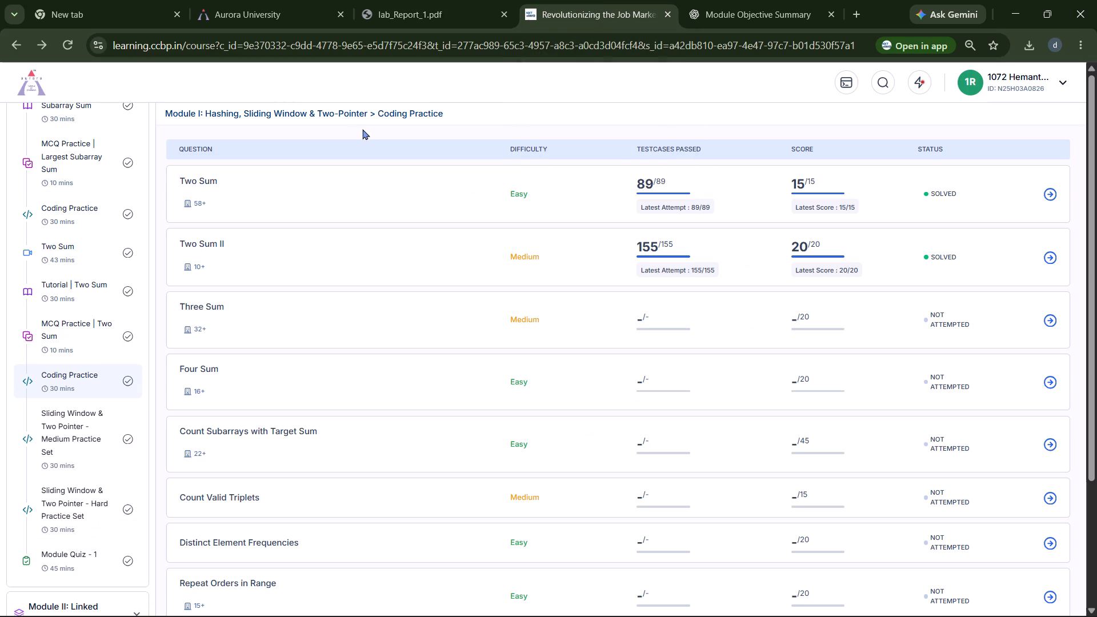
Compare the Largest Subarray Sum and Two Sum coding practice lists with the experiment 2.3 wording in lab_Report_1.pdf.
left_click(113, 215)
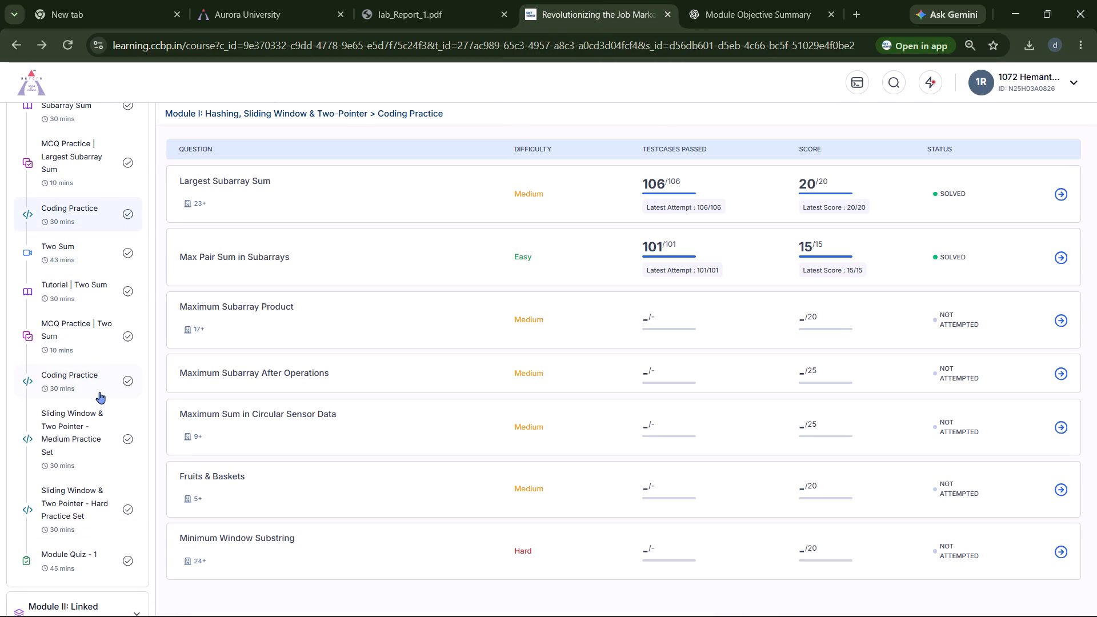
left_click(102, 364)
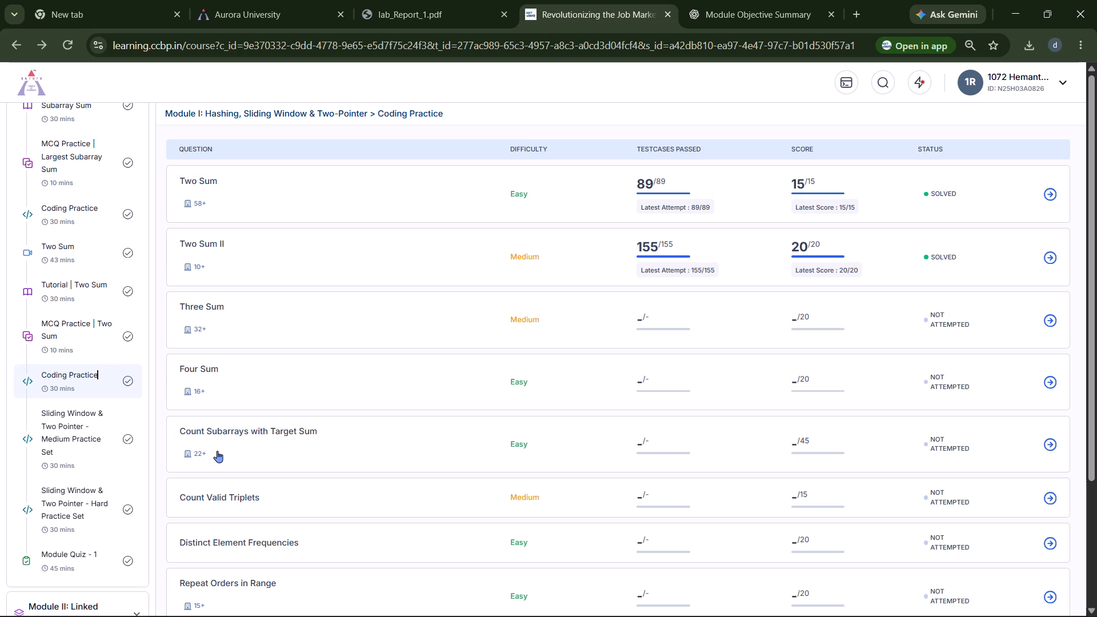
left_click(385, 2)
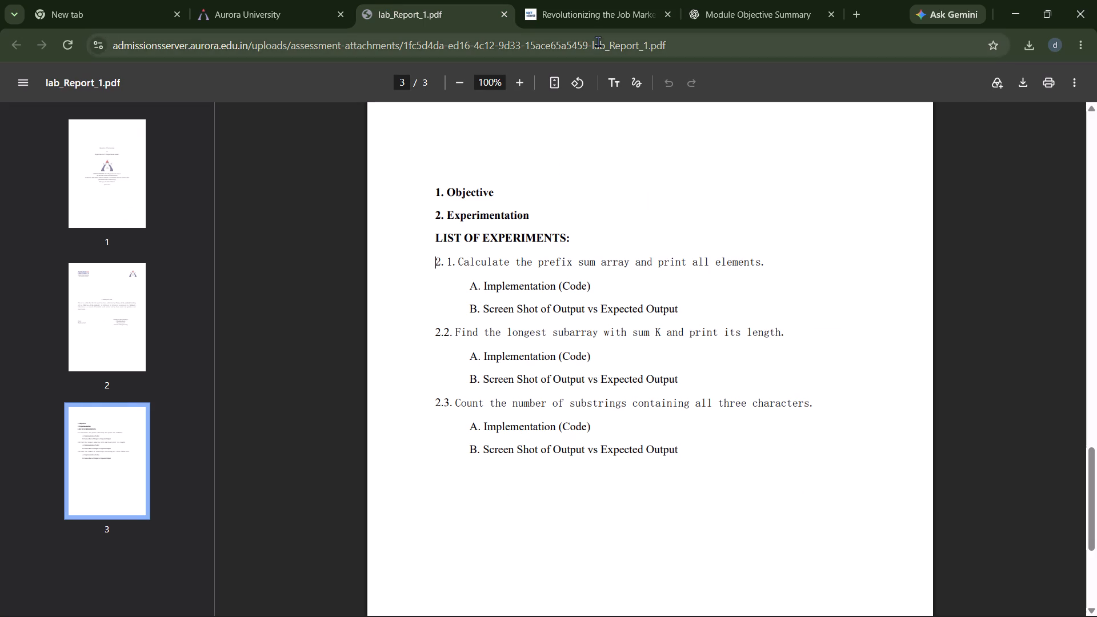
left_click(608, 0)
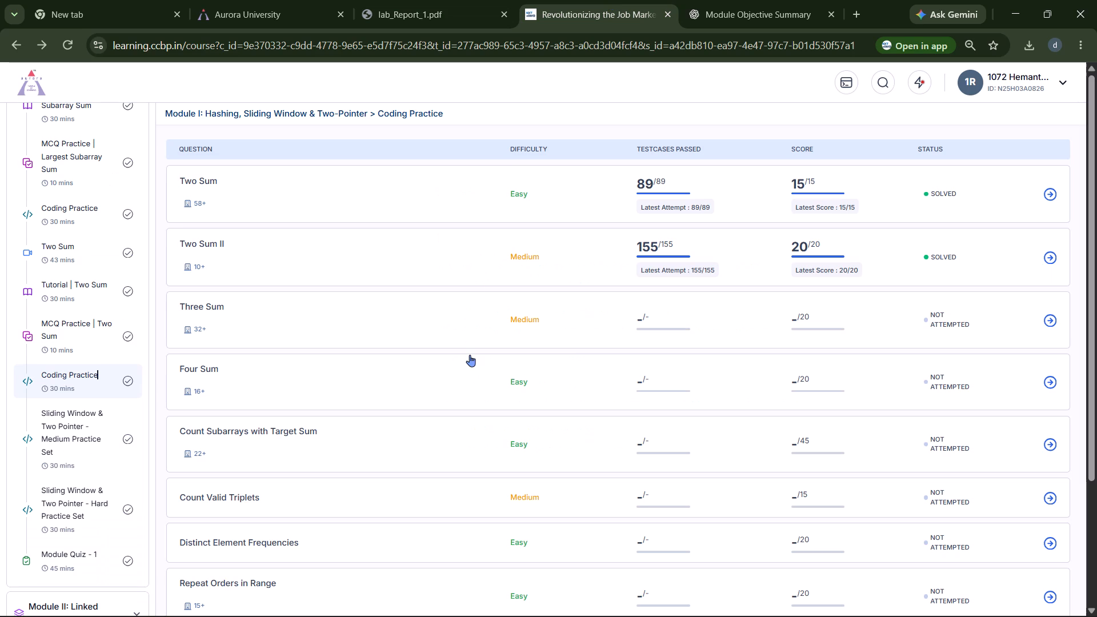
scroll(411, 352, "down", 1)
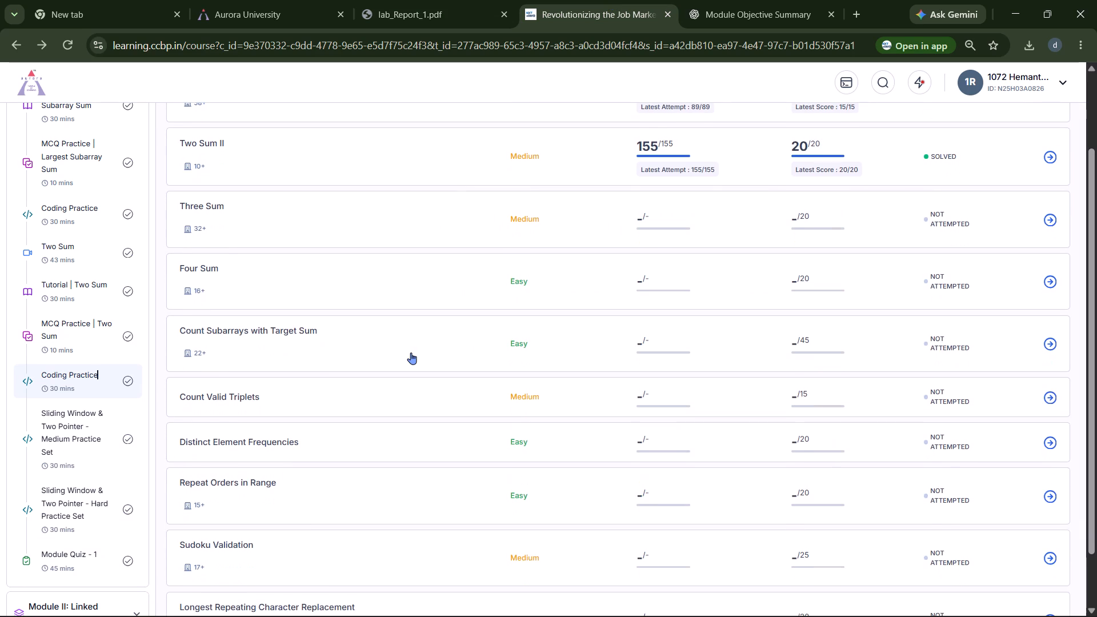
scroll(411, 352, "down", 1)
scroll(411, 352, "up", 2)
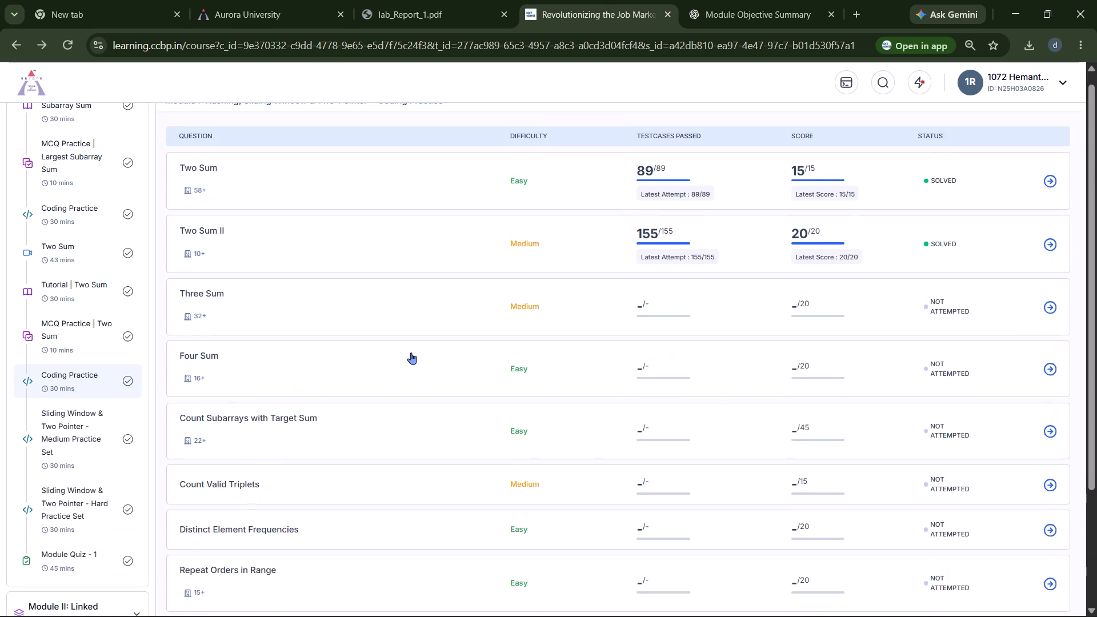
Check the Count Subarrays with Target Sum problem statement against experiment 2.3, then return to the question list, saving the code.
left_click(400, 430)
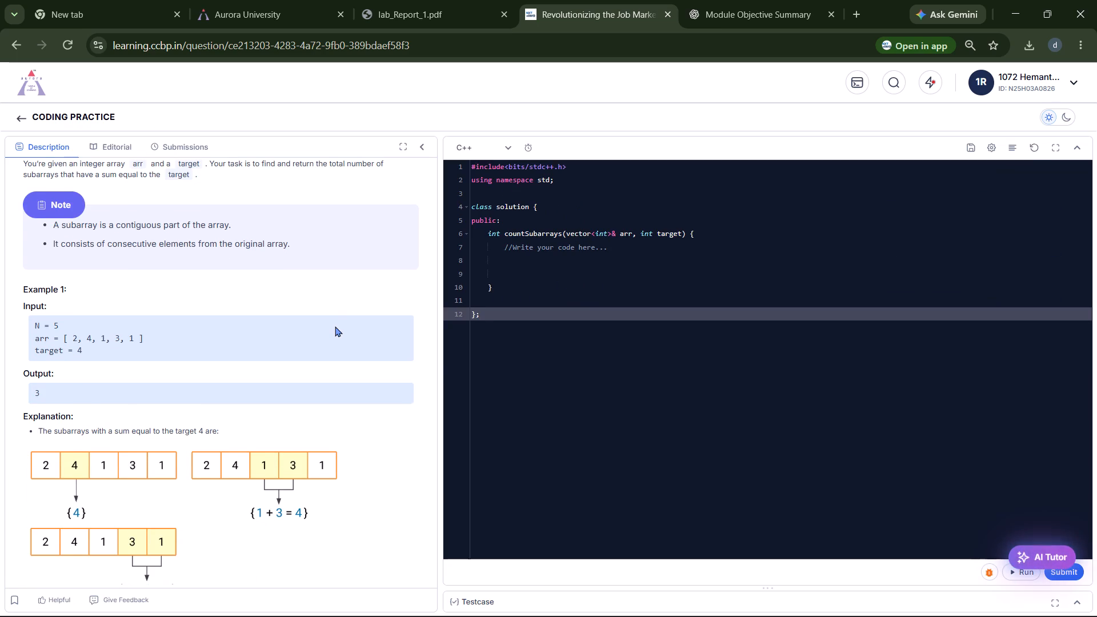
scroll(335, 326, "right", 5)
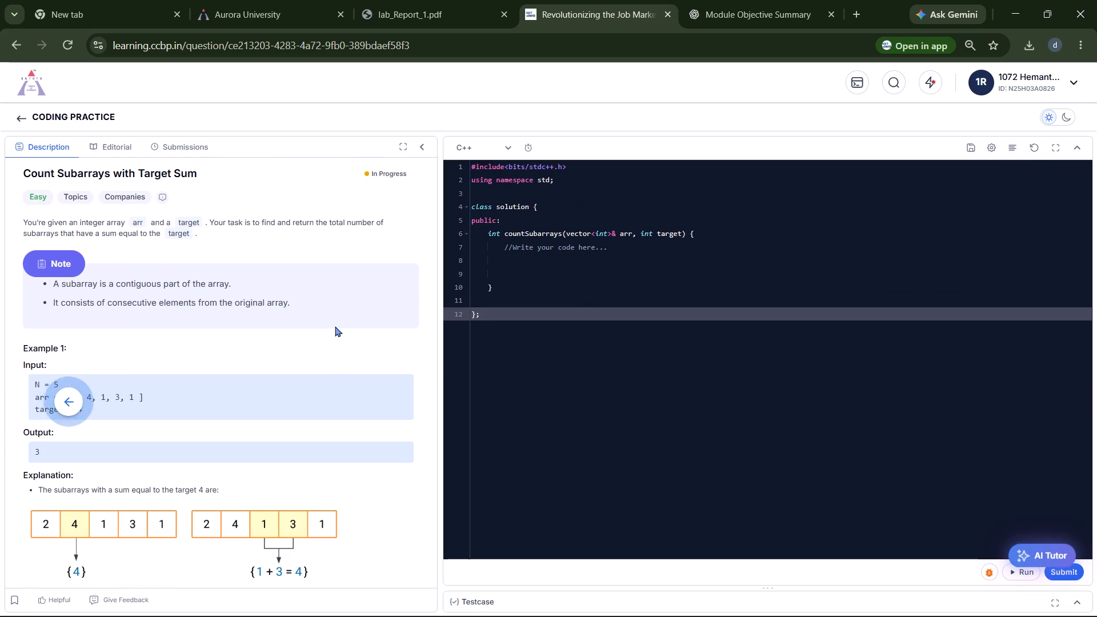
scroll(335, 326, "right", 5)
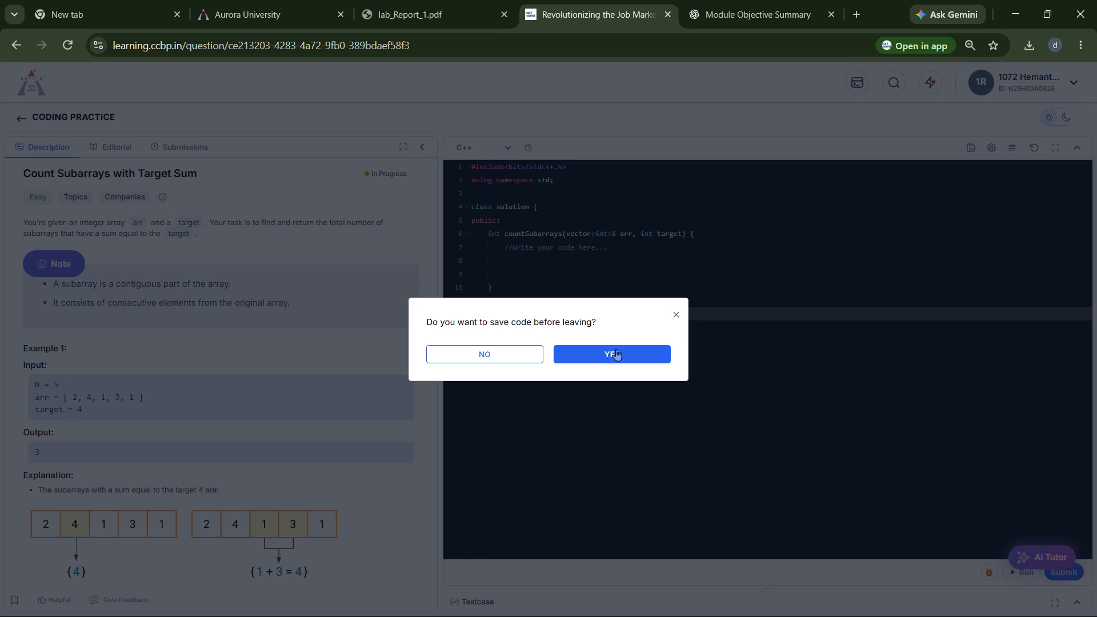
left_click(616, 349)
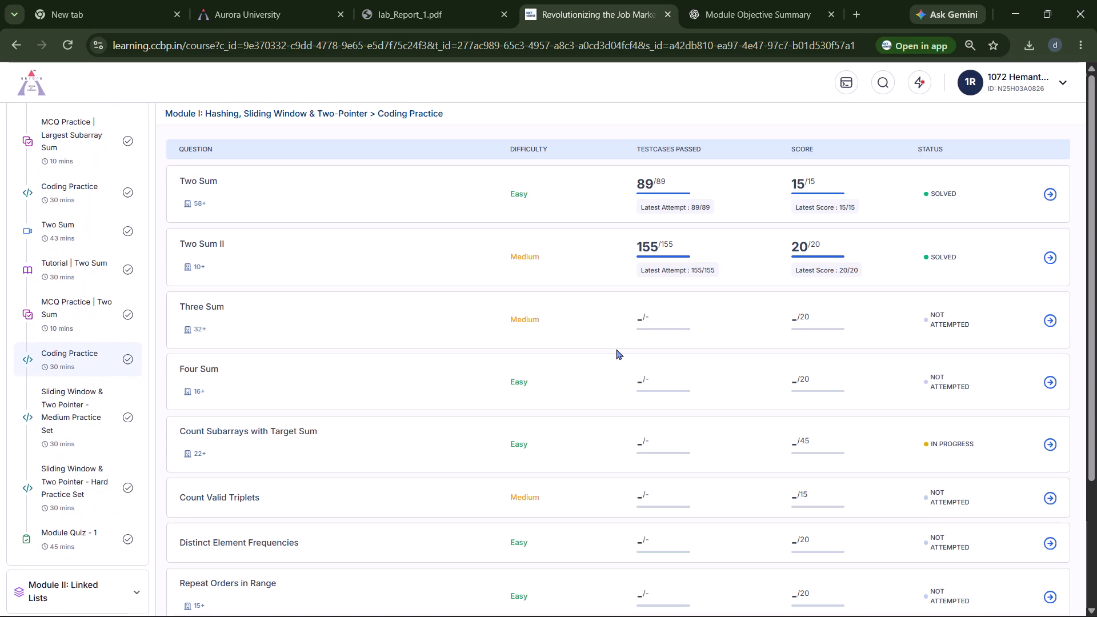
Examine the first two Module II: Linked Lists coding practice sets for the experiment 2.3 substring-counting problem.
scroll(115, 479, "down", 1)
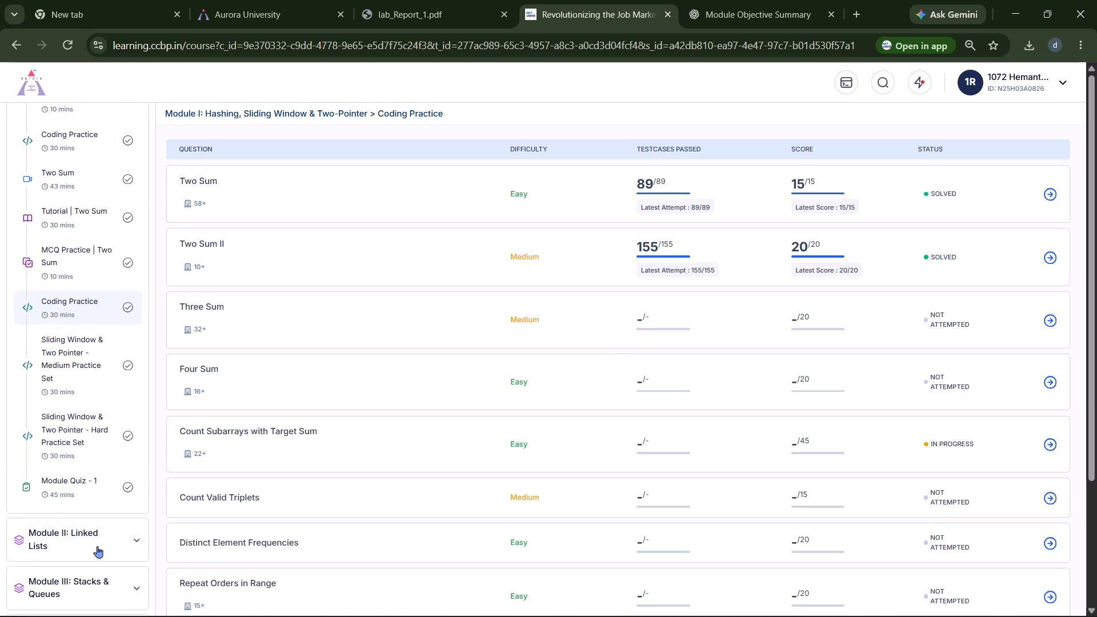
left_click(97, 546)
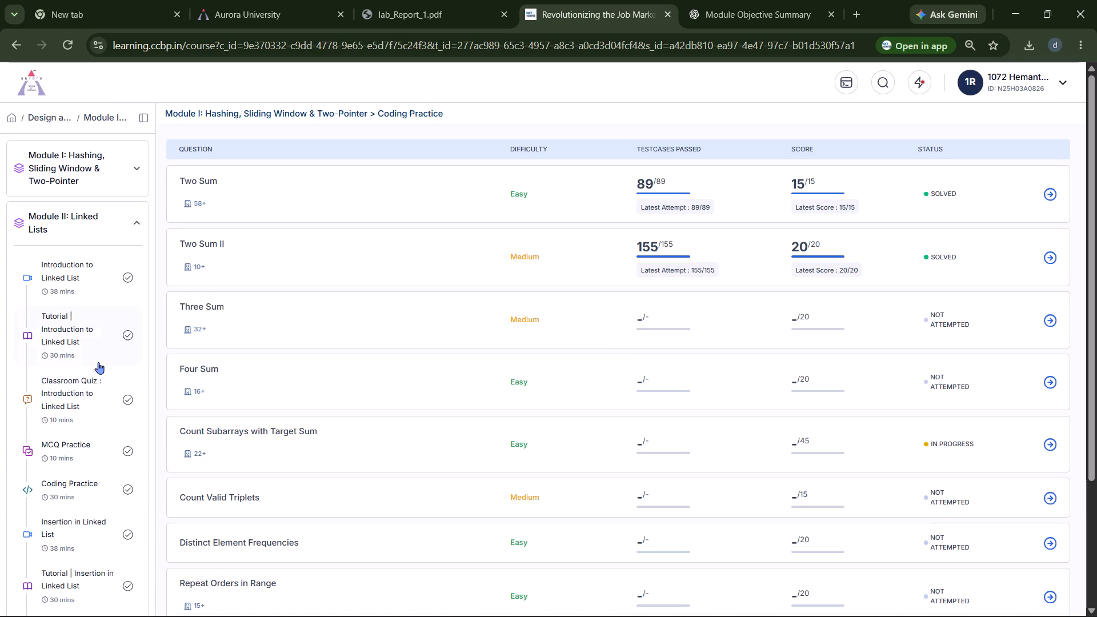
left_click(105, 474)
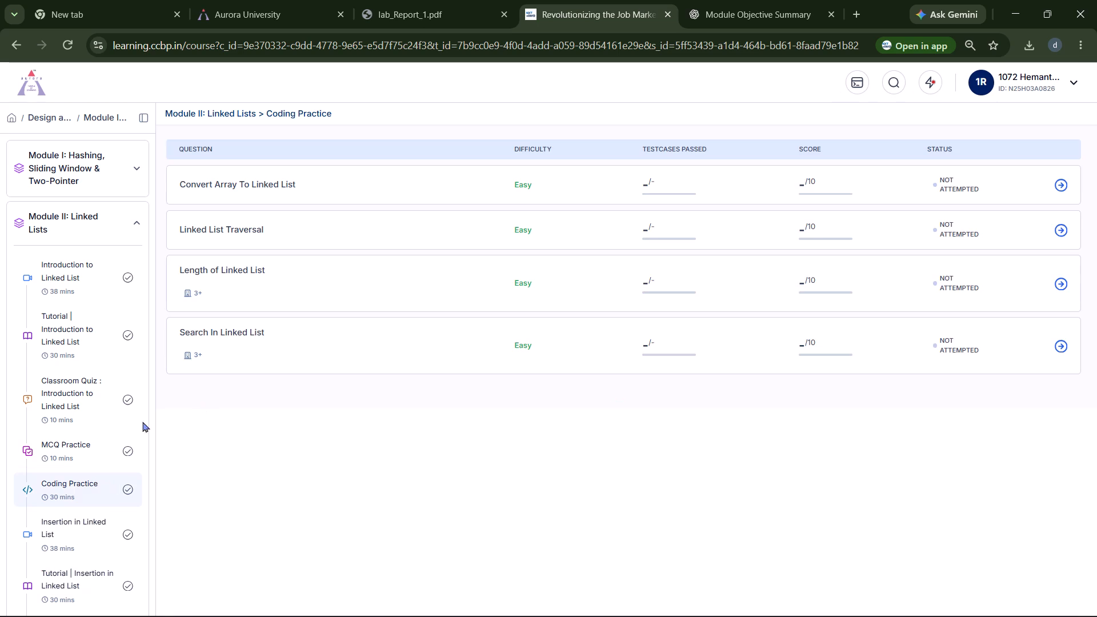
scroll(99, 425, "down", 2)
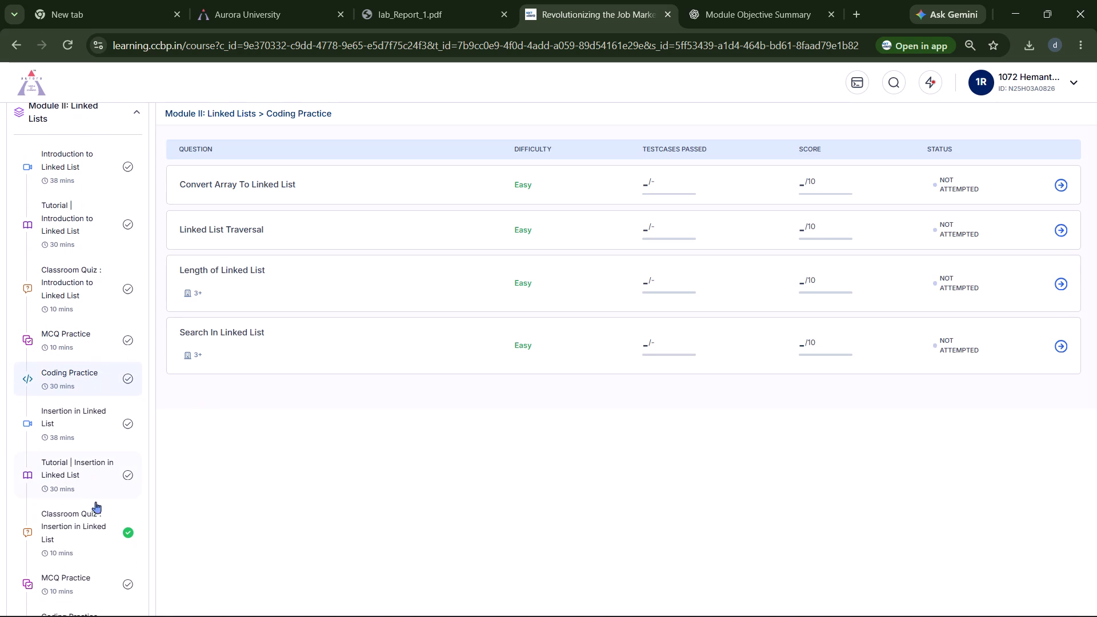
scroll(97, 528, "down", 1)
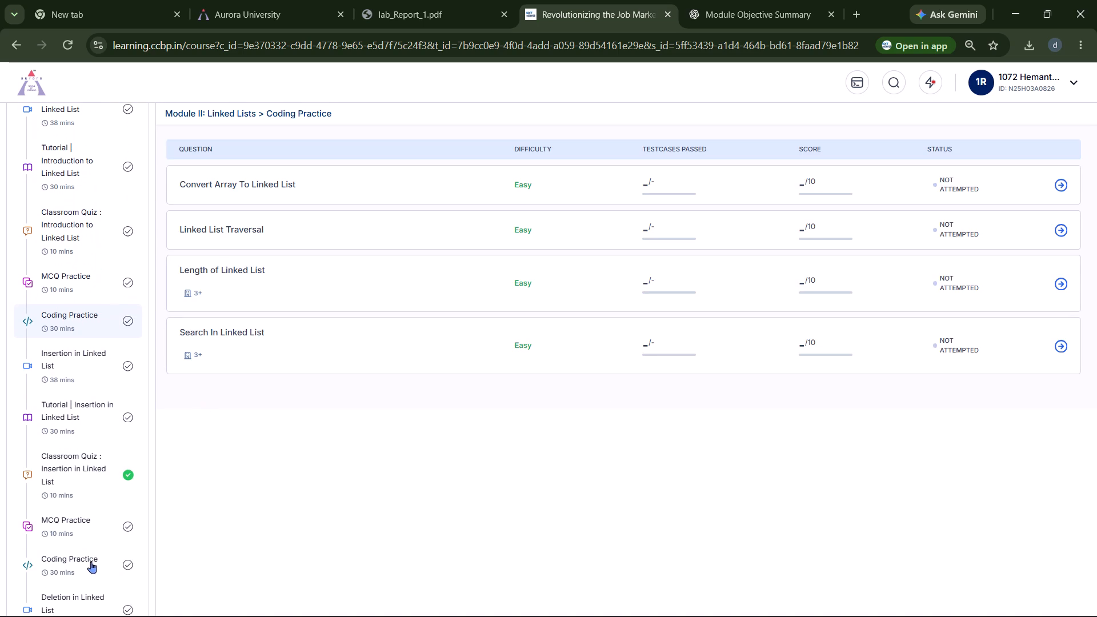
left_click(91, 566)
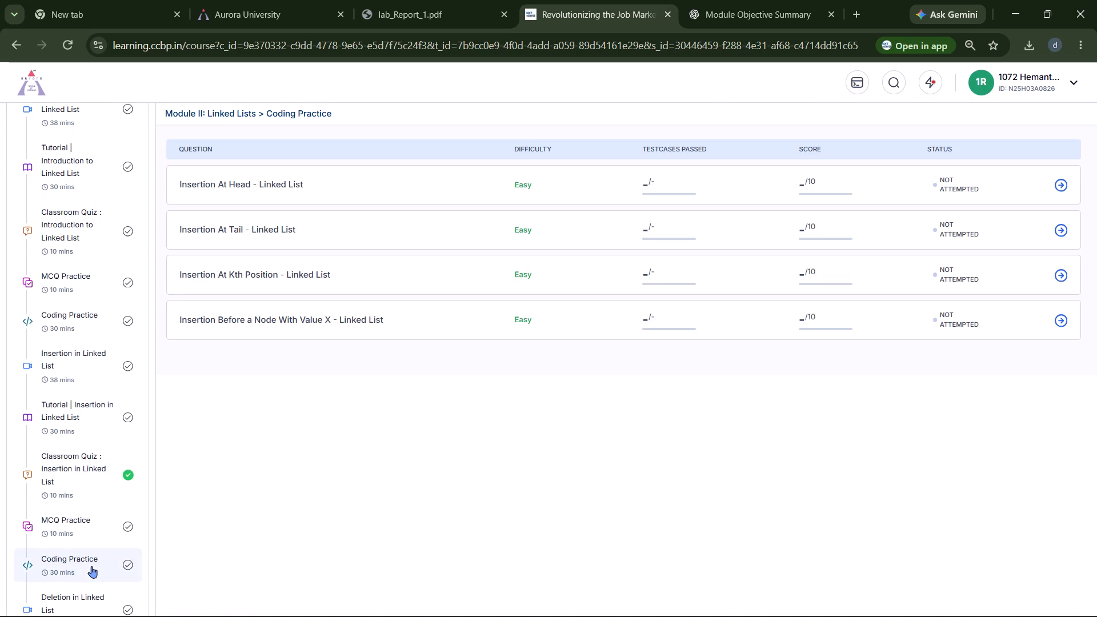
Examine the Module I coding practice sets for Hashing, Prefix Sum and Sliding Window for a problem on substrings containing all three characters.
scroll(82, 296, "up", 1)
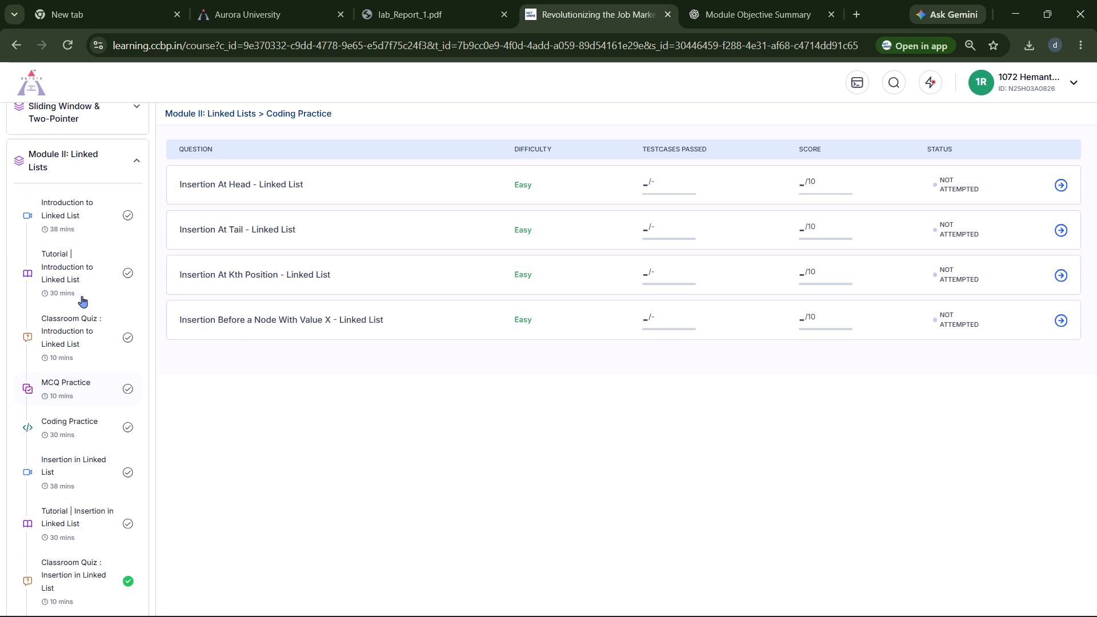
scroll(82, 296, "up", 2)
left_click(105, 151)
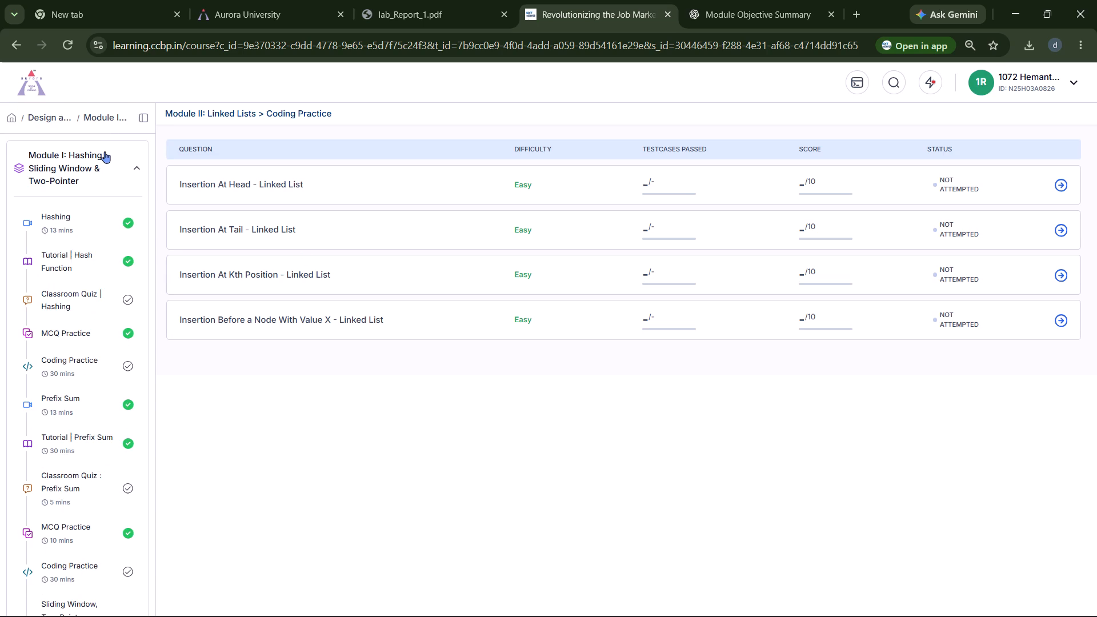
left_click(87, 370)
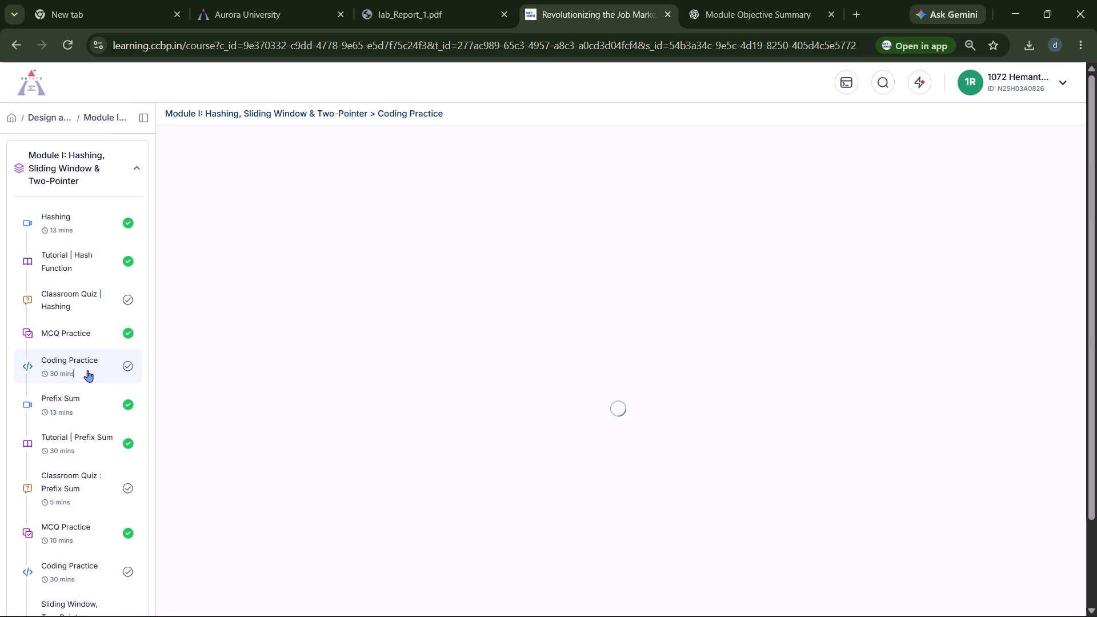
left_click(87, 370)
scroll(287, 324, "down", 1)
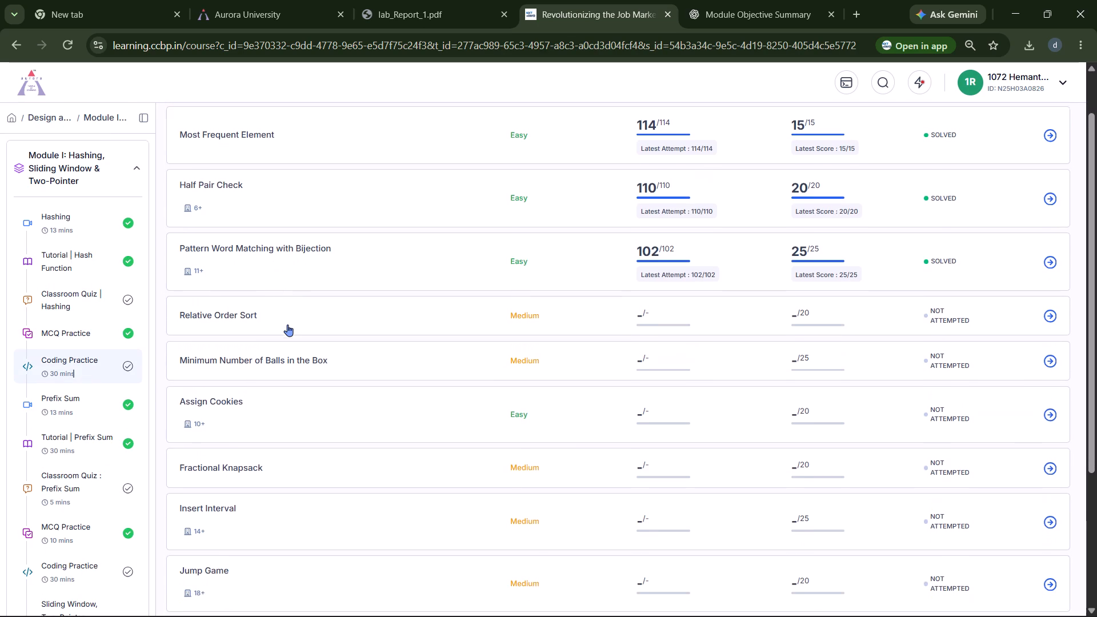
scroll(287, 324, "up", 1)
scroll(287, 324, "down", 3)
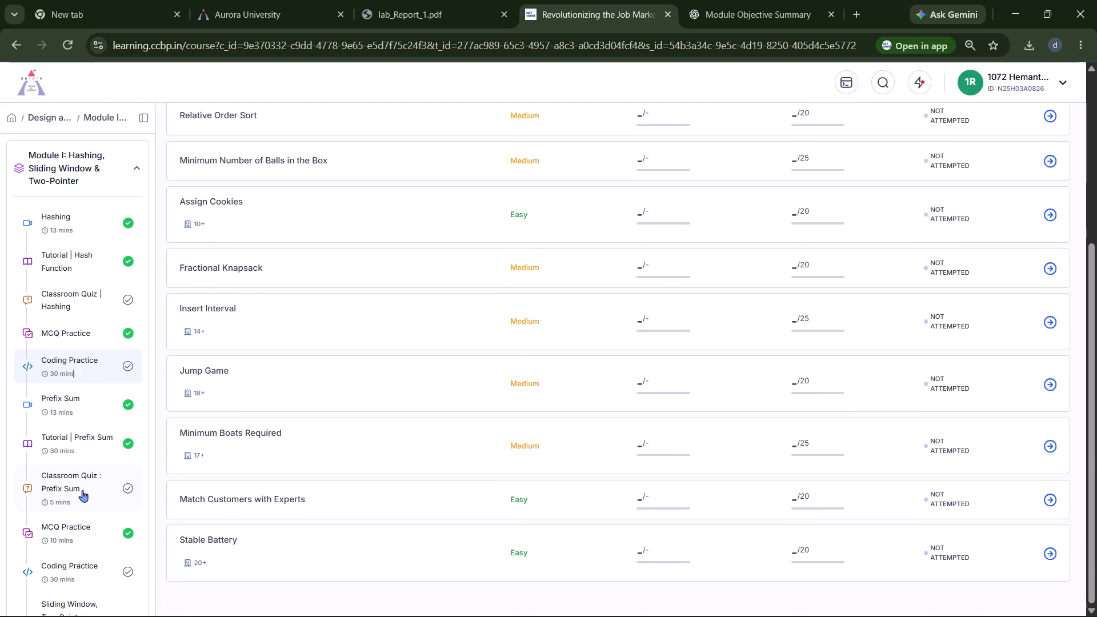
left_click(92, 562)
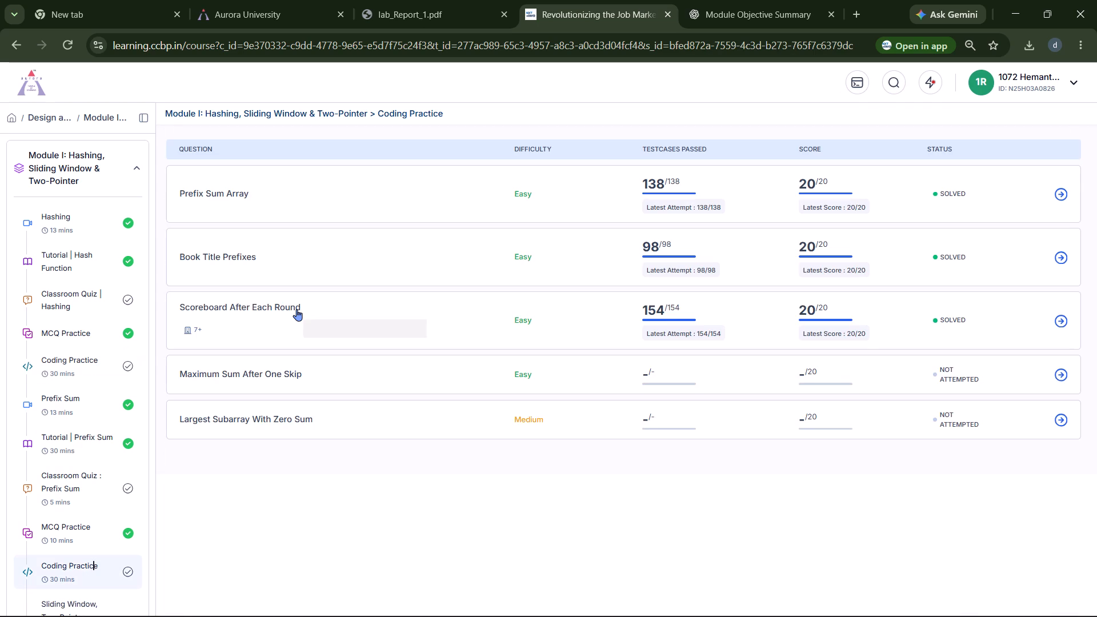
scroll(81, 379, "down", 1)
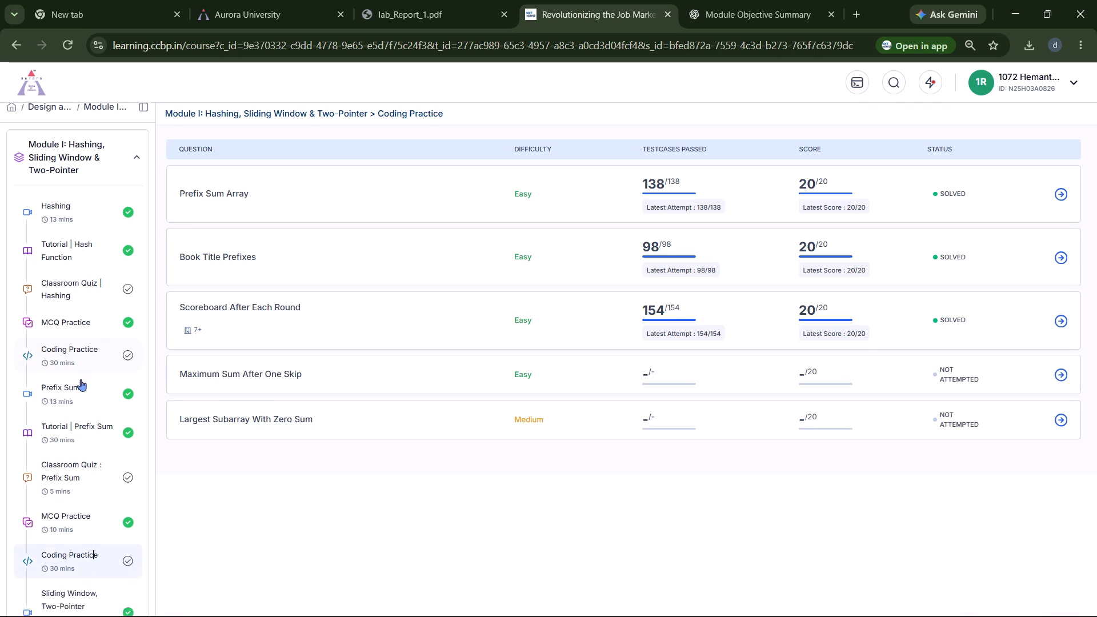
scroll(81, 379, "down", 2)
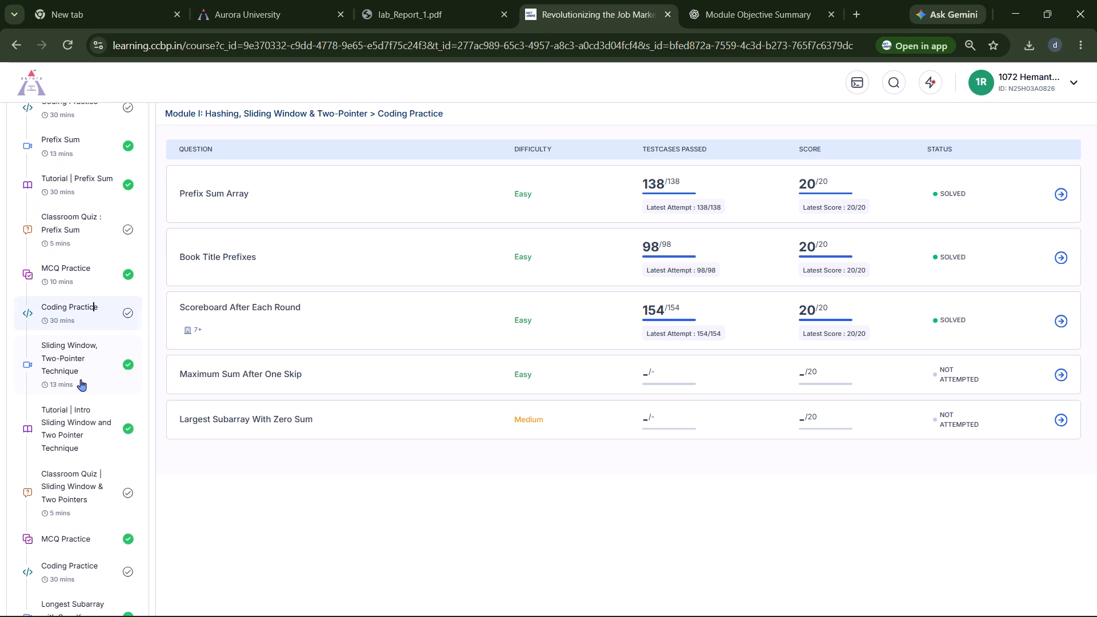
scroll(81, 379, "down", 1)
left_click(103, 524)
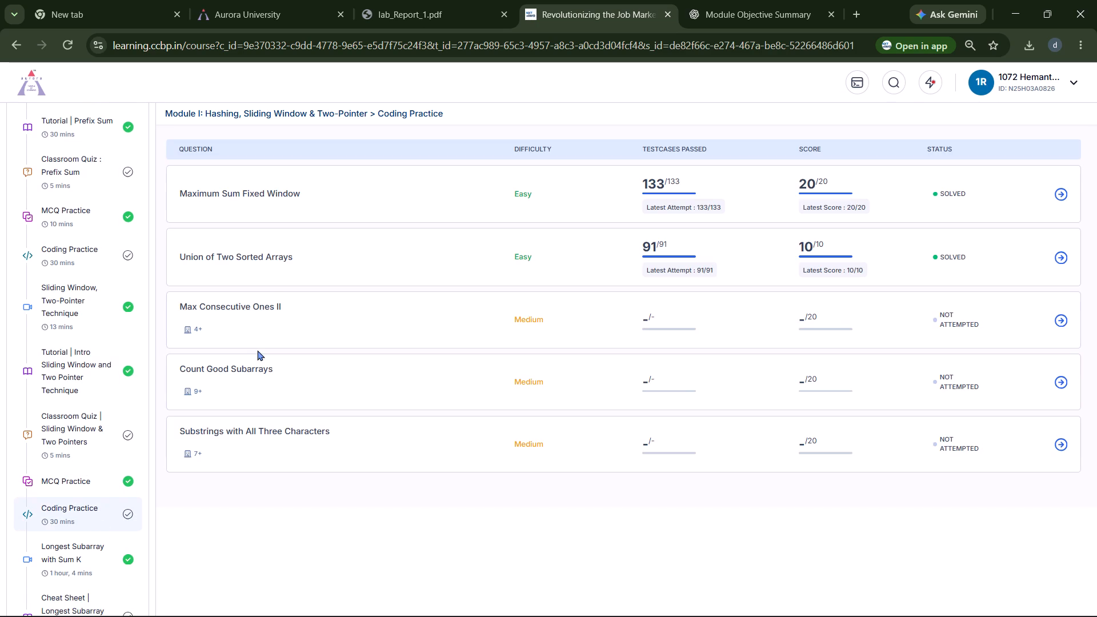
Examine the Longest Subarray with Sum K and Largest Subarray Sum coding practice lists for the experiment 2.3 substring-counting problem.
scroll(63, 435, "down", 2)
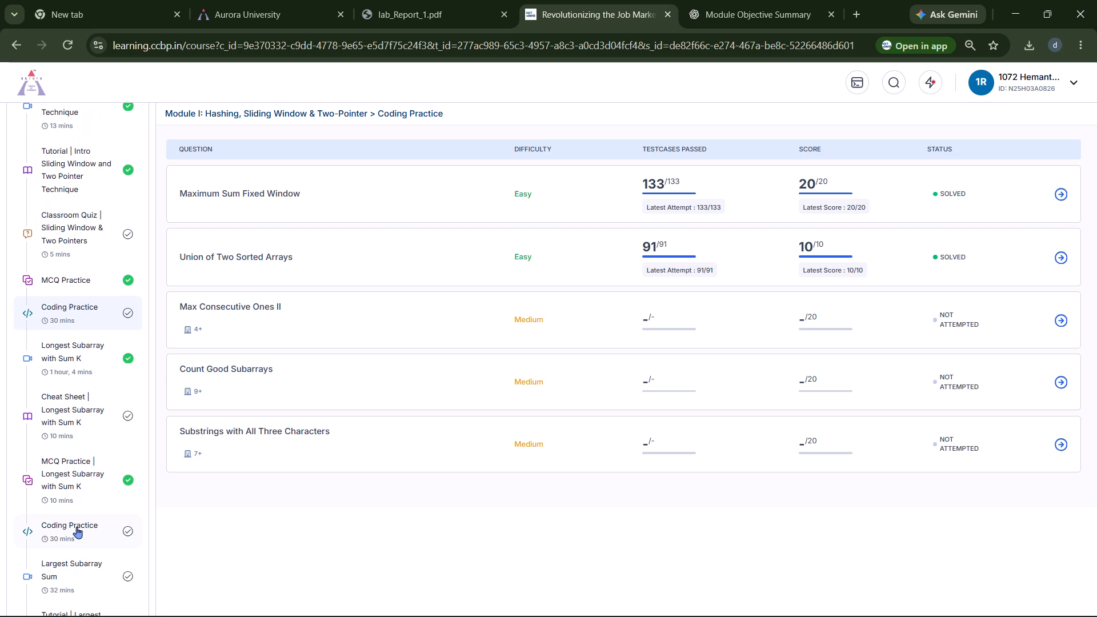
left_click(78, 528)
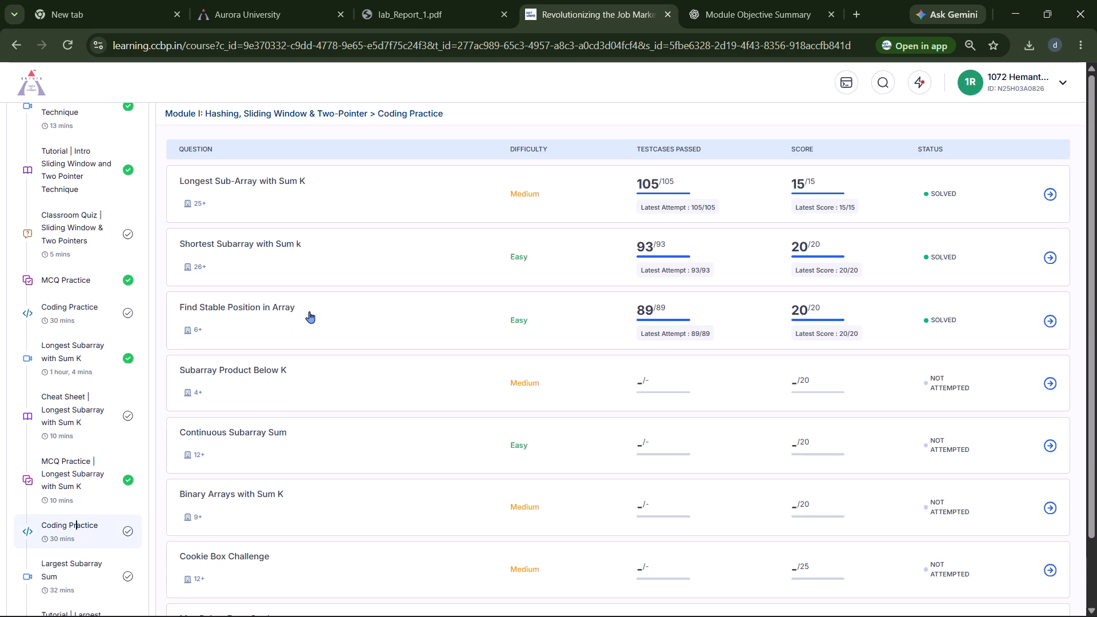
scroll(309, 311, "down", 1)
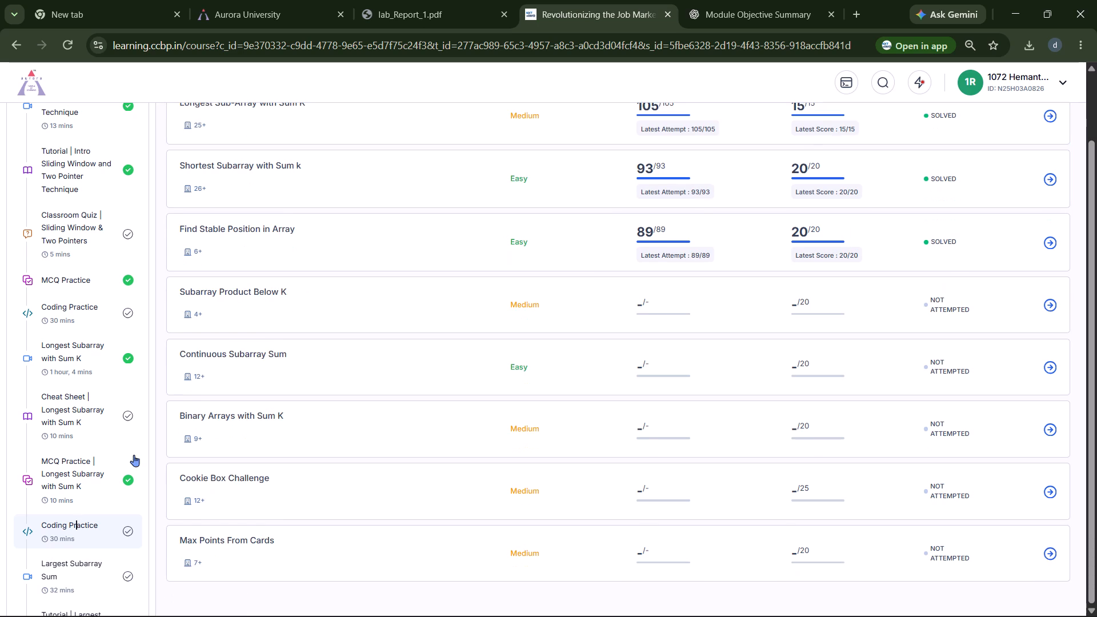
scroll(108, 533, "down", 1)
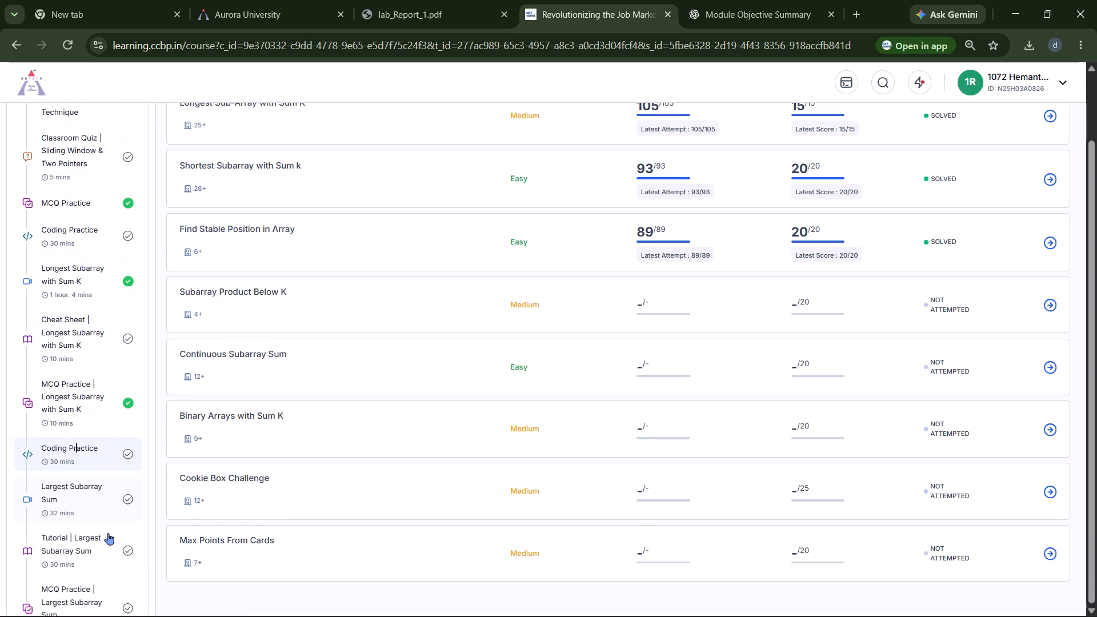
scroll(108, 533, "down", 2)
left_click(94, 545)
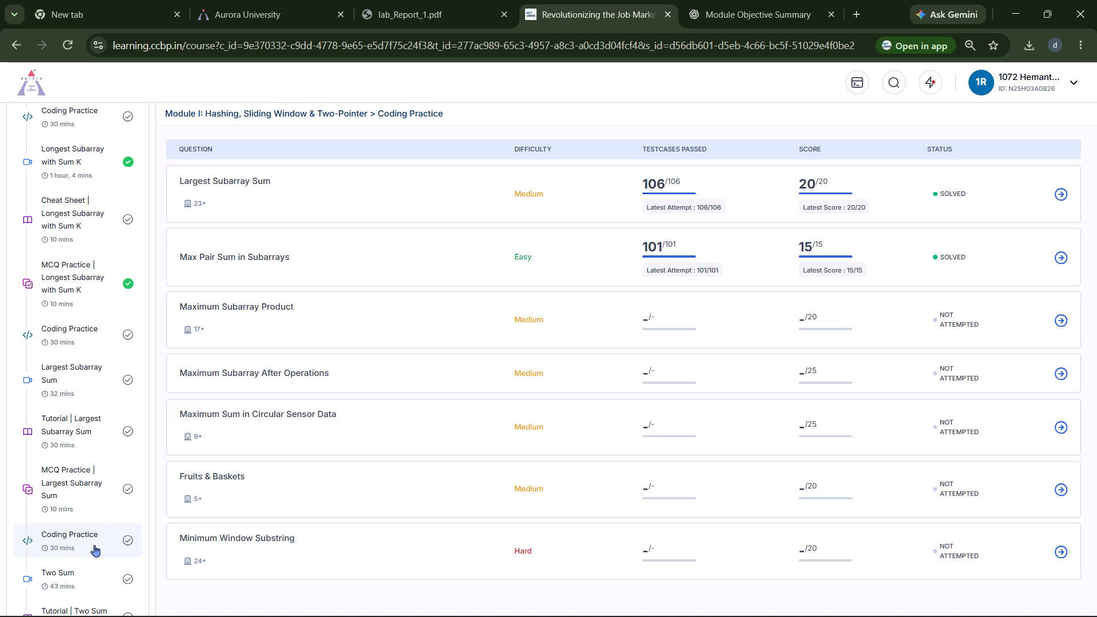
Examine the Two Sum and Sliding Window & Two Pointer Medium practice sets, then recheck the experiment 2.3 wording in lab_Report_1.pdf.
scroll(274, 384, "down", 3)
scroll(87, 537, "down", 1)
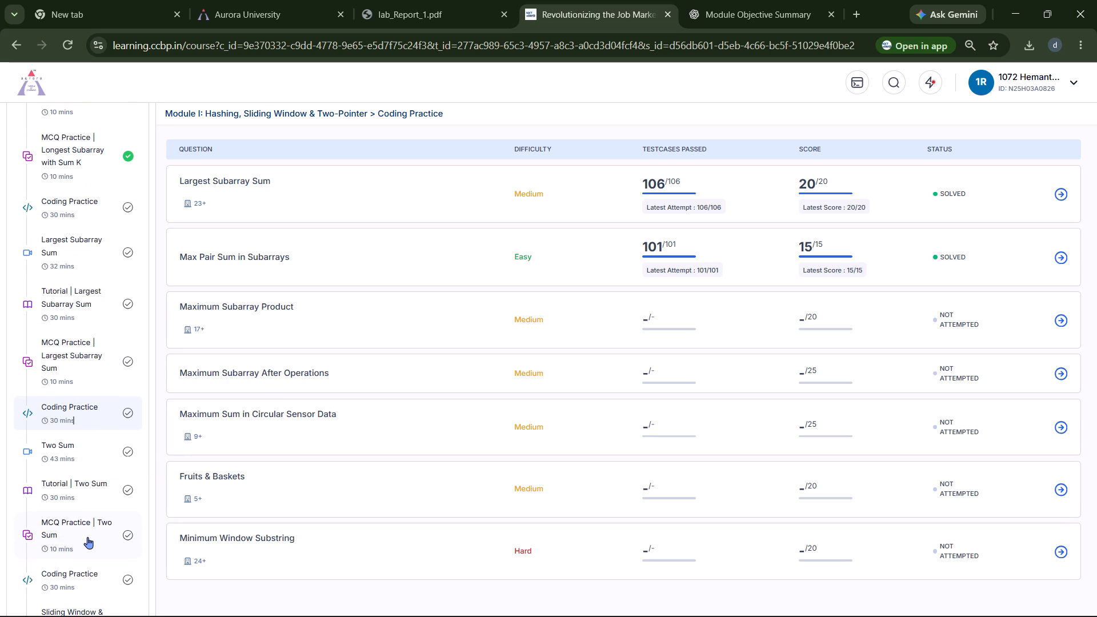
left_click(89, 584)
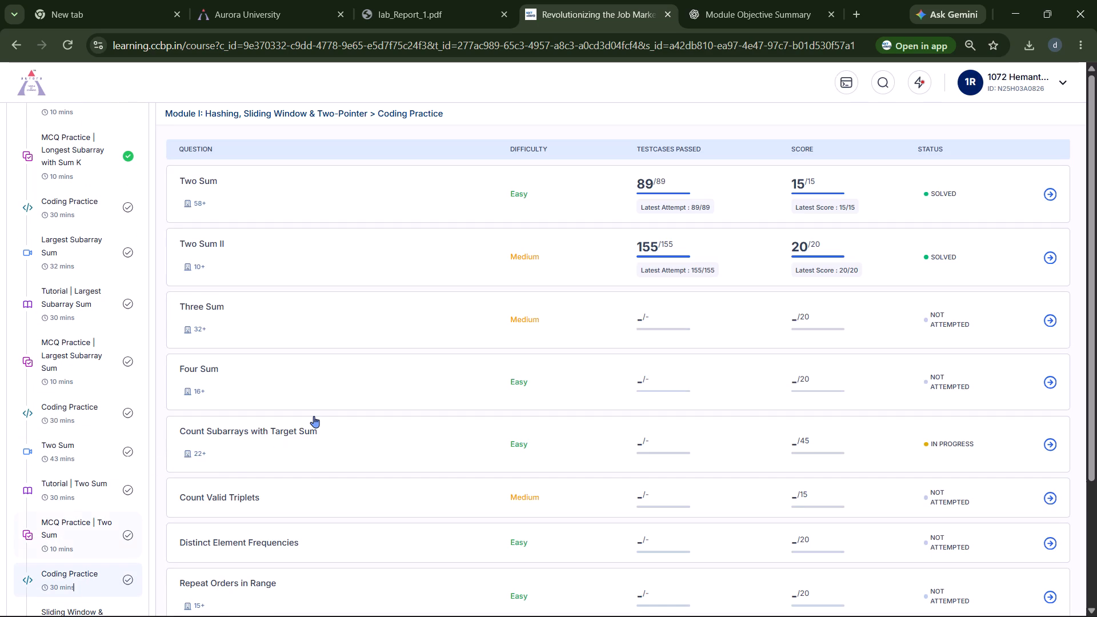
scroll(314, 416, "down", 2)
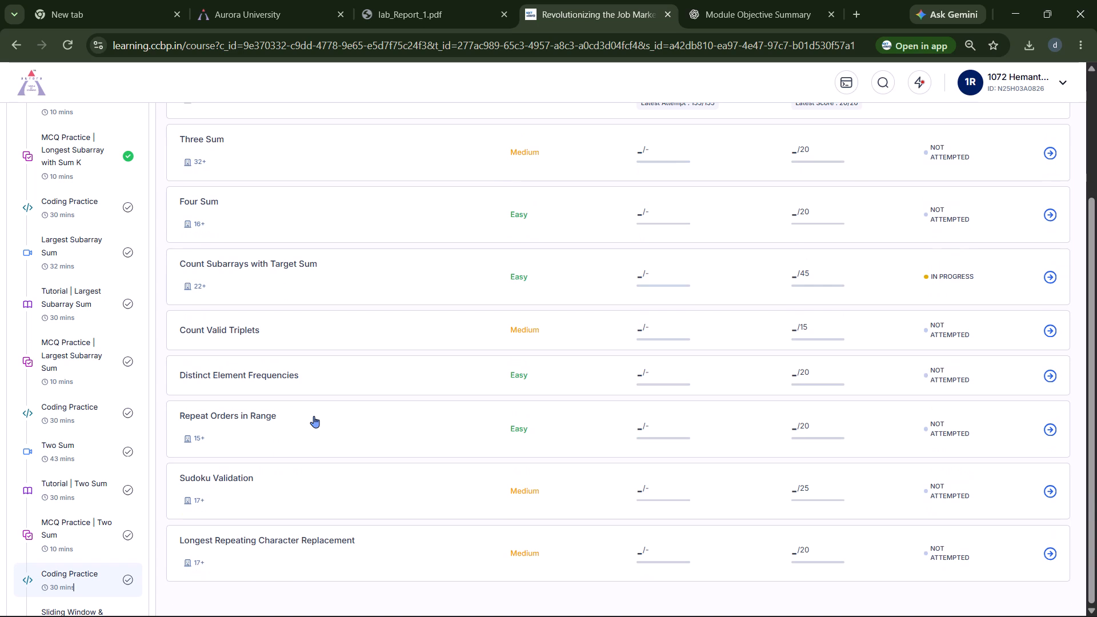
scroll(150, 480, "down", 2)
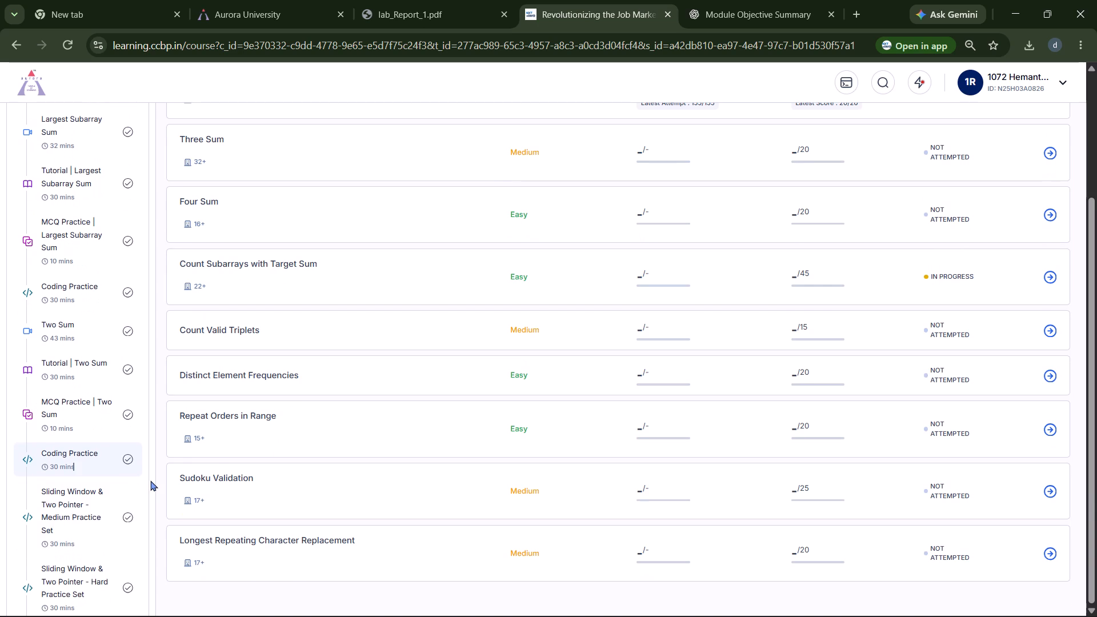
left_click(91, 510)
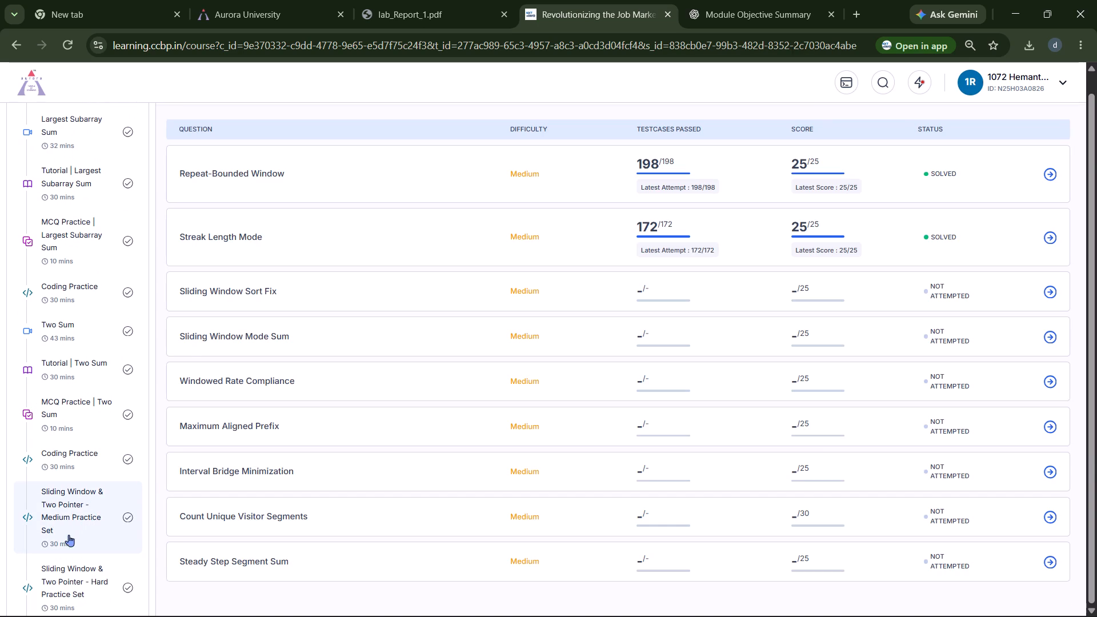
scroll(250, 294, "down", 1)
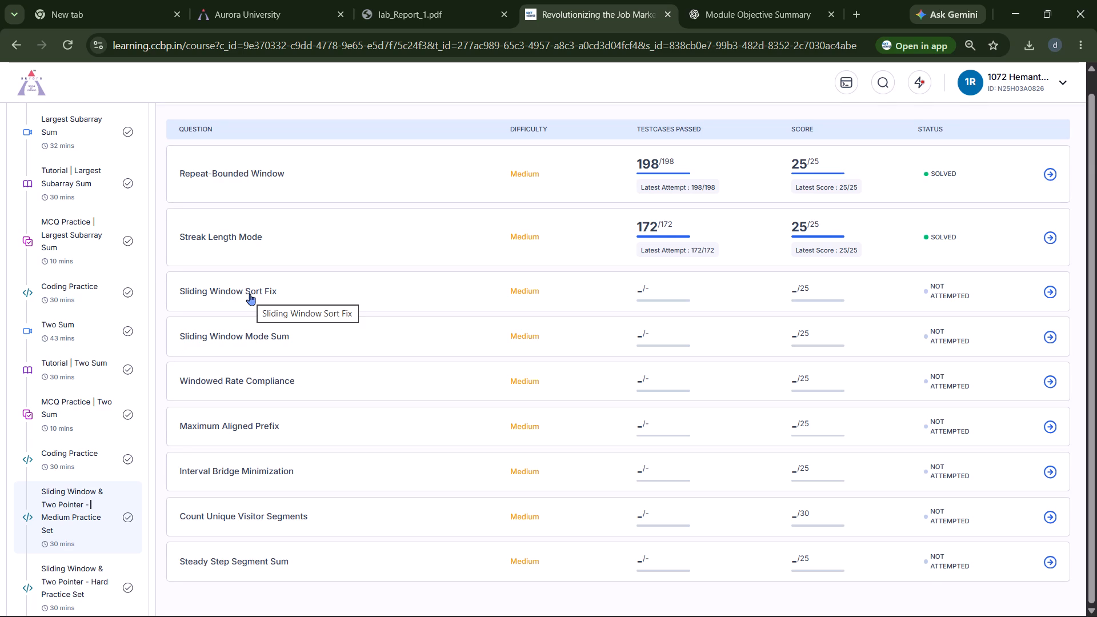
left_click(457, 0)
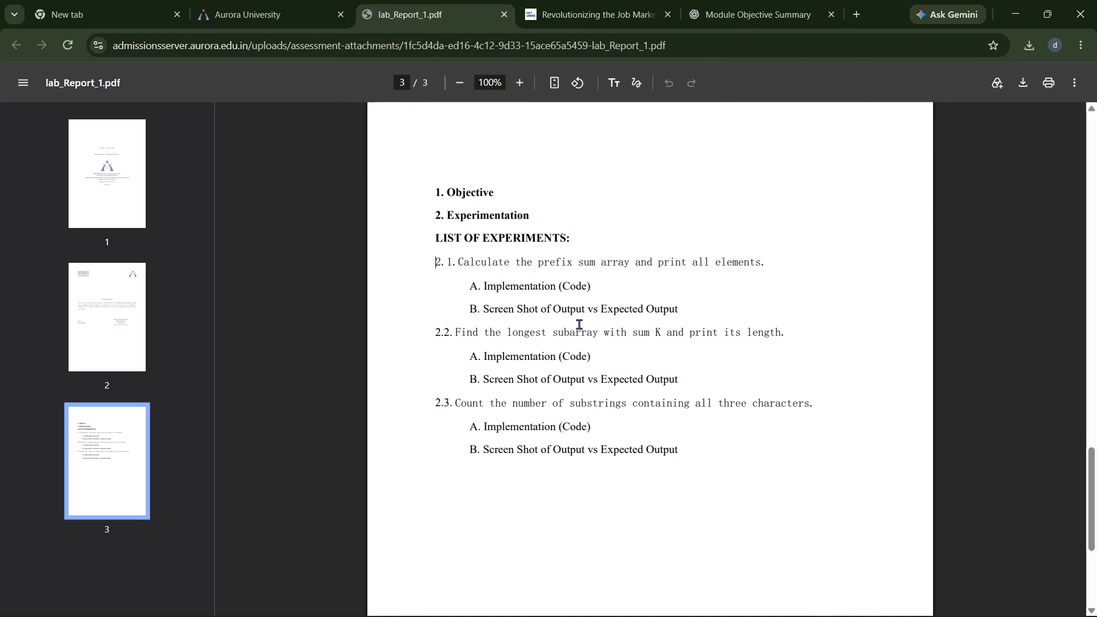
scroll(587, 275, "right", 4)
Return to the Aurora University assessments page and close the Lab Report 1 details.
left_click(311, 0)
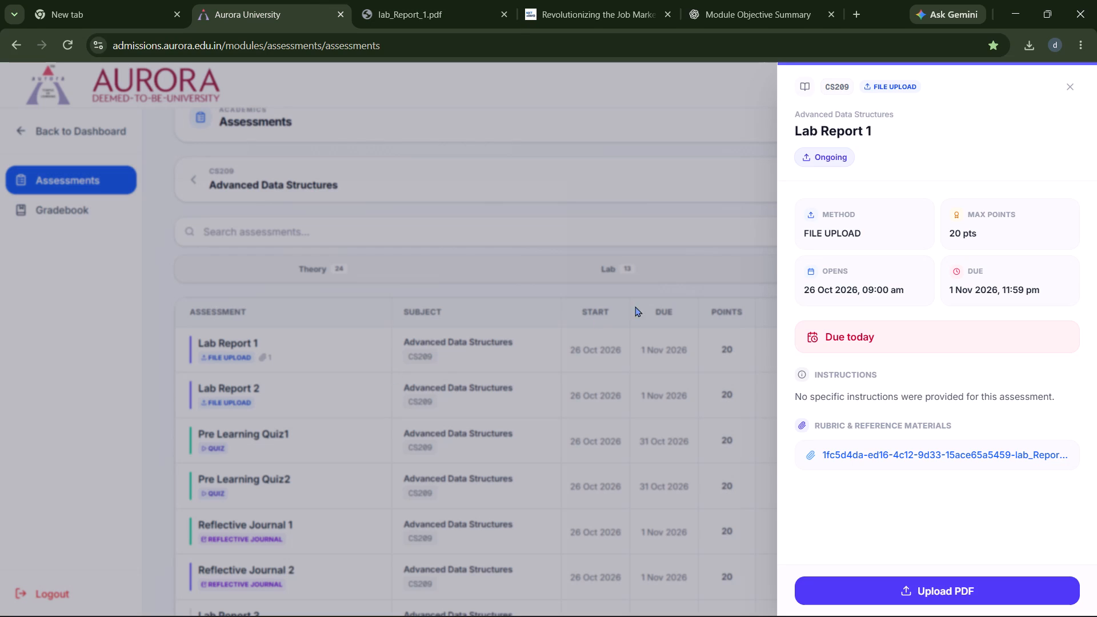
left_click(1073, 91)
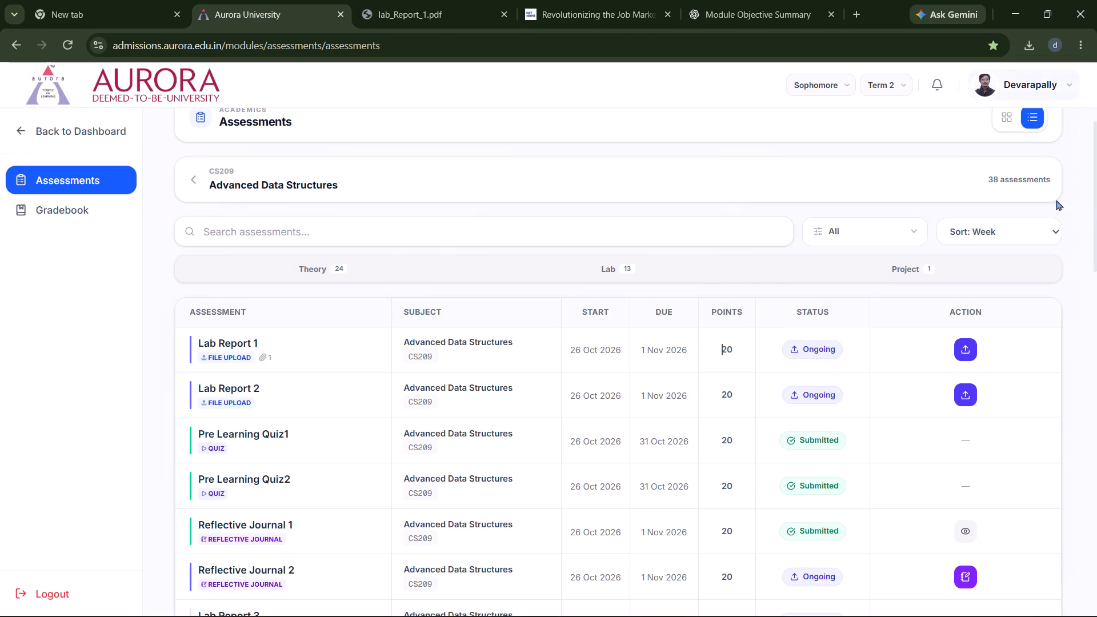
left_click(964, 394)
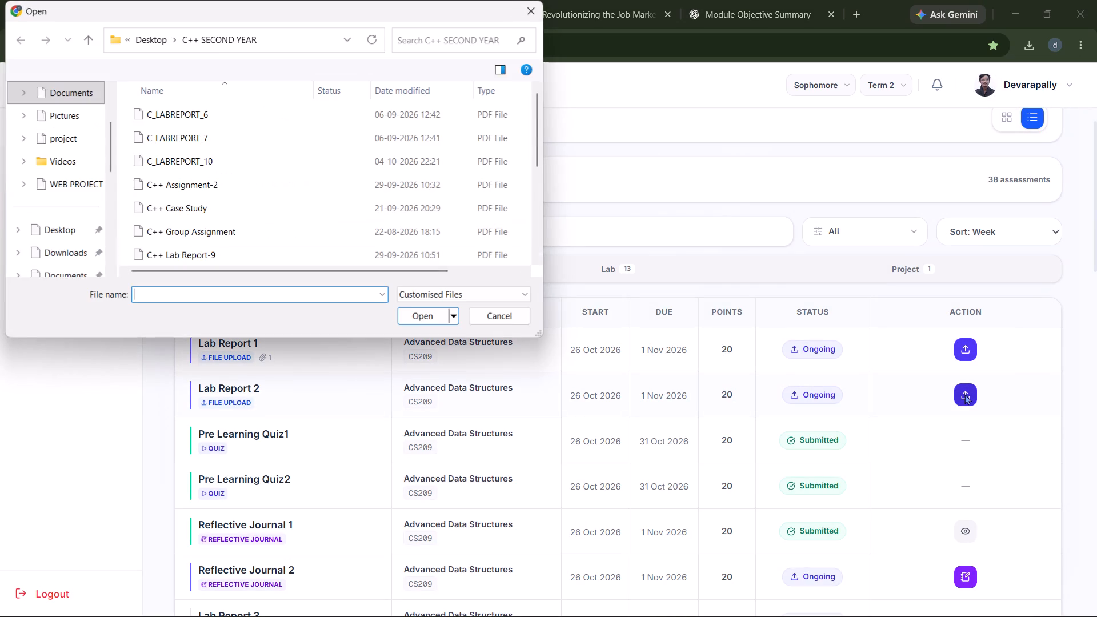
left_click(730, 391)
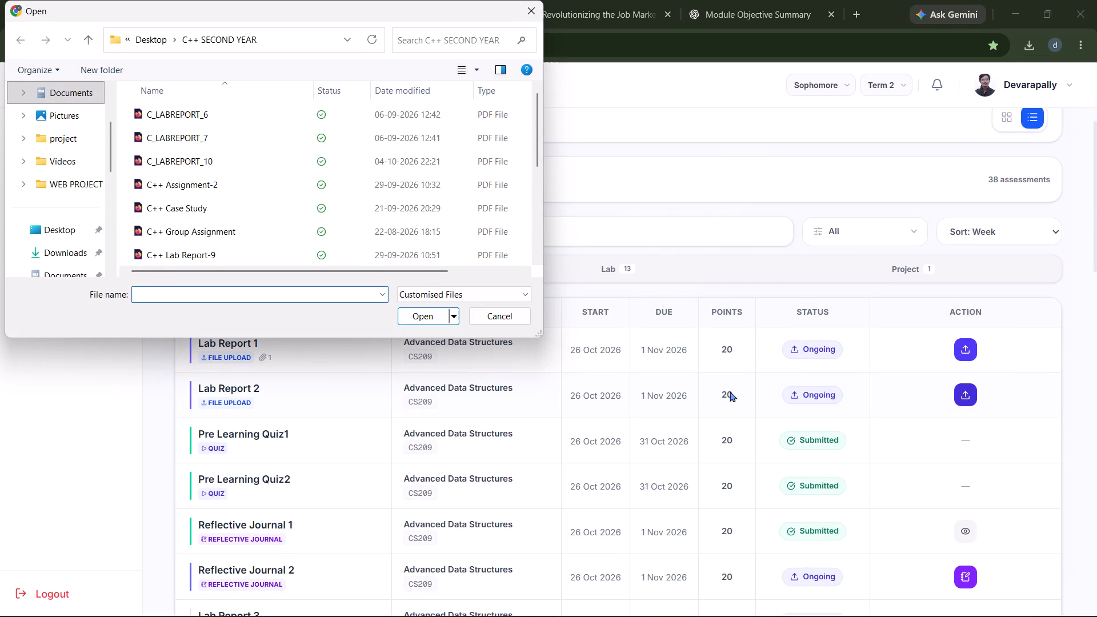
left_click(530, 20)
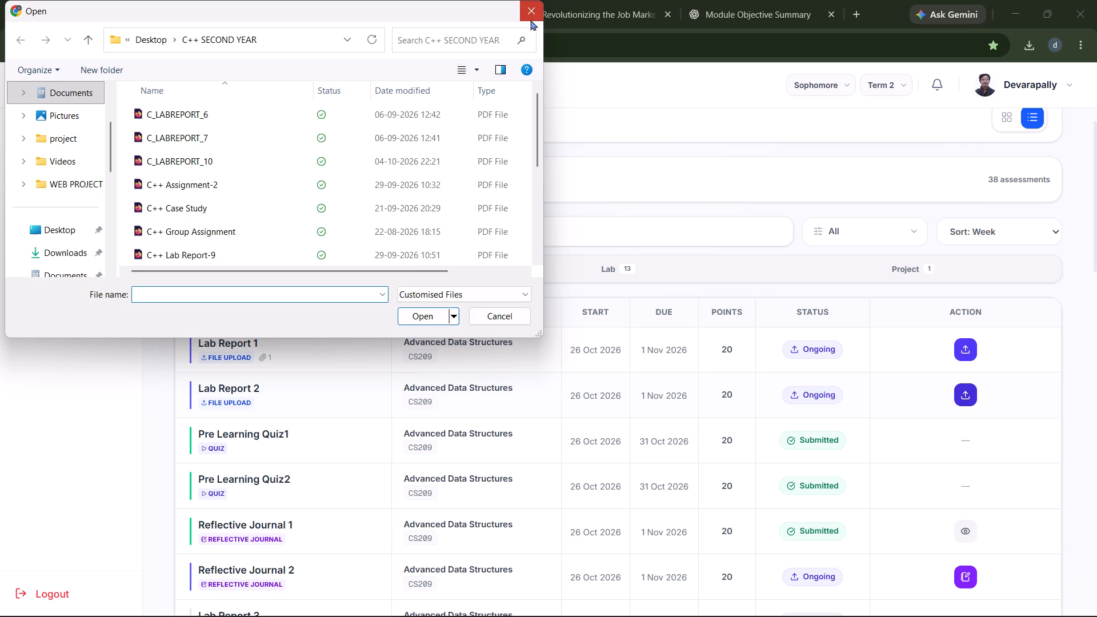
Check the Lab Report 2 assessment details for instructions and reference materials, then close them.
left_click(666, 384)
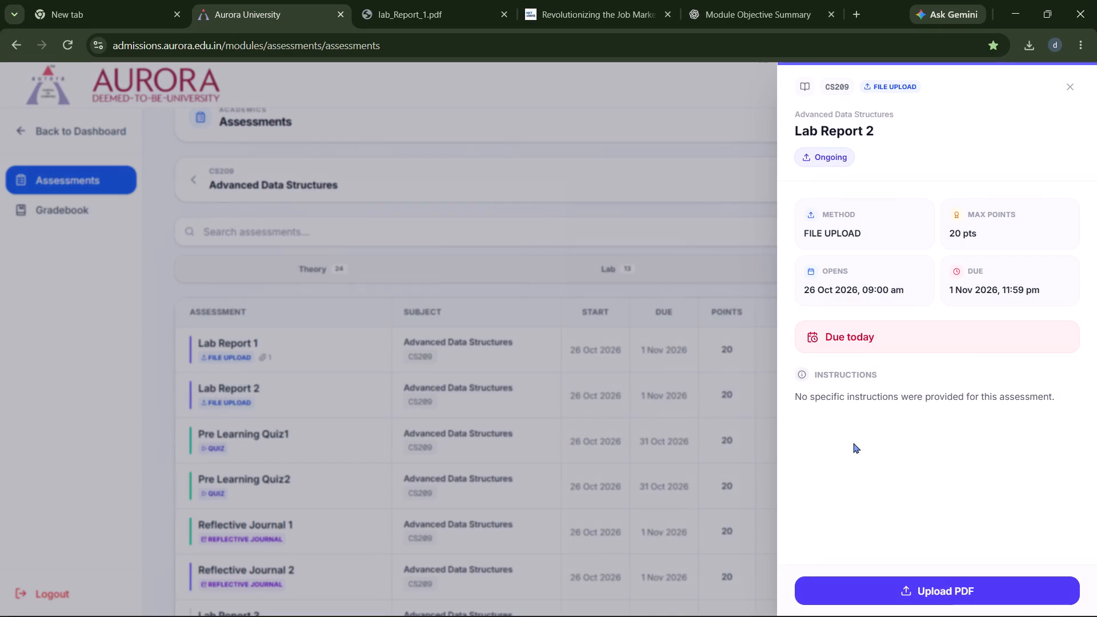
scroll(887, 383, "down", 1)
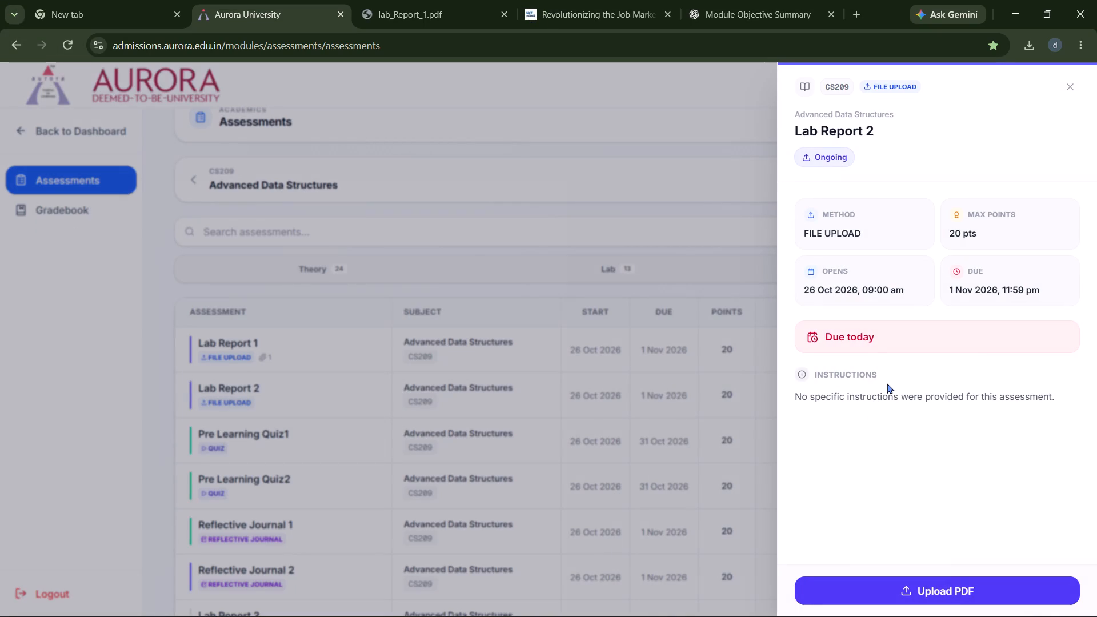
left_click(890, 348)
scroll(926, 396, "down", 2)
scroll(926, 396, "up", 1)
left_click(1074, 90)
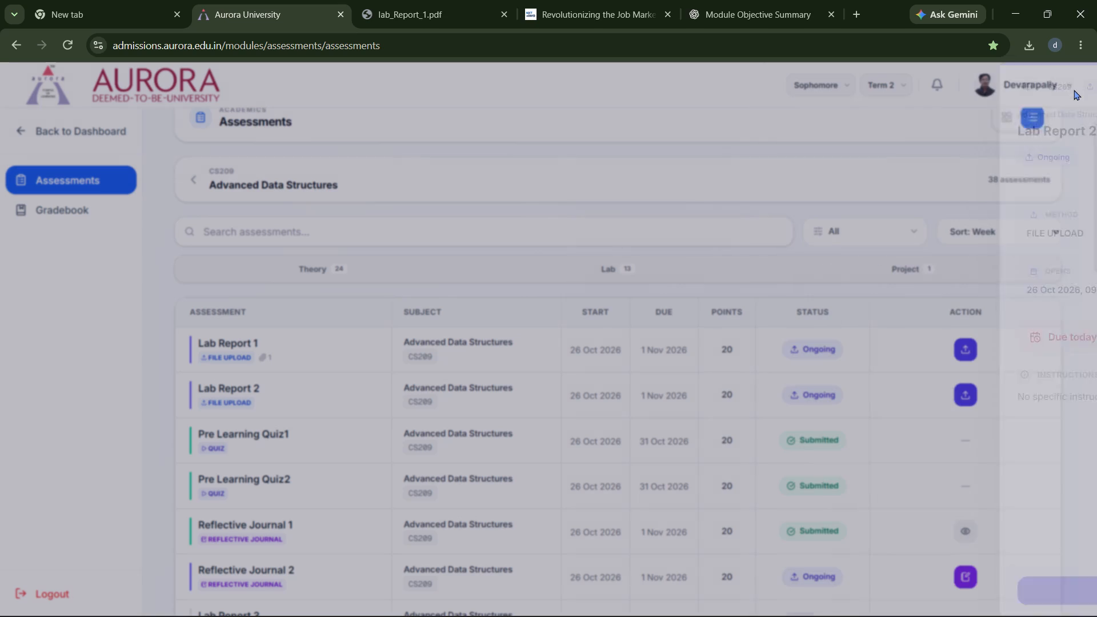
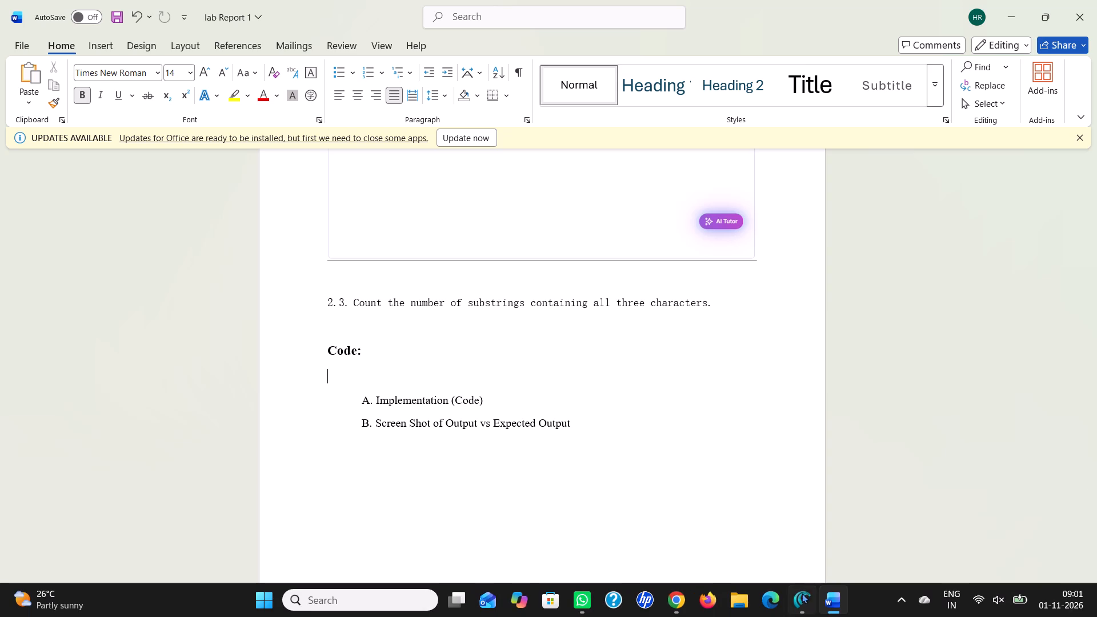
Switch to Chrome, close the lab_Report_1.pdf tab and return to the coding portal course.
left_click(667, 597)
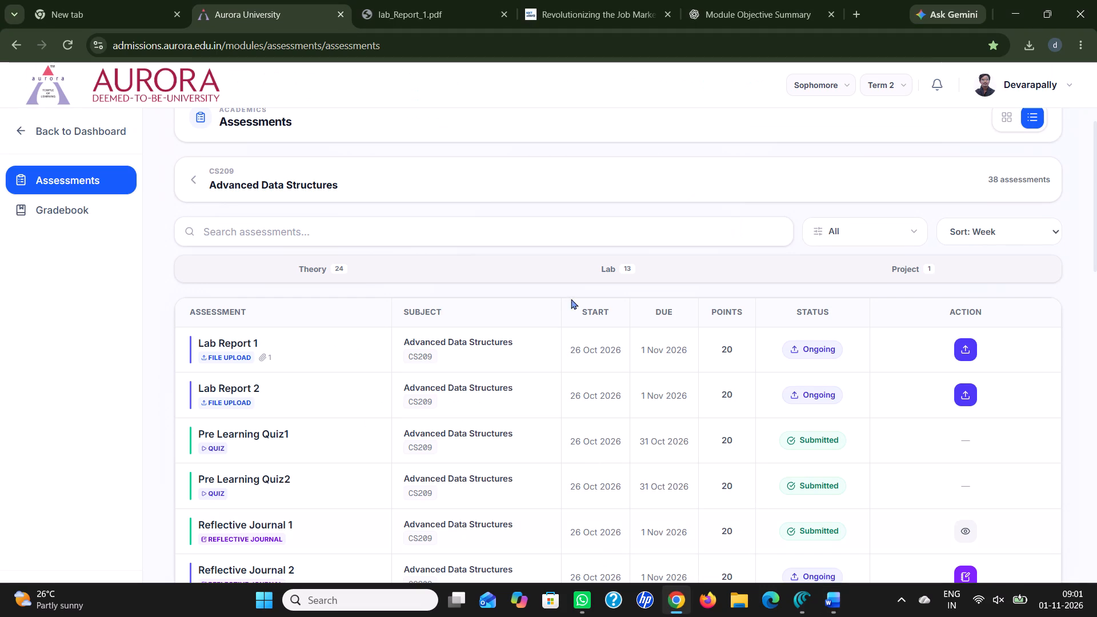
left_click(503, 17)
left_click(475, 0)
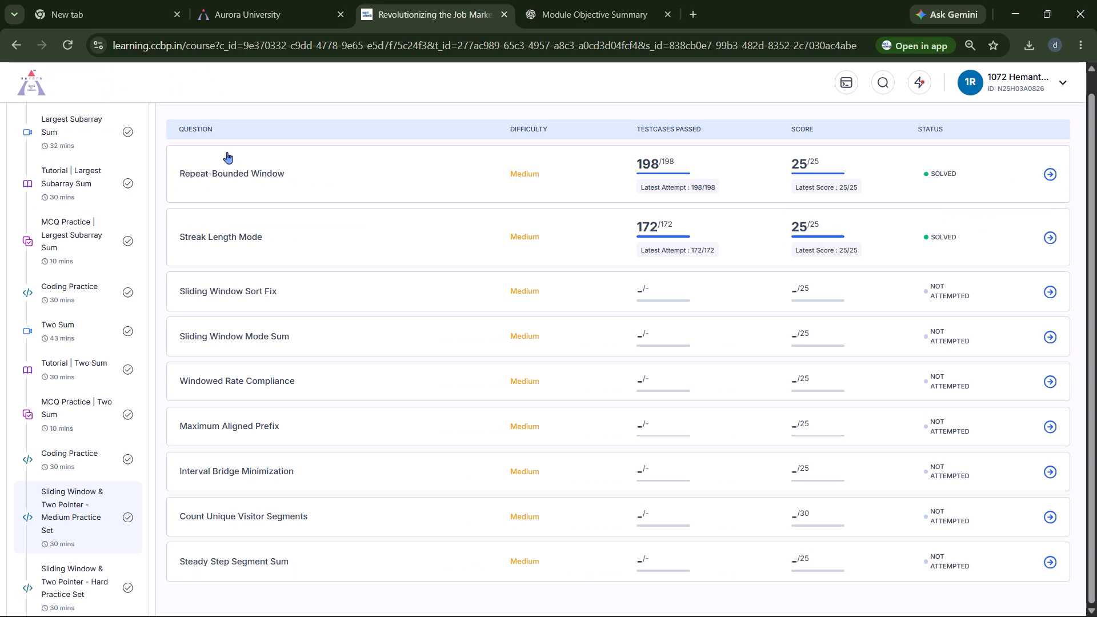
Examine the Hashing coding practice list and the Pattern Word Matching with Bijection problem for the experiment 2.3 question, then return to the list.
scroll(63, 185, "up", 5)
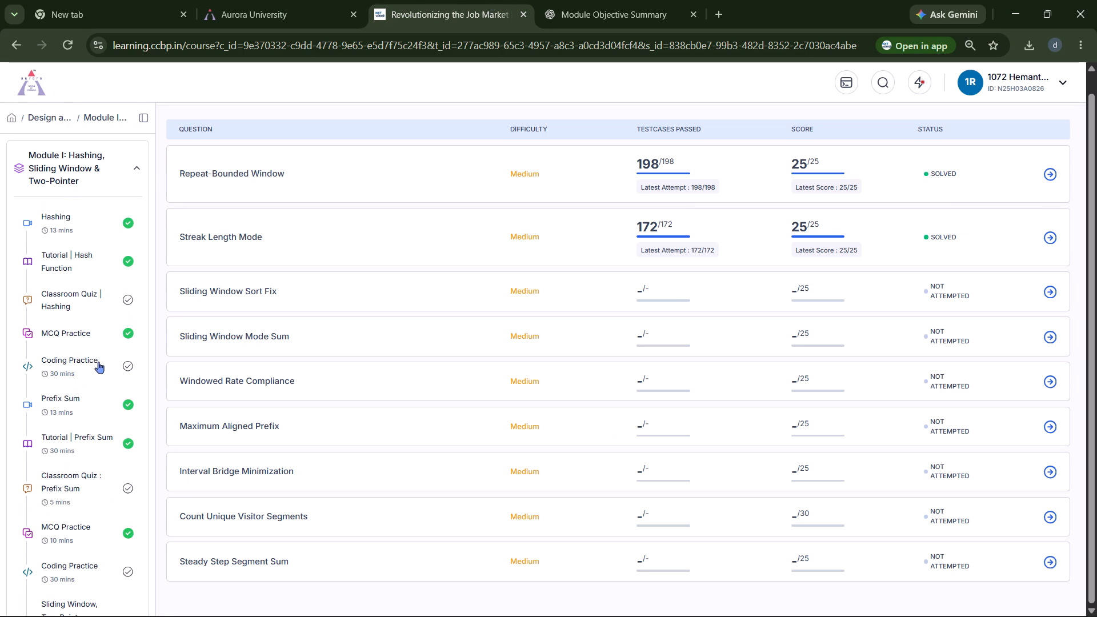
left_click(98, 362)
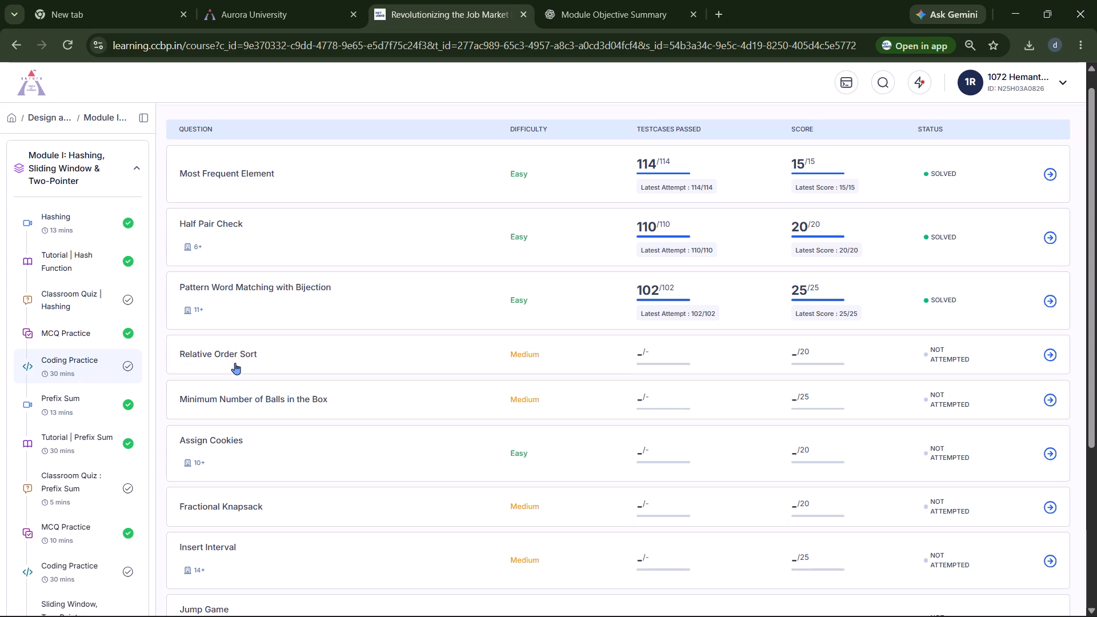
scroll(235, 363, "down", 4)
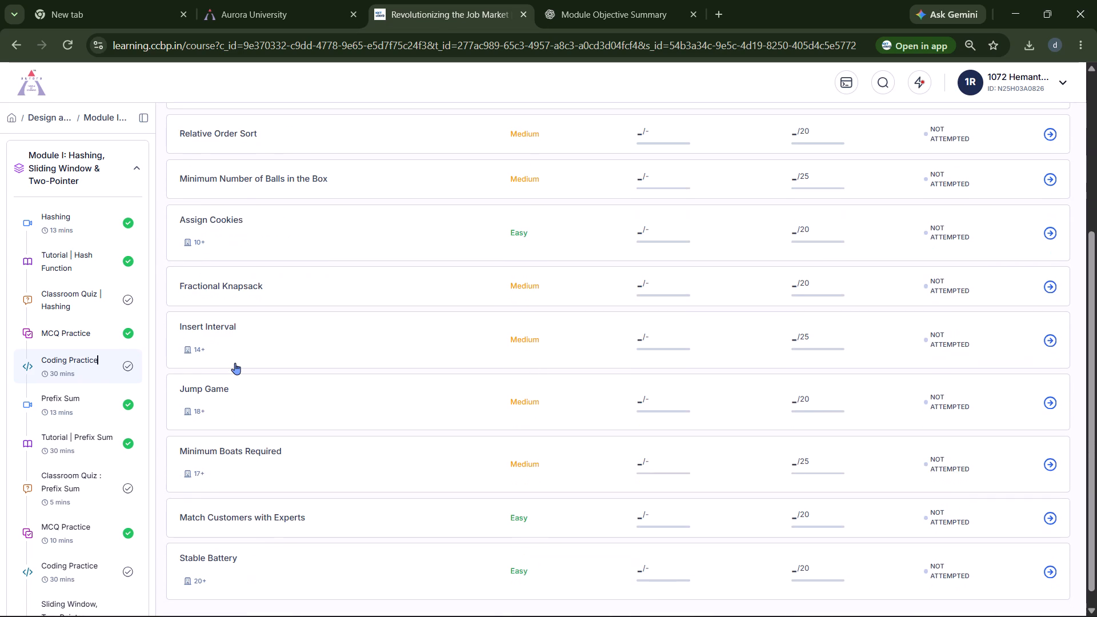
scroll(235, 363, "down", 1)
scroll(235, 363, "up", 5)
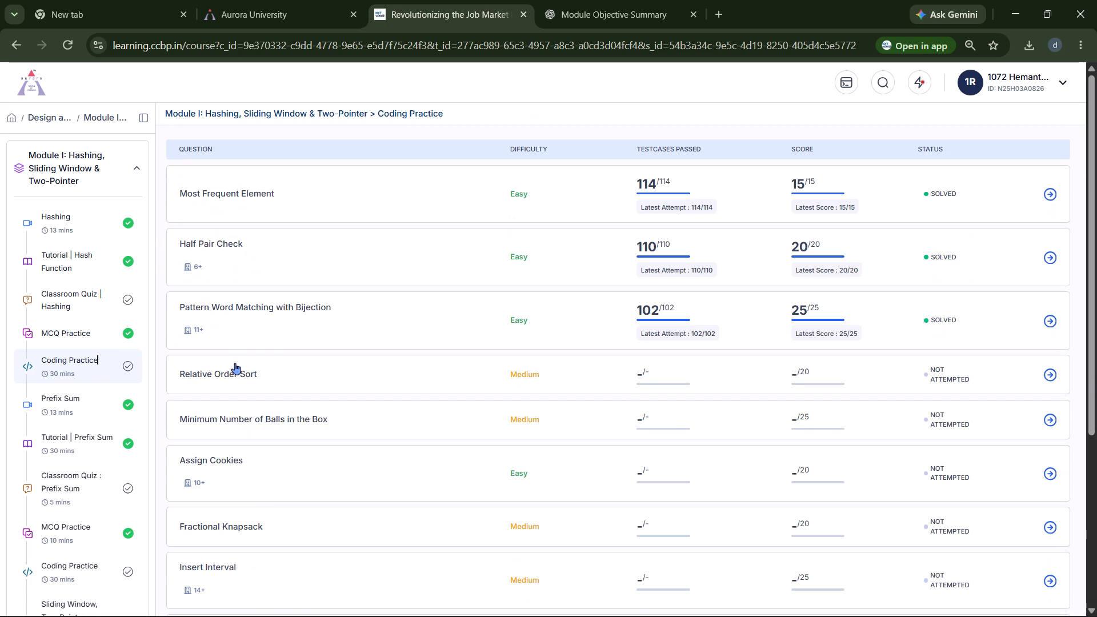
left_click(265, 338)
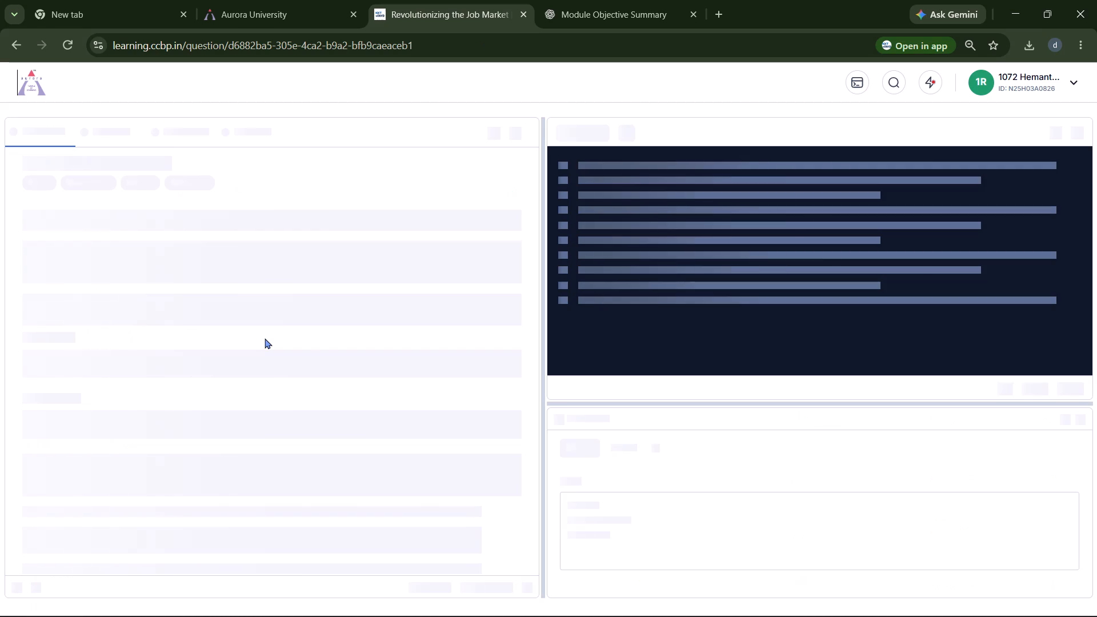
left_click(265, 338)
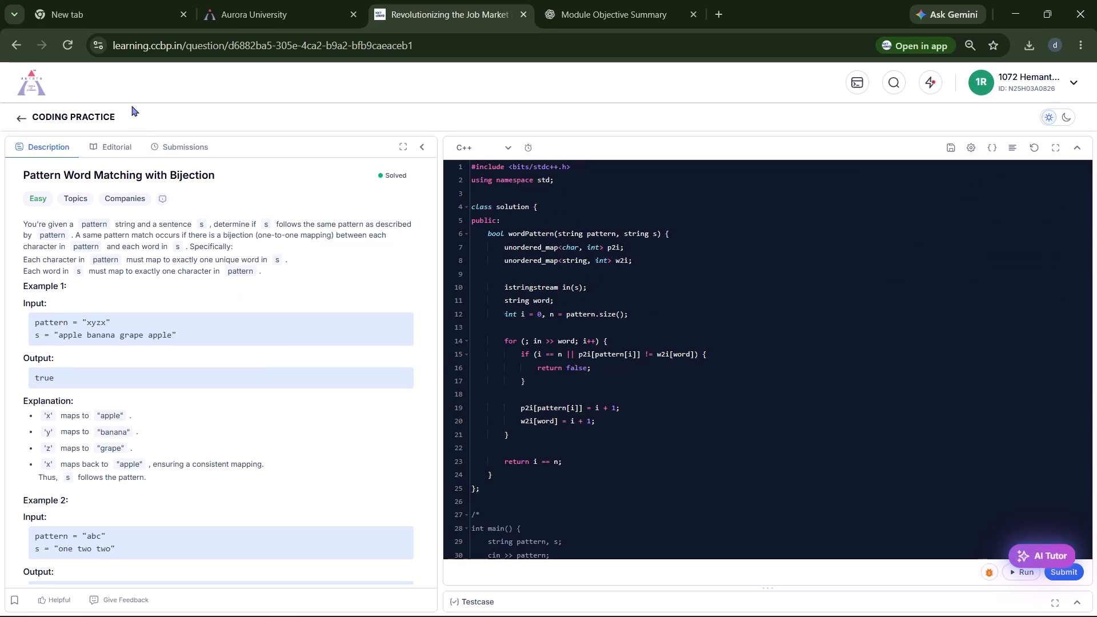
left_click(21, 115)
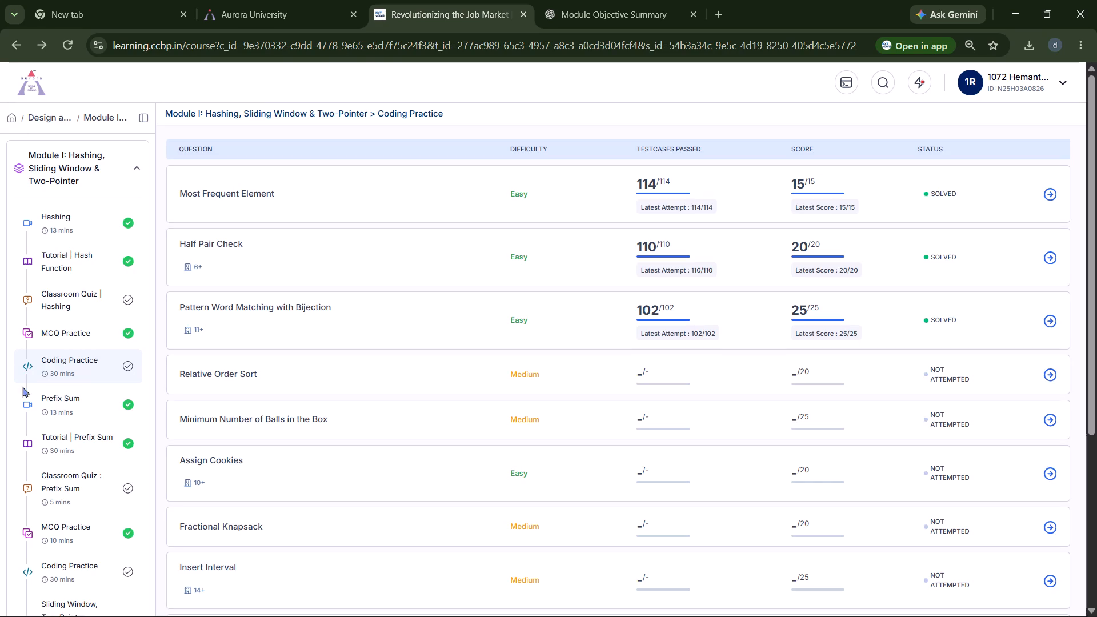
Look through the Prefix Sum and Sliding Window coding practice lists and open the Substrings with All Three Characters problem.
scroll(54, 453, "down", 1)
left_click(91, 514)
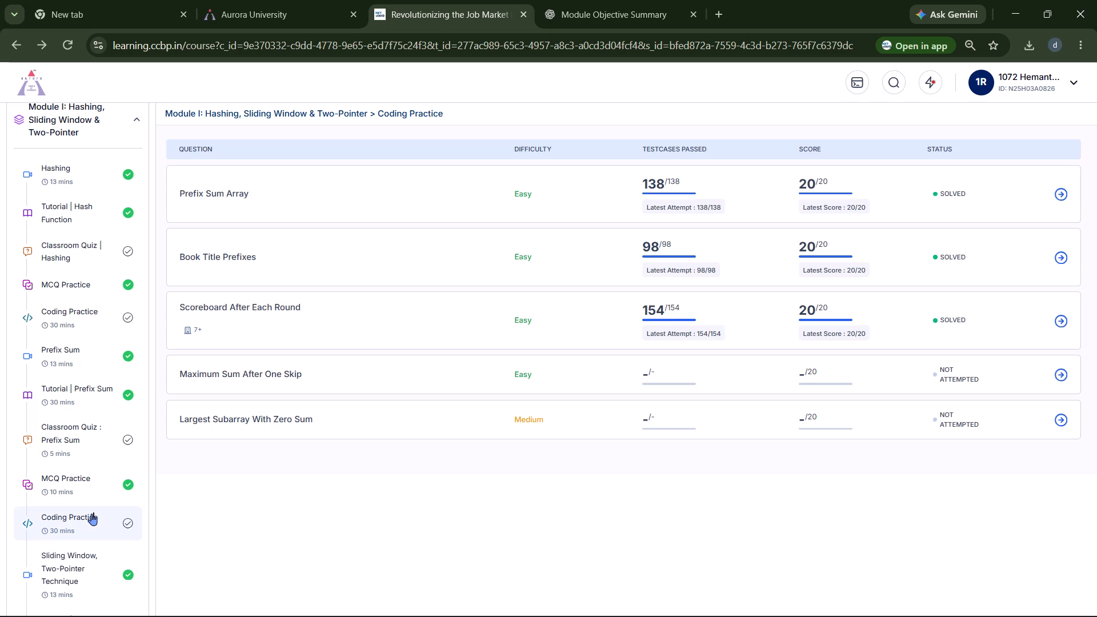
scroll(91, 514, "down", 3)
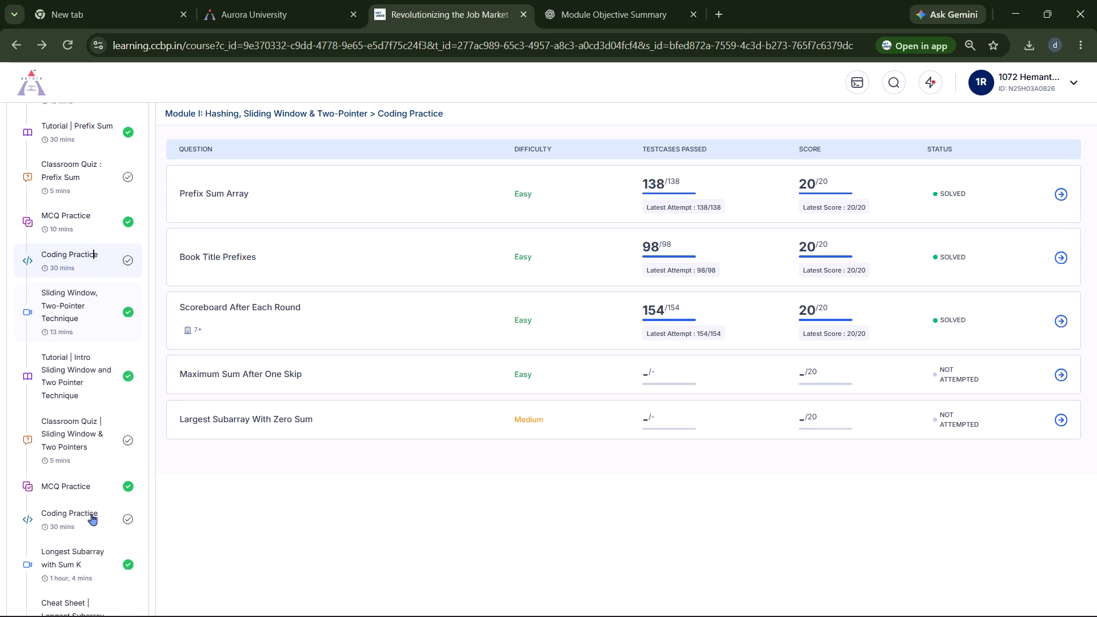
scroll(91, 514, "down", 1)
left_click(99, 502)
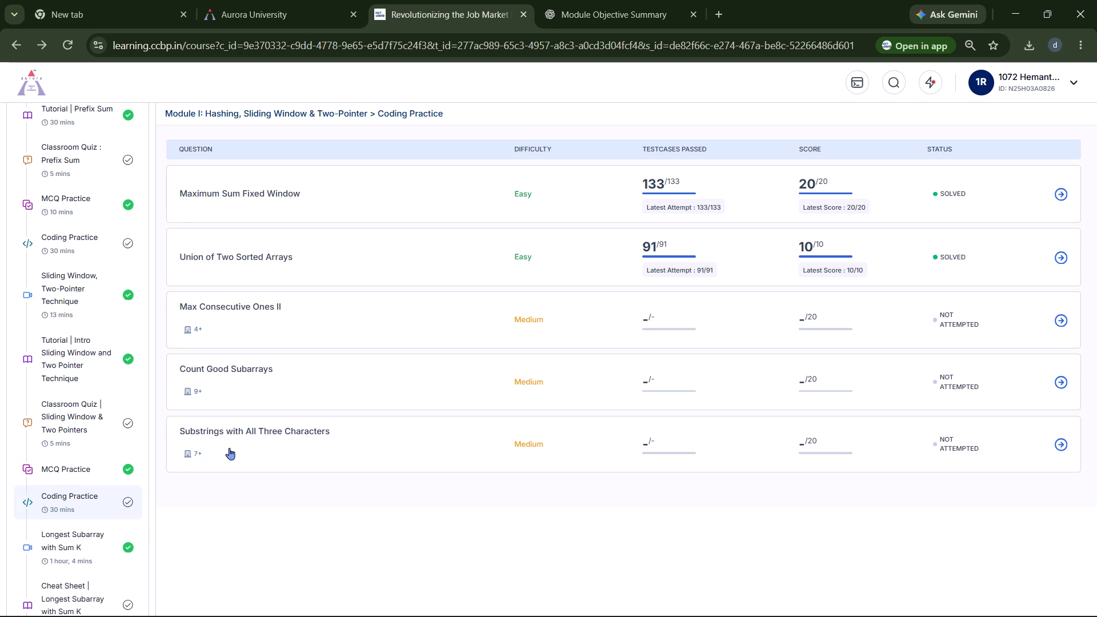
left_click(247, 443)
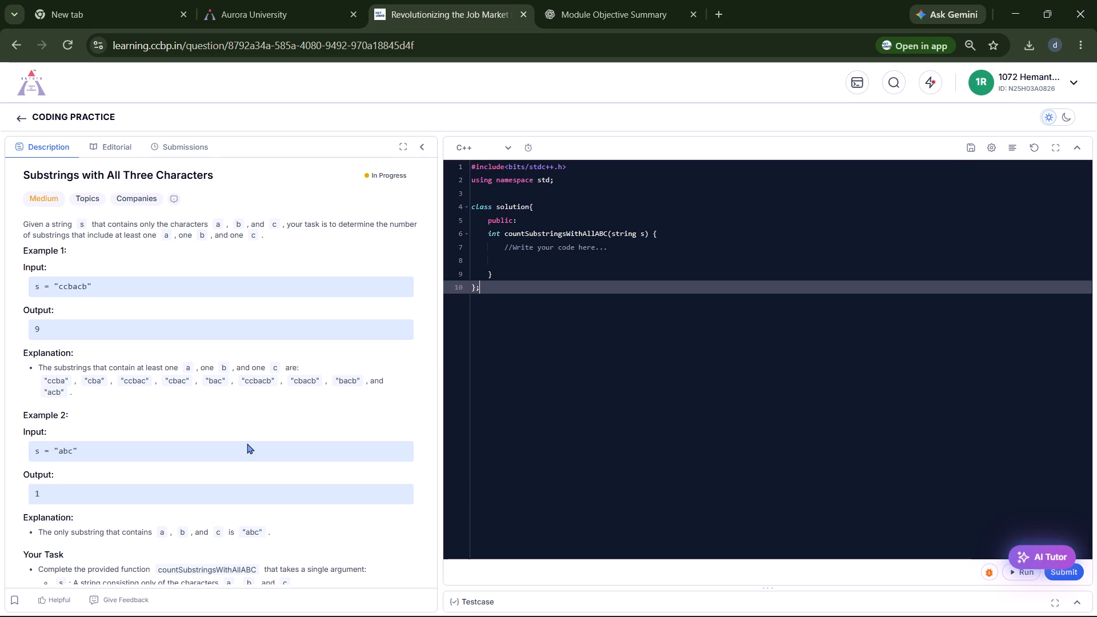
Replace the starter code with the C++ class solution from the editorial's final O(n) implementation, without its commented main, and submit it.
scroll(224, 432, "down", 4)
scroll(141, 490, "up", 3)
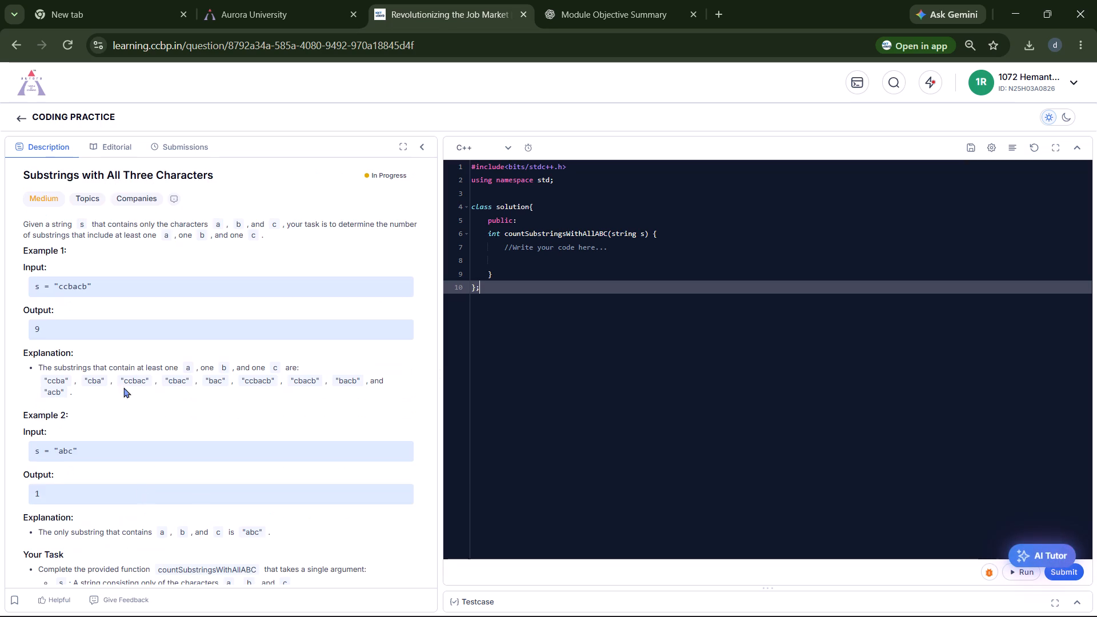
left_click(118, 142)
scroll(205, 399, "down", 3)
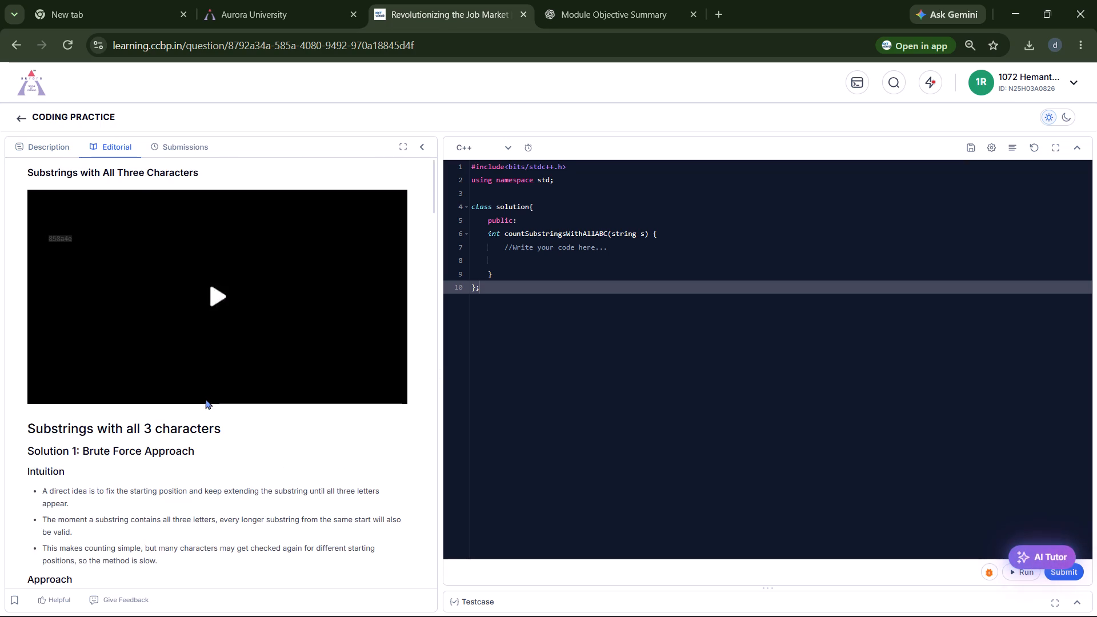
scroll(205, 399, "down", 11)
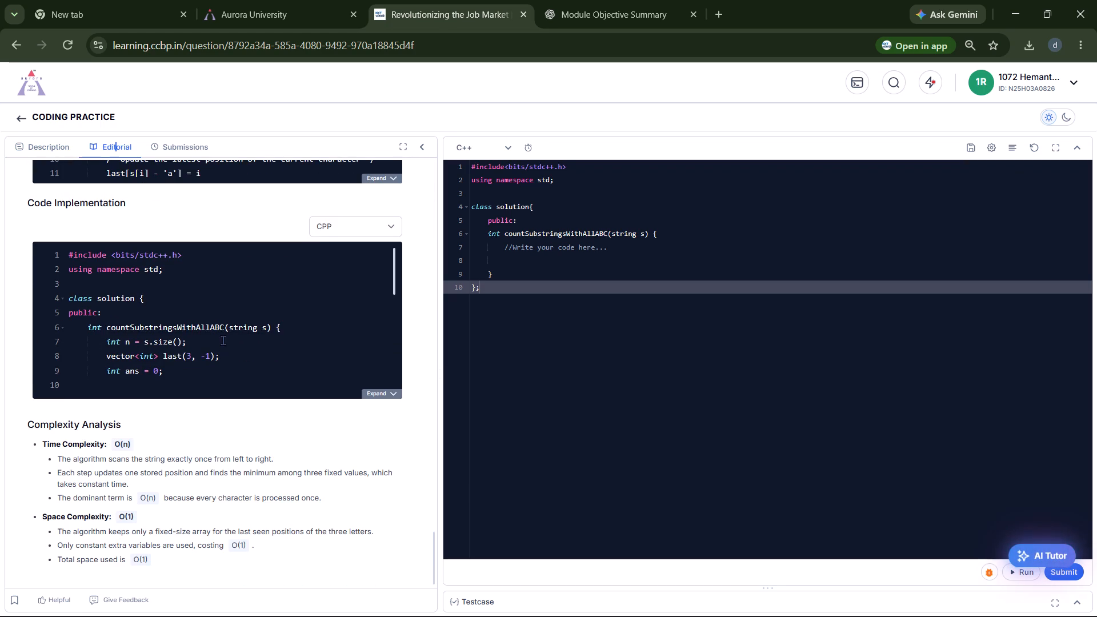
left_click(365, 302)
scroll(365, 302, "down", 1)
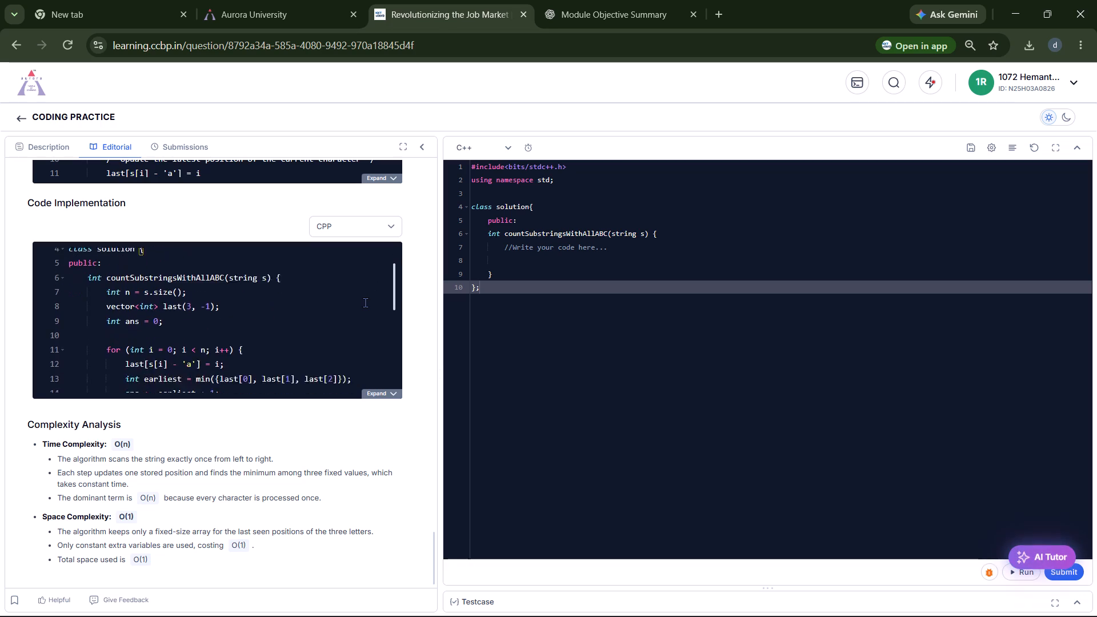
scroll(365, 302, "down", 2)
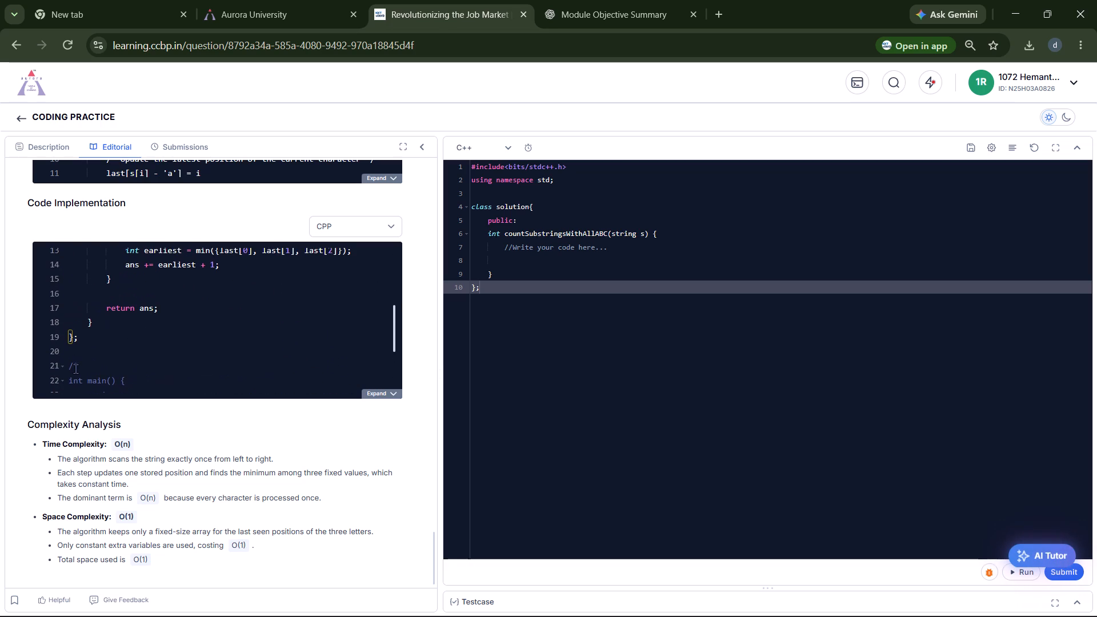
left_click_drag(87, 341, 97, 229)
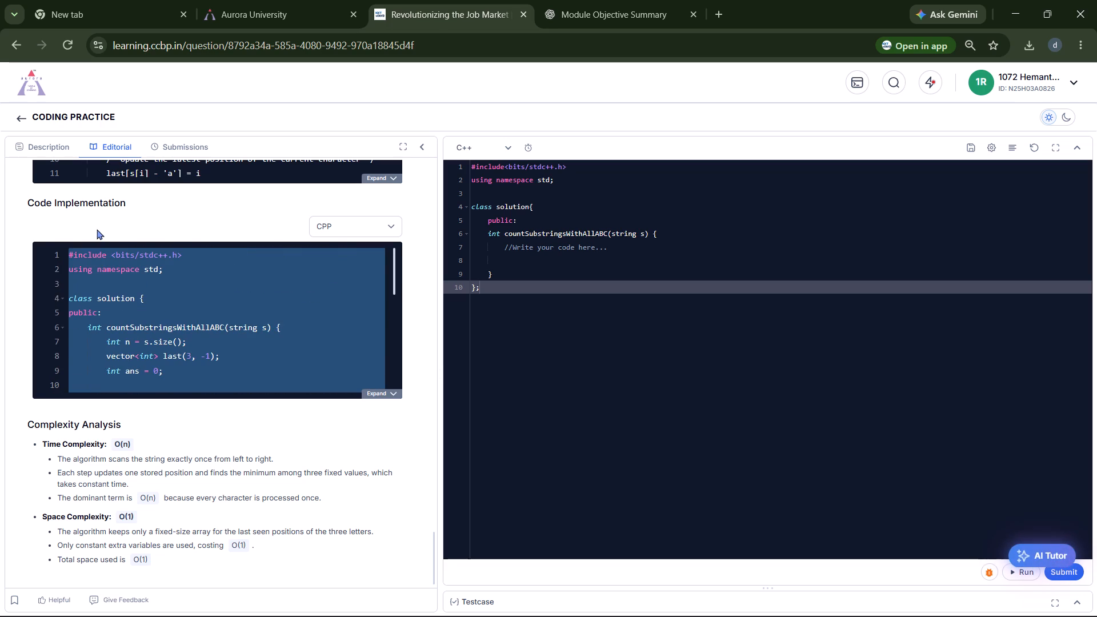
key("ctrl+c")
left_click(509, 300)
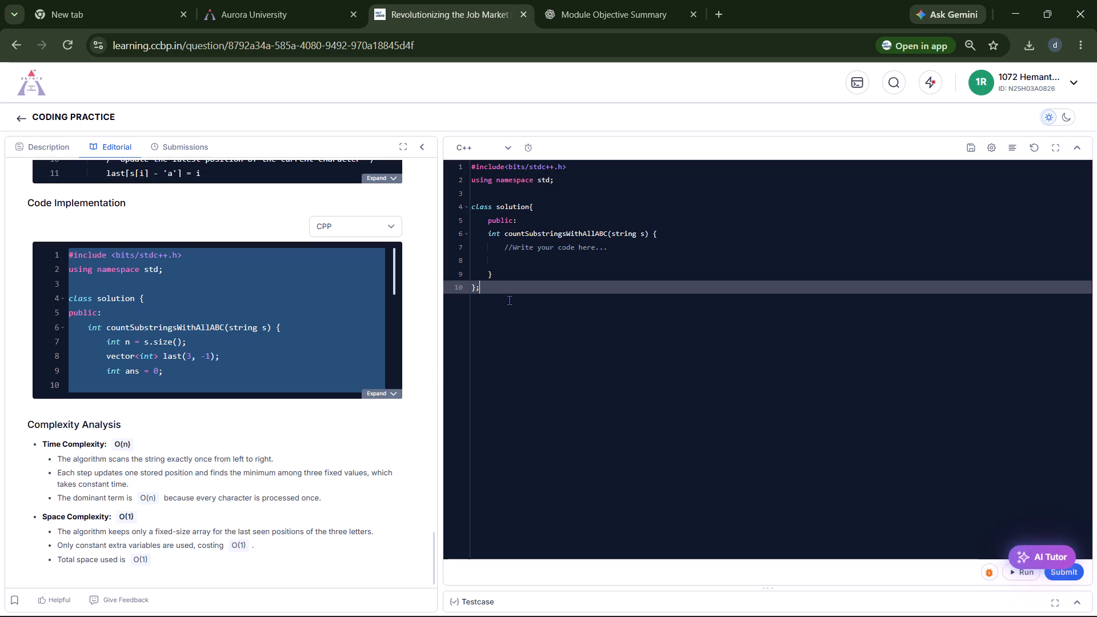
key("ctrl+a")
key("ctrl+v")
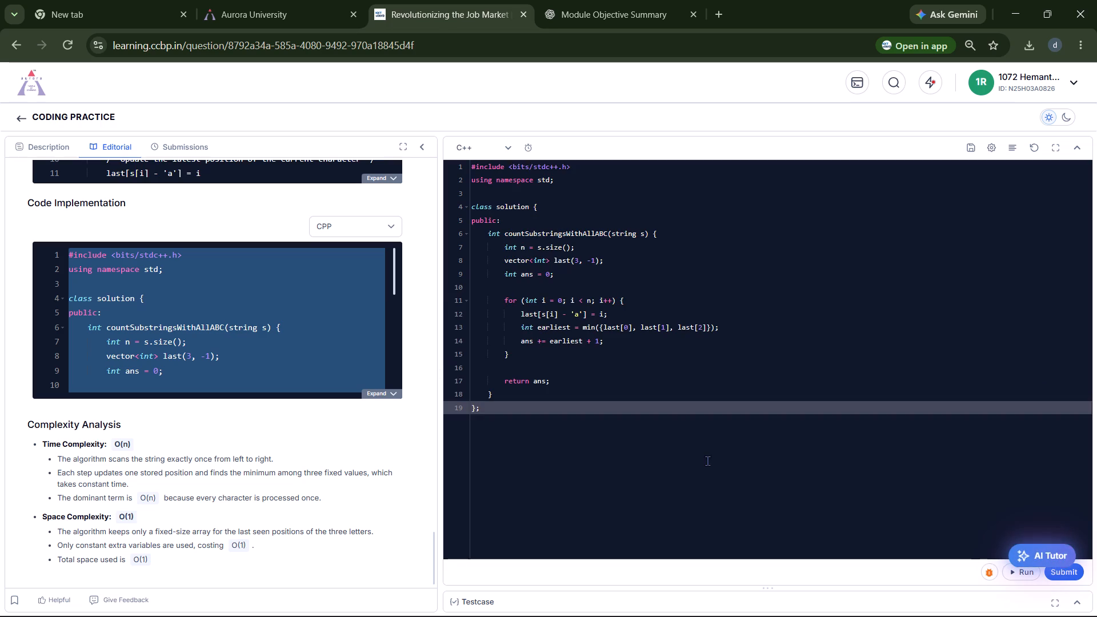
left_click(1067, 579)
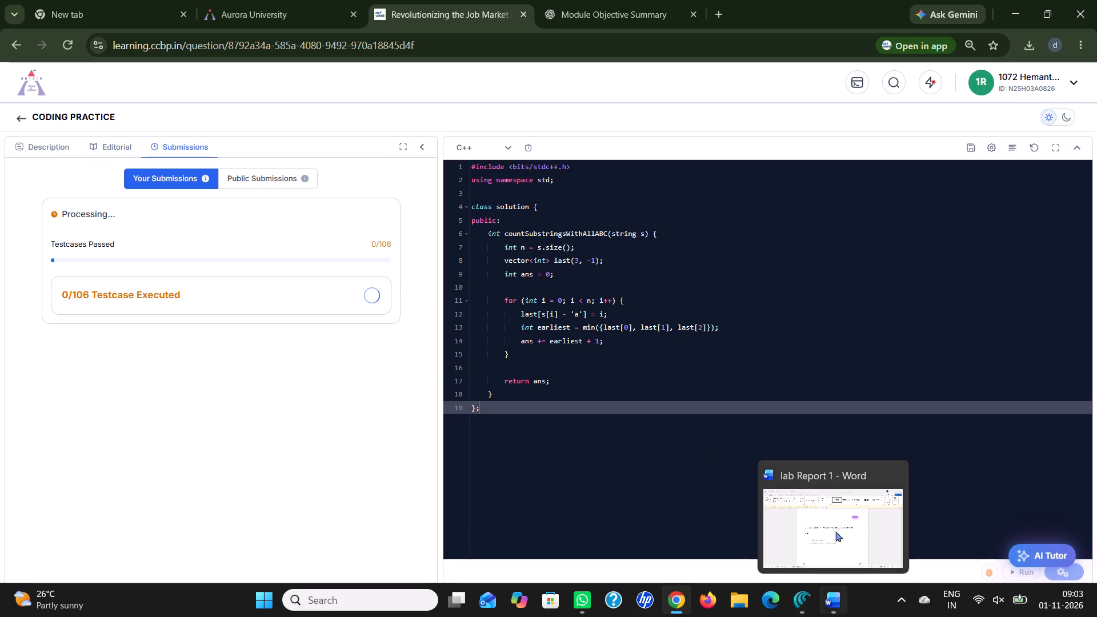
In the Word lab report, paste the copied solution under the 2.3 Code heading as non-bold 12 pt text.
left_click(835, 527)
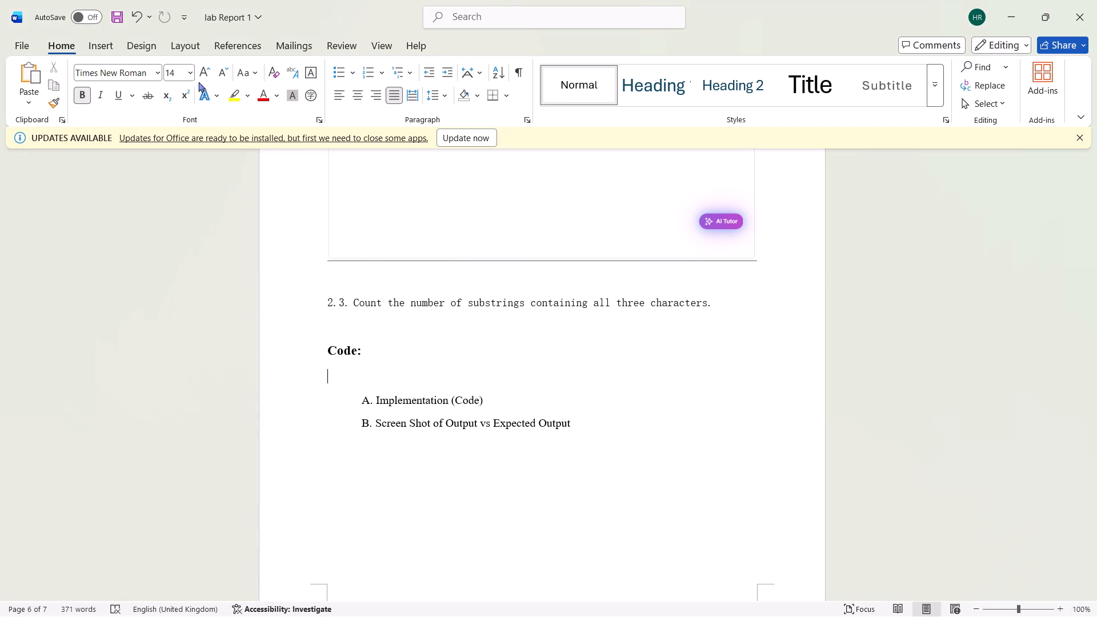
left_click(83, 97)
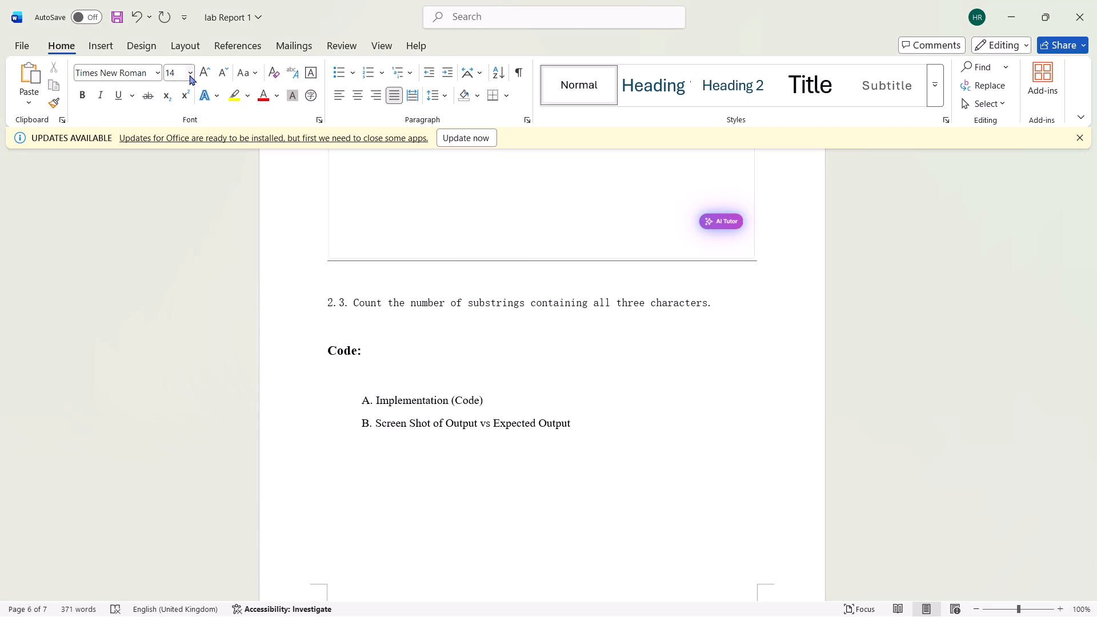
left_click(190, 75)
left_click(187, 153)
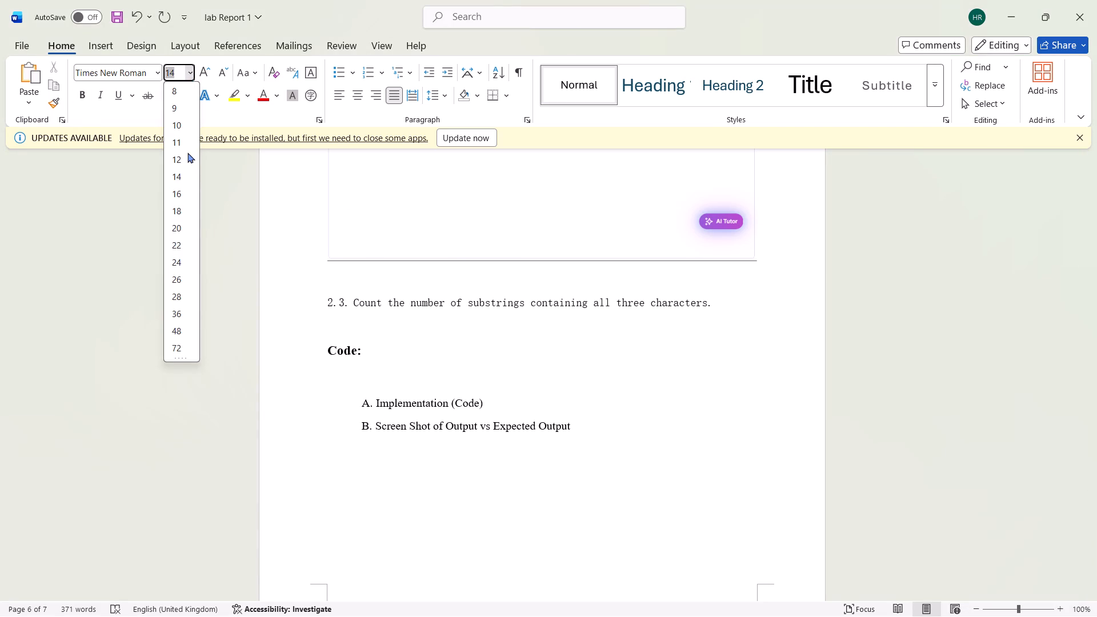
left_click(179, 159)
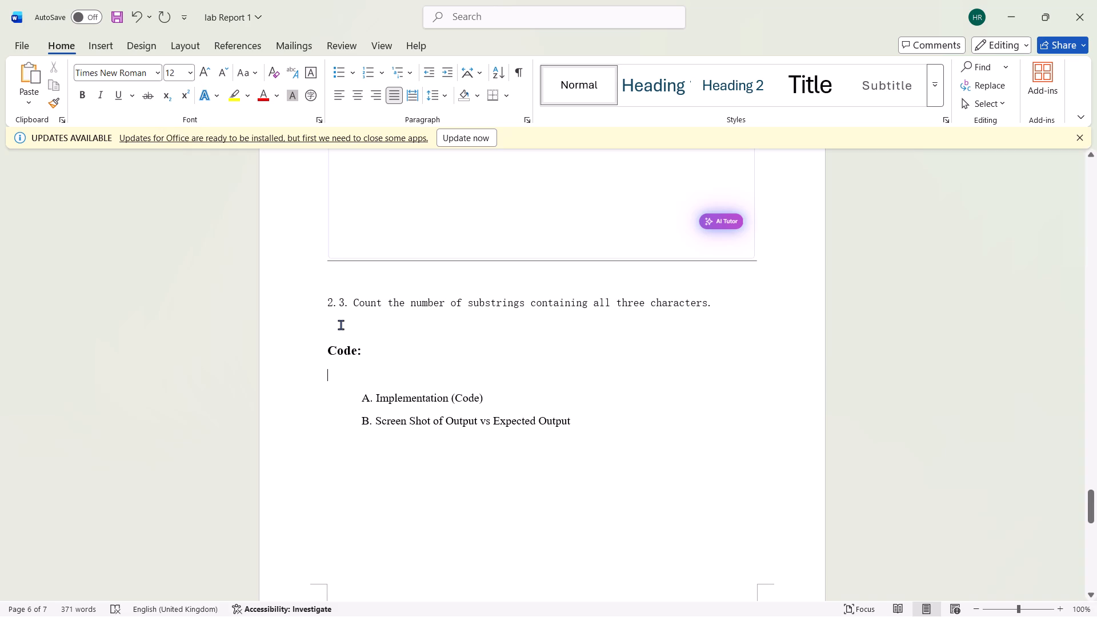
key("ctrl+v")
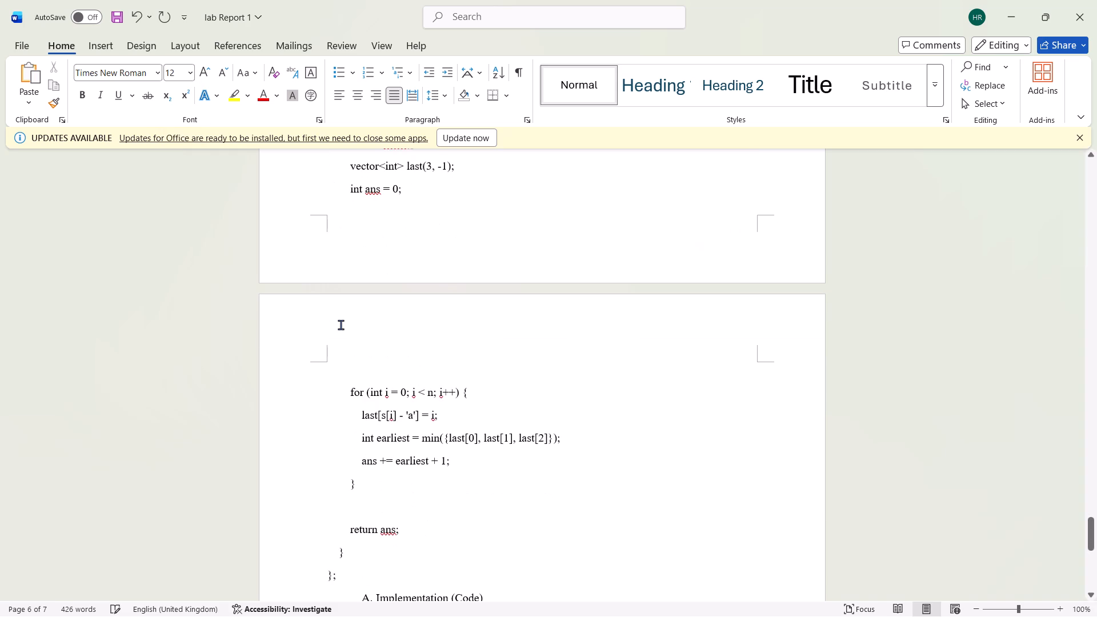
Delete the "Implementation (Code)" and "Screen Shot of Output vs Expected Output" placeholder items below the pasted 2.3 code.
scroll(387, 376, "down", 1)
scroll(387, 376, "up", 1)
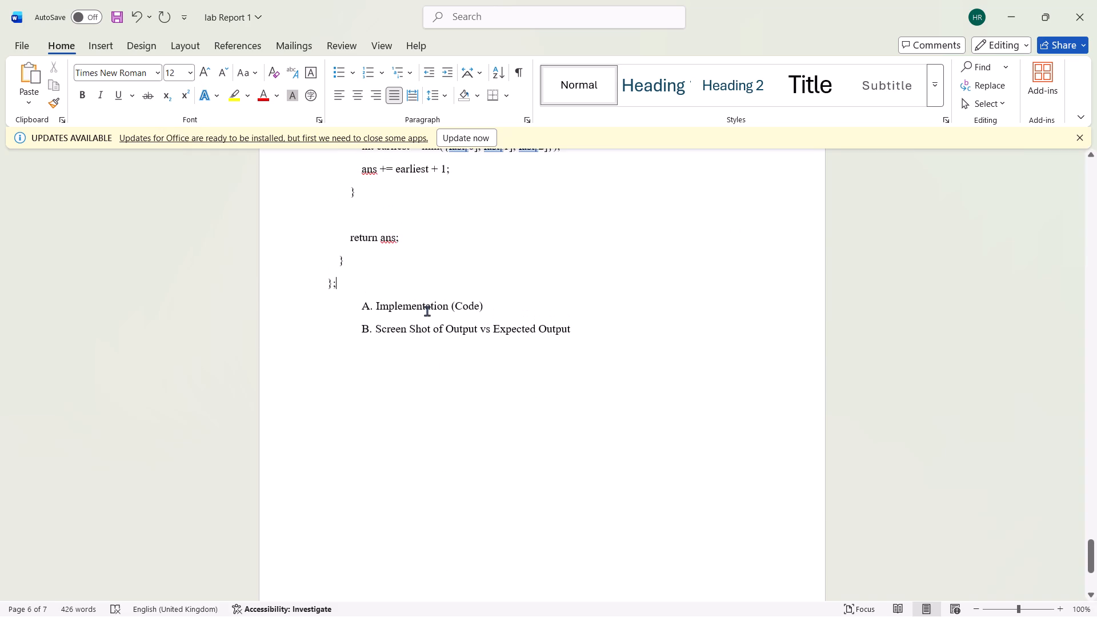
left_click_drag(489, 308, 357, 307)
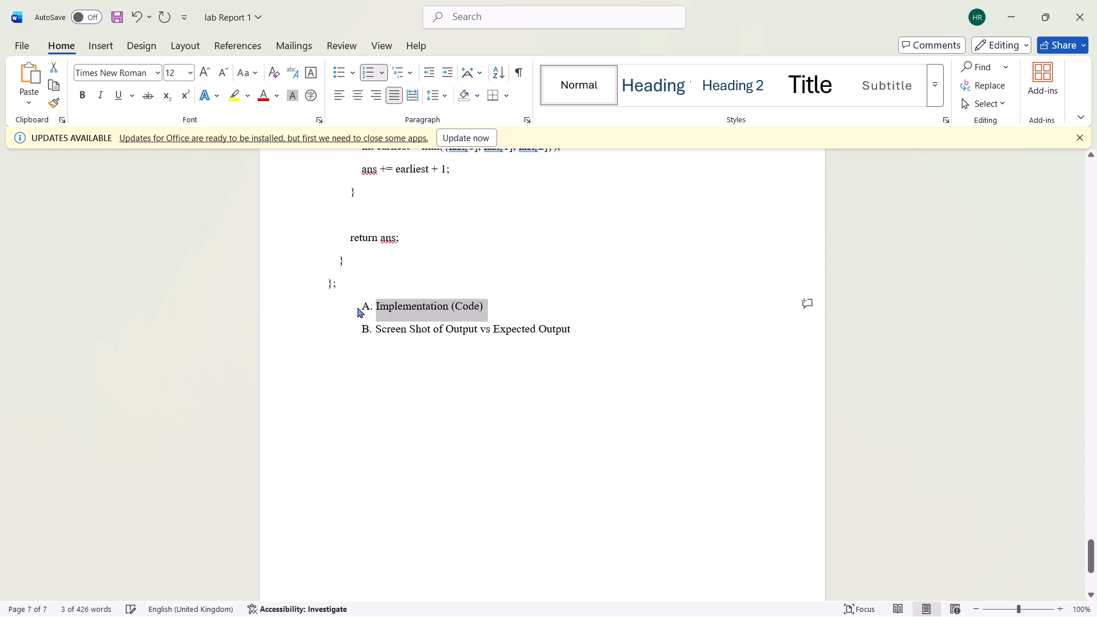
key("BackSpace")
key("BackSpace")
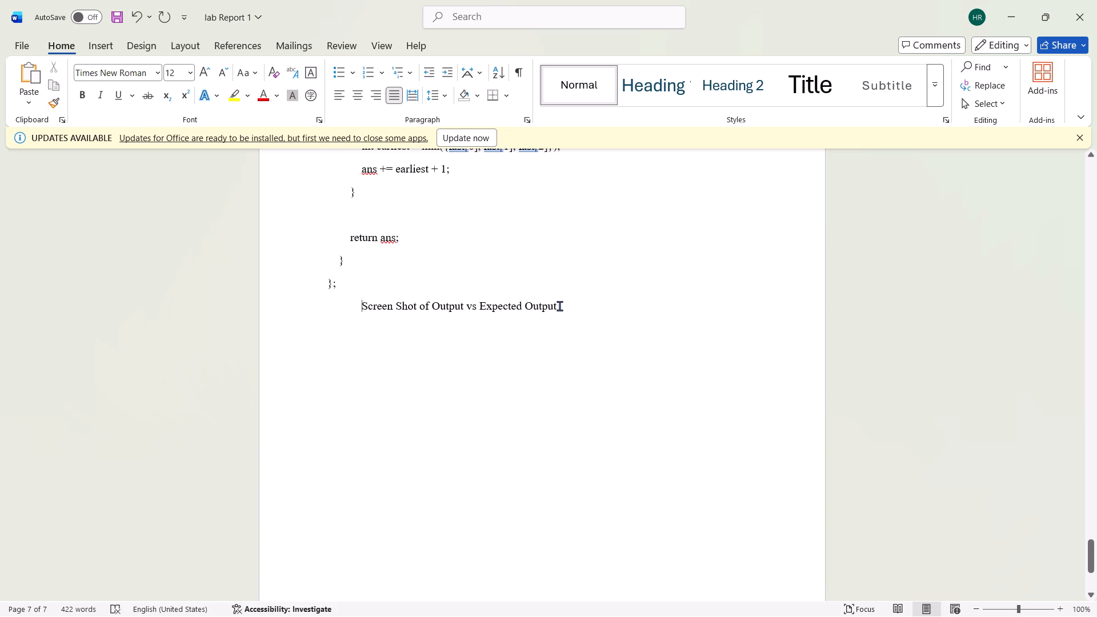
left_click_drag(559, 306, 354, 312)
key("BackSpace")
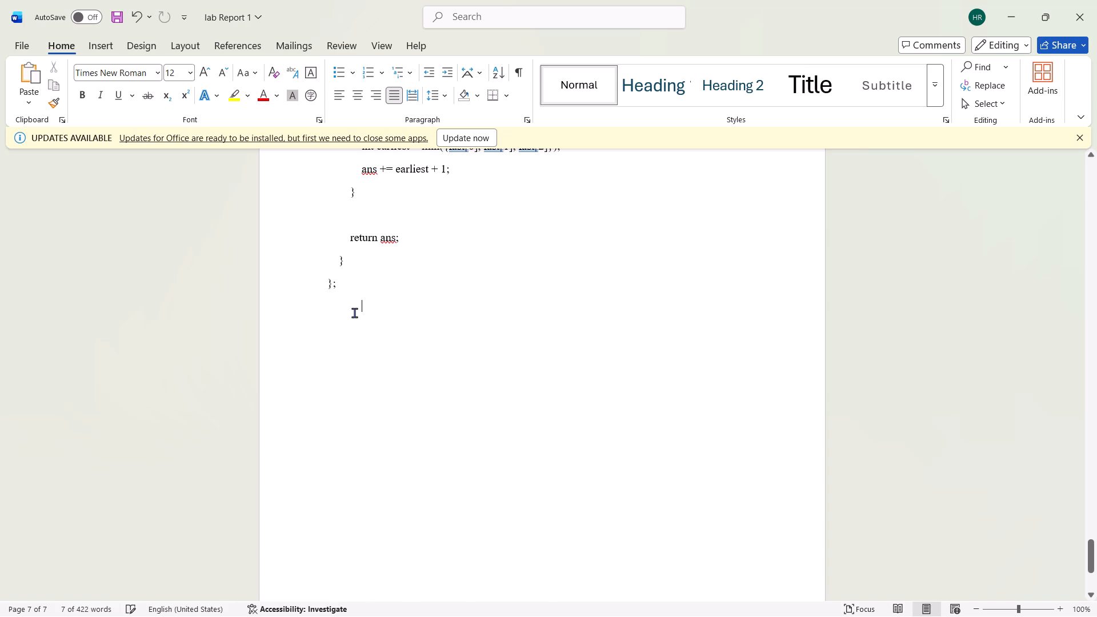
key("BackSpace")
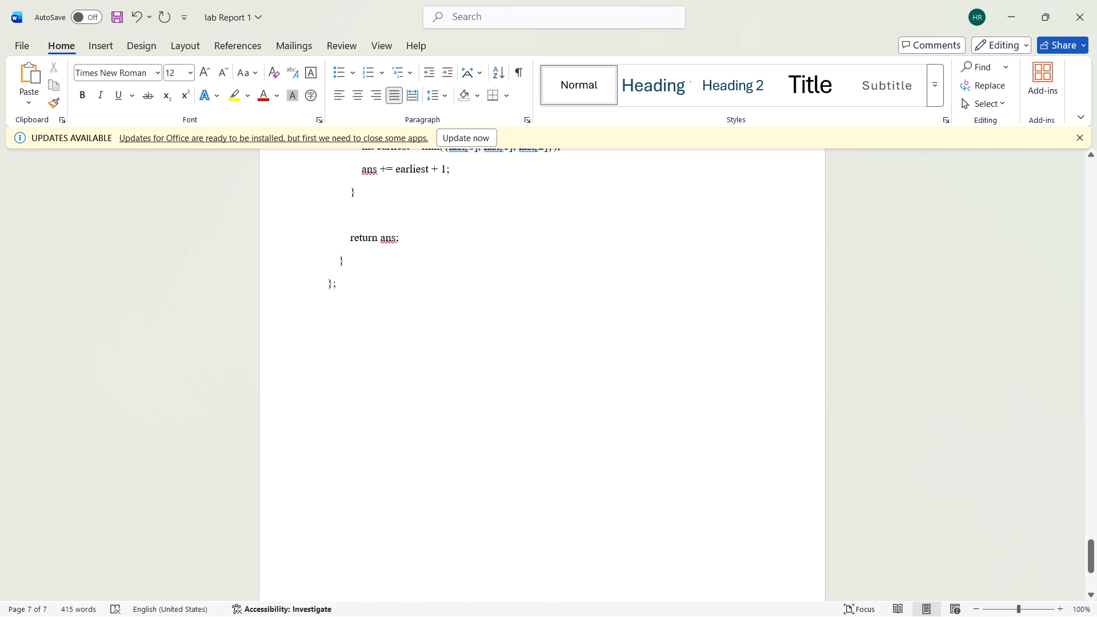
Add a bold 14 pt "Output:" heading below the 2.3 code and start a new line under it.
left_click(81, 96)
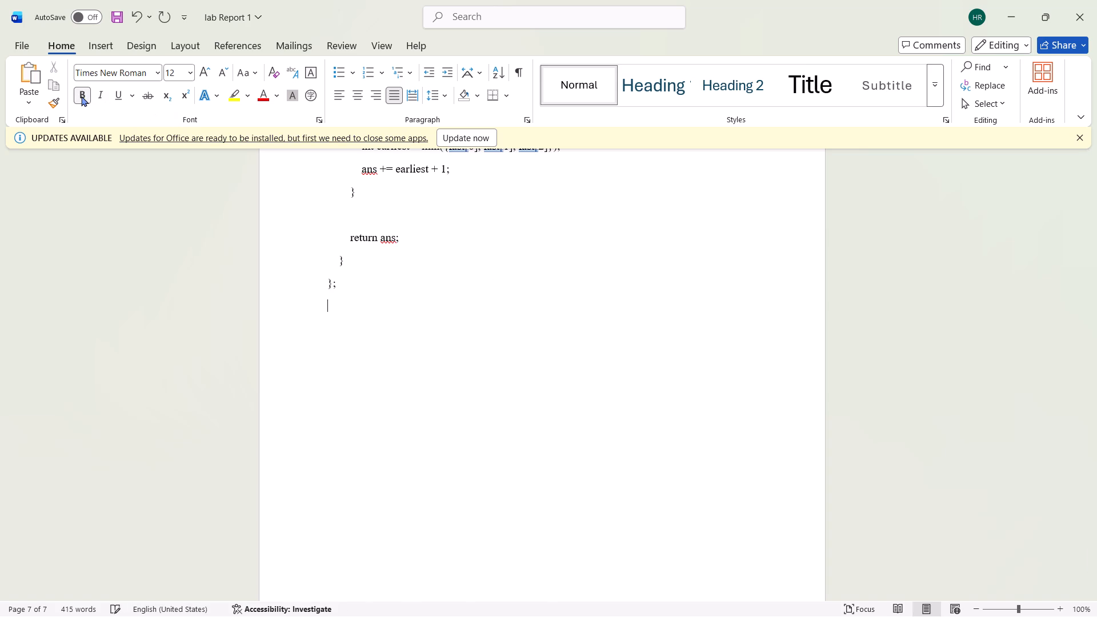
left_click(191, 77)
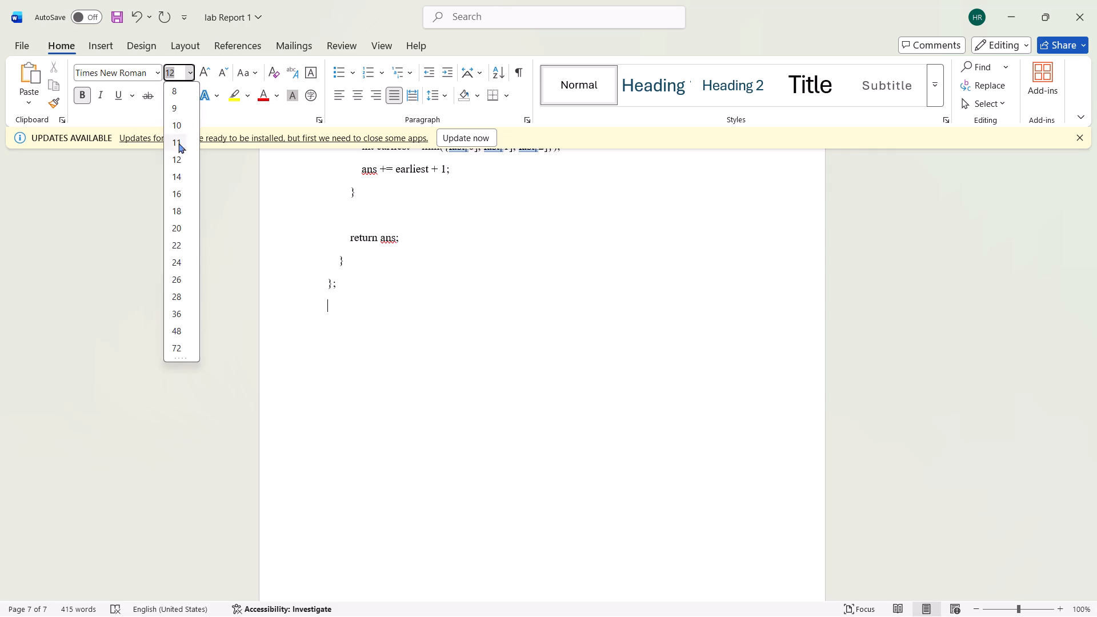
left_click(182, 180)
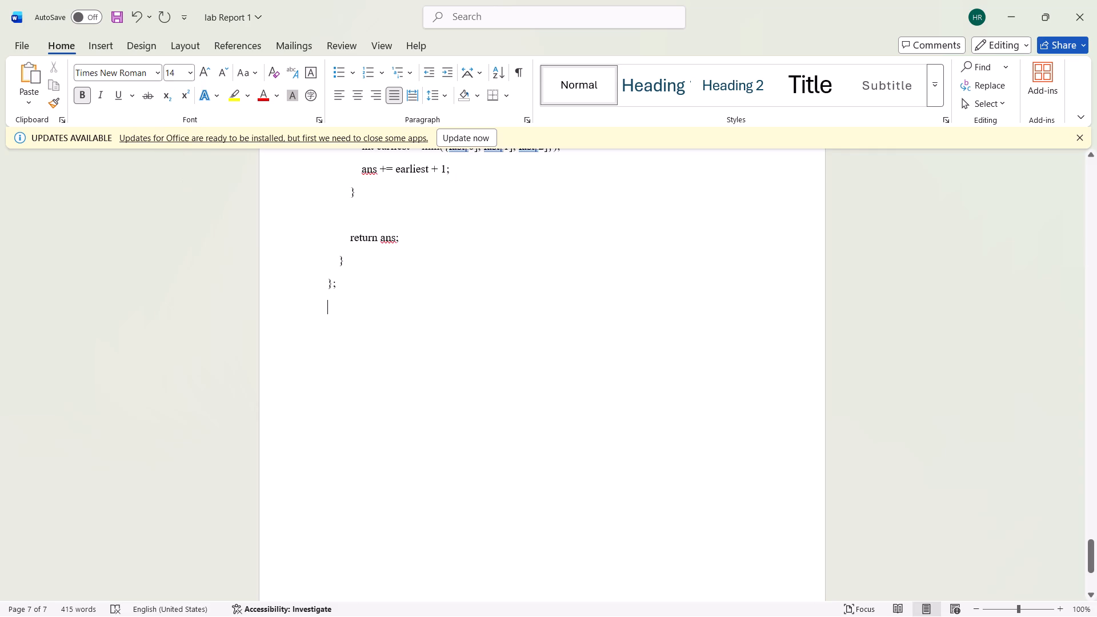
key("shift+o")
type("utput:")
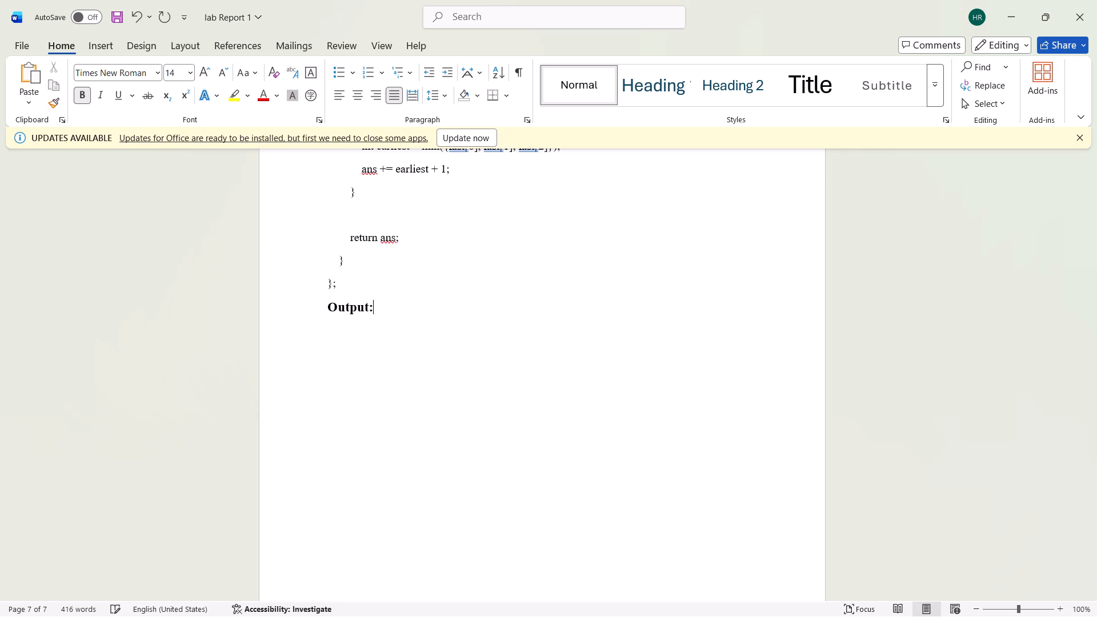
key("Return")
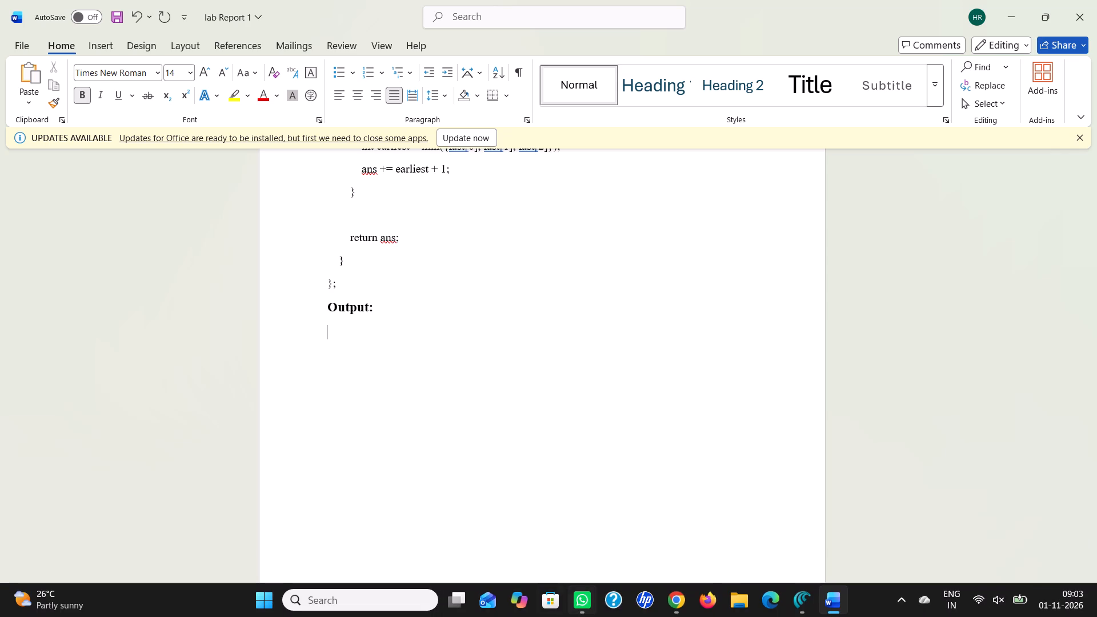
In Chrome, run the Substrings with All Three Characters solution on the sample cases and expand the Testcase results.
left_click(676, 603)
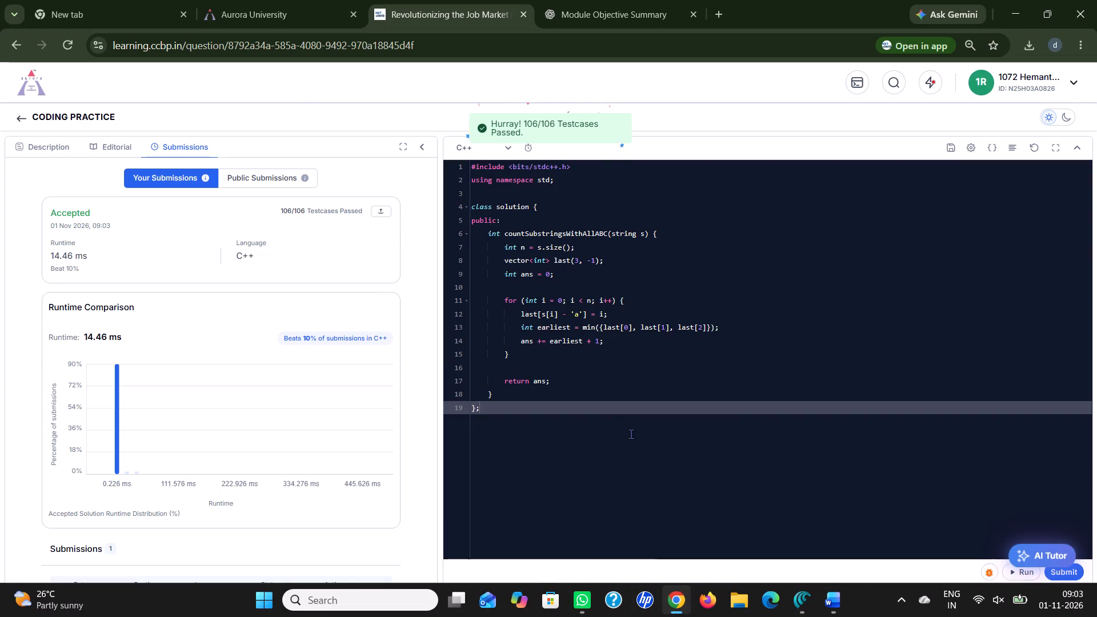
scroll(652, 423, "down", 1)
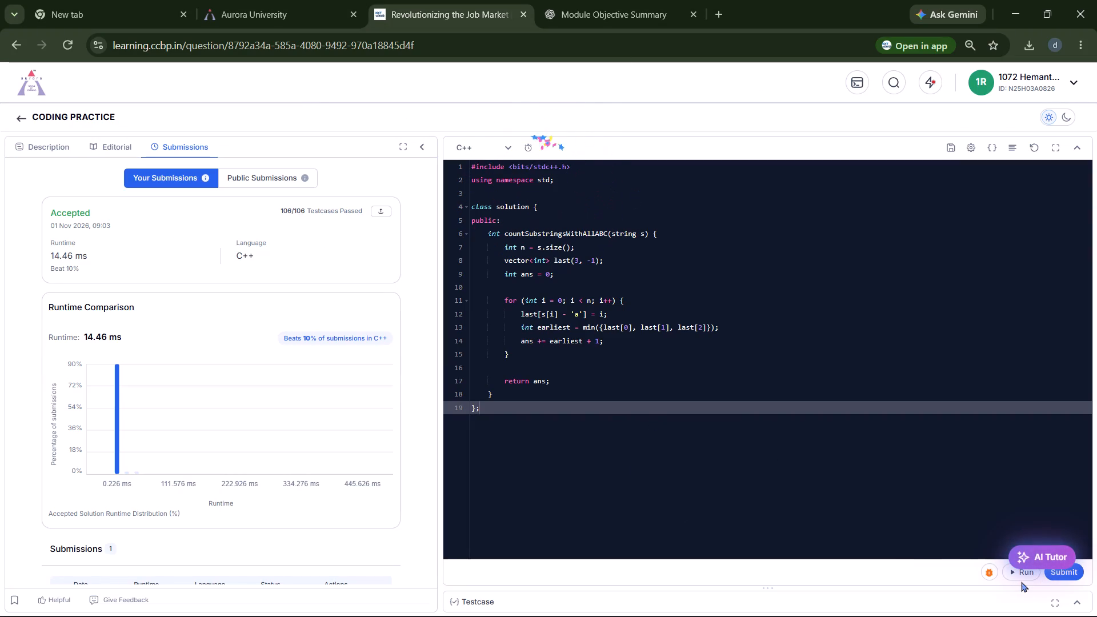
left_click(1023, 576)
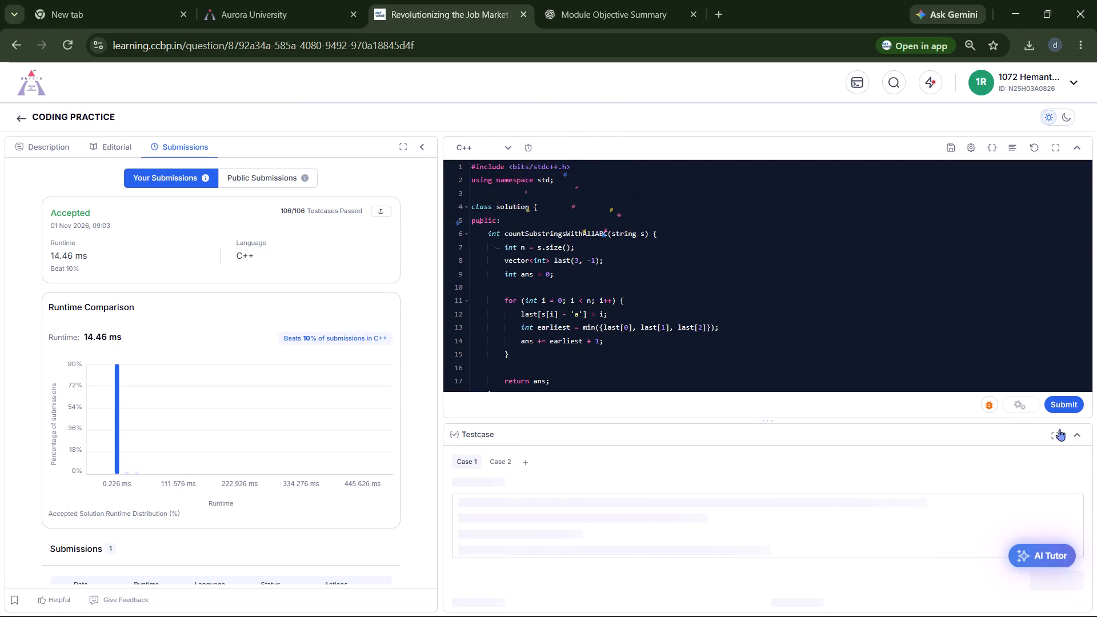
left_click(1076, 434)
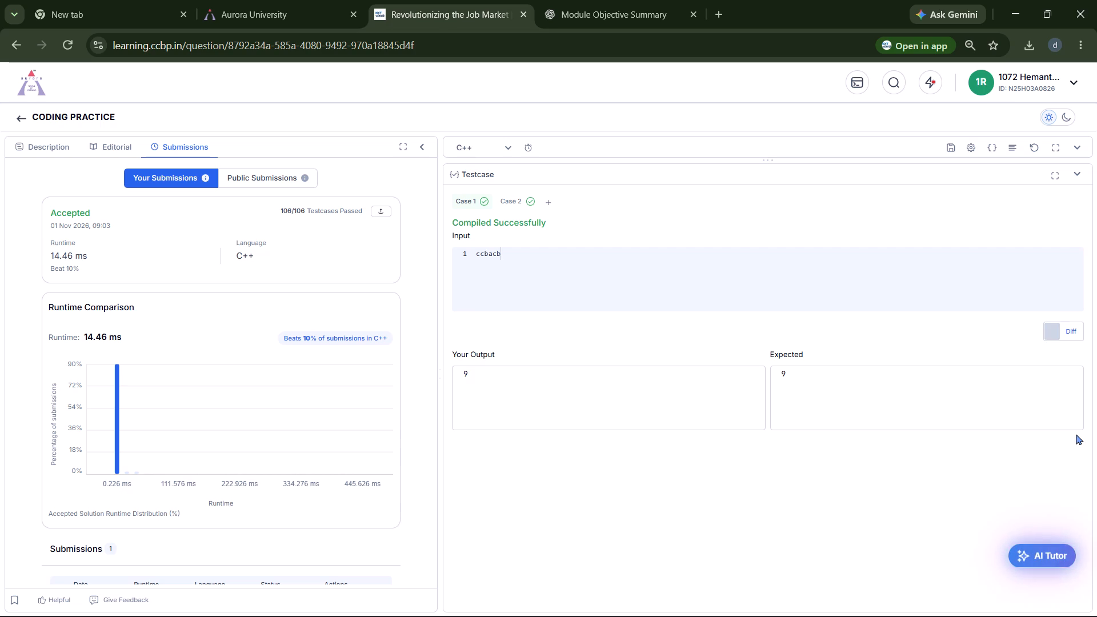
Snip the Case 1 results pane down to the output boxes, copy it, and paste it under the 2.3 Output heading in Word.
key("Print")
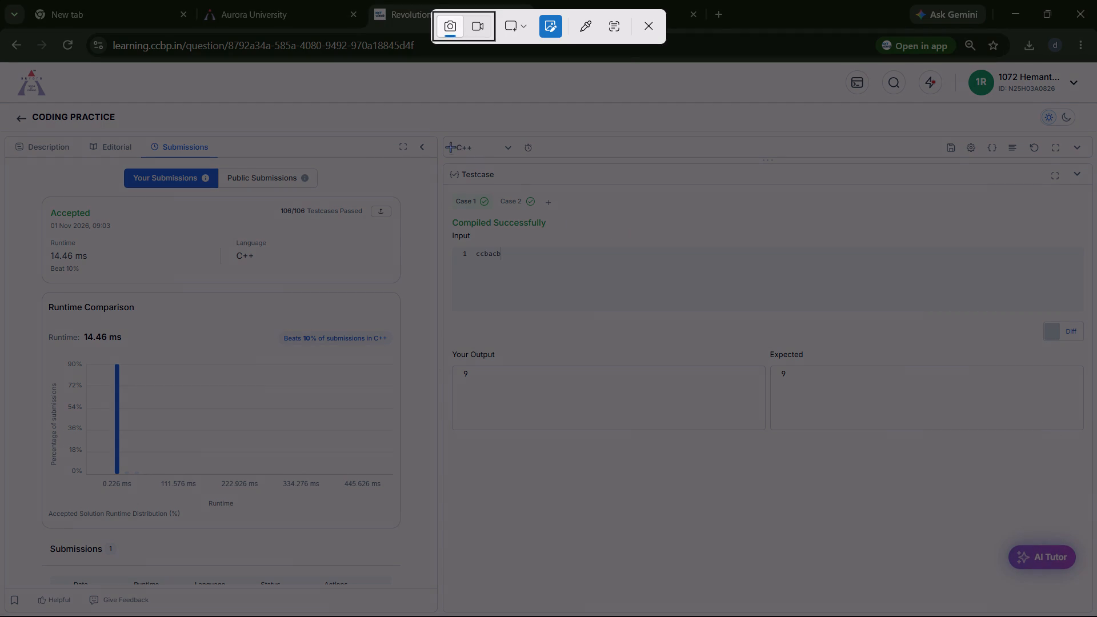
left_click_drag(443, 139, 1018, 462)
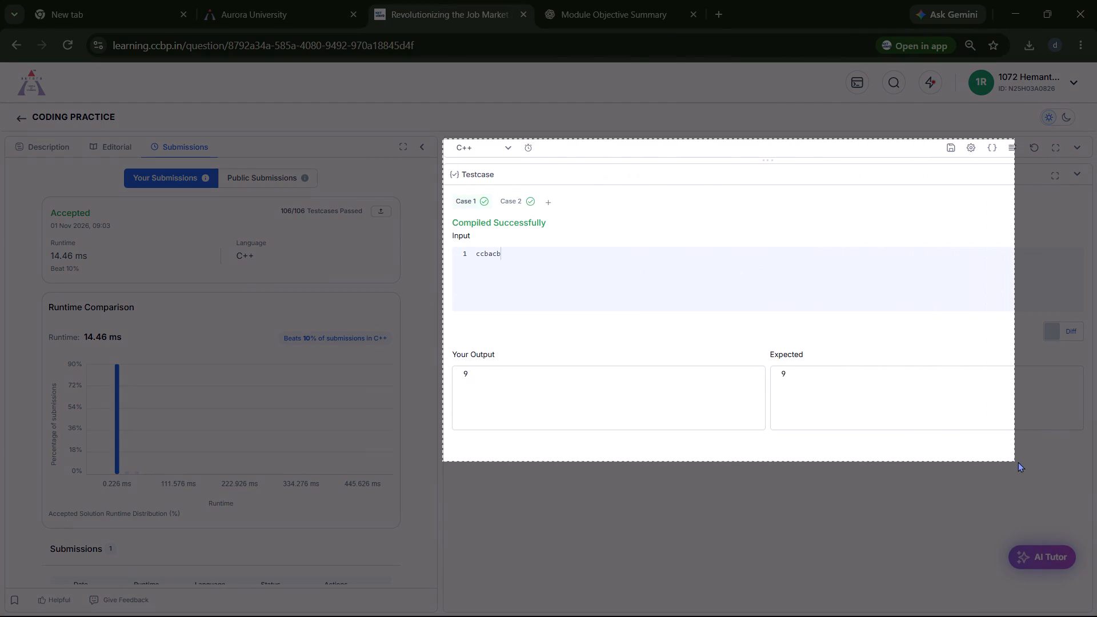
left_click_drag(1018, 462, 1096, 460)
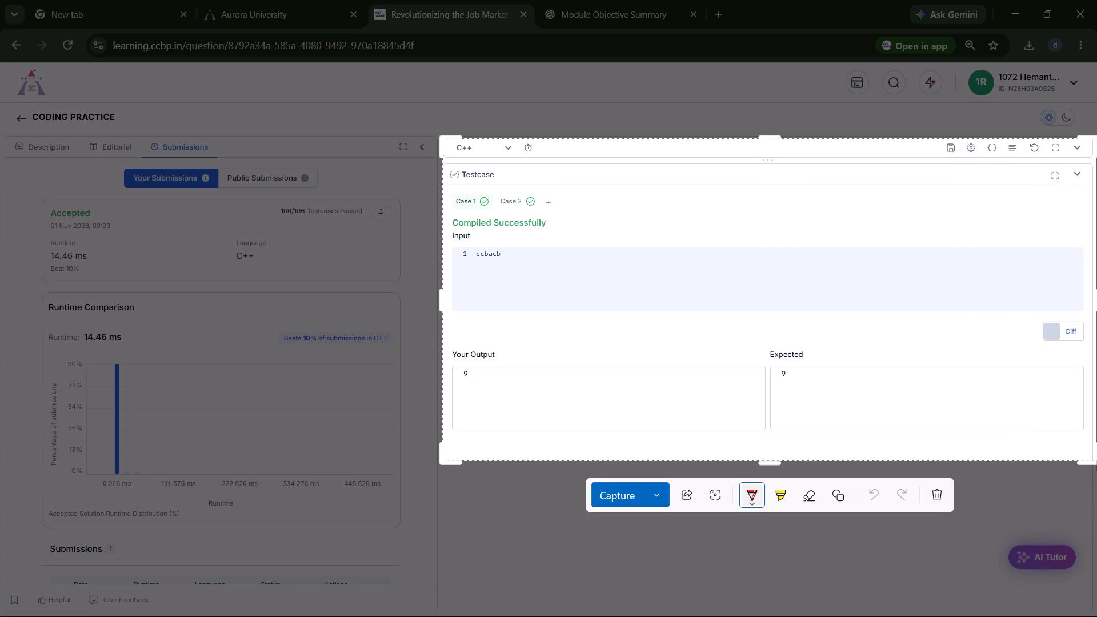
left_click(662, 496)
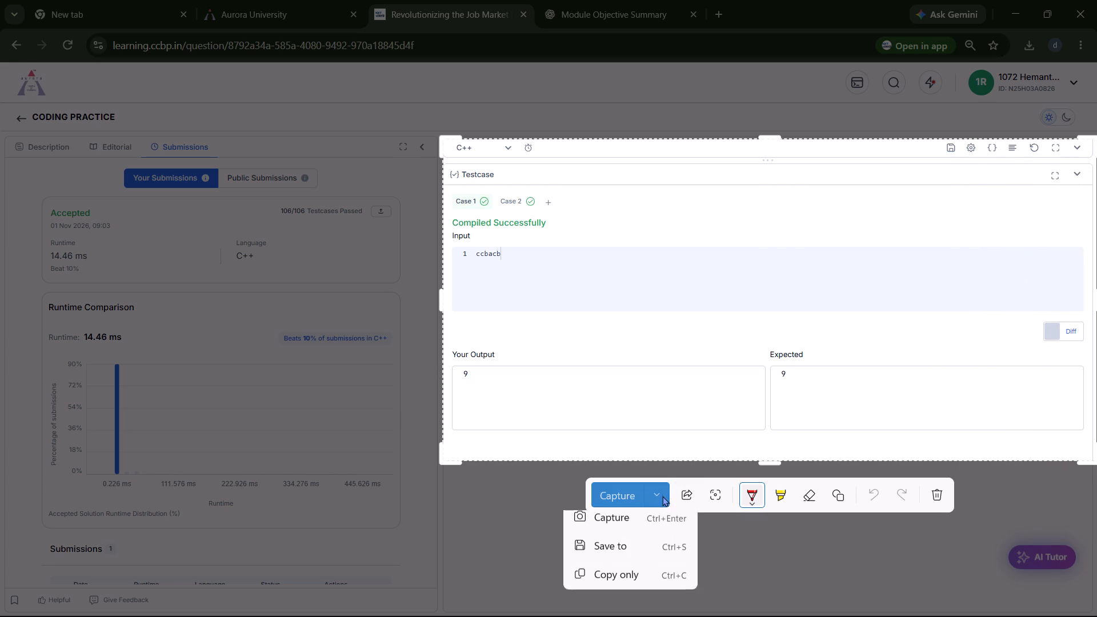
left_click(643, 586)
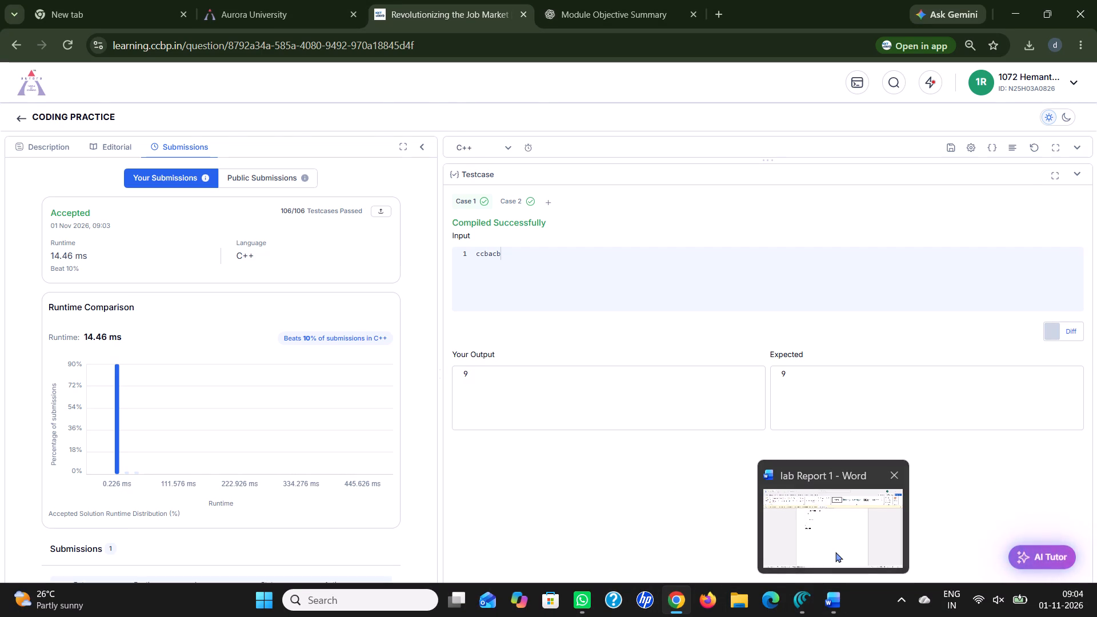
left_click(835, 552)
key("ctrl+v")
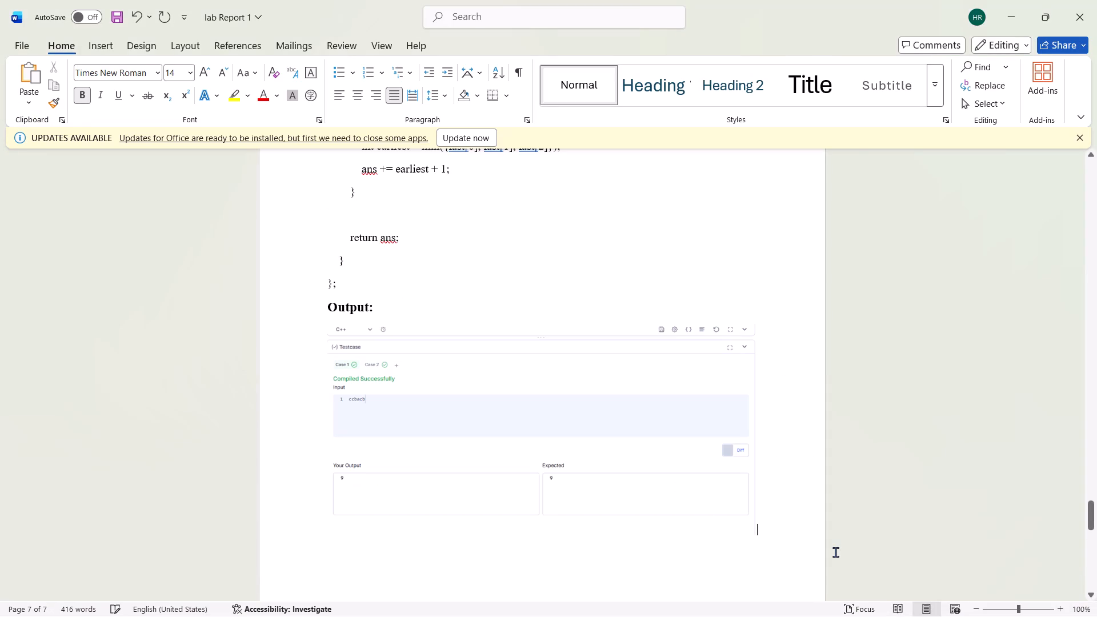
Review the code and output screenshots of experiments 2.1 to 2.3 in the report, and select the 2.2 output picture.
scroll(776, 458, "up", 1)
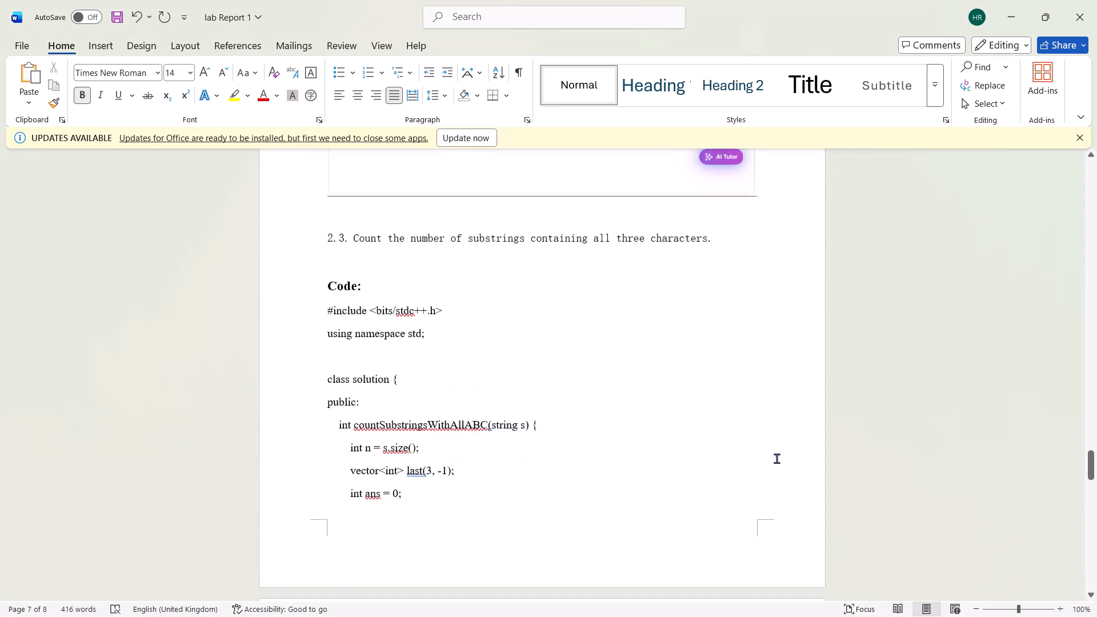
scroll(776, 458, "up", 1)
scroll(776, 458, "down", 1)
scroll(776, 458, "up", 1)
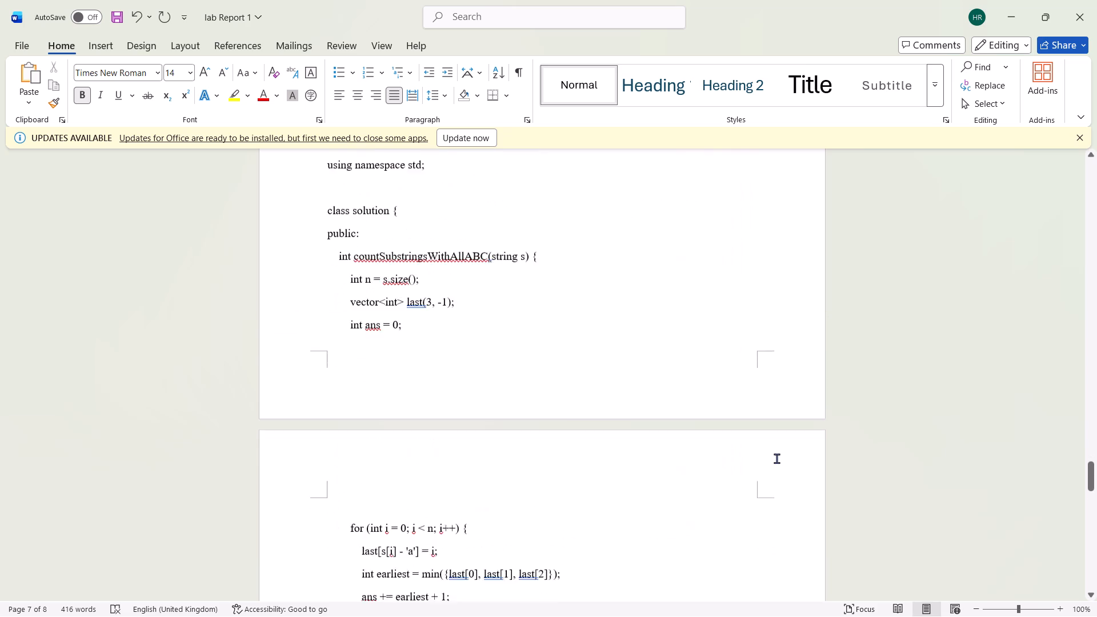
scroll(776, 458, "up", 4)
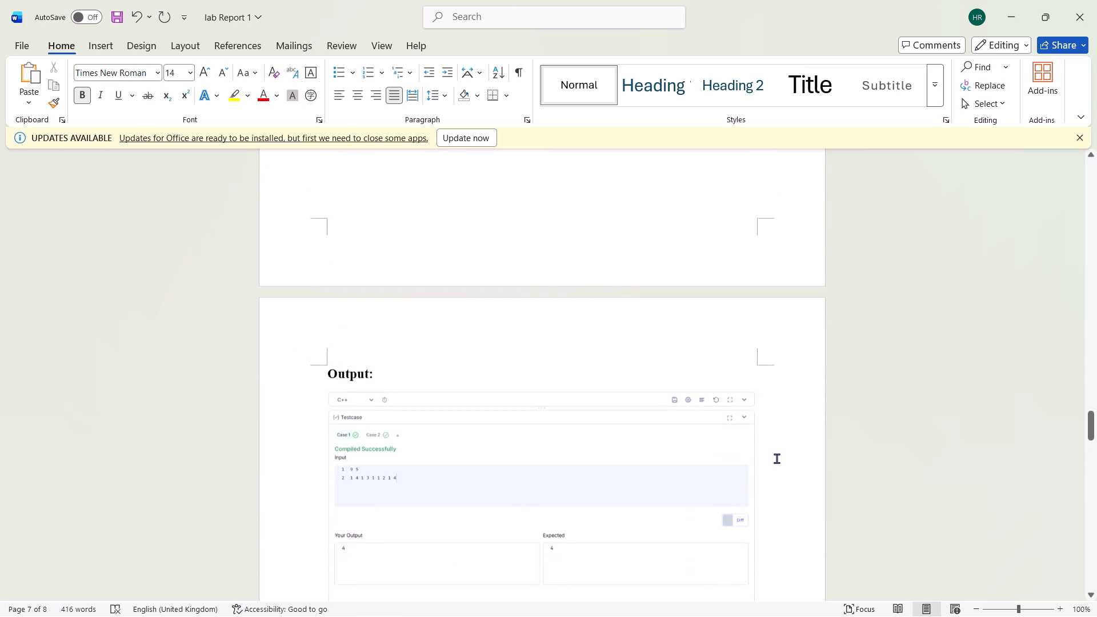
scroll(776, 458, "up", 1)
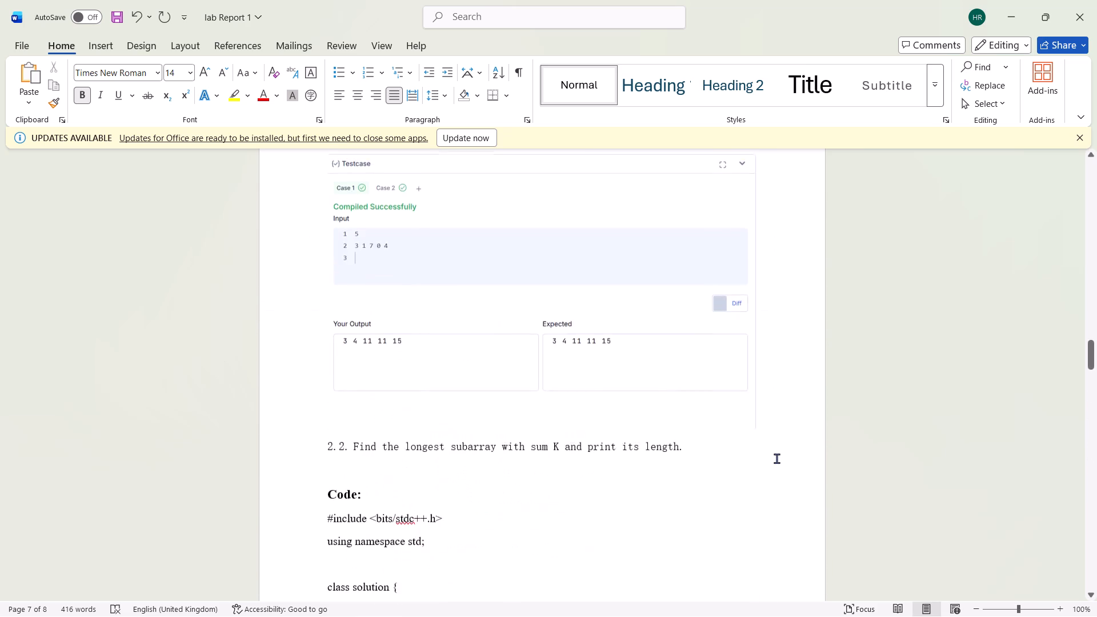
scroll(776, 458, "up", 3)
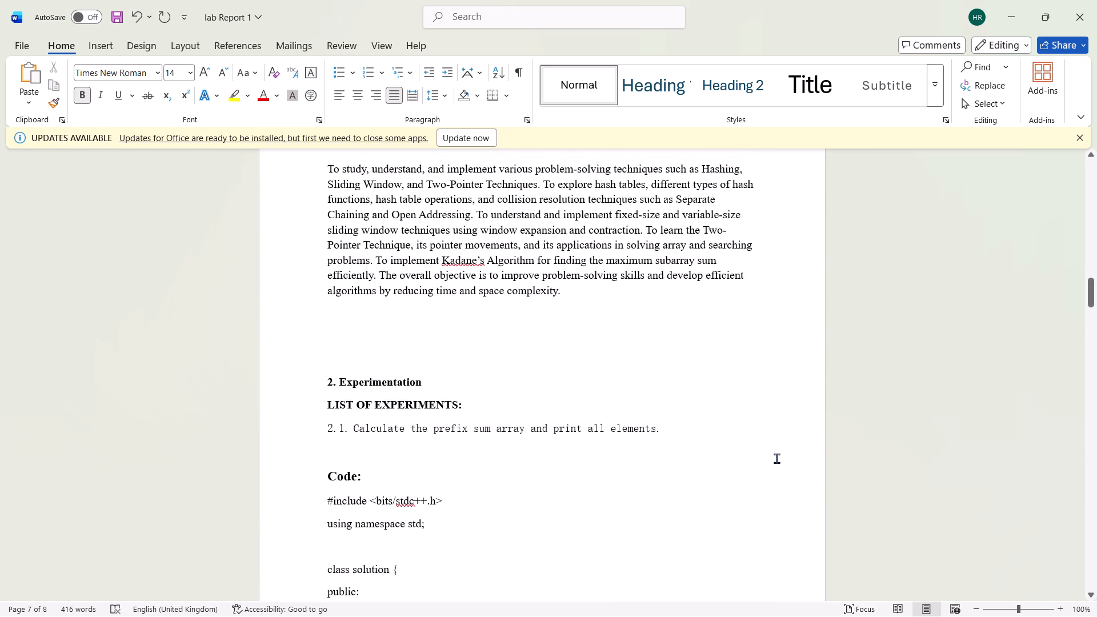
scroll(776, 458, "down", 1)
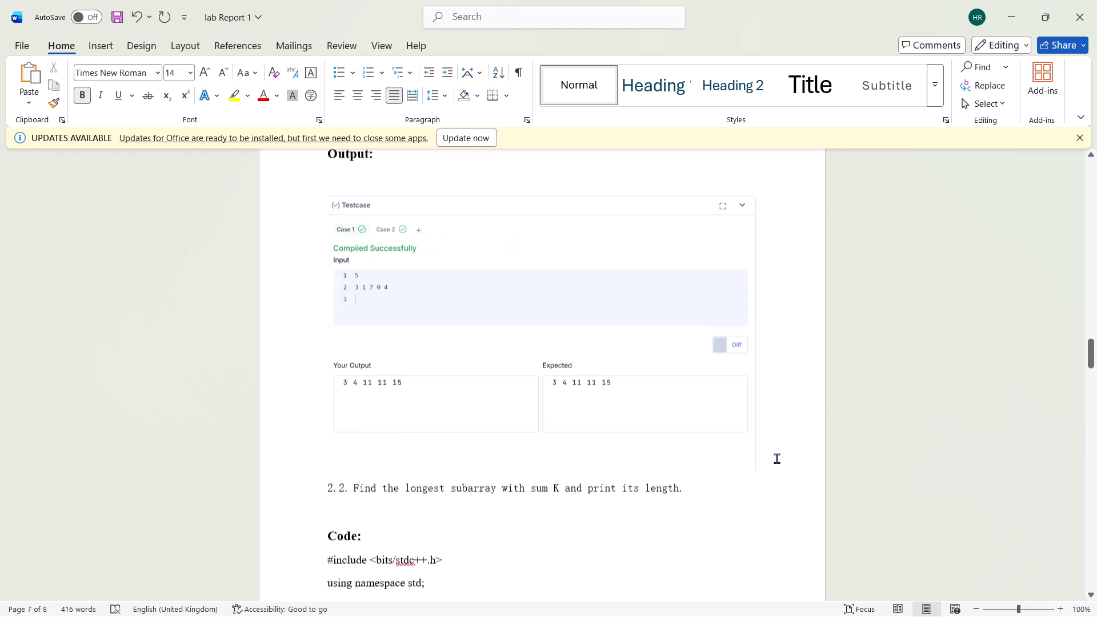
scroll(776, 458, "down", 3)
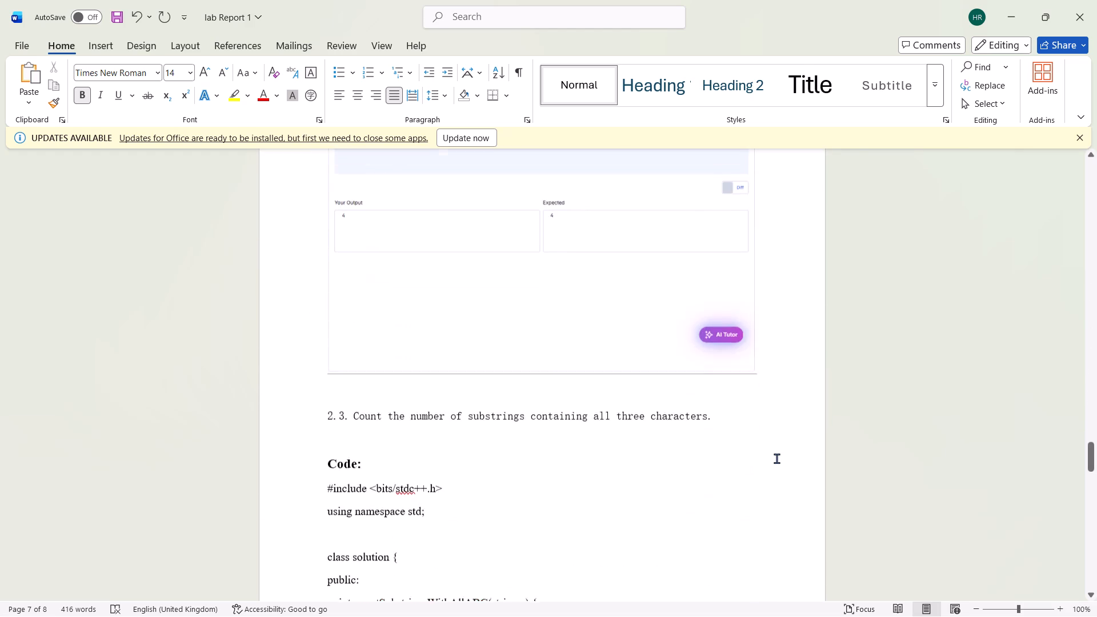
left_click(670, 420)
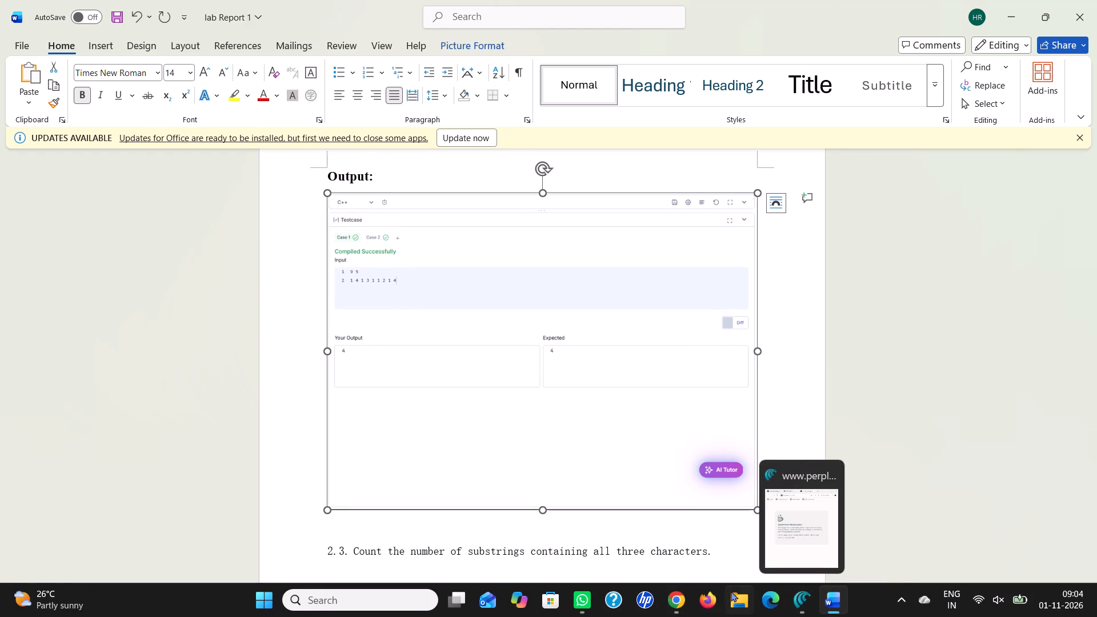
In Chrome, go back to the course and open the Longest Sub-Array with Sum K problem from its coding practice list.
left_click(676, 595)
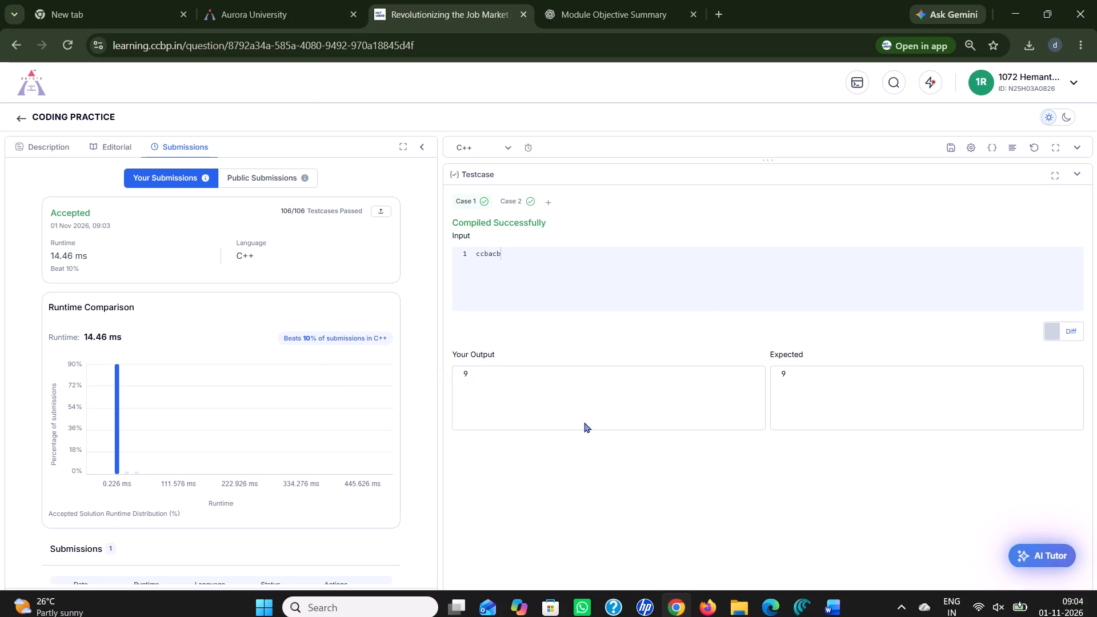
left_click(26, 117)
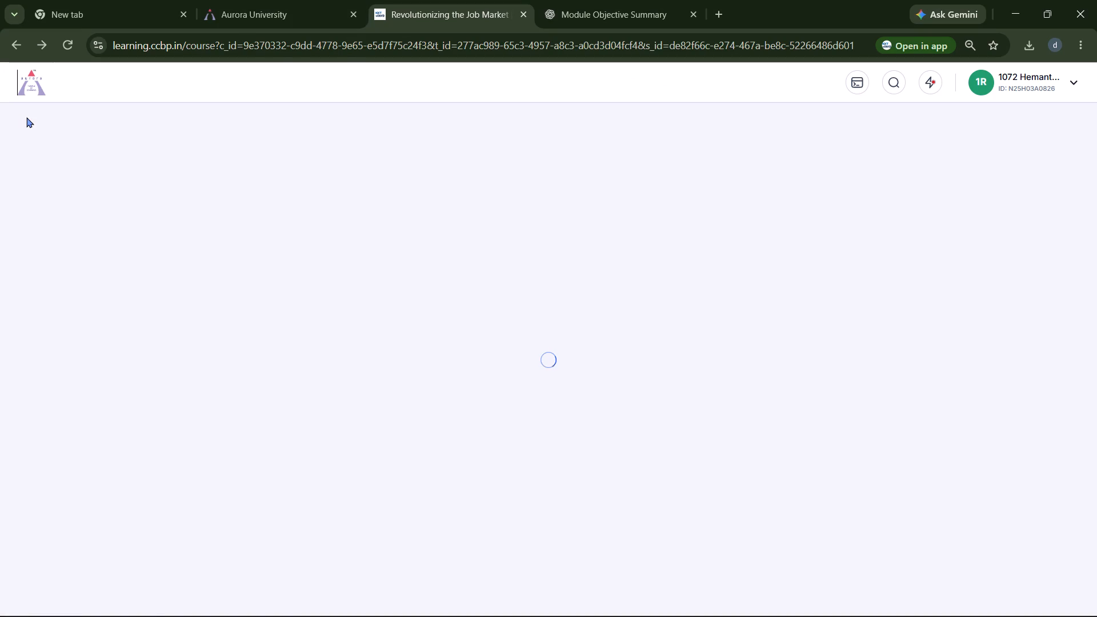
scroll(110, 402, "down", 1)
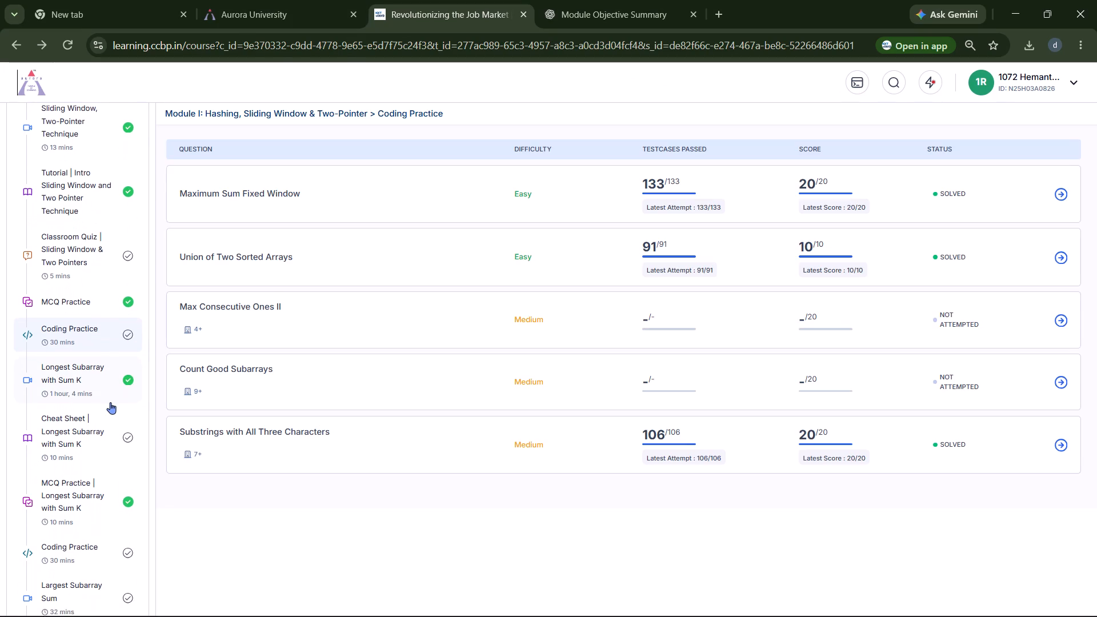
scroll(110, 402, "down", 1)
left_click(97, 536)
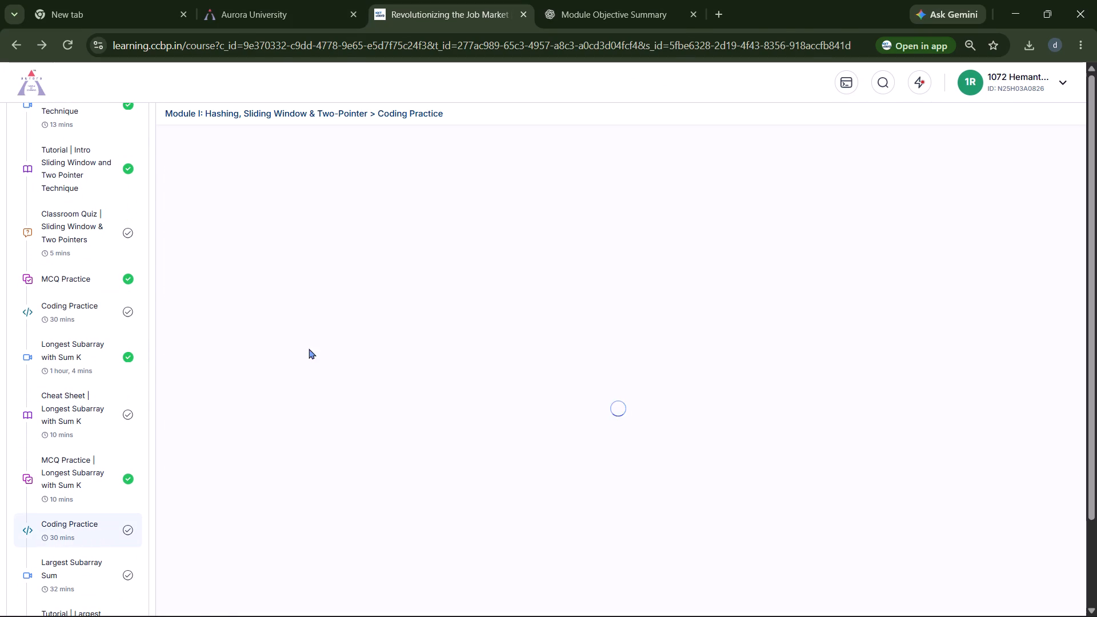
left_click(378, 202)
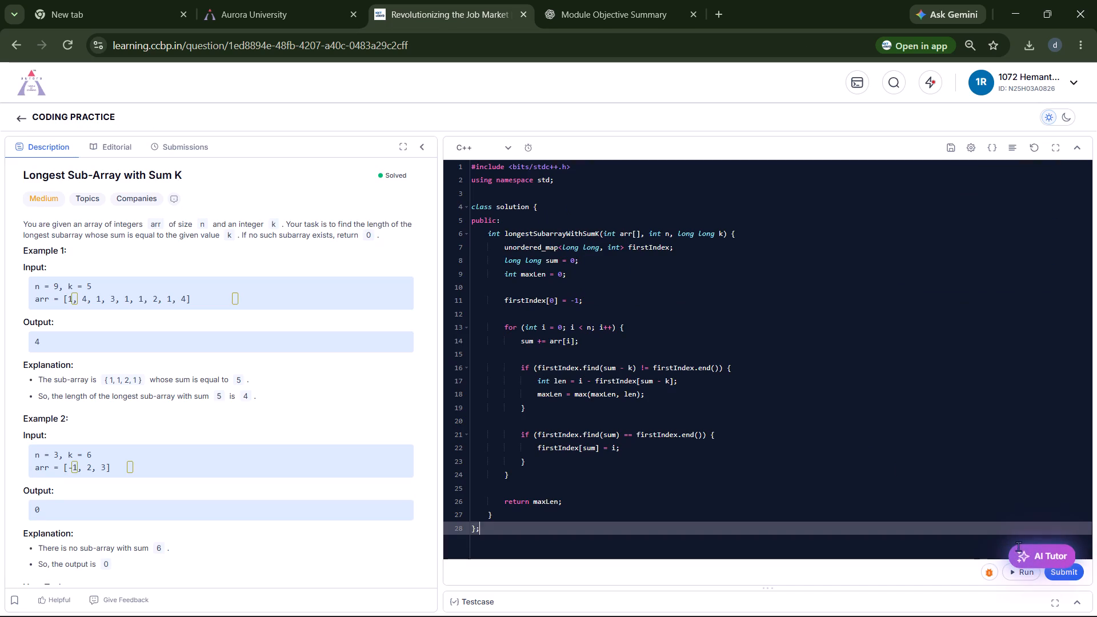
Run the Longest Sub-Array with Sum K solution on the sample cases and expand the Testcase results.
left_click(1081, 597)
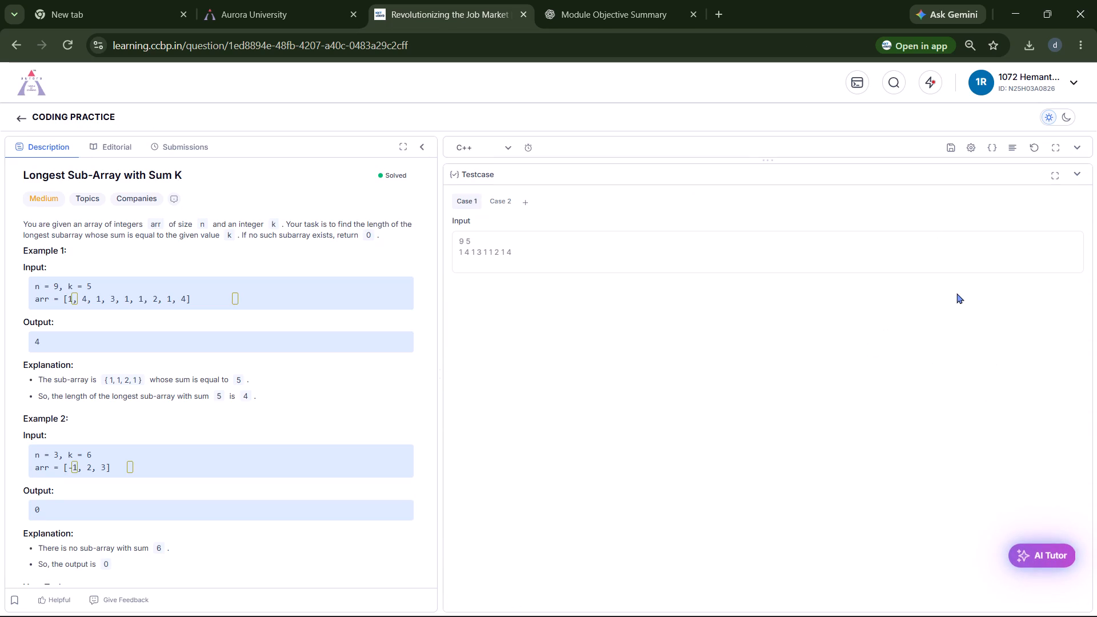
left_click(1077, 173)
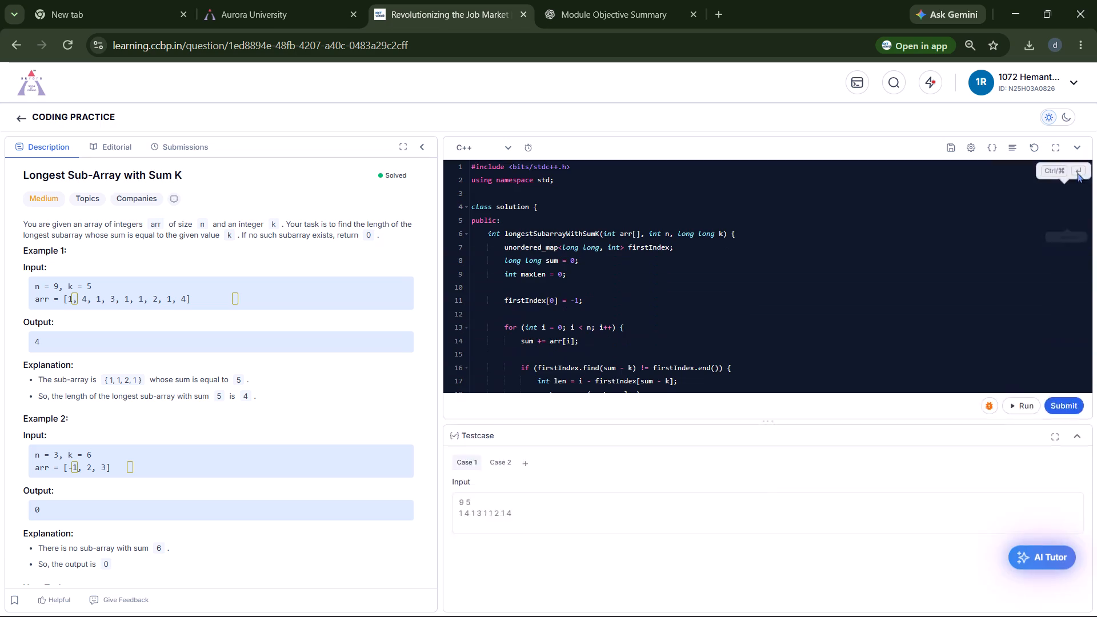
left_click(1021, 576)
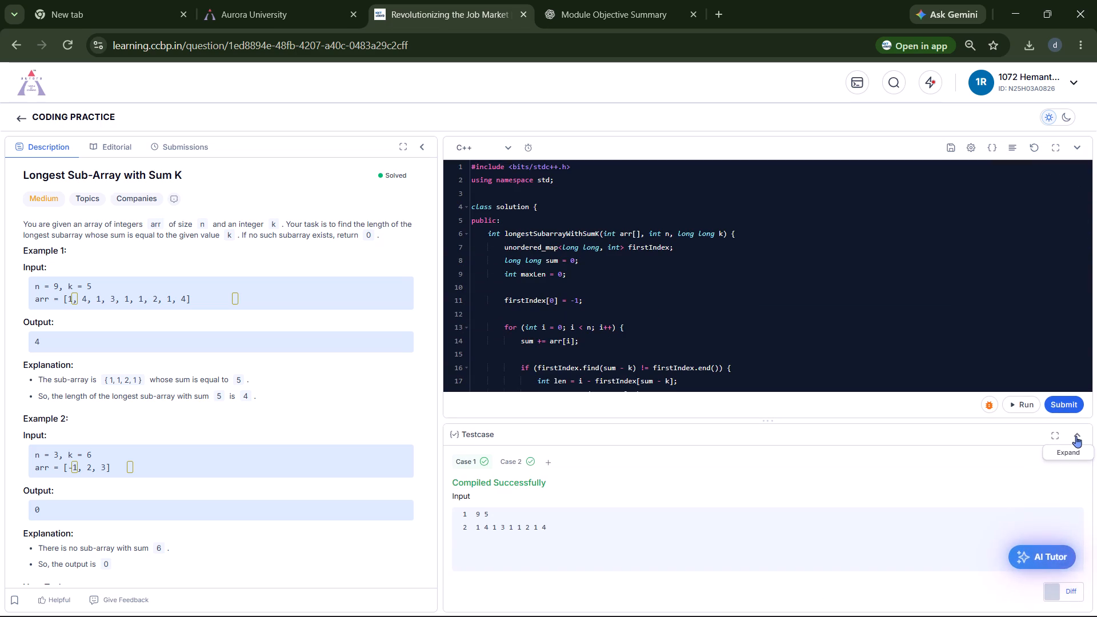
left_click(1076, 436)
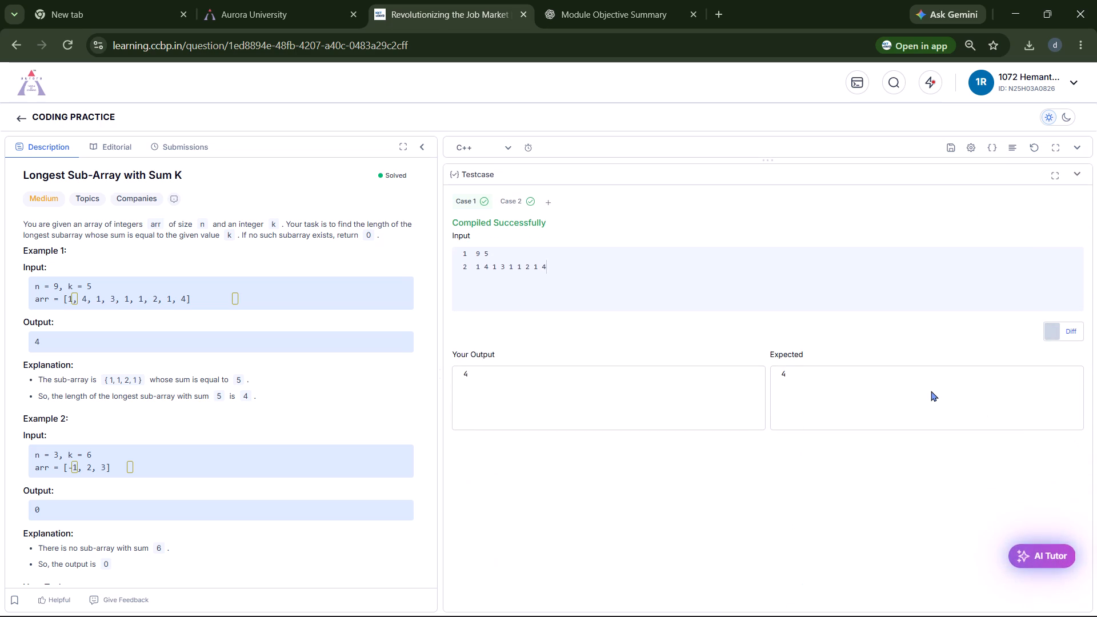
Snip the Case 1 Testcase results pane from its header down to just below the output boxes, and copy the snip.
key("Print")
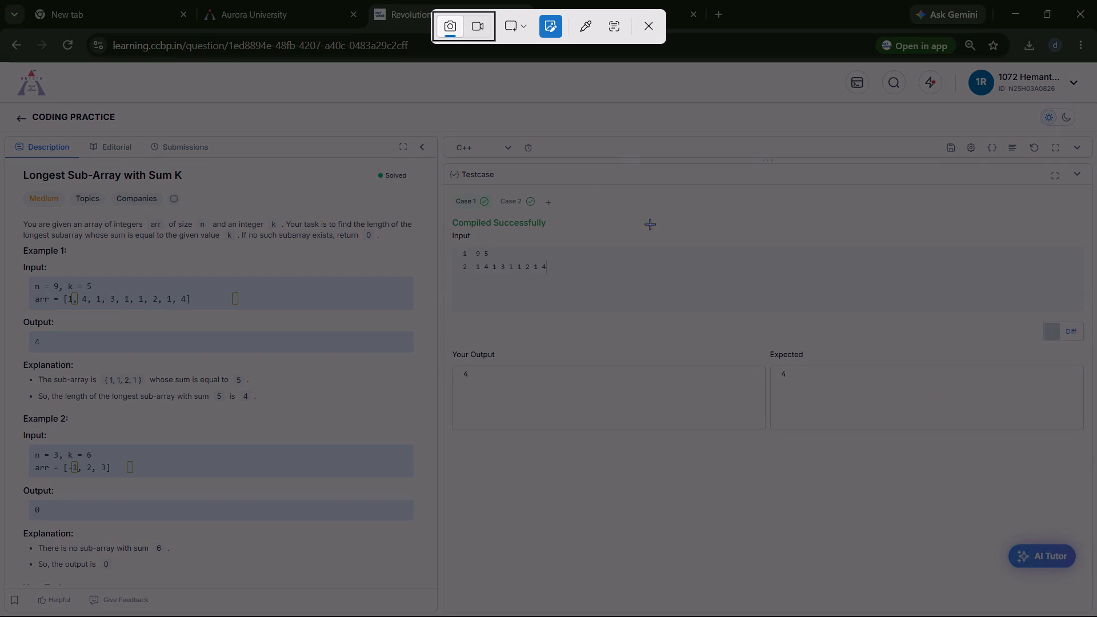
left_click_drag(441, 137, 974, 455)
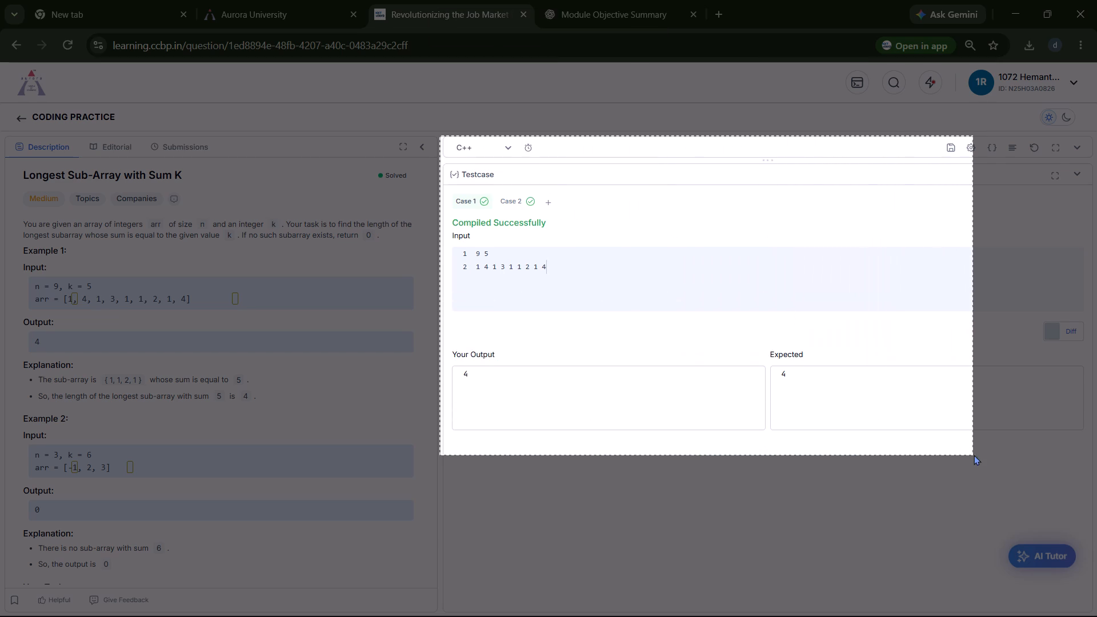
left_click_drag(974, 455, 1096, 464)
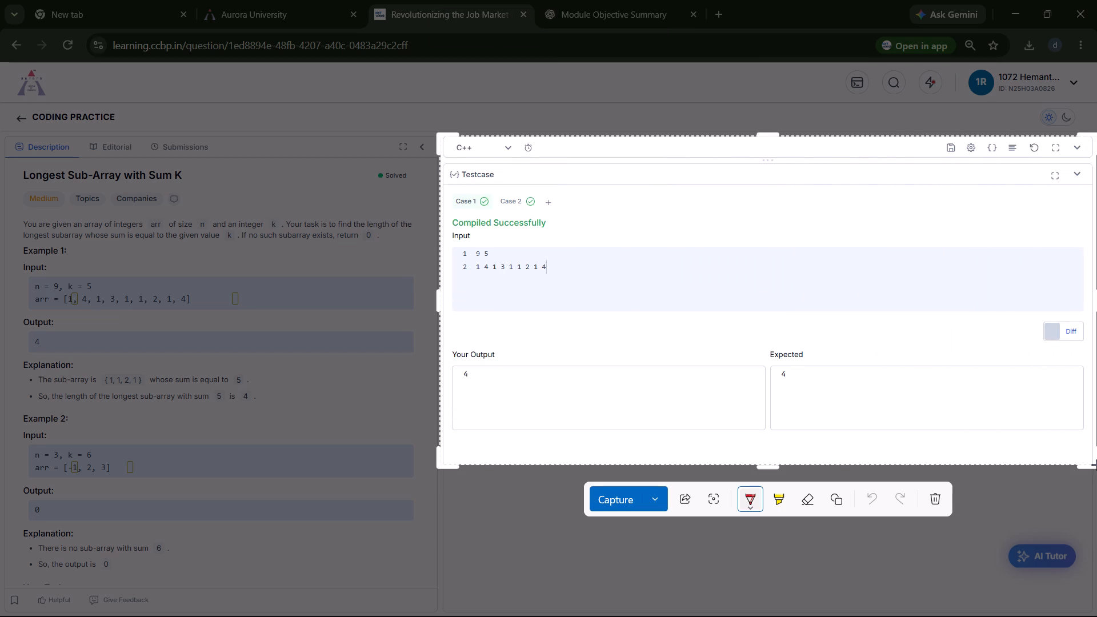
left_click(656, 505)
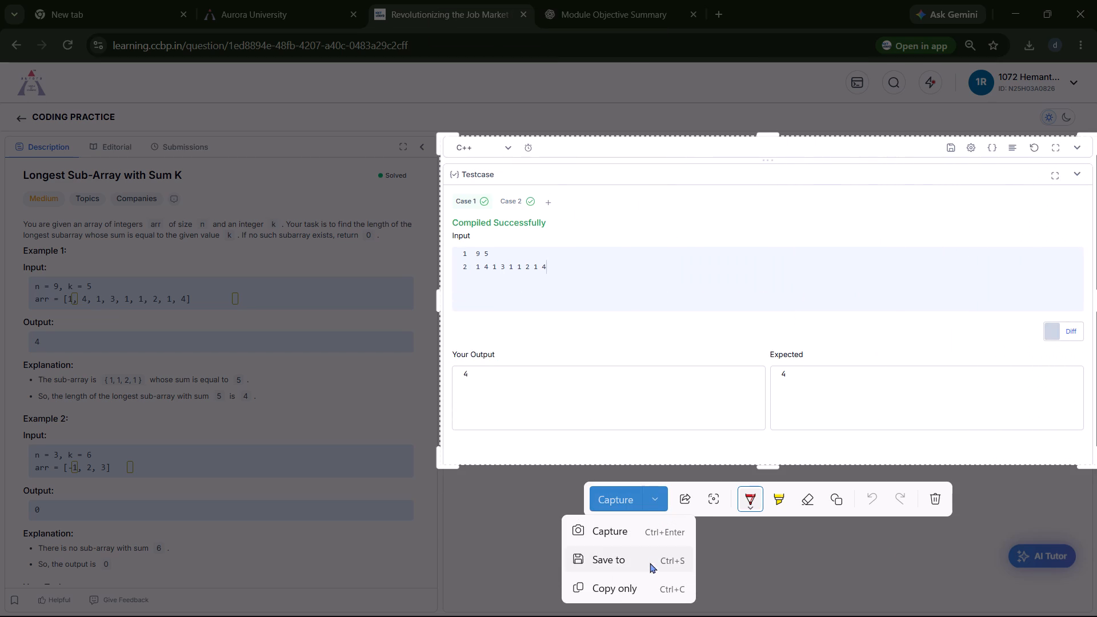
left_click(647, 590)
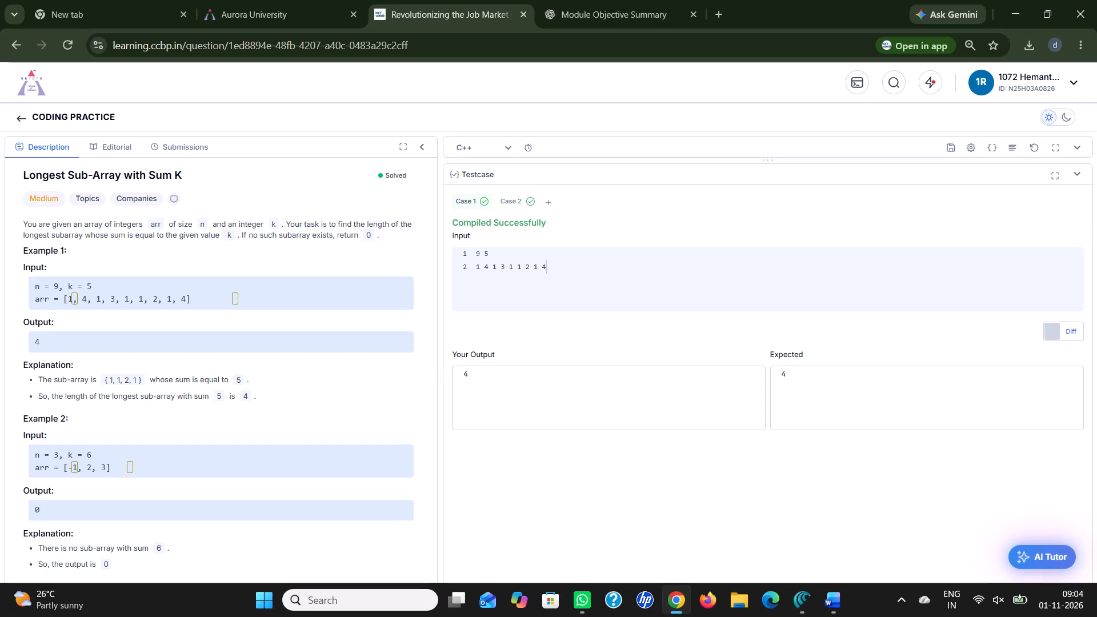
In Word, paste the new snip under the 2.2 Output heading and delete the old output picture.
left_click(845, 540)
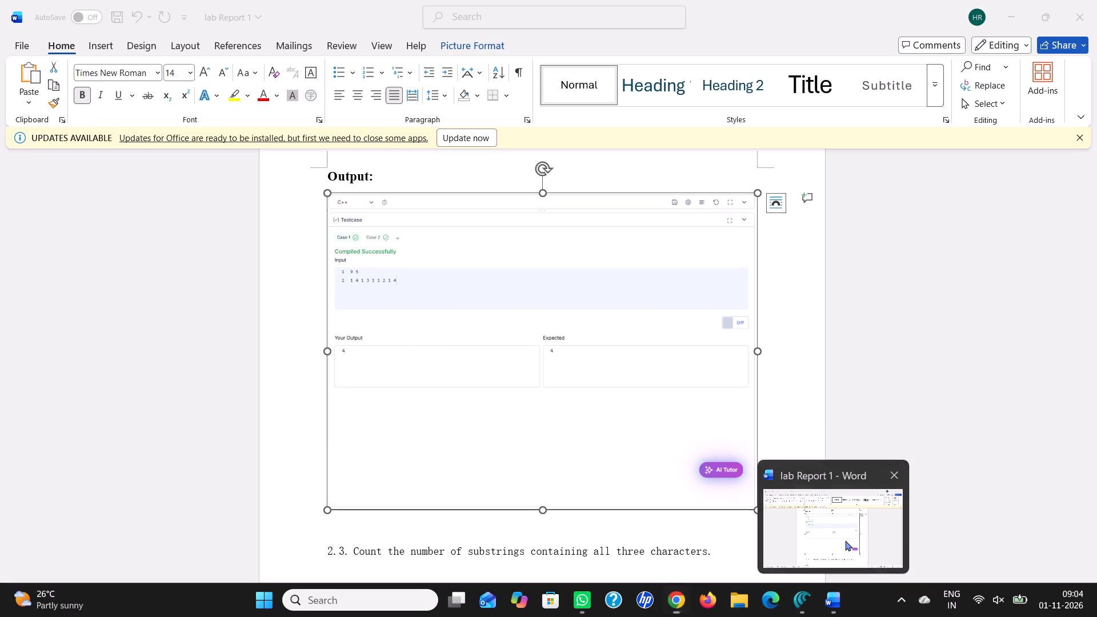
key("ctrl+v")
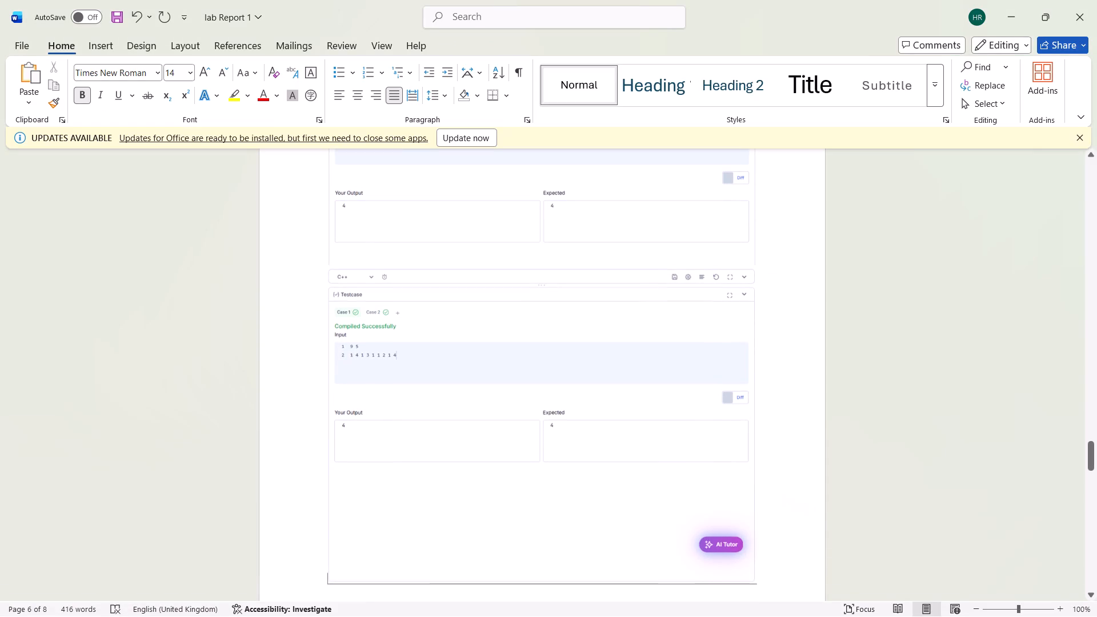
left_click(654, 480)
key("BackSpace")
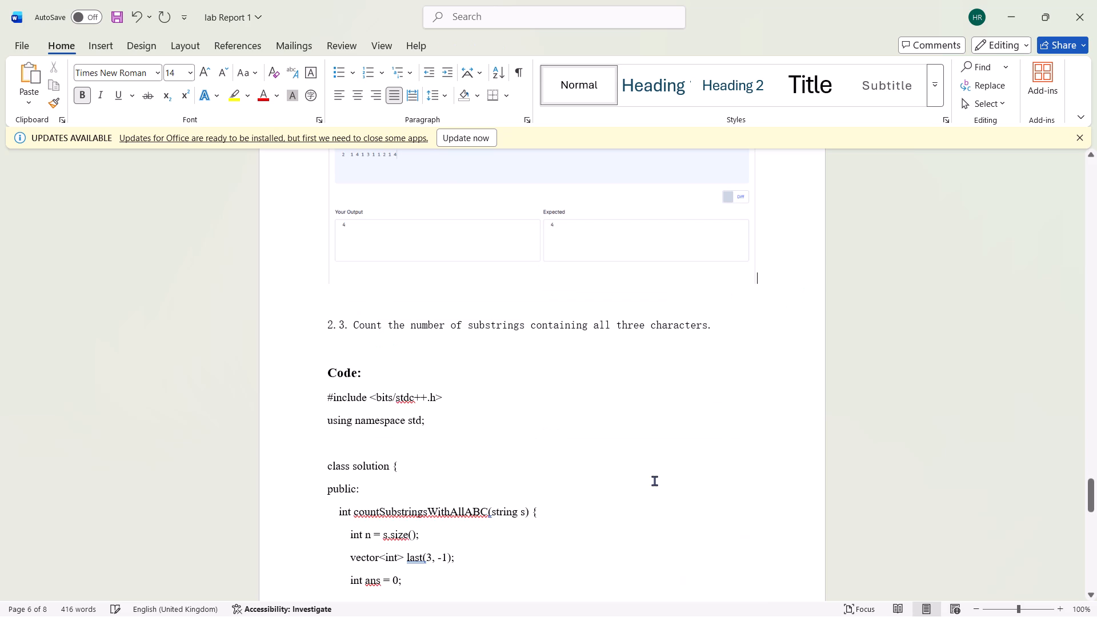
In the certificate paragraph, replace the <Name of the student> placeholder with the student's name, spaced correctly from the surrounding words.
scroll(628, 472, "up", 2)
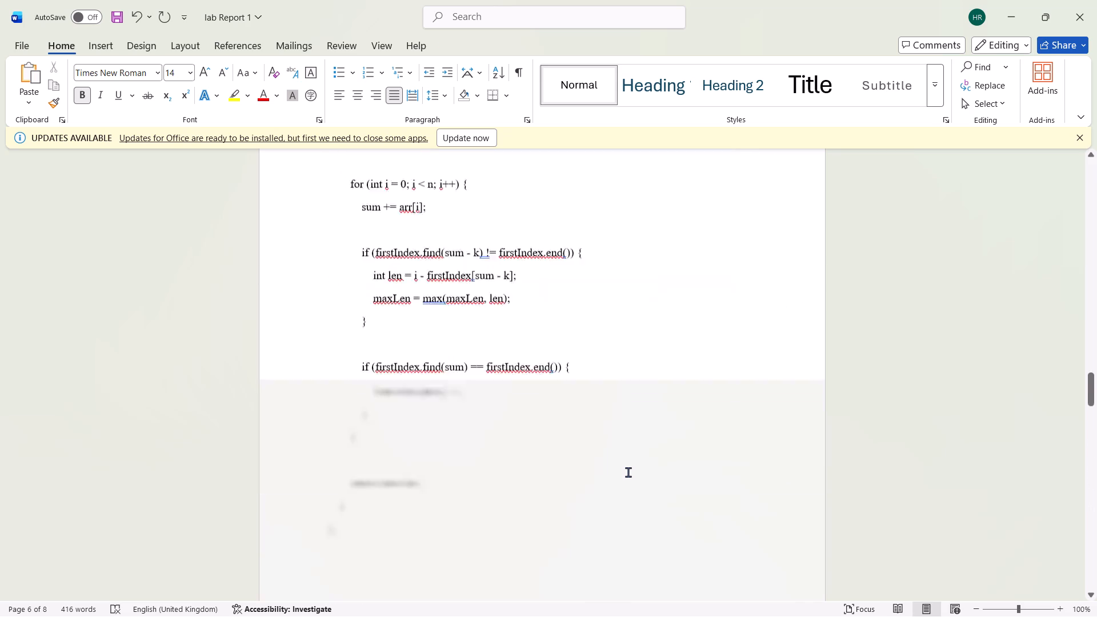
scroll(628, 472, "up", 2)
scroll(628, 472, "down", 1)
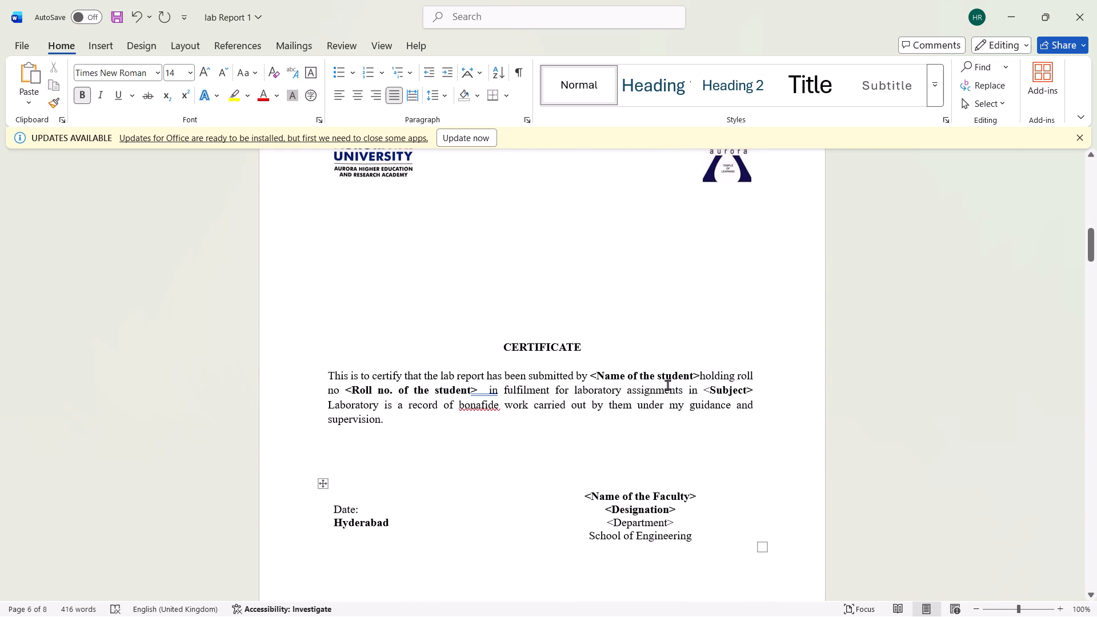
left_click(696, 376)
key("BackSpace")
key("BackSpace")
key("BackSpace")
key("BackSpace")
key("BackSpace")
key("BackSpace")
key("BackSpace")
key("BackSpace")
key("BackSpace")
key("BackSpace")
key("BackSpace")
key("BackSpace")
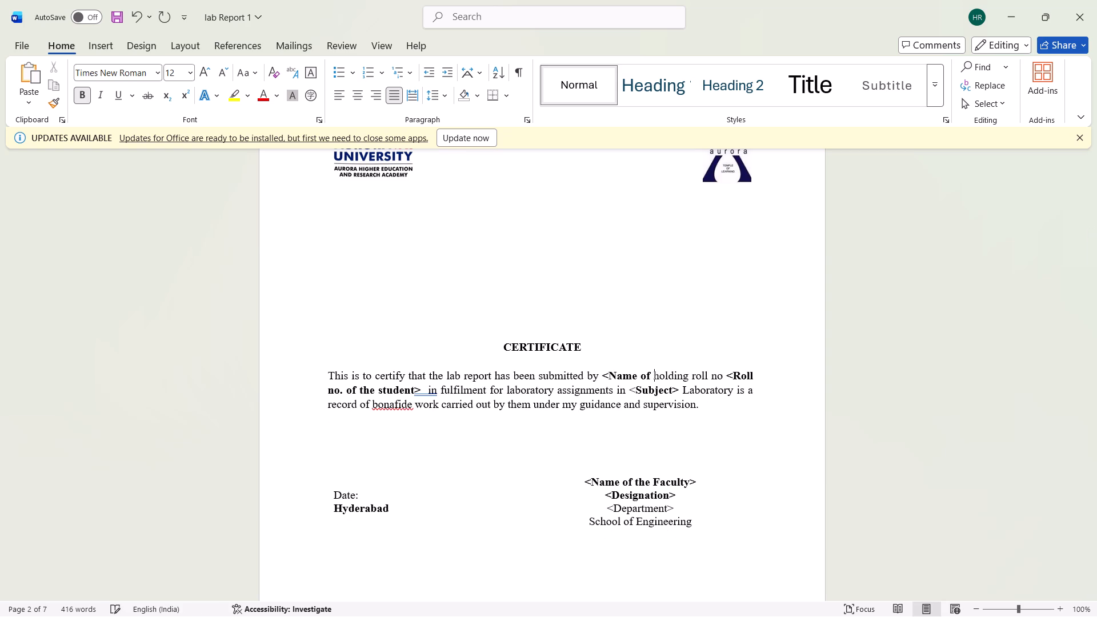
key("BackSpace")
key("BackSpace")
key("BackSpace")
key("BackSpace")
key("BackSpace")
key("BackSpace")
key("BackSpace")
key("BackSpace")
key("BackSpace")
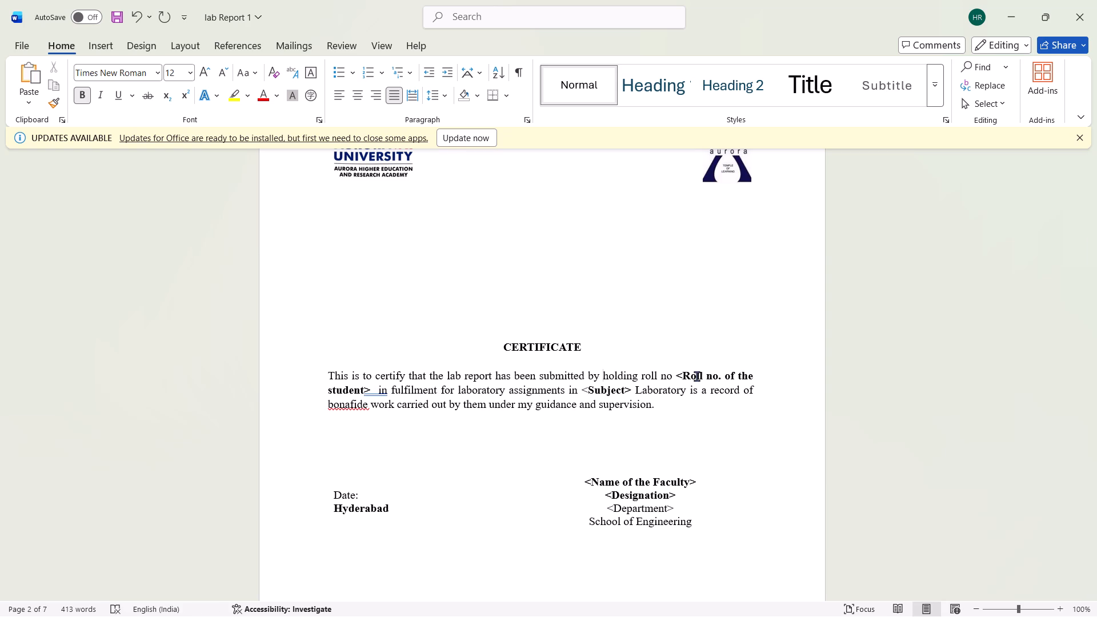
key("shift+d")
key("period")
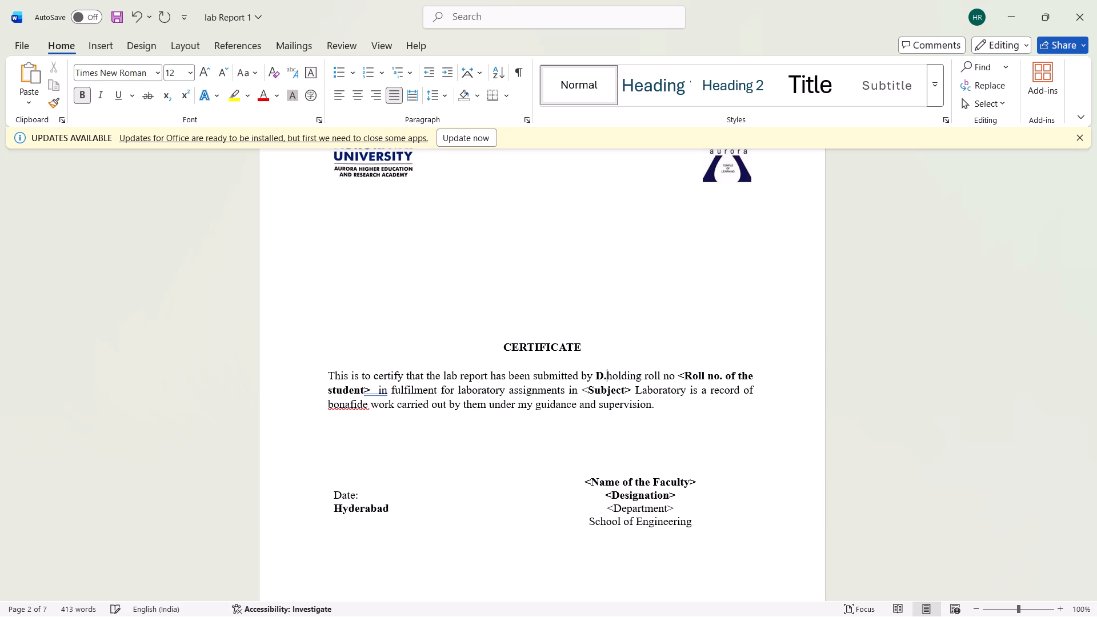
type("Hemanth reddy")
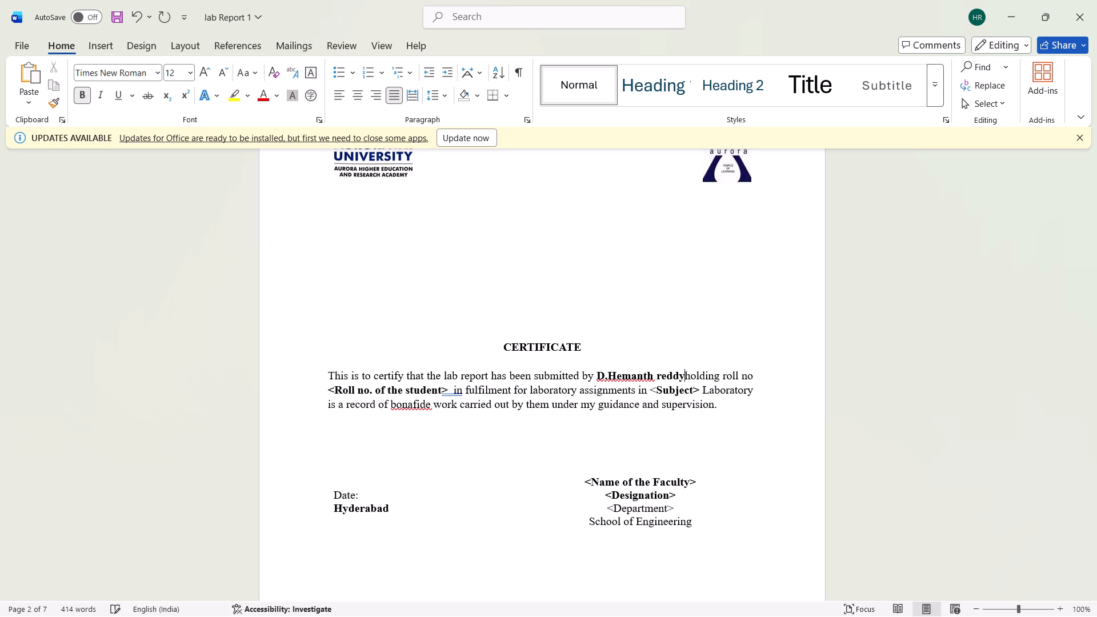
left_click(658, 378)
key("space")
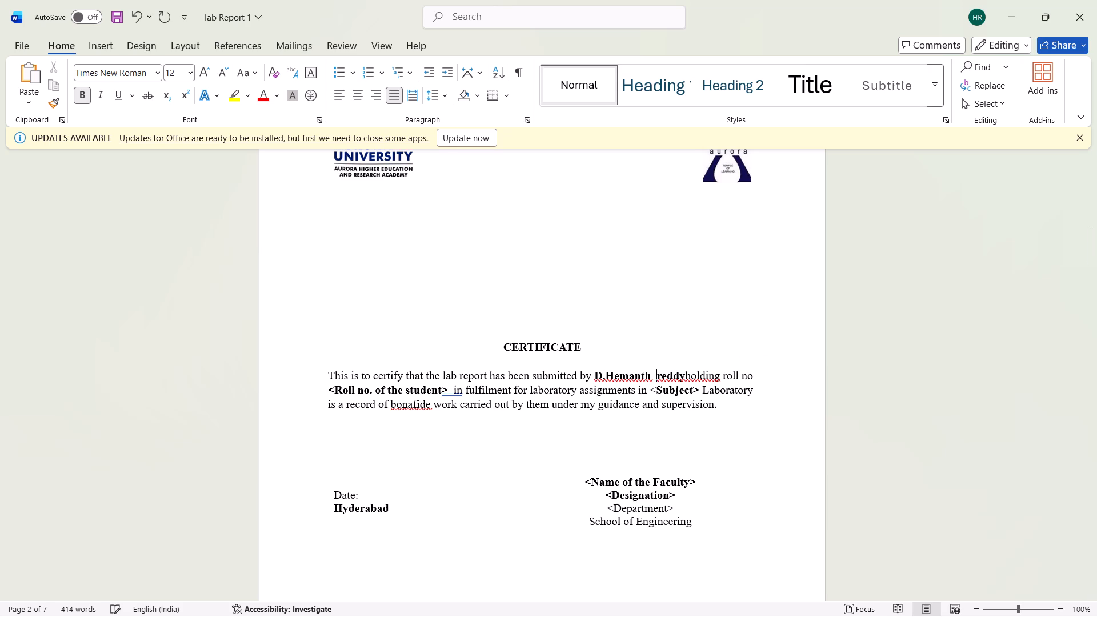
key("BackSpace")
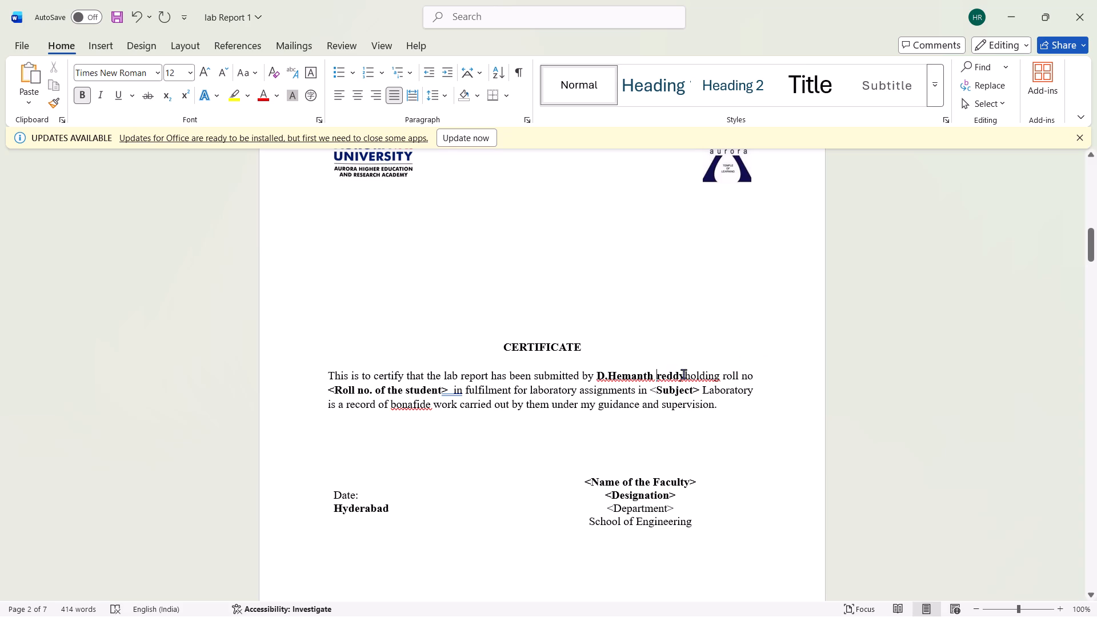
left_click(684, 374)
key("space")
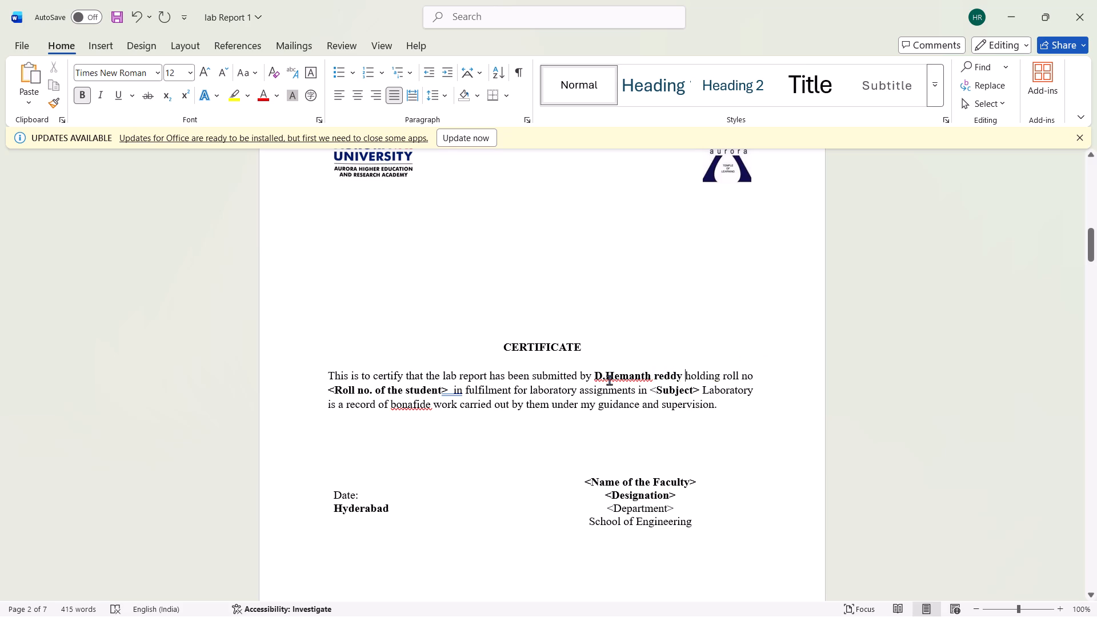
left_click(606, 376)
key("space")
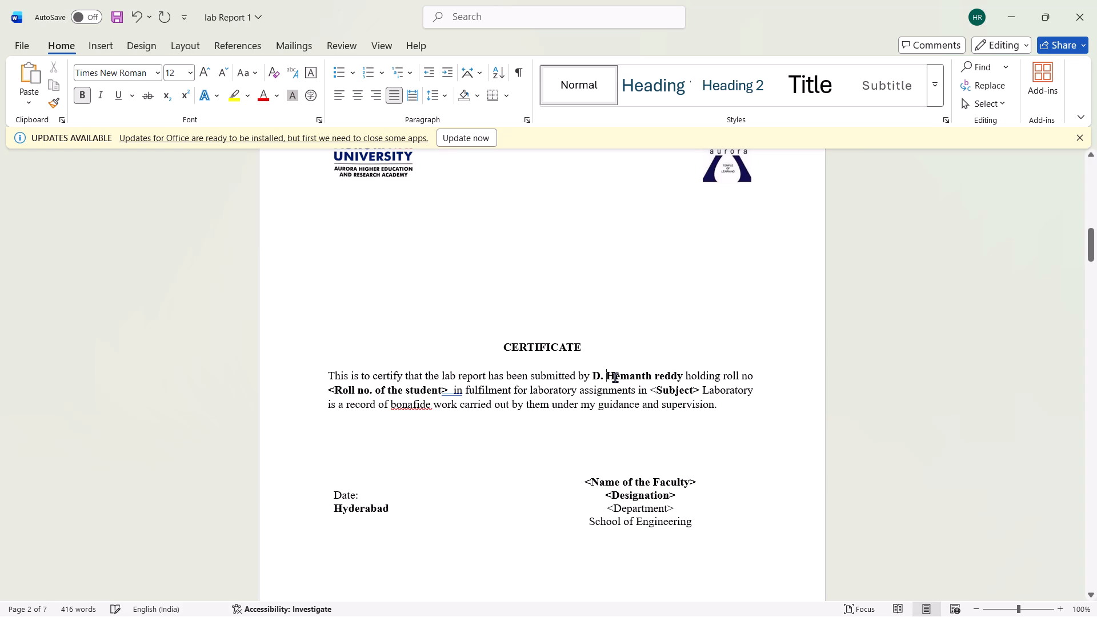
Replace the <Roll no. of the student> placeholder in the certificate paragraph with the student's roll number.
left_click(454, 391)
key("BackSpace")
key("BackSpace")
key("BackSpace")
key("BackSpace")
key("BackSpace")
key("BackSpace")
key("BackSpace")
key("BackSpace")
key("BackSpace")
key("BackSpace")
key("BackSpace")
key("BackSpace")
key("BackSpace")
key("BackSpace")
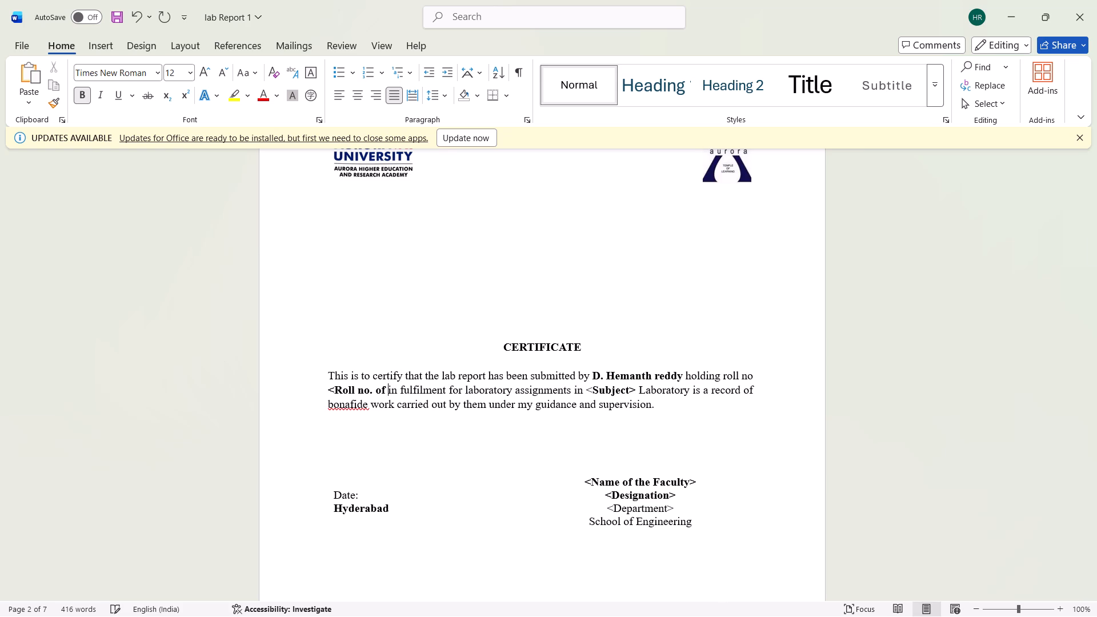
key("BackSpace")
key("BackSpace")
key("BackSpace")
key("BackSpace")
key("BackSpace")
key("BackSpace")
key("BackSpace")
key("BackSpace")
key("BackSpace")
key("BackSpace")
key("BackSpace")
key("BackSpace")
key("BackSpace")
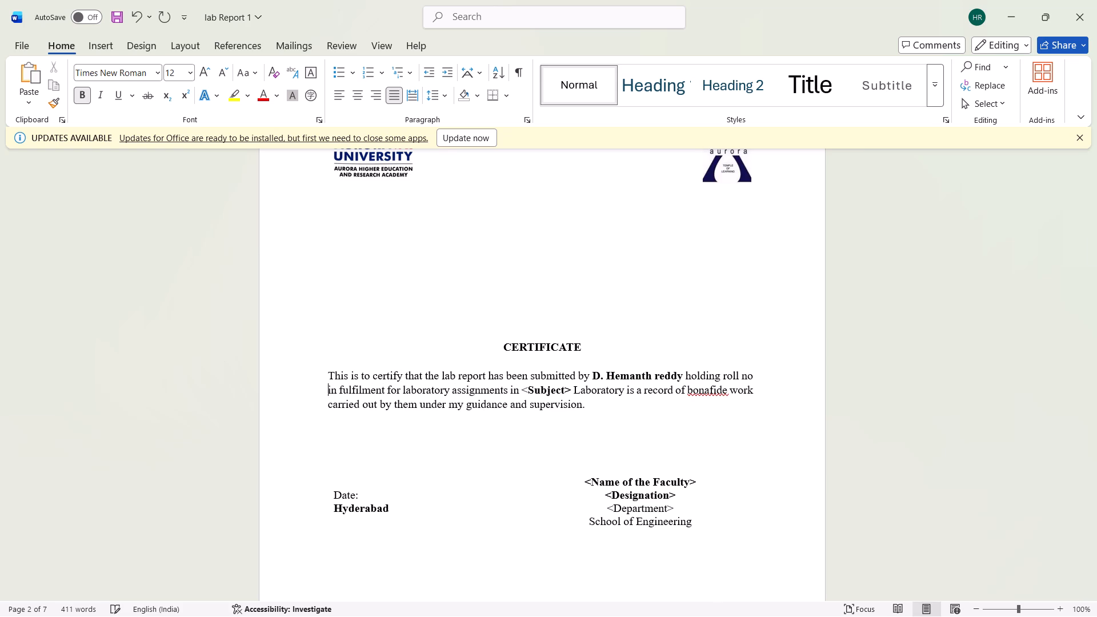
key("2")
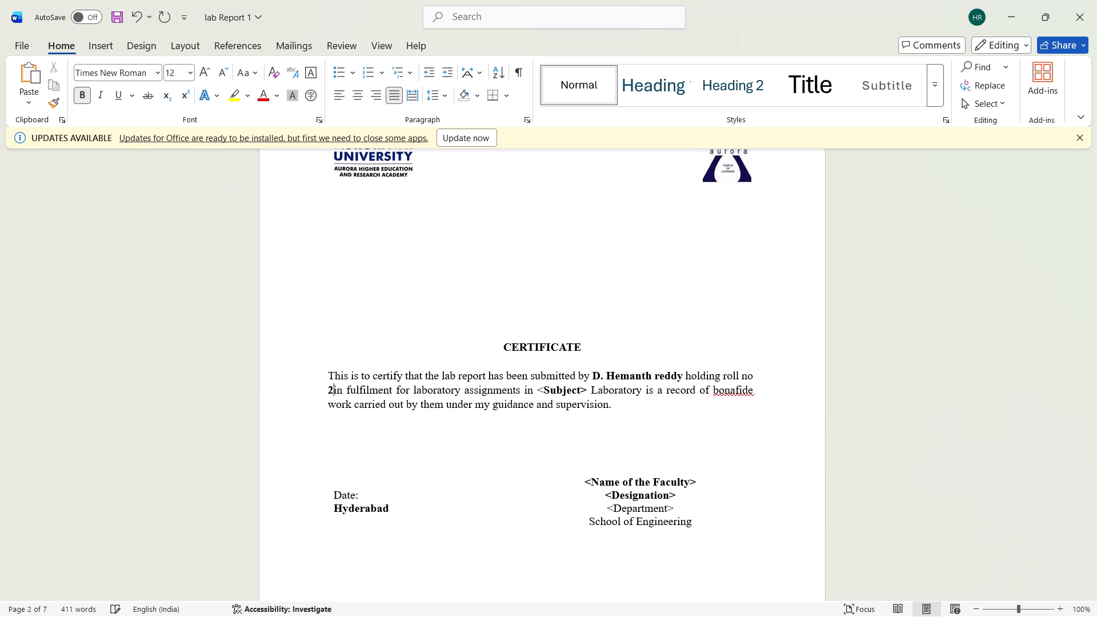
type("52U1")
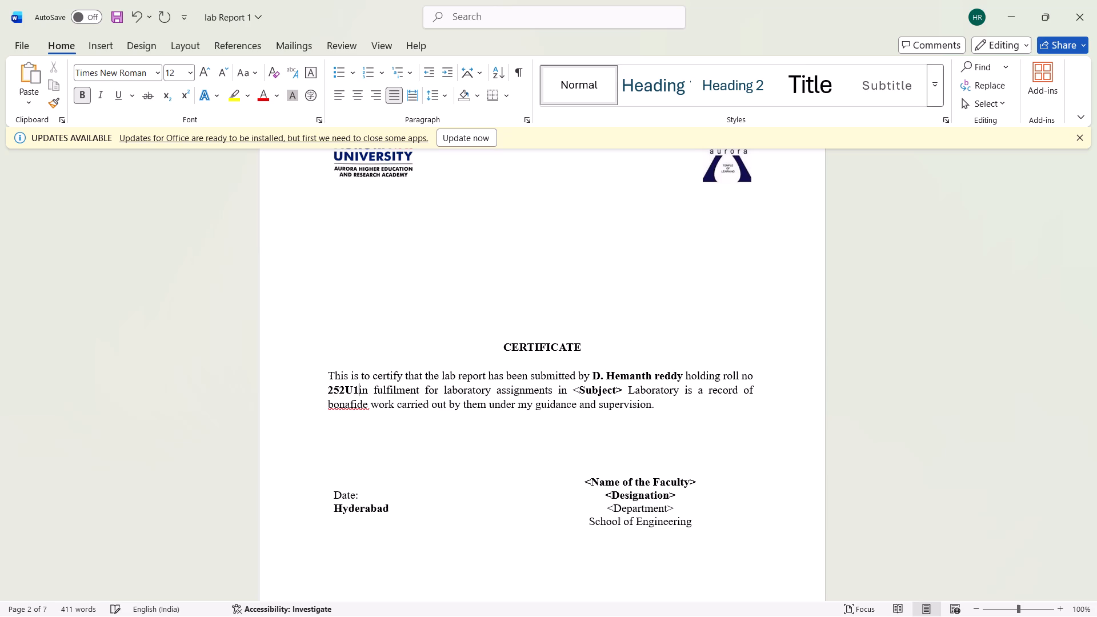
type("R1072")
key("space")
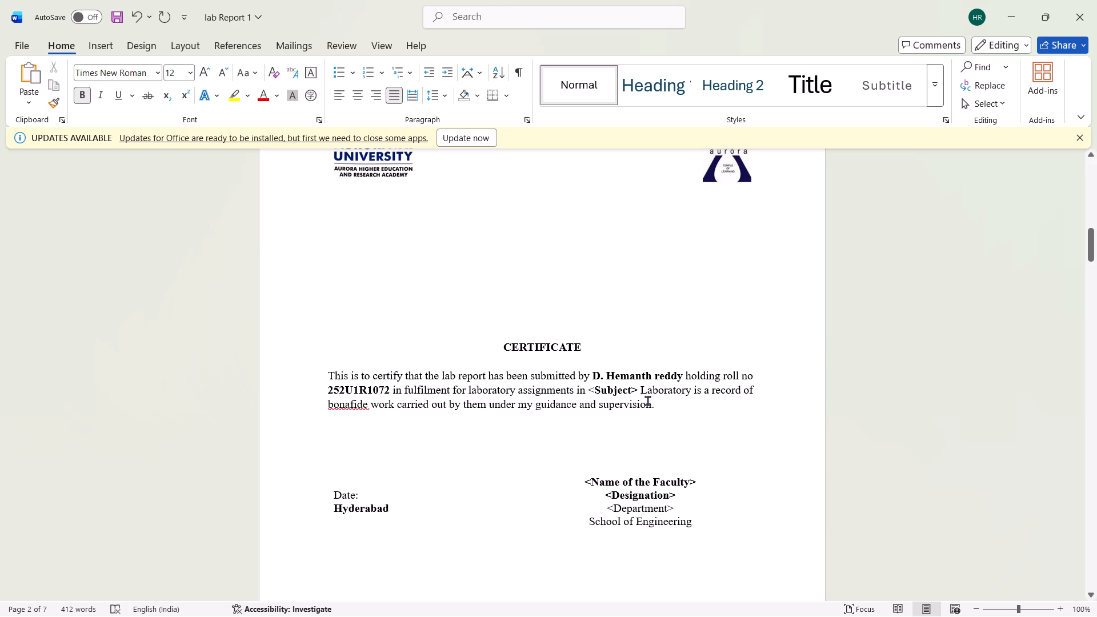
Replace the <Subject> placeholder in the certificate paragraph with "Advanced Data Structure" in bold, leaving a space before "Laboratory".
left_click(639, 391)
key("BackSpace")
key("BackSpace")
key("BackSpace")
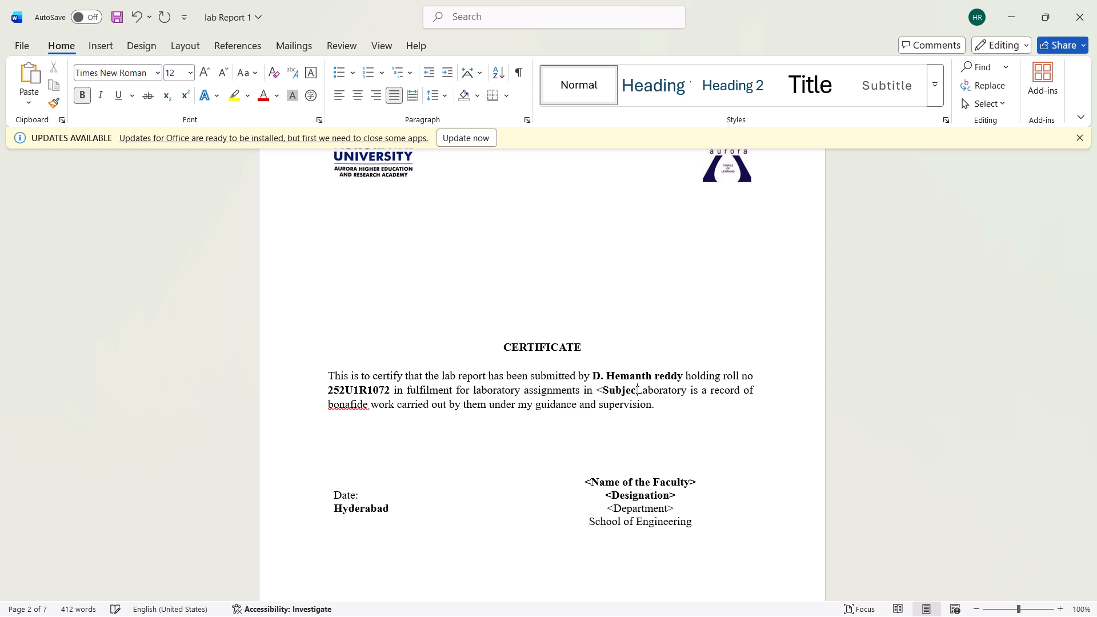
key("BackSpace")
key("BackSpace")
key("BackSpace")
key("BackSpace")
key("BackSpace")
key("BackSpace")
key("BackSpace")
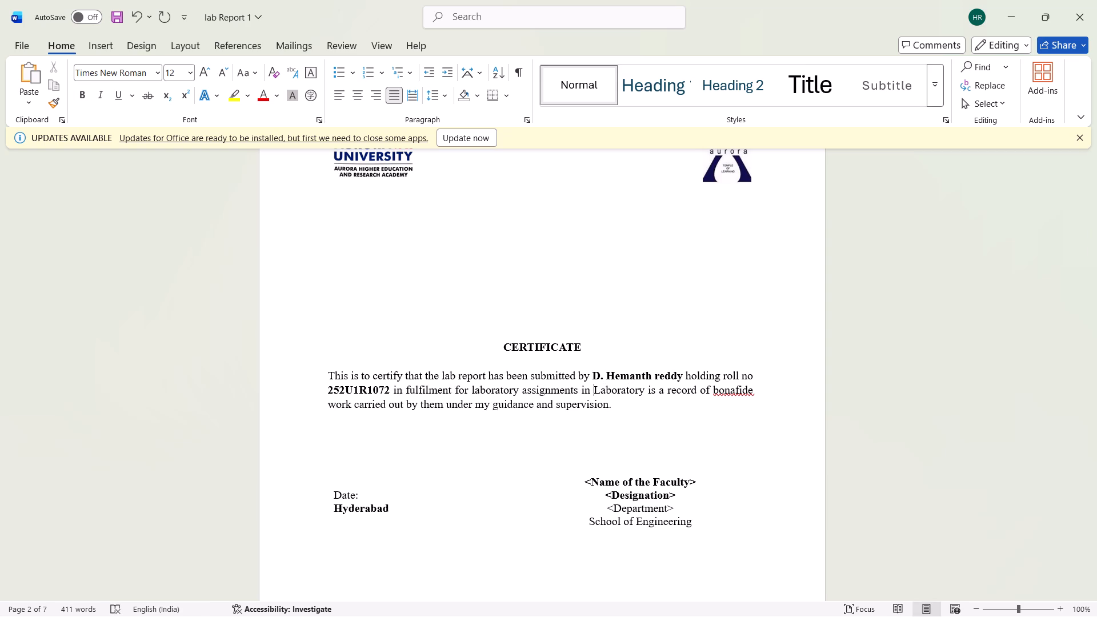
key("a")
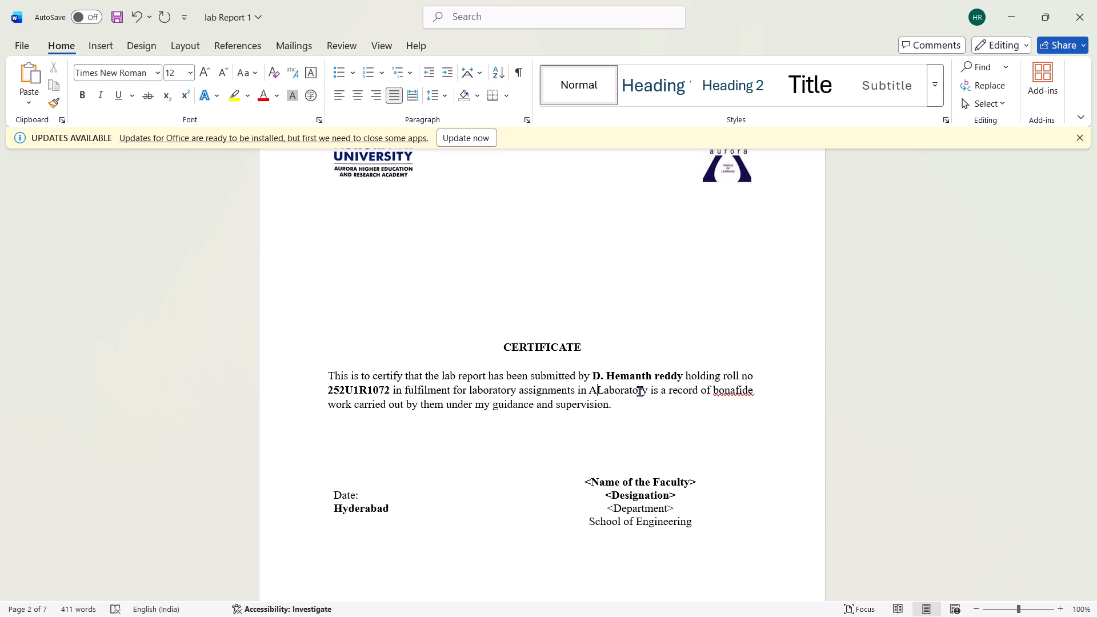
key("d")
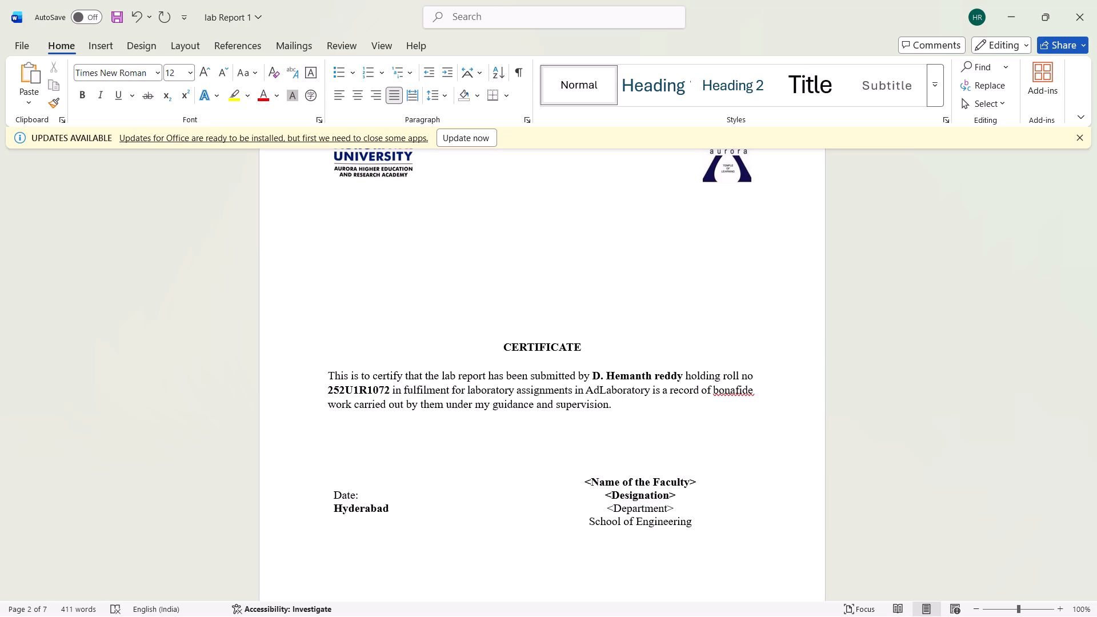
key("BackSpace")
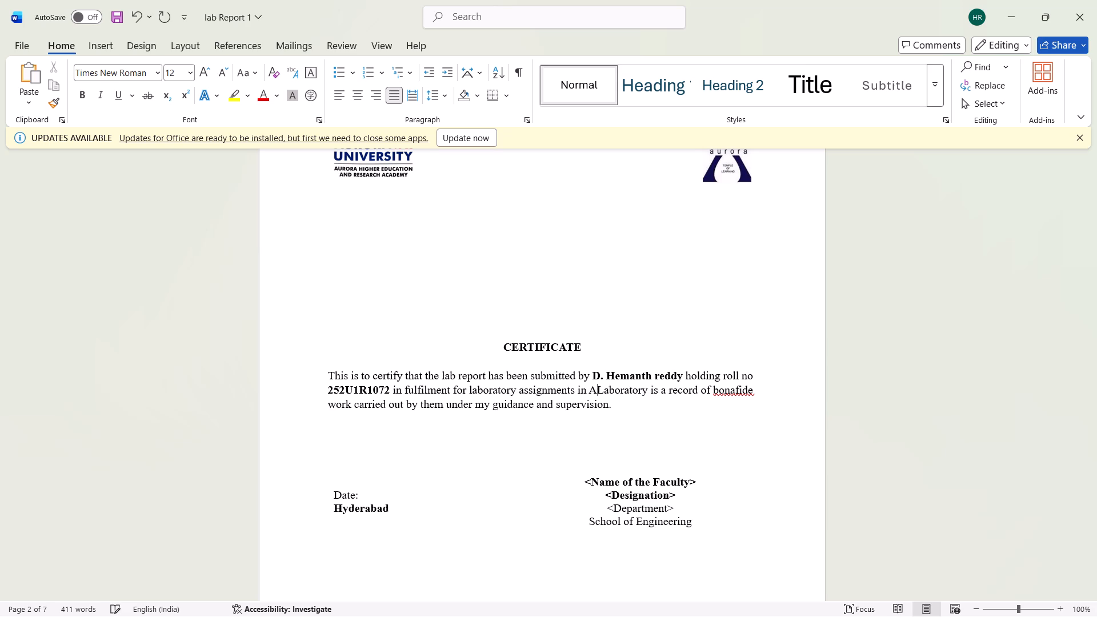
key("BackSpace")
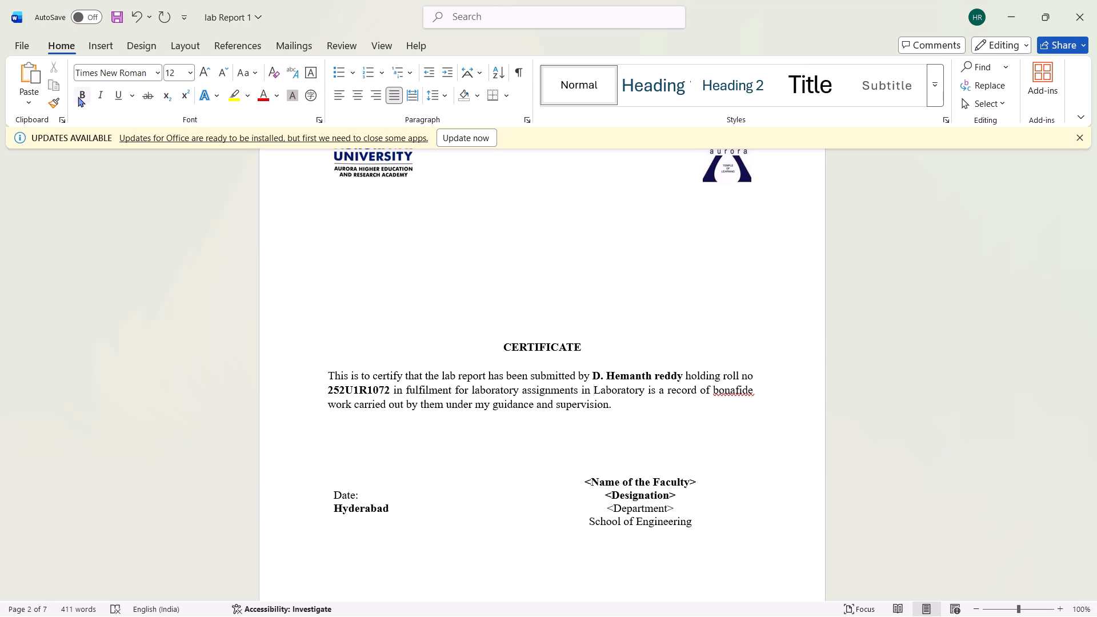
left_click(78, 97)
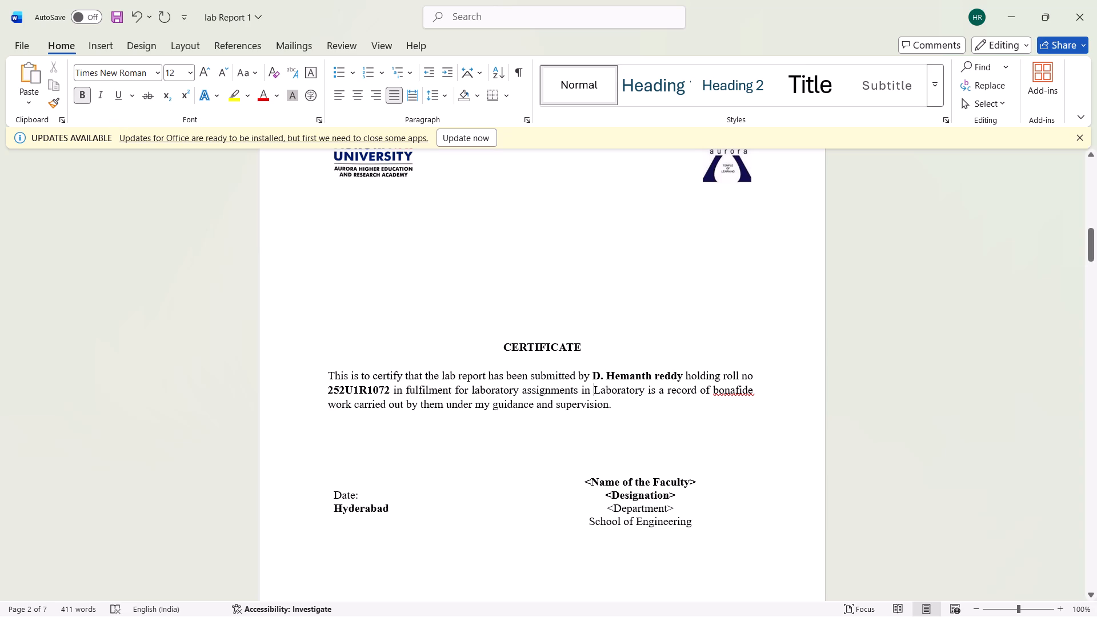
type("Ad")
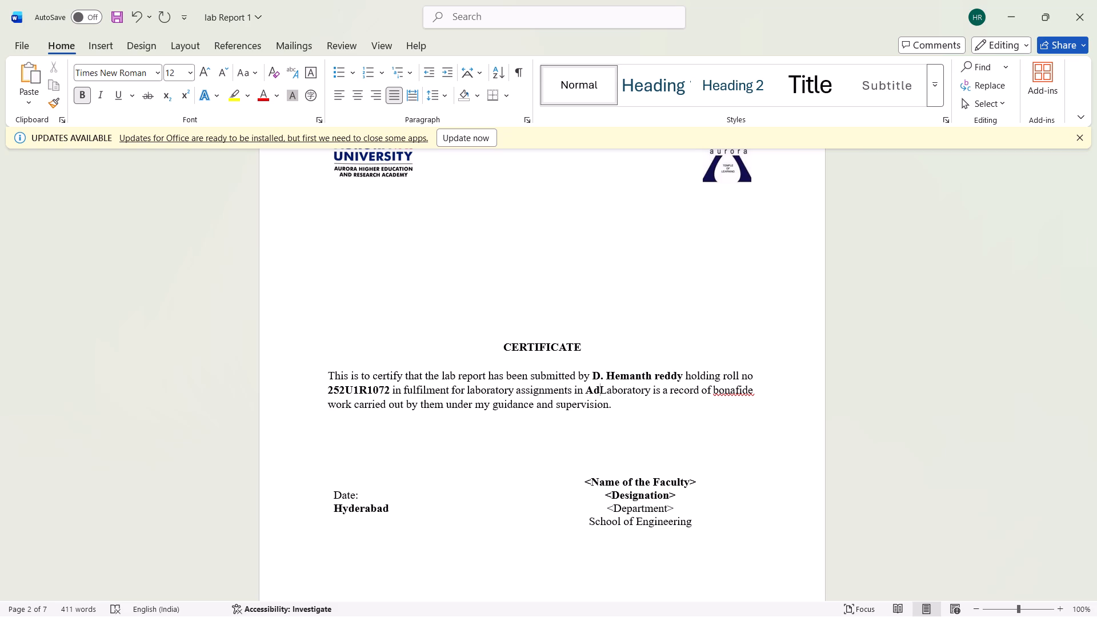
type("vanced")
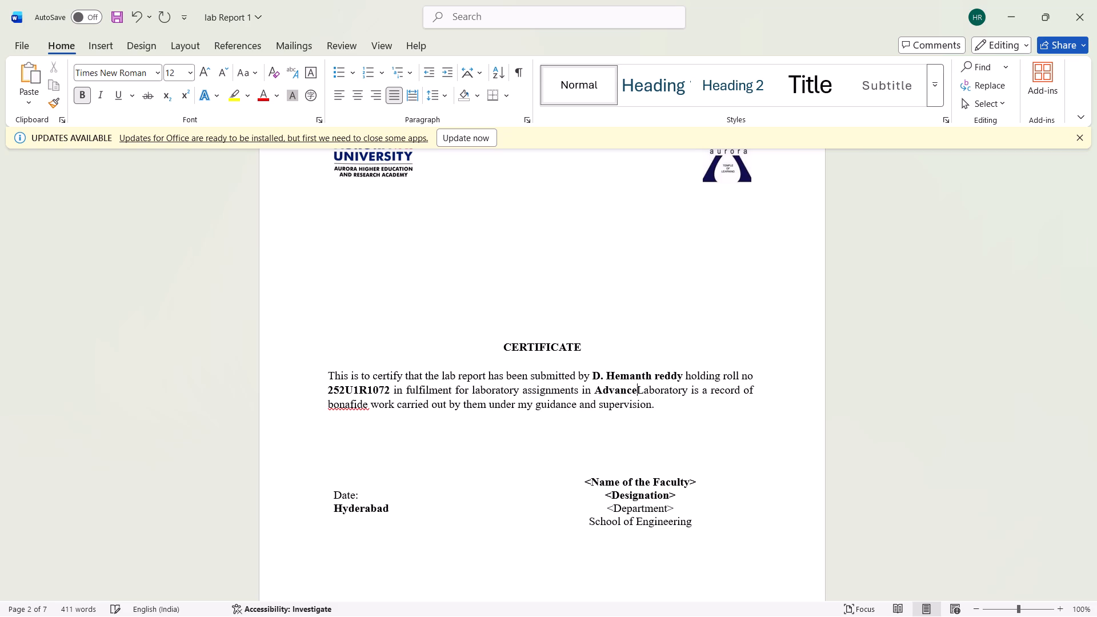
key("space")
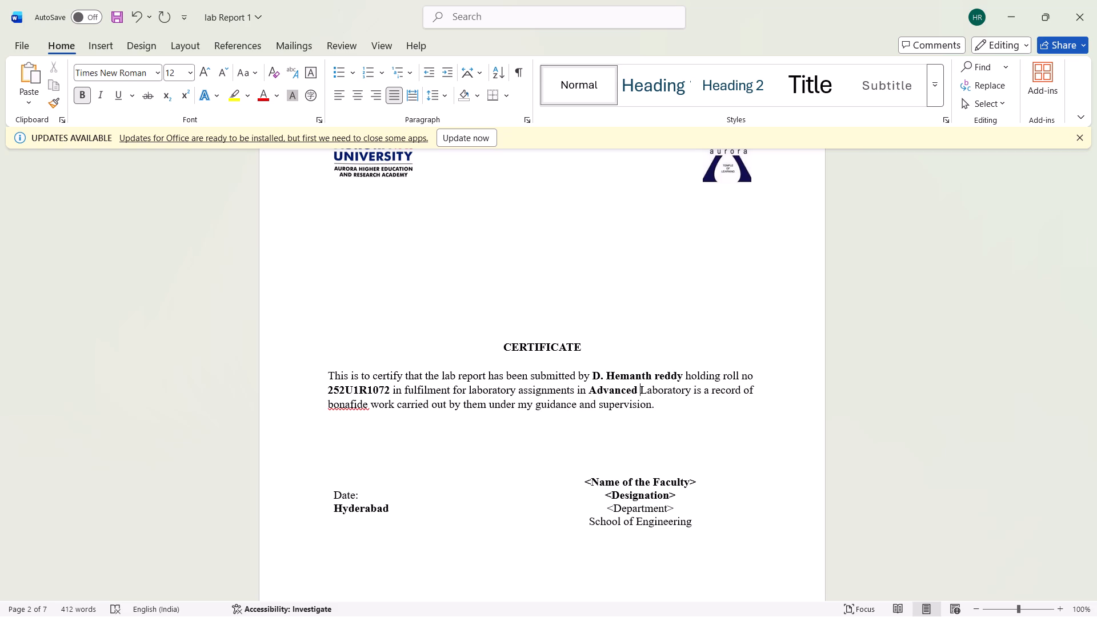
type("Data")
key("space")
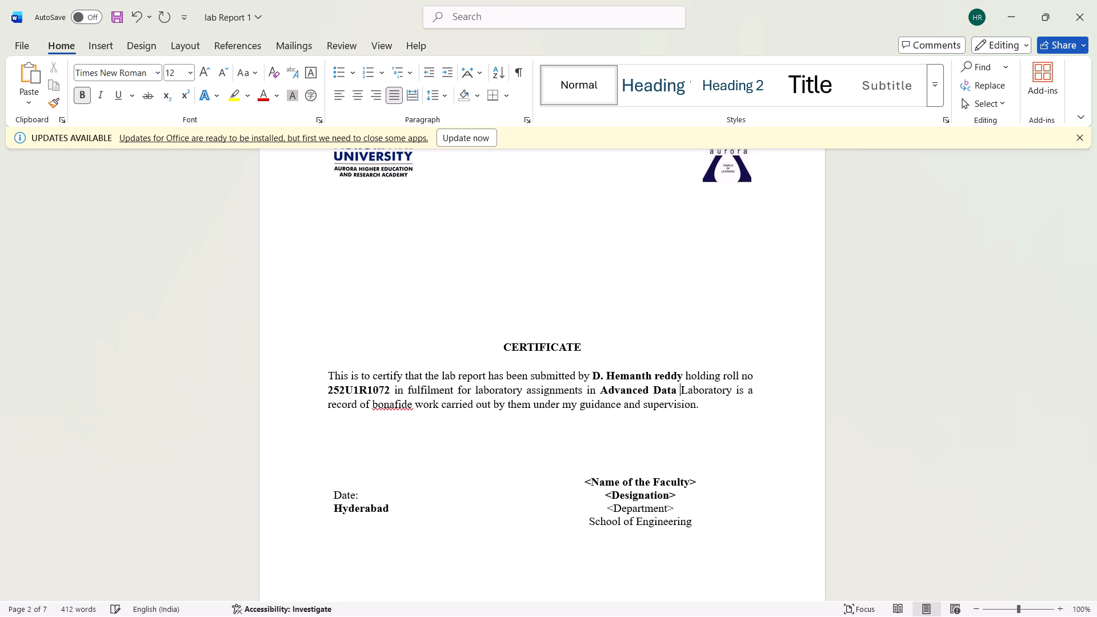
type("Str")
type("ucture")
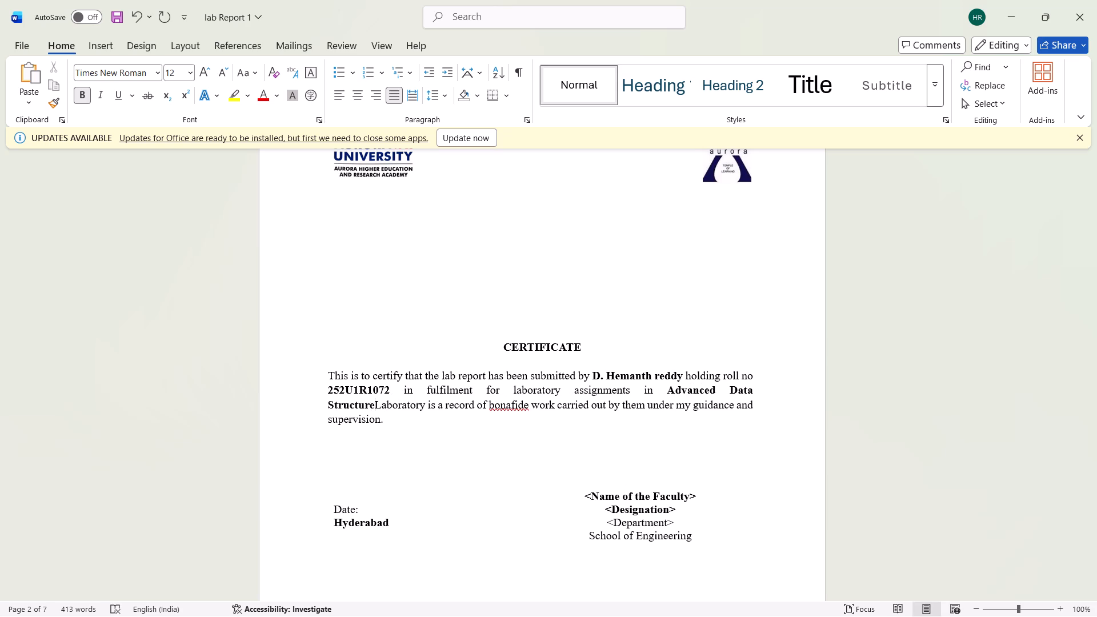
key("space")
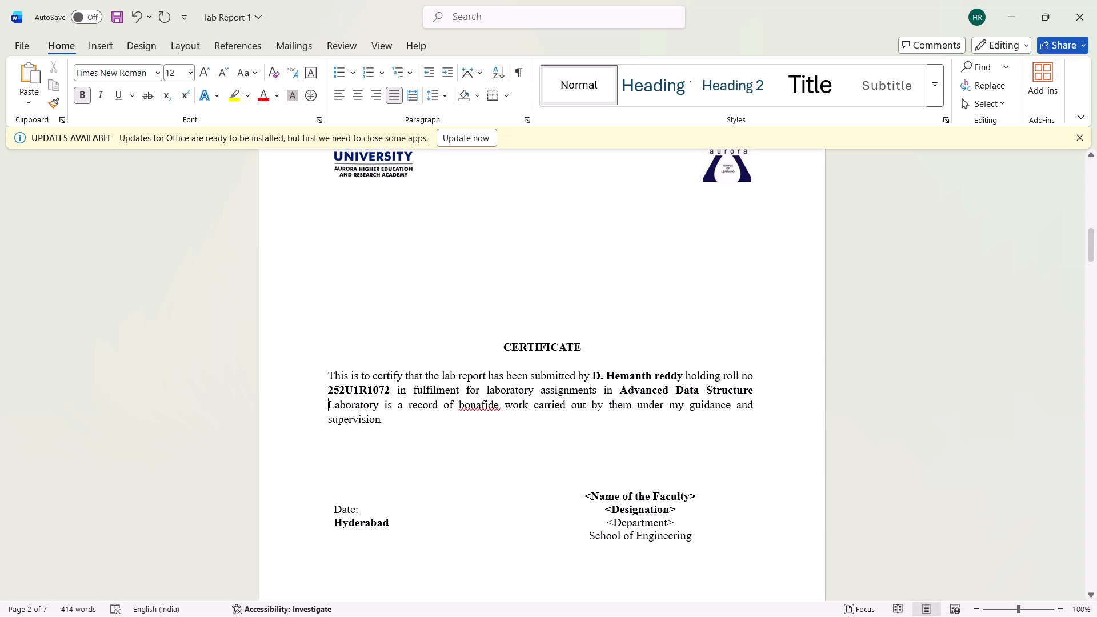
Replace the <Name of the Faculty> placeholder in the certificate's signature block with the faculty member's name, preceded by the title Ms.
left_click(688, 498)
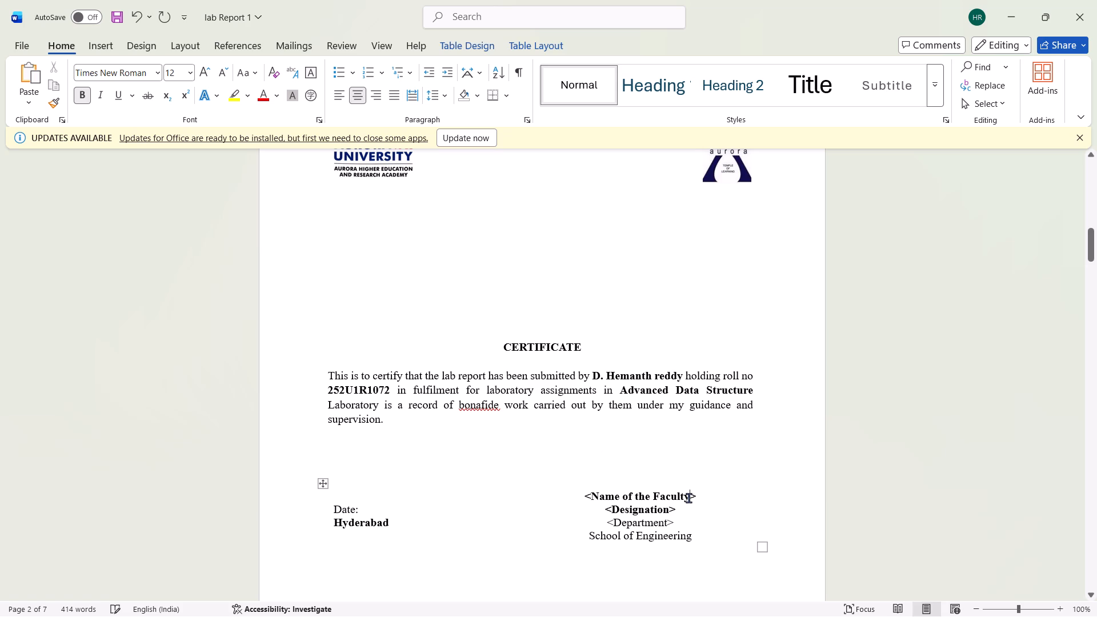
key("BackSpace")
key("BackSpace")
key("BackSpace")
key("BackSpace")
key("BackSpace")
key("BackSpace")
key("BackSpace")
key("BackSpace")
key("BackSpace")
key("BackSpace")
key("BackSpace")
key("BackSpace")
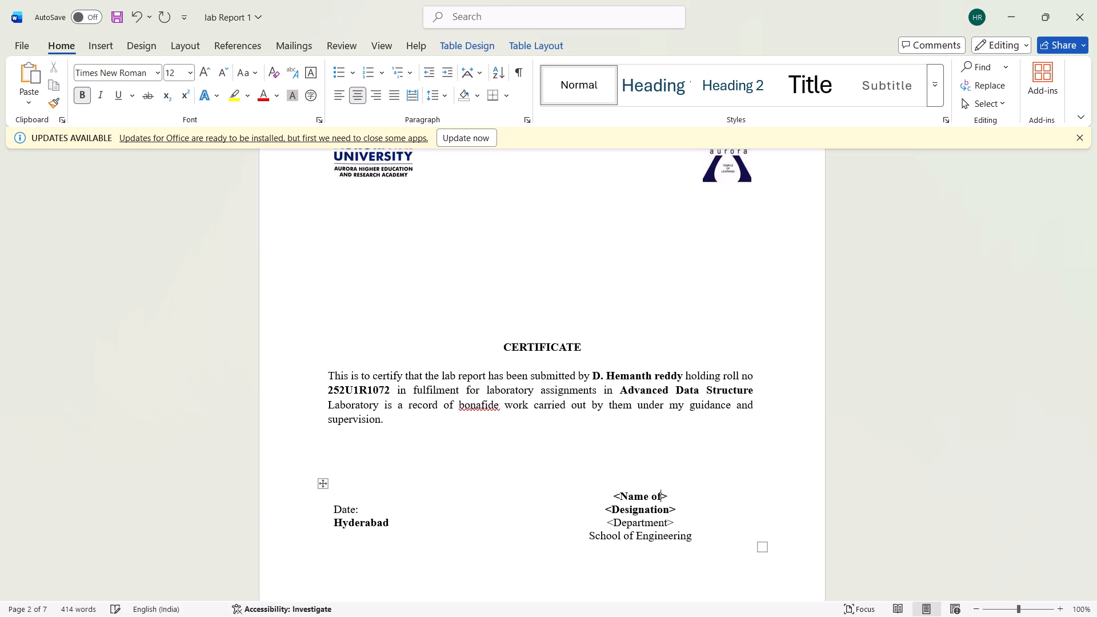
key("BackSpace")
key("BackSpace")
key("BackSpace")
key("BackSpace")
key("BackSpace")
key("BackSpace")
key("BackSpace")
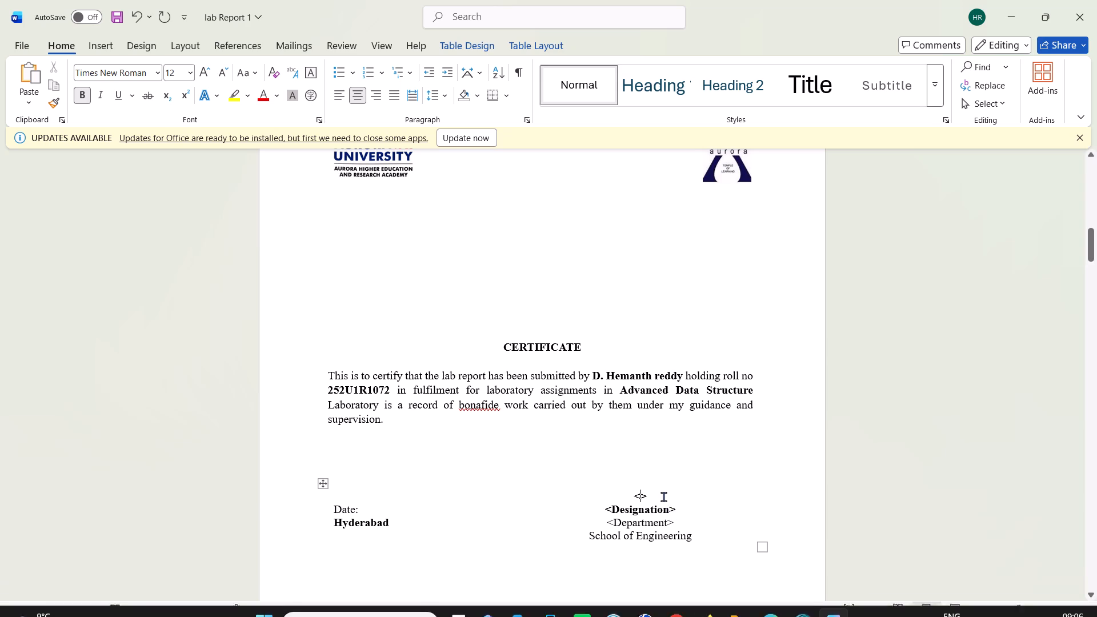
left_click(663, 496)
key("BackSpace")
key("BackSpace")
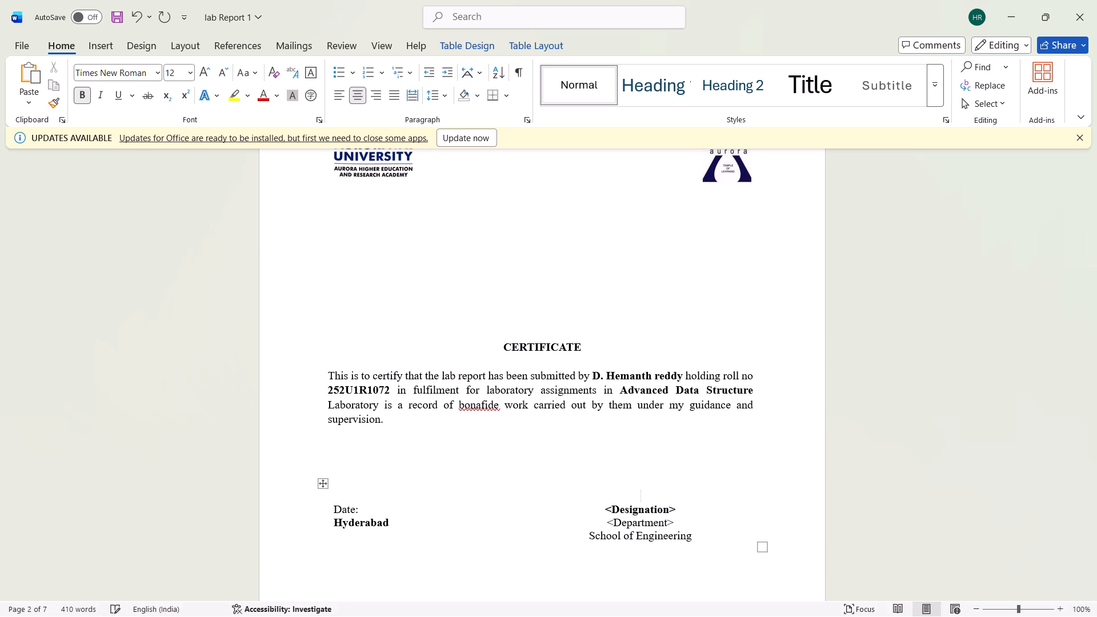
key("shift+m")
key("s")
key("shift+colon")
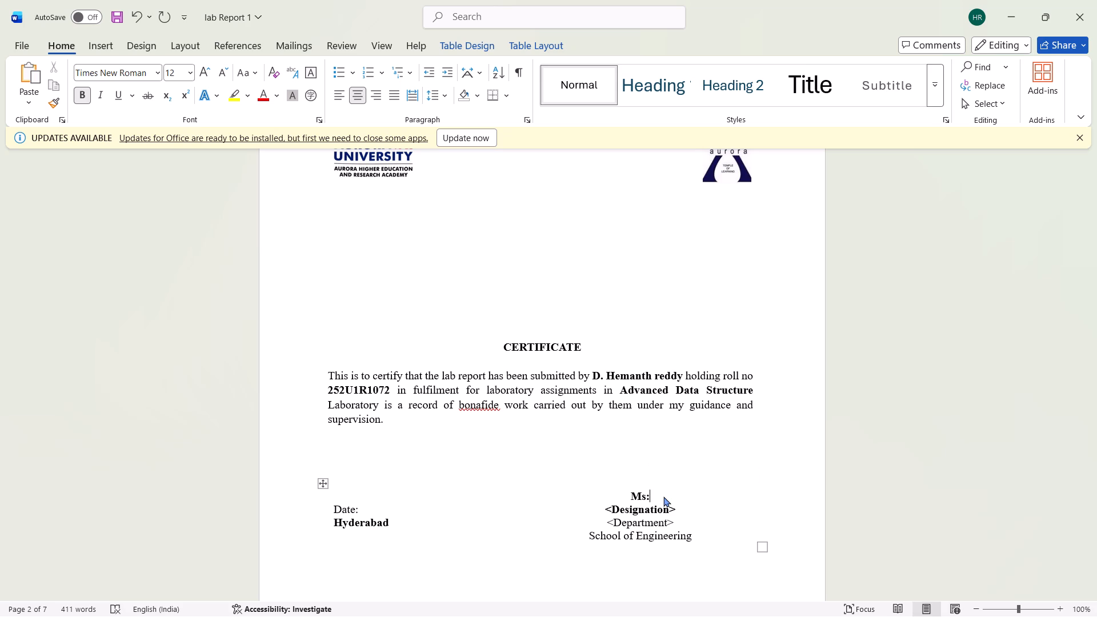
key("BackSpace")
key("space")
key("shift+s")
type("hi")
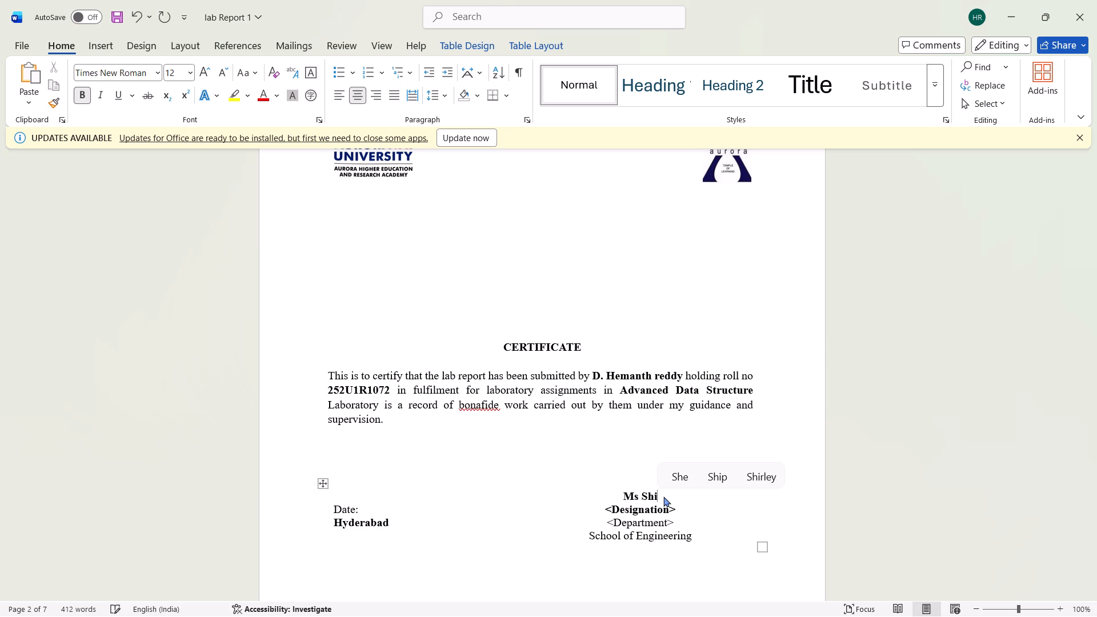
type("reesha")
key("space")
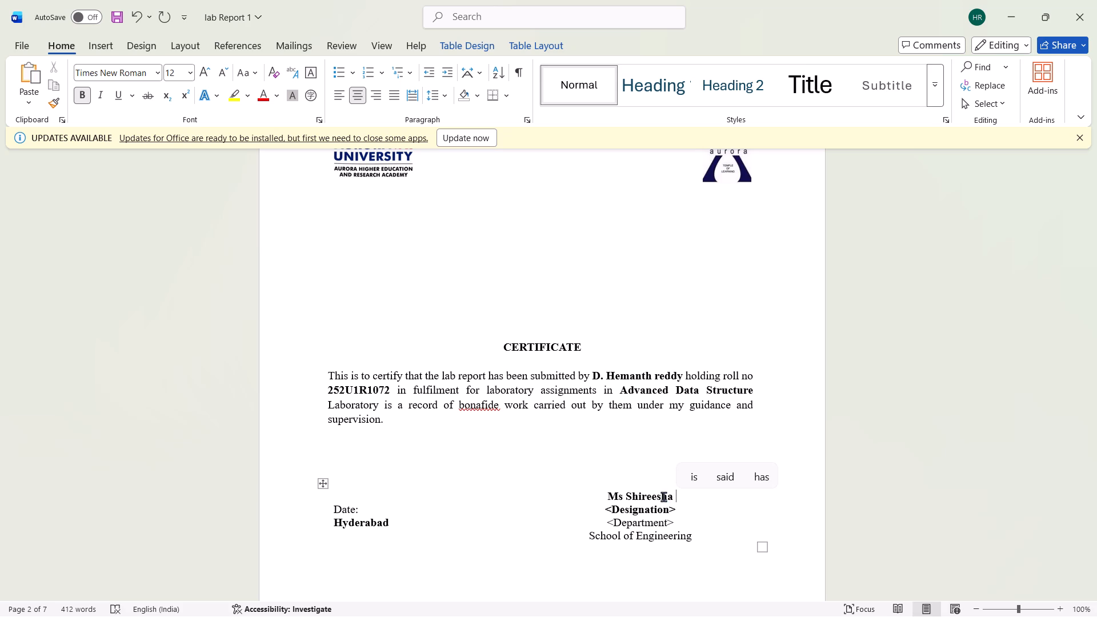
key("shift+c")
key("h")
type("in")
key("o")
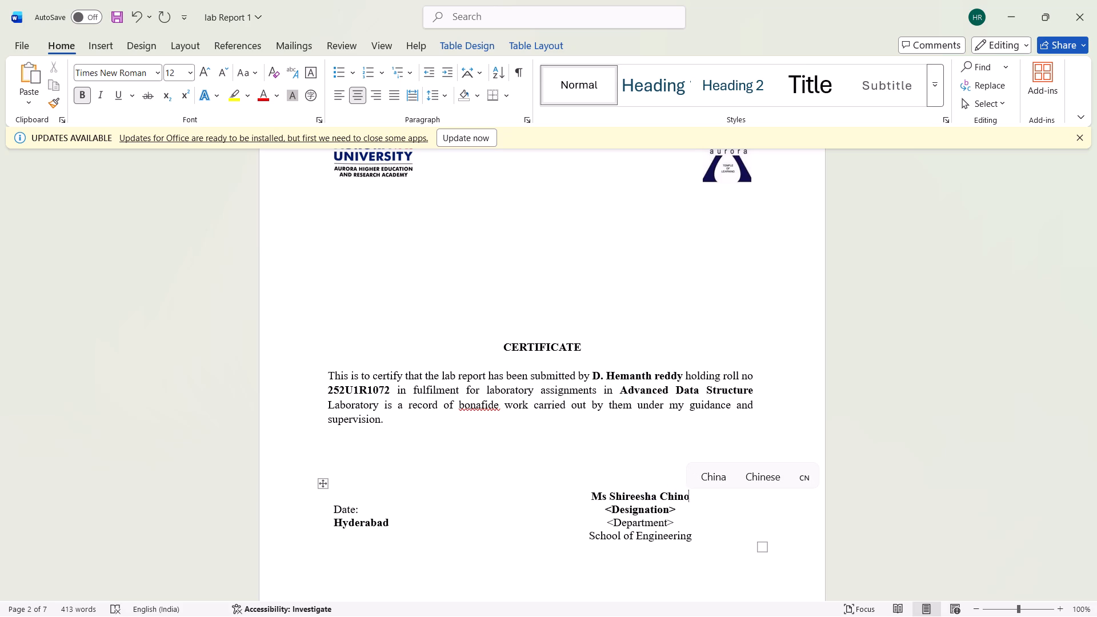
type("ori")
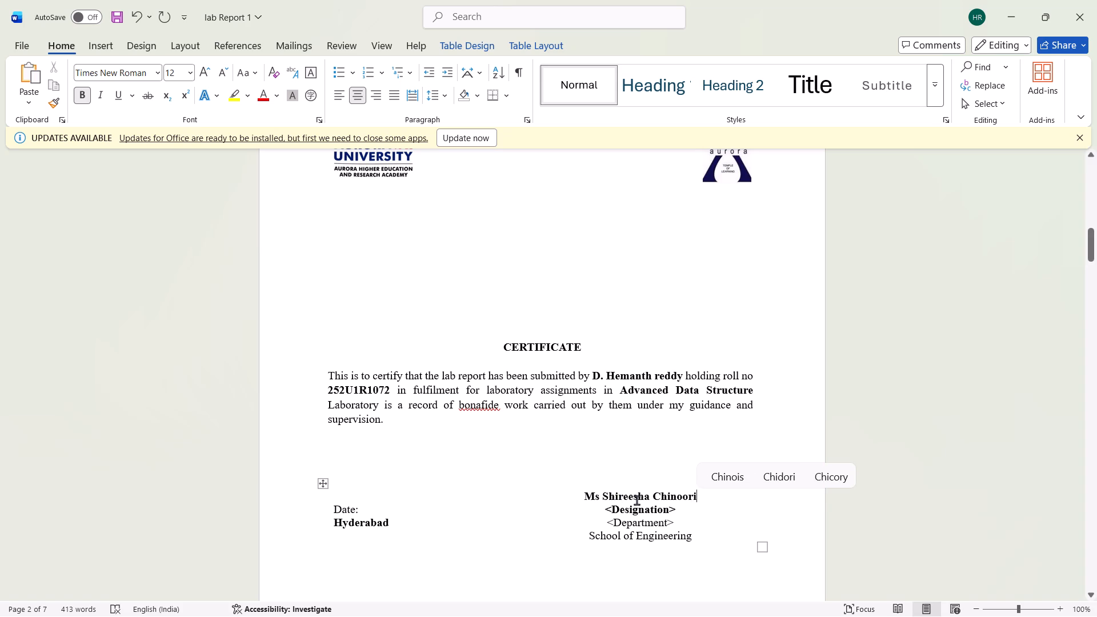
On the cover page, replace the <Department name> placeholder in the DEPARTMENT OF line below the logo with "Cse".
scroll(636, 435, "up", 1)
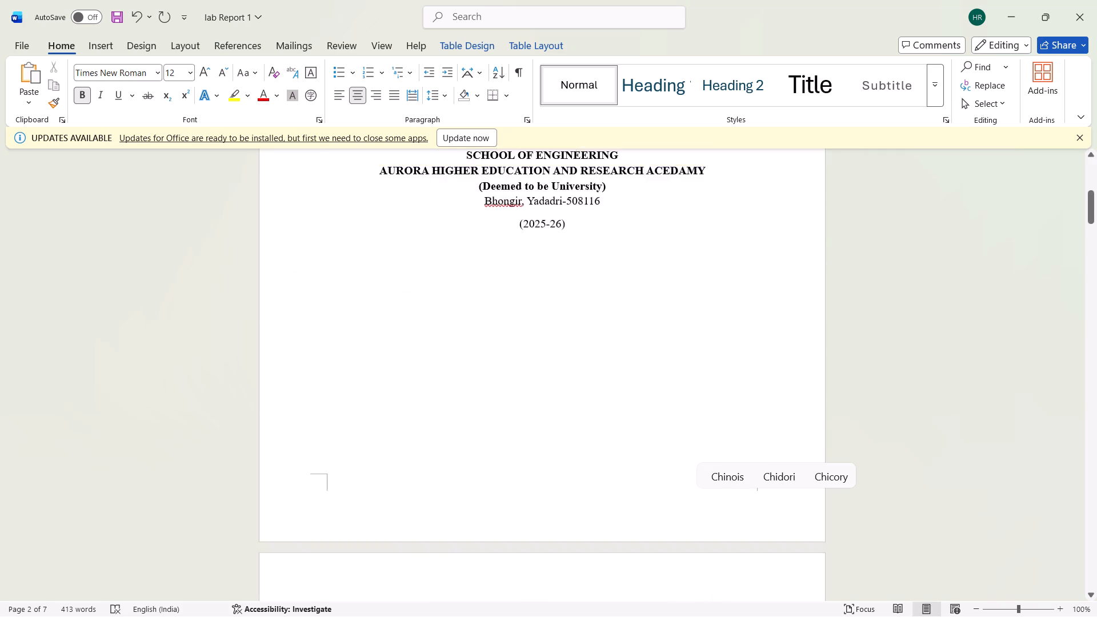
scroll(636, 435, "up", 2)
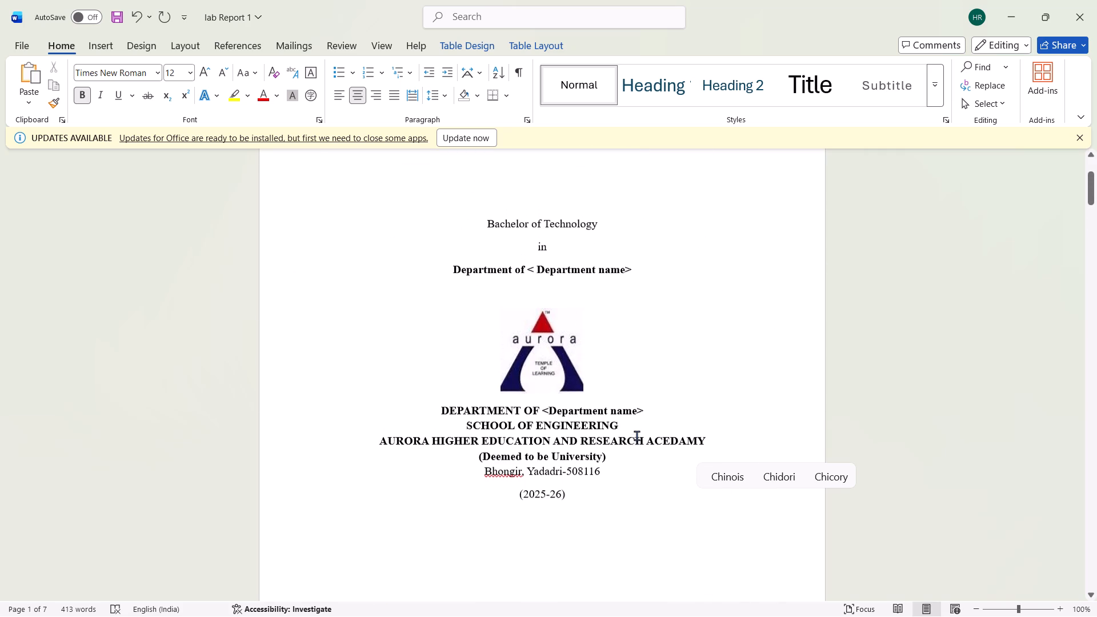
left_click(635, 414)
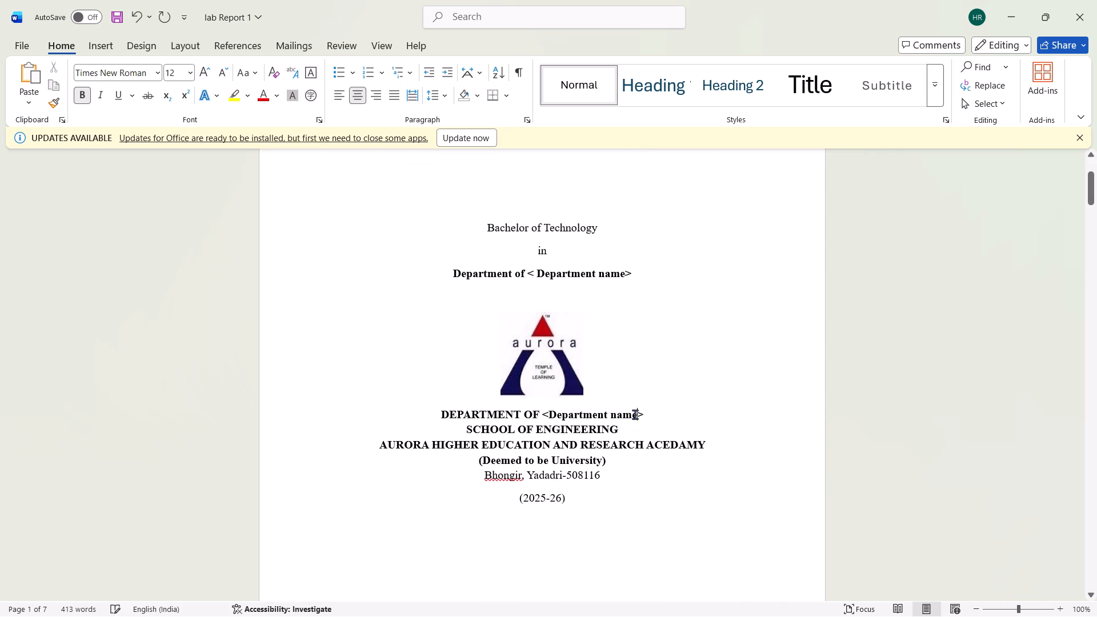
key("BackSpace")
key("BackSpace")
key("BackSpace")
key("BackSpace")
key("BackSpace")
key("BackSpace")
key("BackSpace")
key("BackSpace")
key("BackSpace")
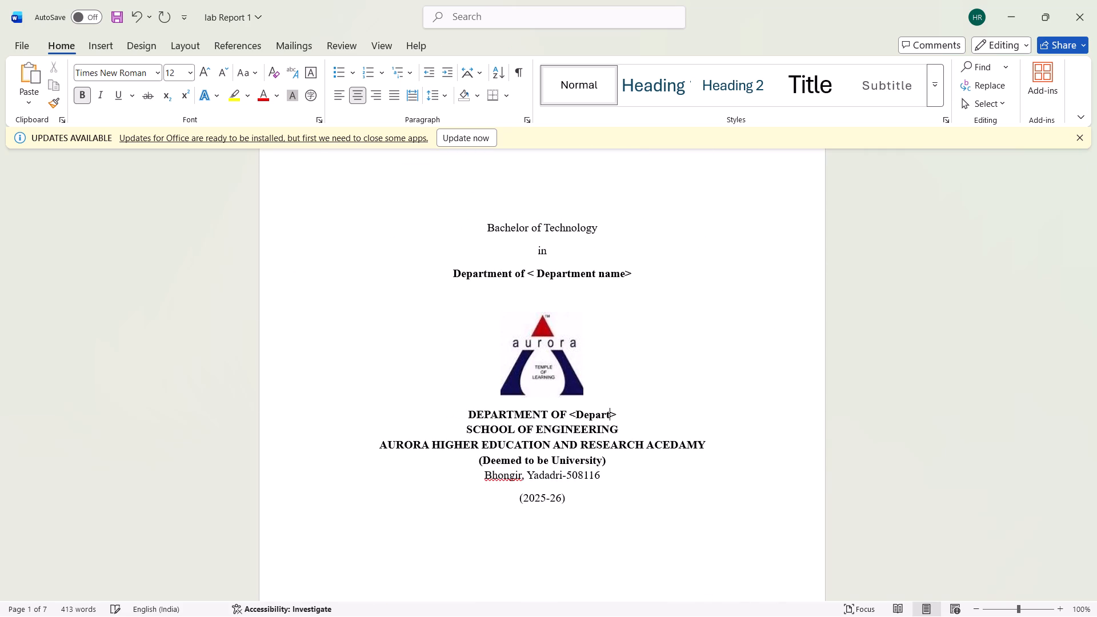
key("BackSpace")
key("BackSpace")
key("BackSpace")
key("BackSpace")
key("BackSpace")
key("BackSpace")
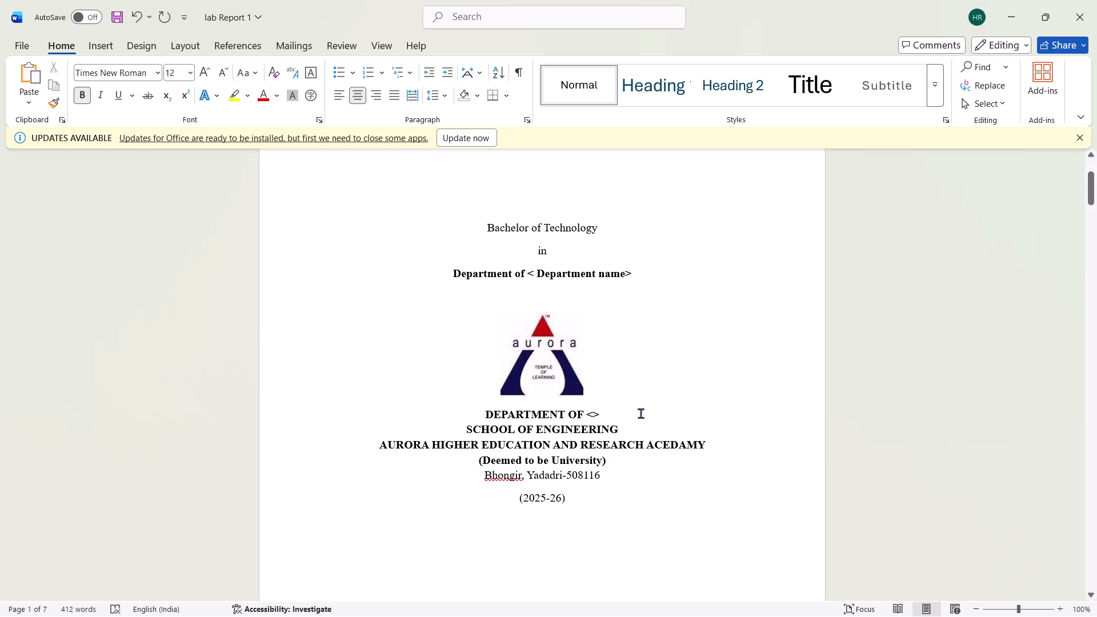
double_click(623, 406)
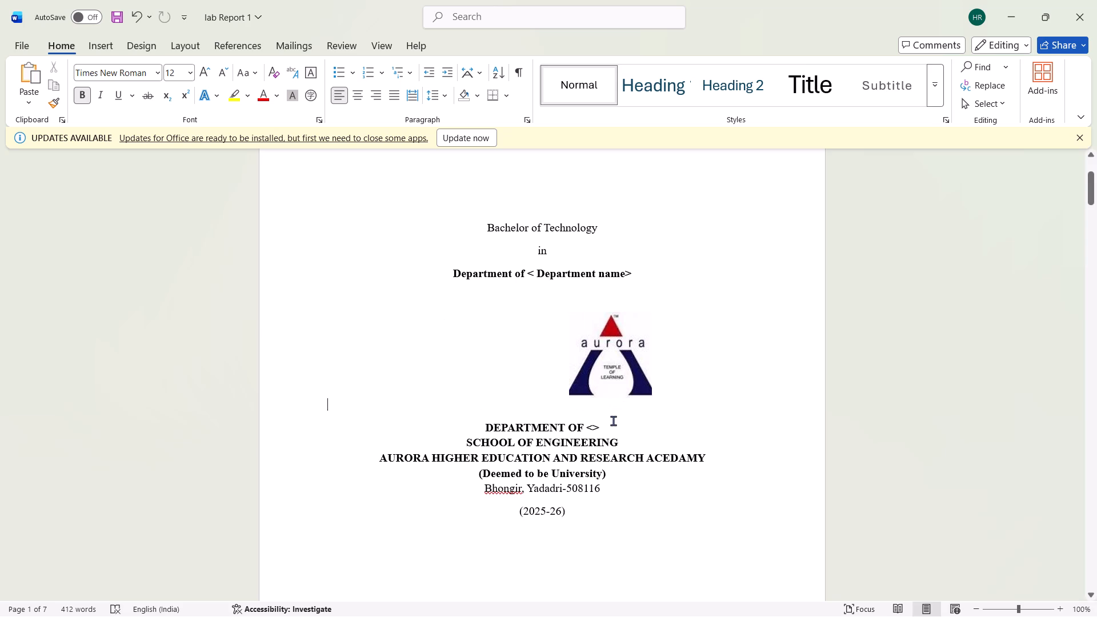
left_click(613, 420)
key("BackSpace")
key("BackSpace")
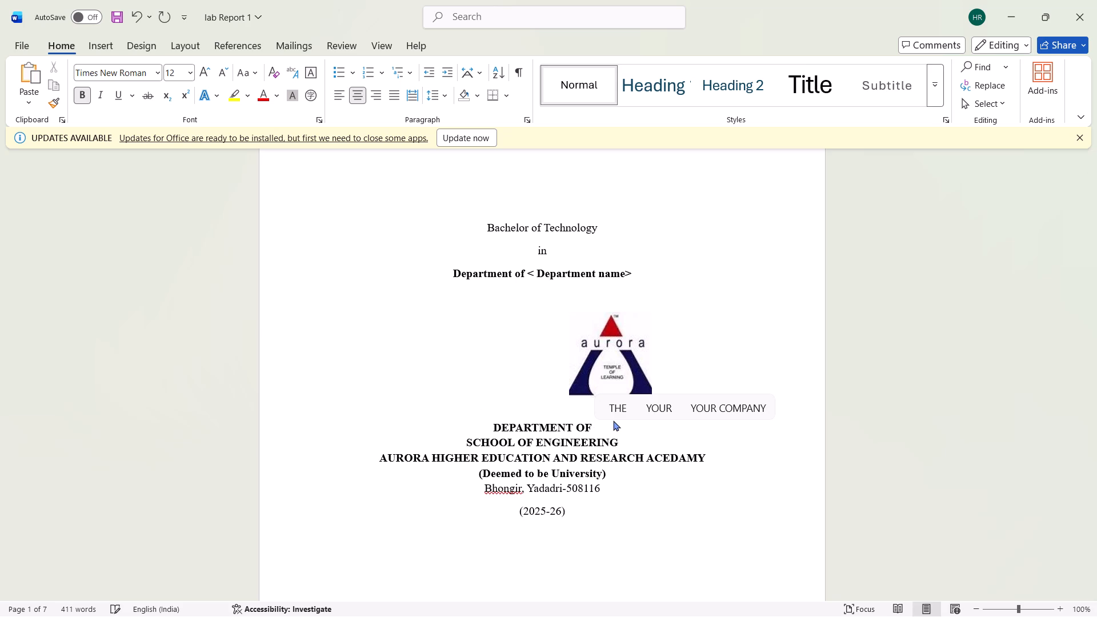
key("ctrl+c")
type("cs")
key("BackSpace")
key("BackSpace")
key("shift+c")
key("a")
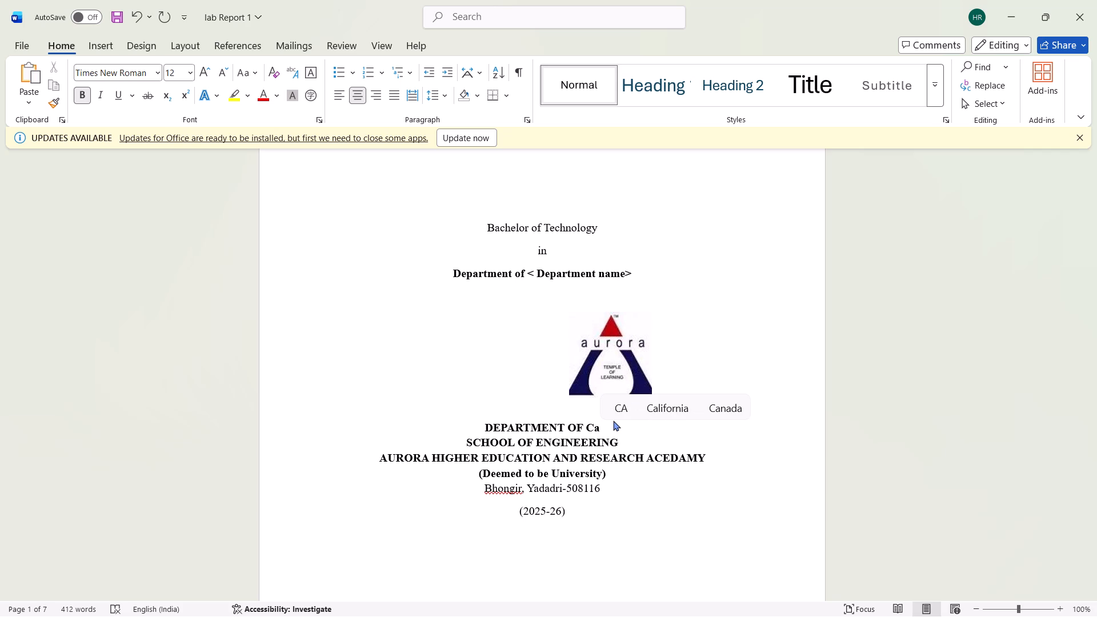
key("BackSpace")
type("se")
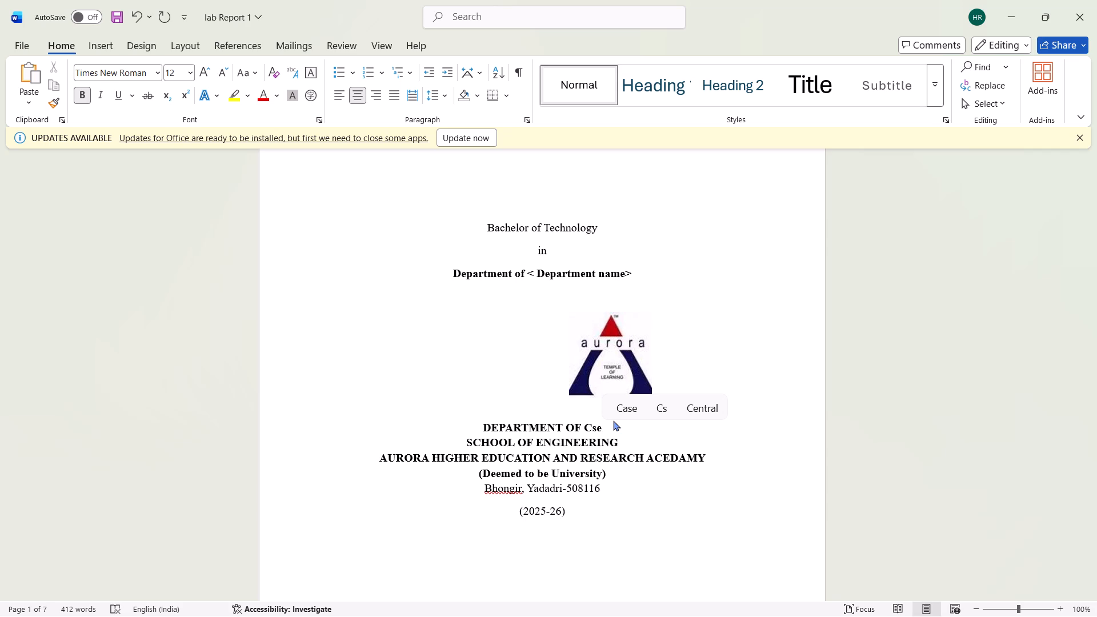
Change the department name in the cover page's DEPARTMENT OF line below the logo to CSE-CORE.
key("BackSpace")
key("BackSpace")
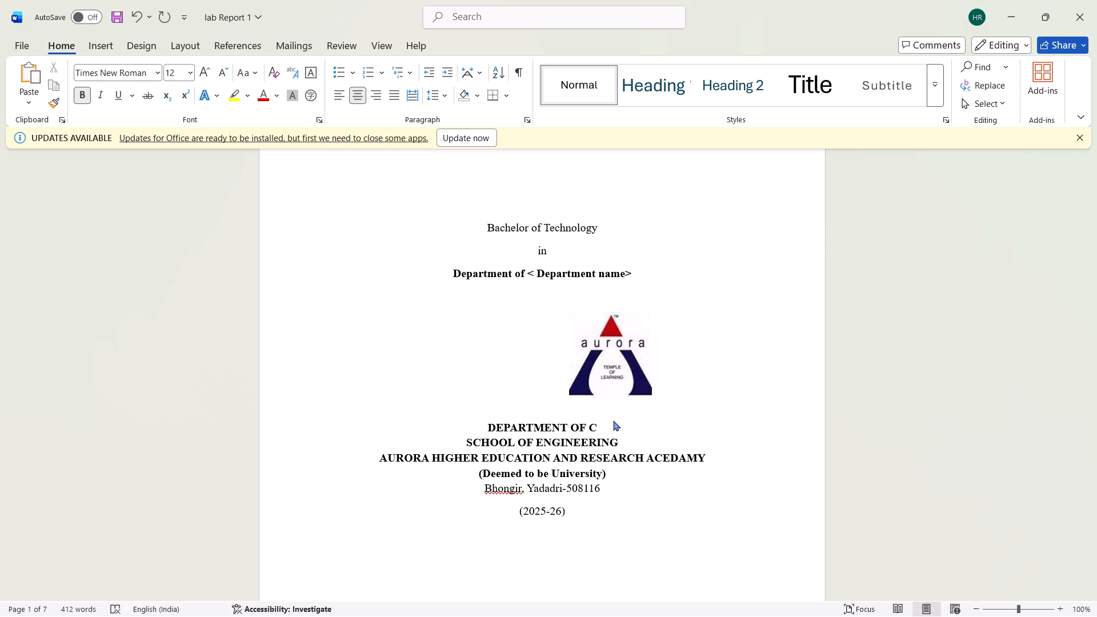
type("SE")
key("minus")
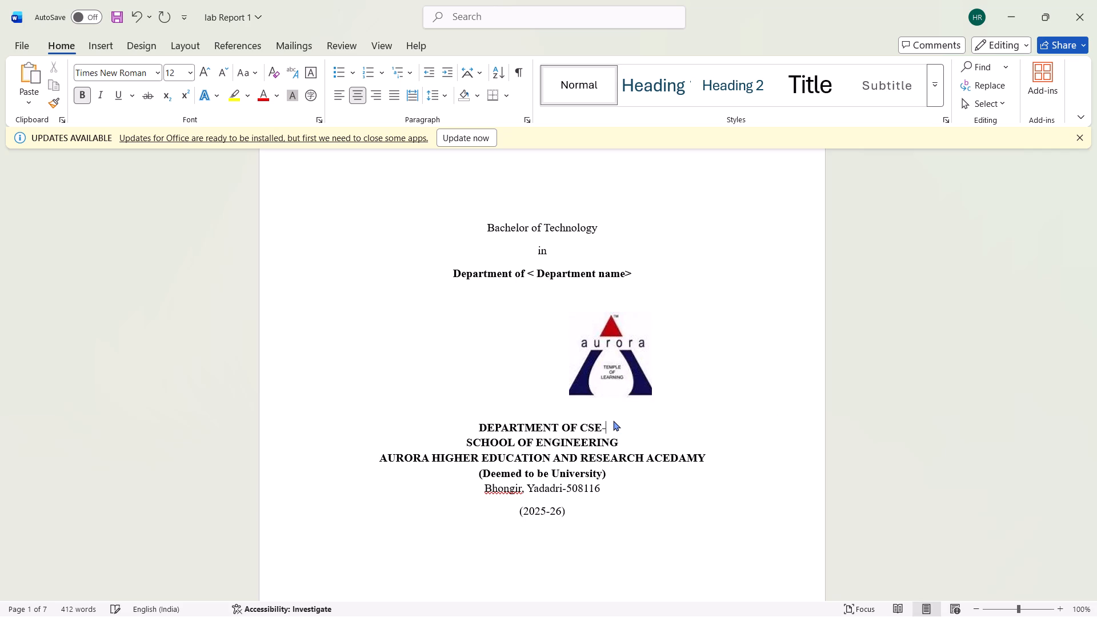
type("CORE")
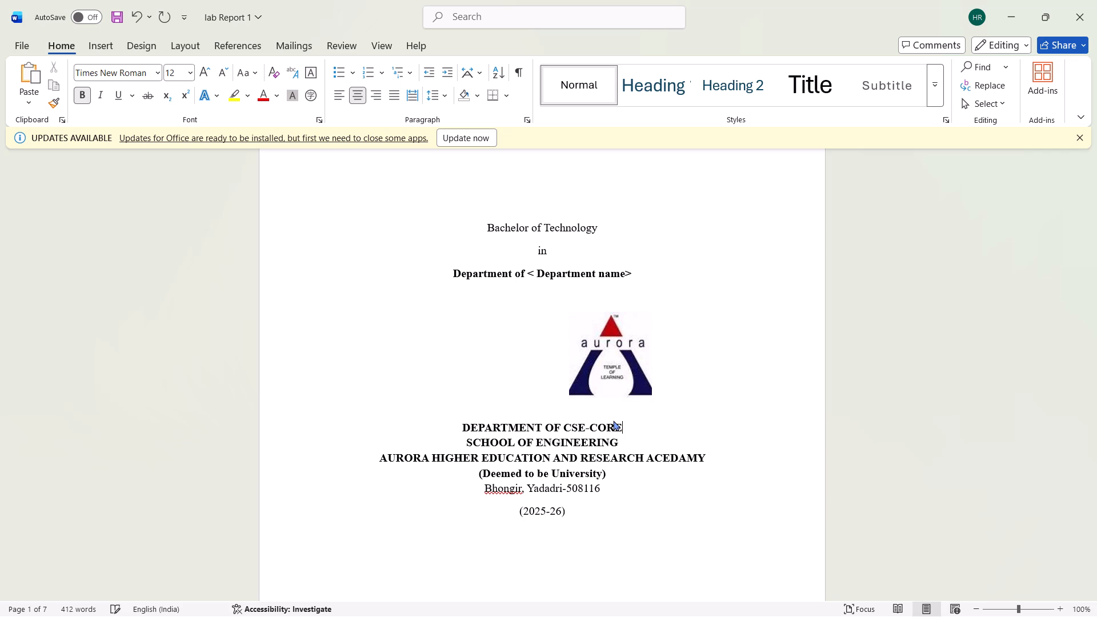
Undo the recent edits around the cover page logo, back to the centred logo with empty <> brackets after DEPARTMENT OF.
left_click(571, 368)
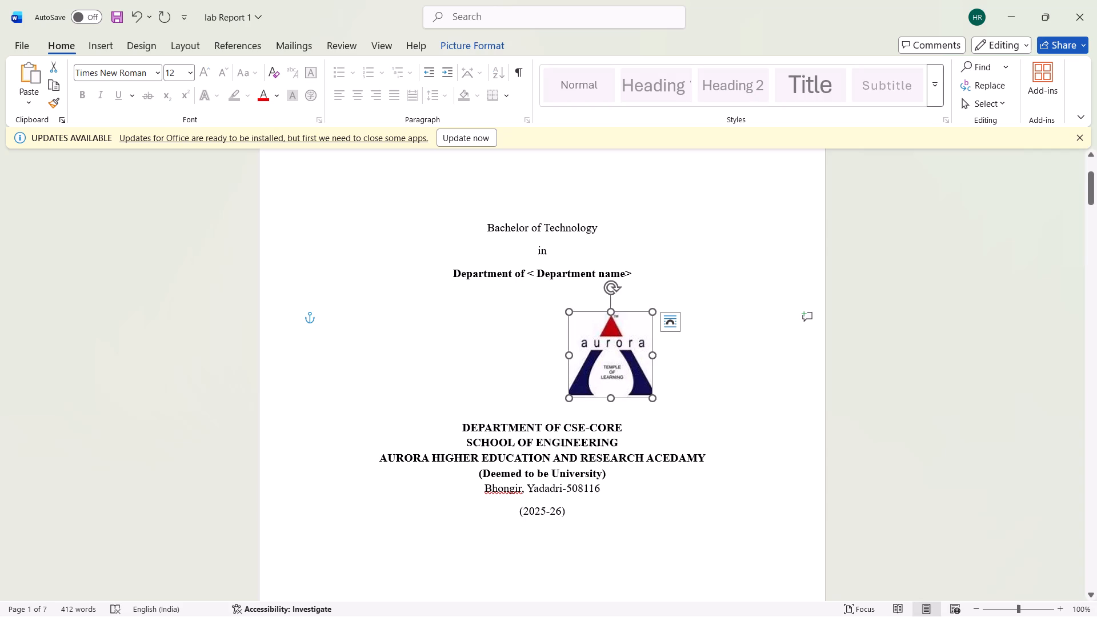
left_click(535, 357)
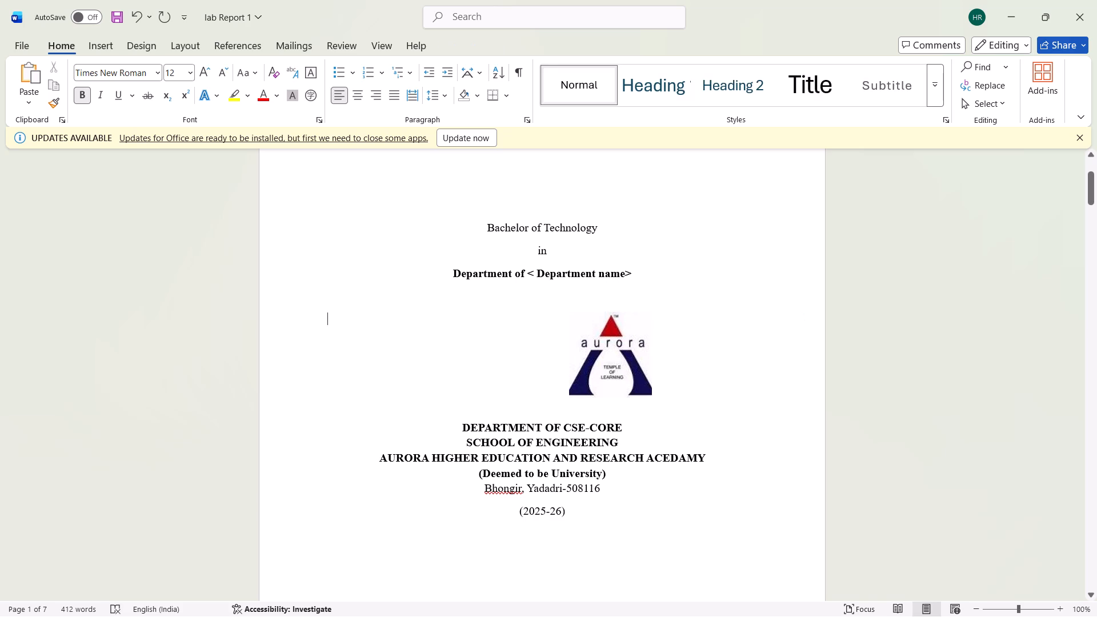
left_click(609, 355)
key("ctrl+z")
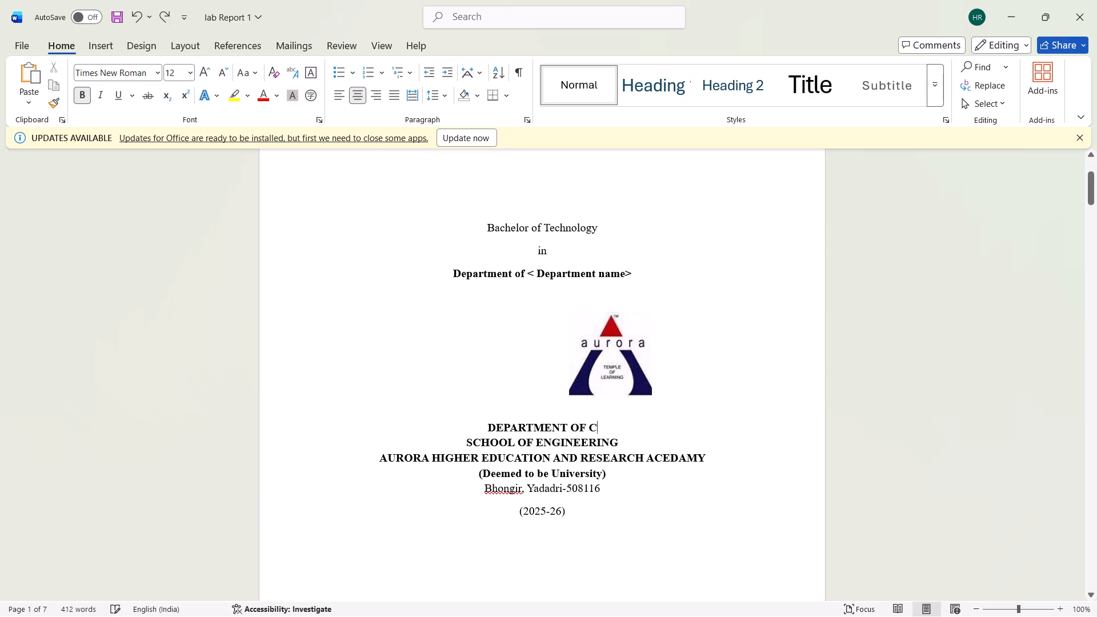
key("ctrl+z")
key("ctrl+z")
key("ctrl+z")
key("ctrl+z")
key("ctrl+z")
key("ctrl+z")
key("ctrl+z")
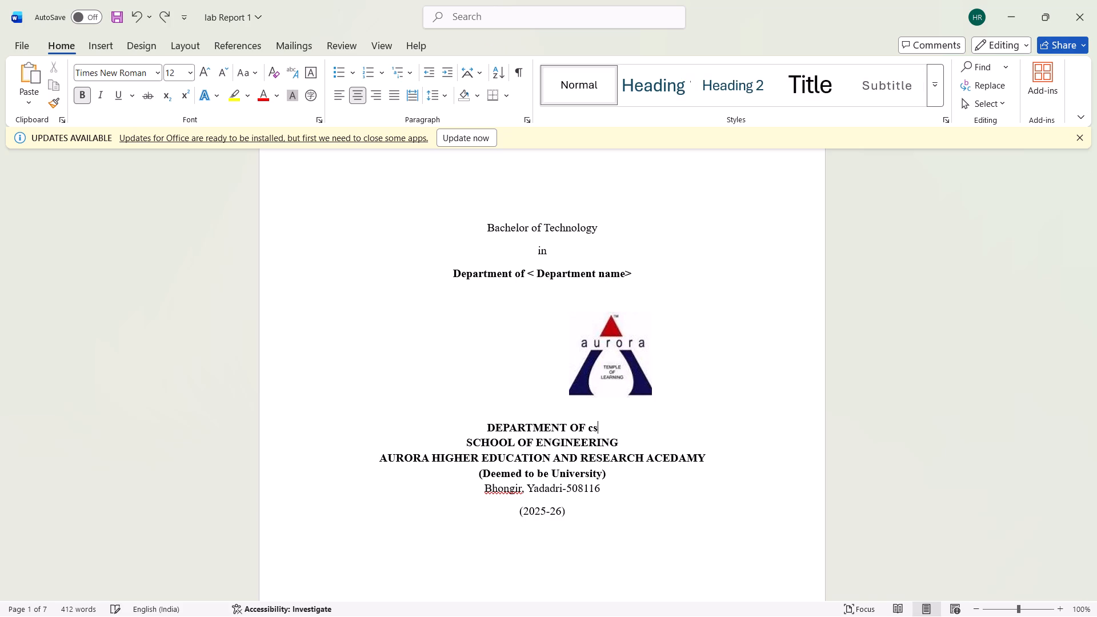
key("ctrl+z")
key("ctrl+z")
key("ctrl+z")
key("ctrl+z")
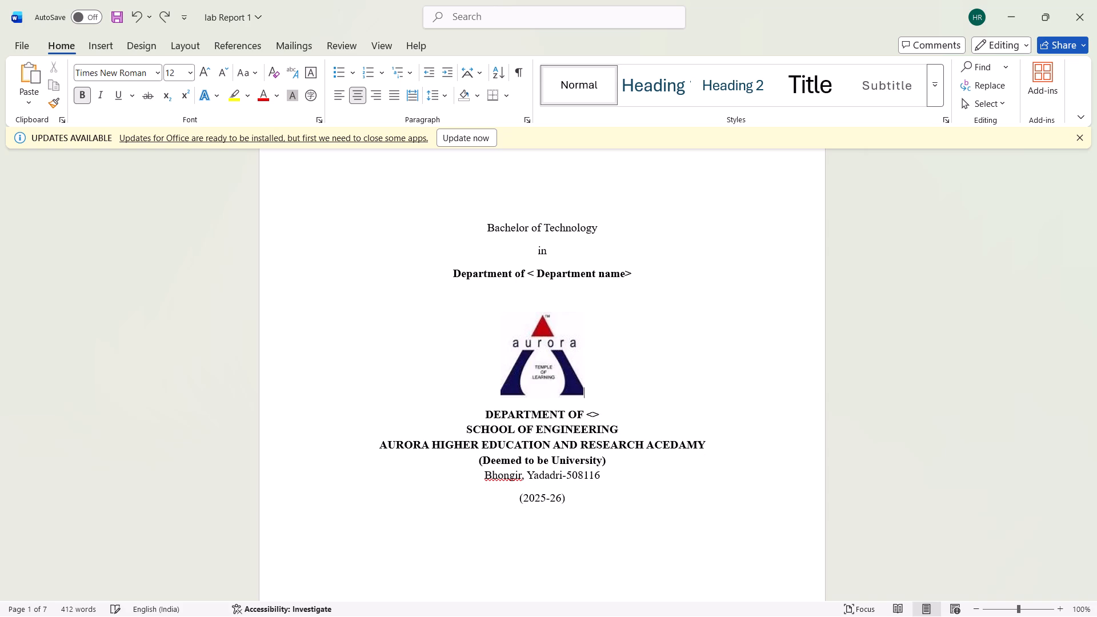
key("ctrl+z")
Replace the empty <> brackets in the DEPARTMENT OF line below the logo with CSE-CORE.
key("BackSpace")
left_click(613, 418)
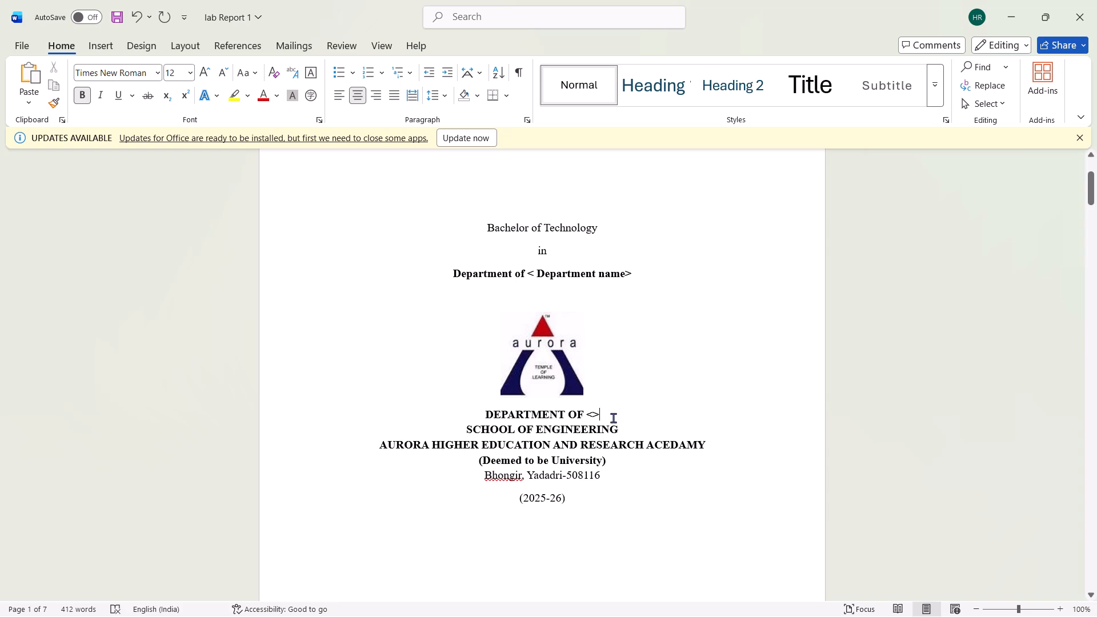
key("BackSpace")
key("BackSpace")
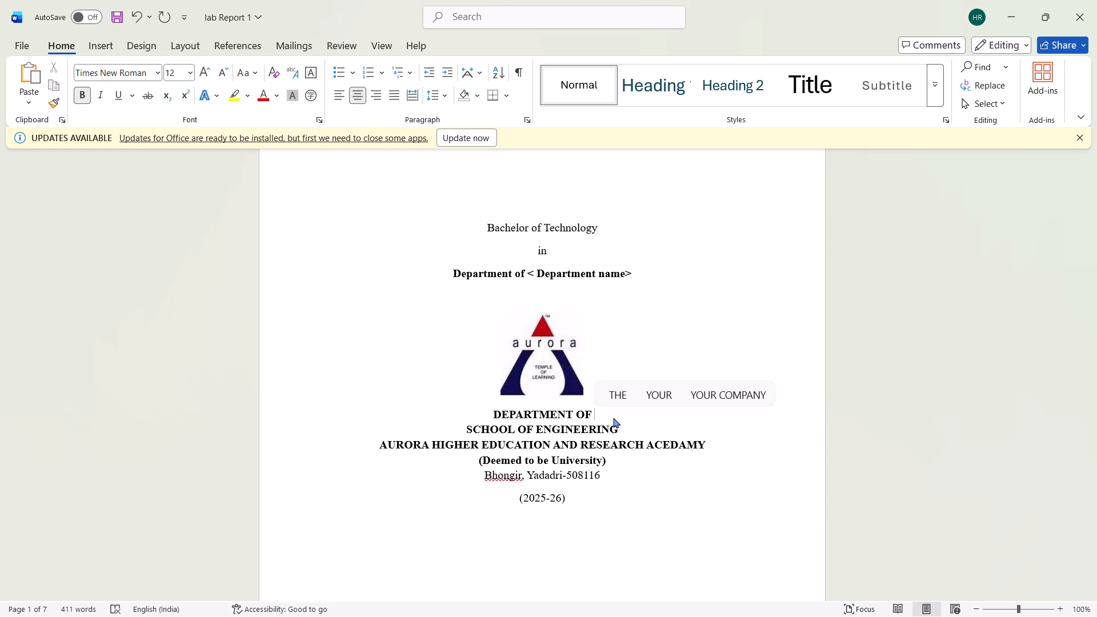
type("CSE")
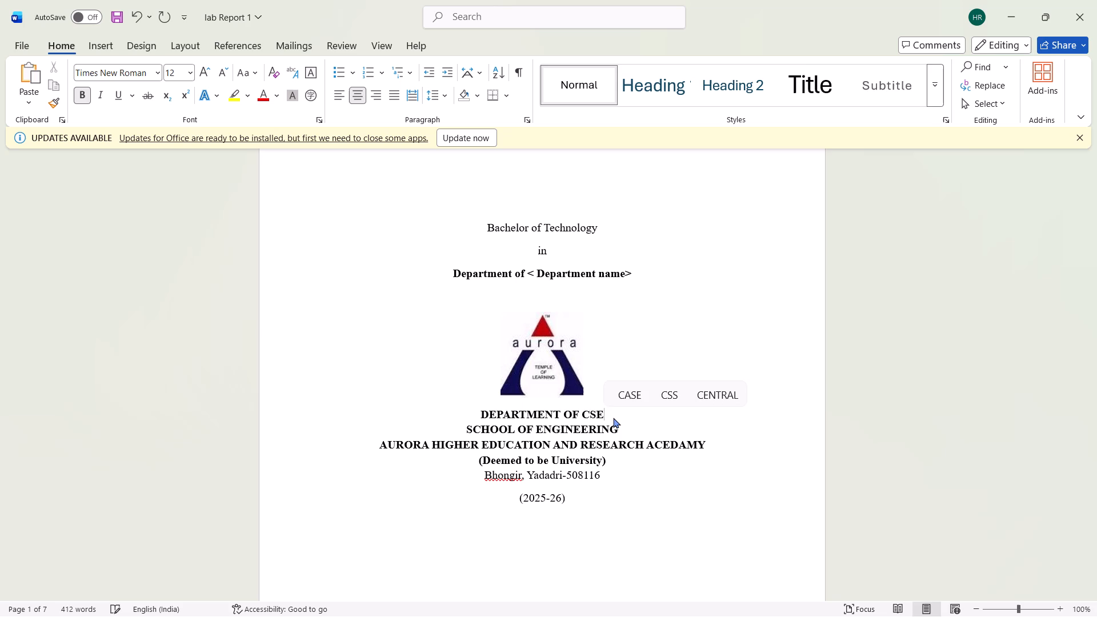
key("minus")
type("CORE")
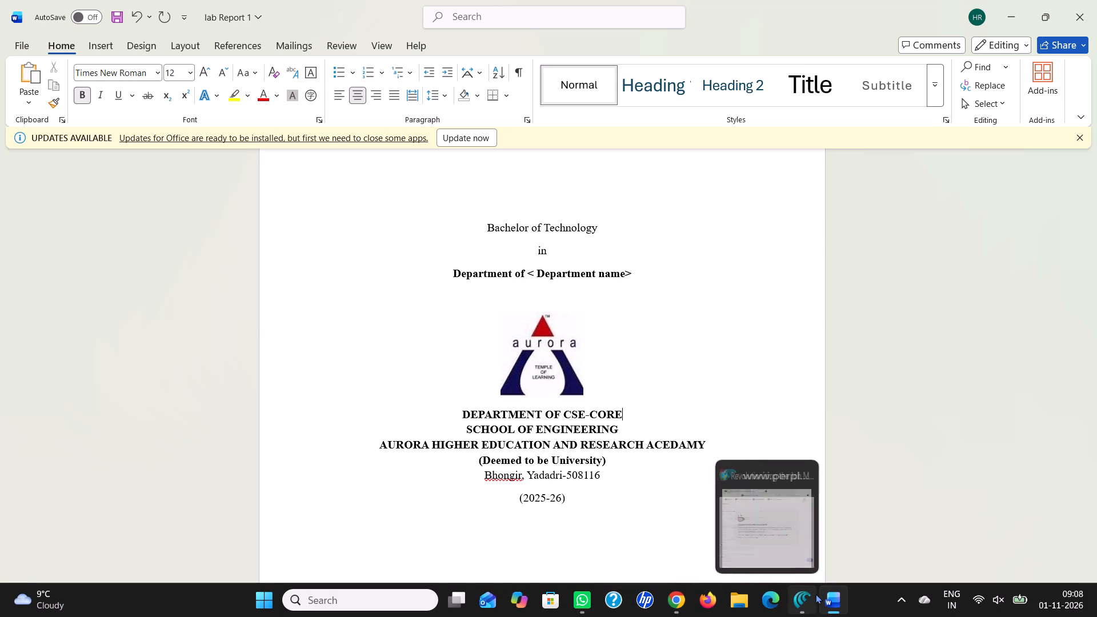
Open adbms lab report 1 from the Desktop's DBMS SECOND YEAR folder, examine its first pages for department wording, and close it.
left_click(743, 597)
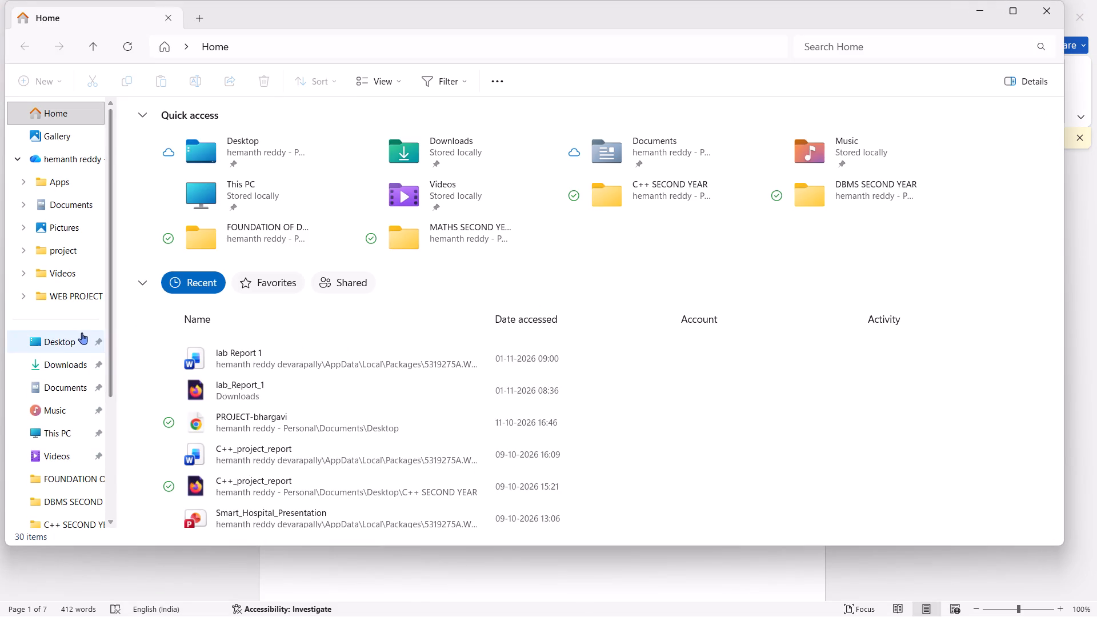
left_click(82, 331)
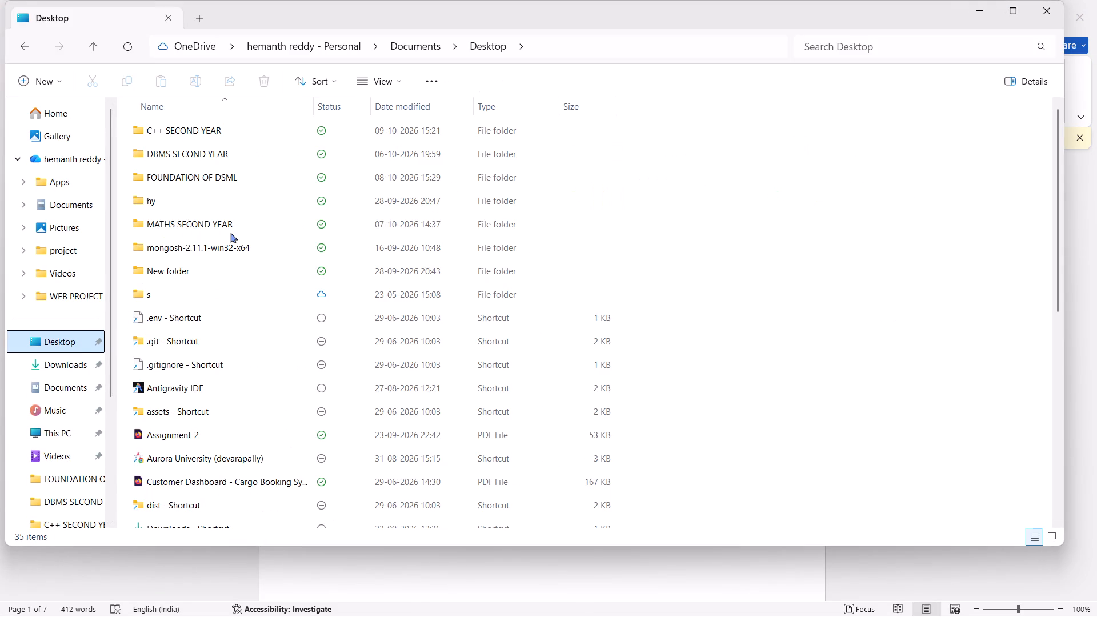
double_click(243, 155)
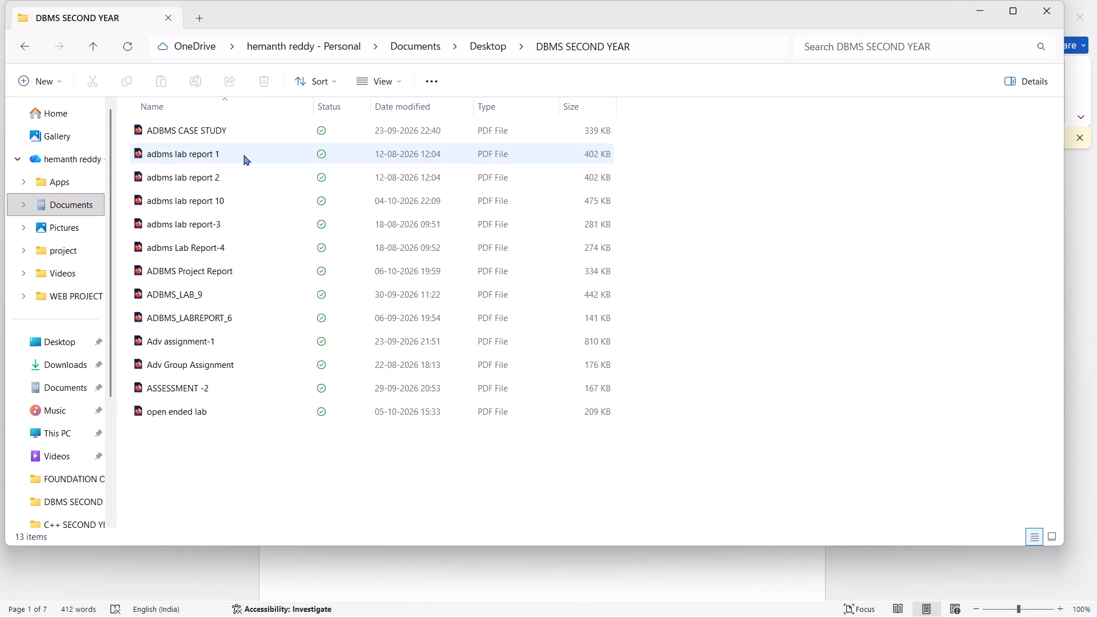
double_click(254, 155)
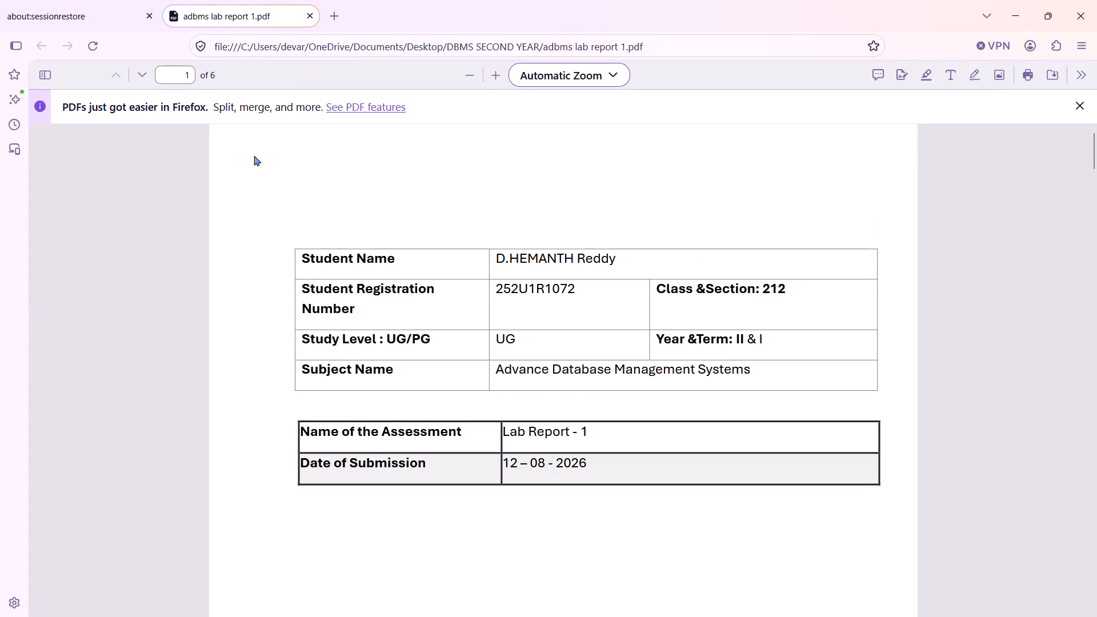
scroll(455, 330, "down", 3)
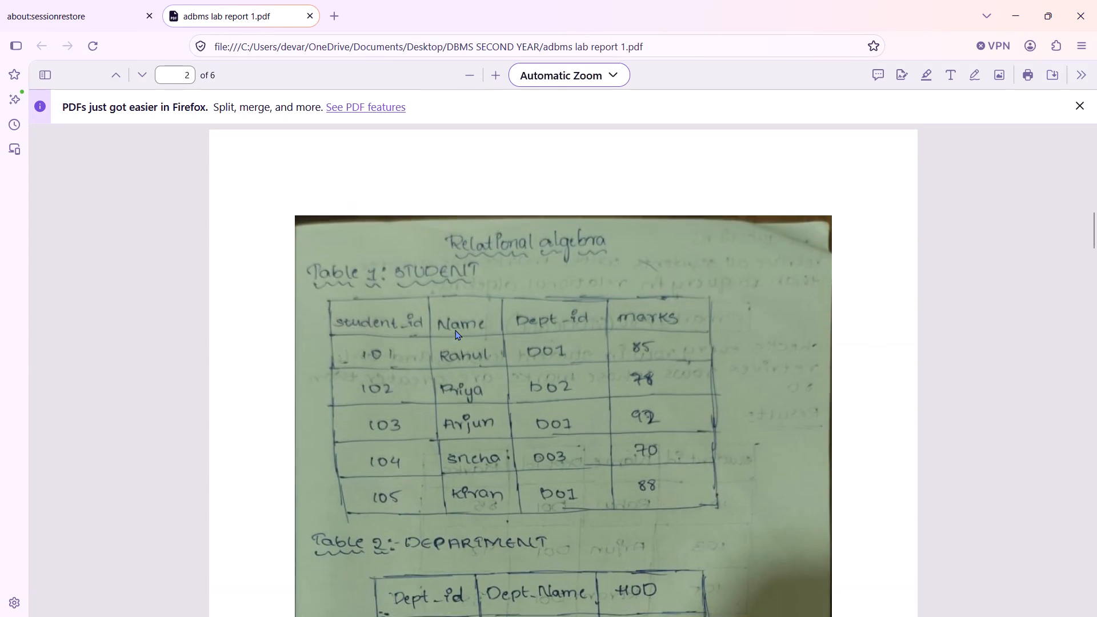
scroll(455, 330, "right", 1)
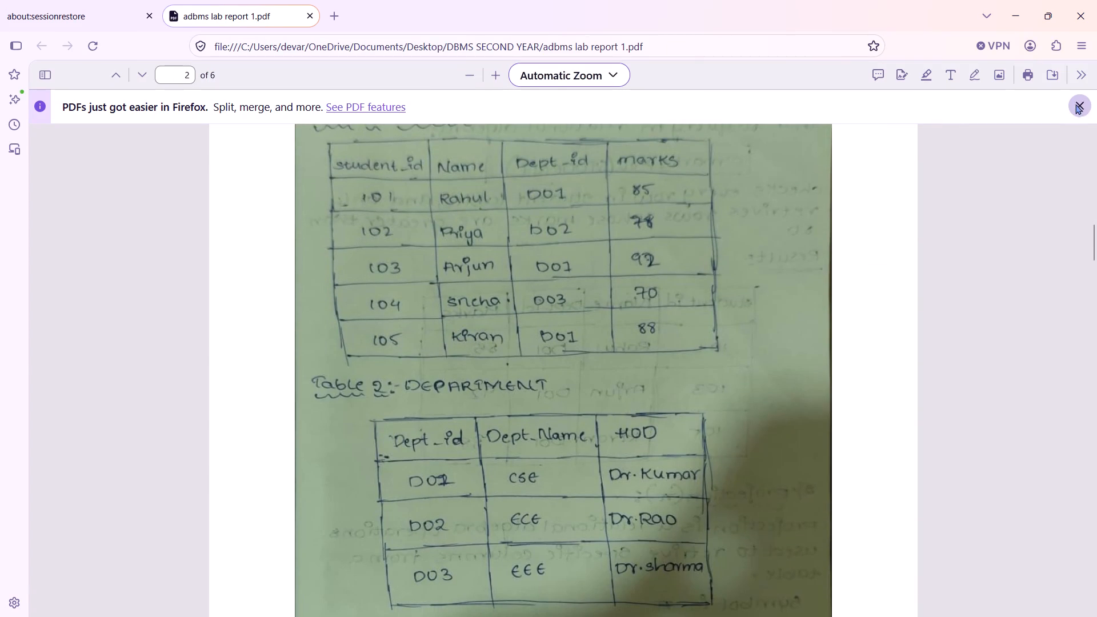
left_click(1081, 103)
scroll(840, 207, "right", 6)
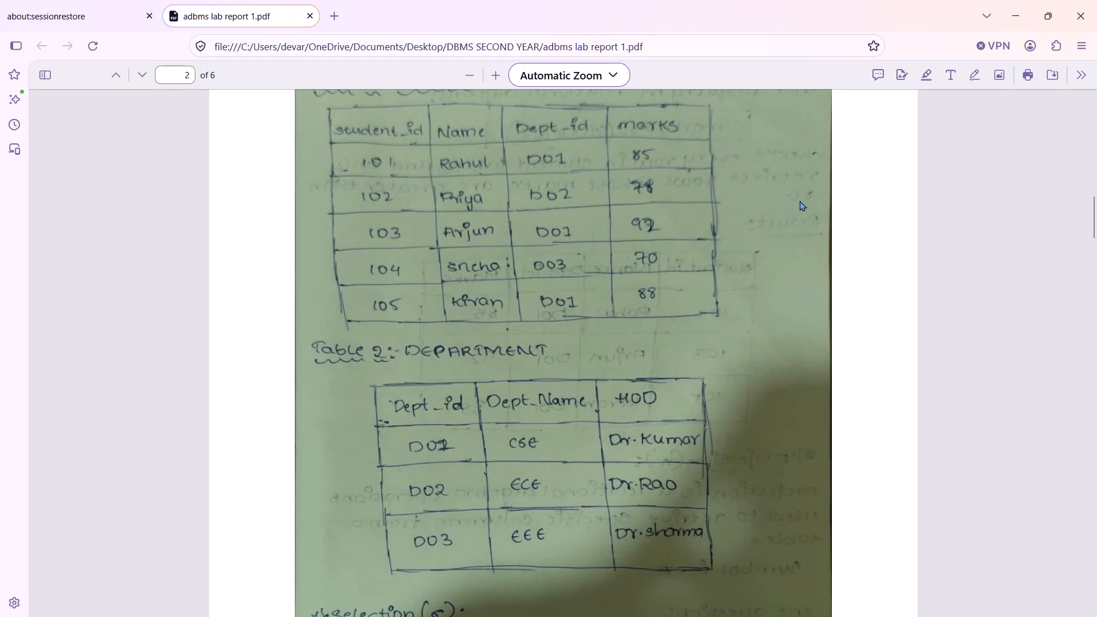
left_click(1088, 27)
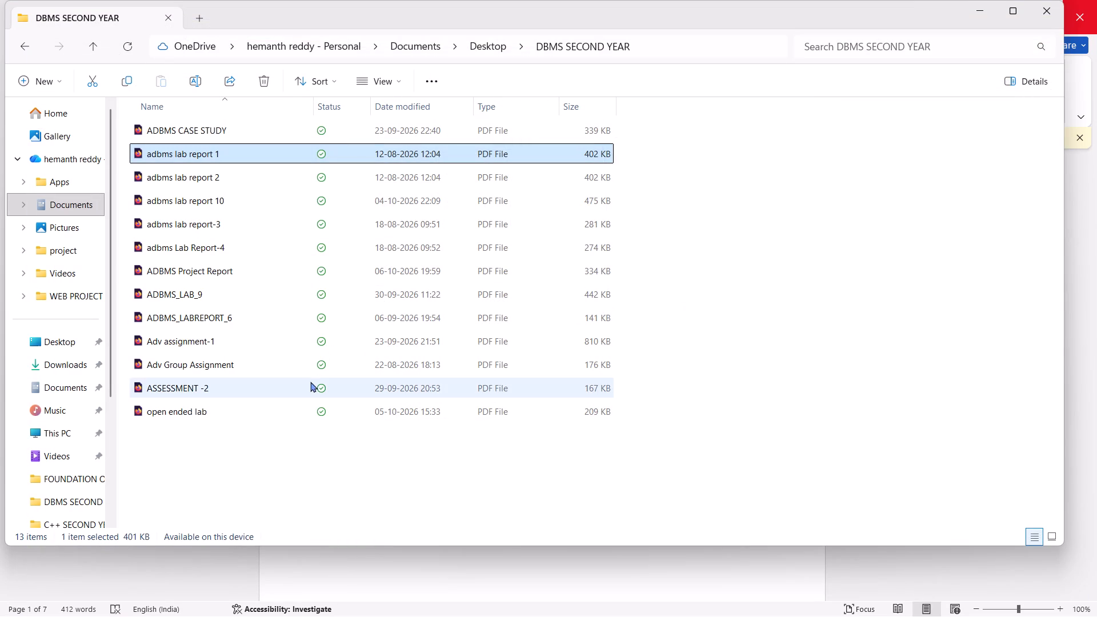
Open ADBMS Project Report and check how its cover and certificate pages word the department, then return to the Word report.
double_click(334, 273)
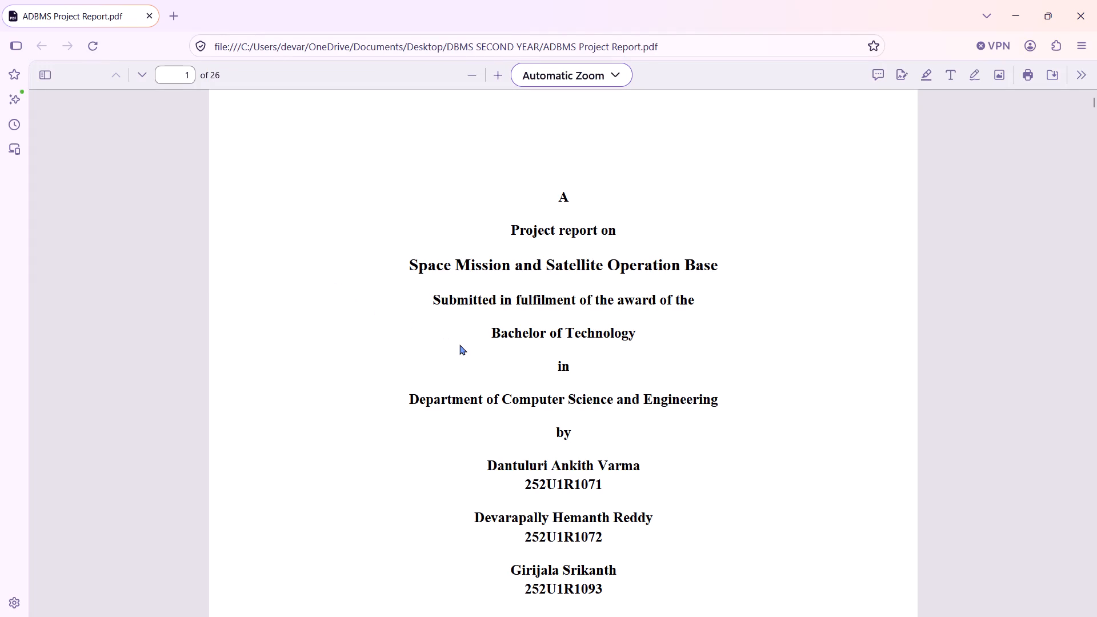
scroll(459, 344, "down", 3)
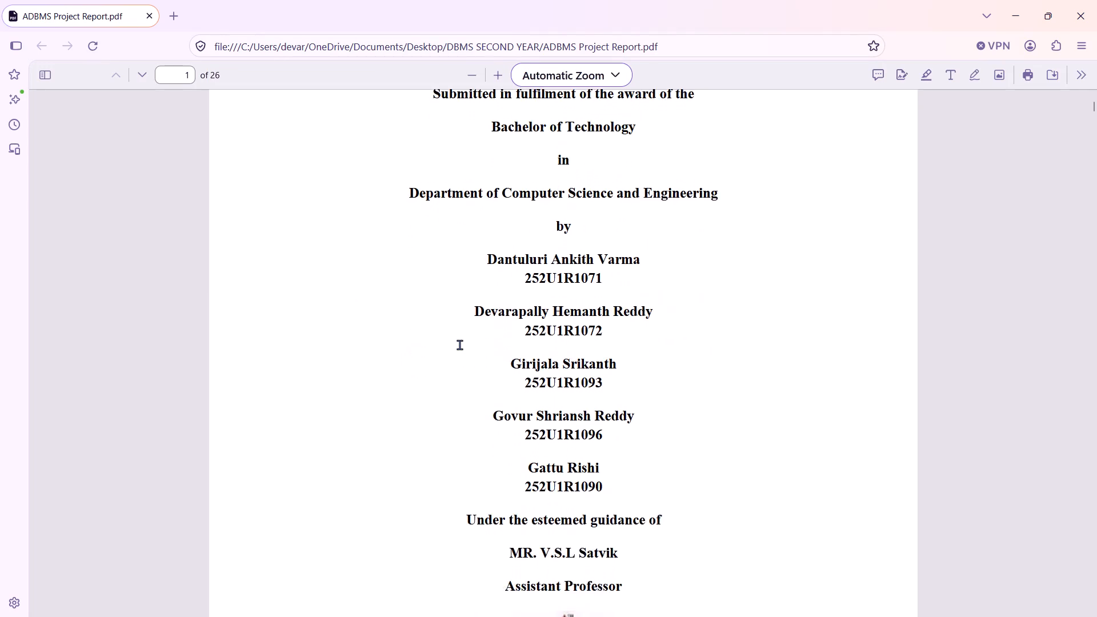
scroll(459, 344, "down", 2)
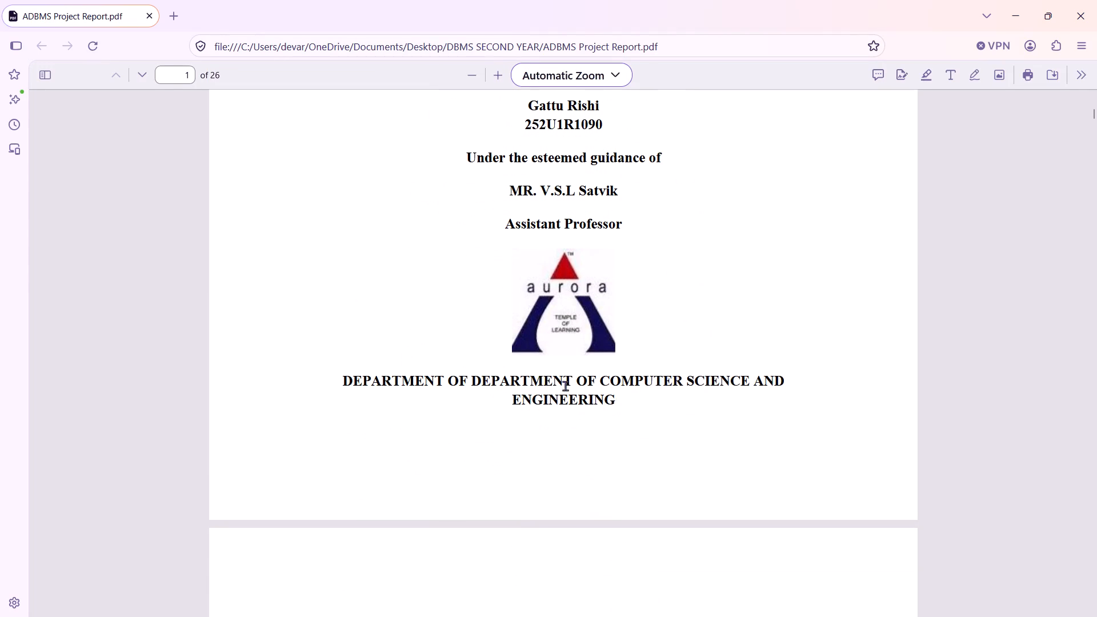
left_click_drag(600, 378, 633, 407)
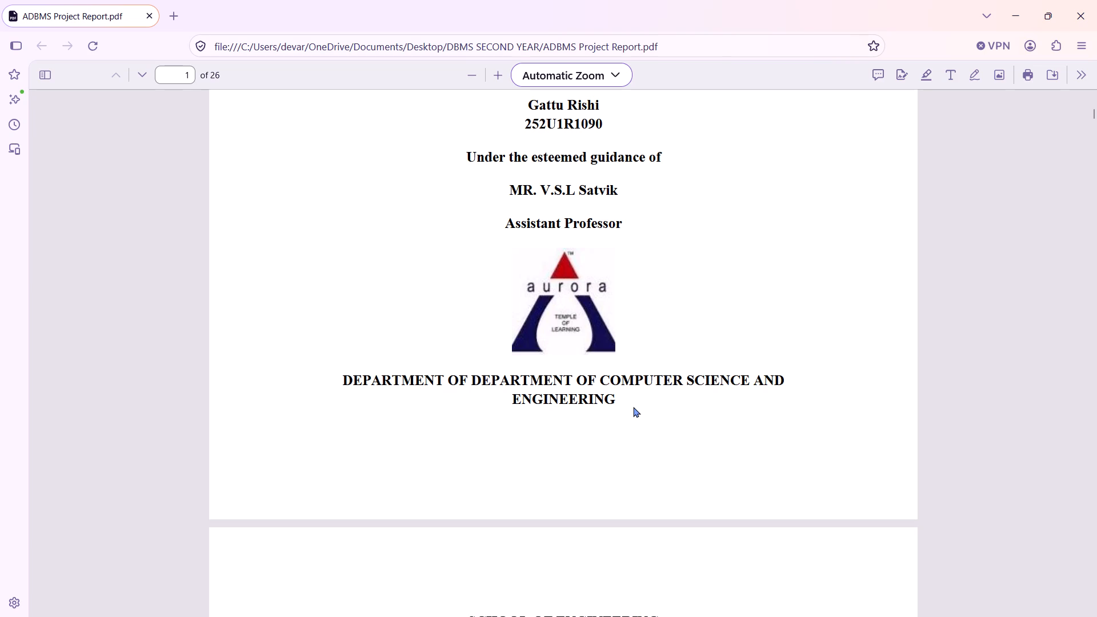
scroll(633, 407, "down", 3)
left_click(723, 324)
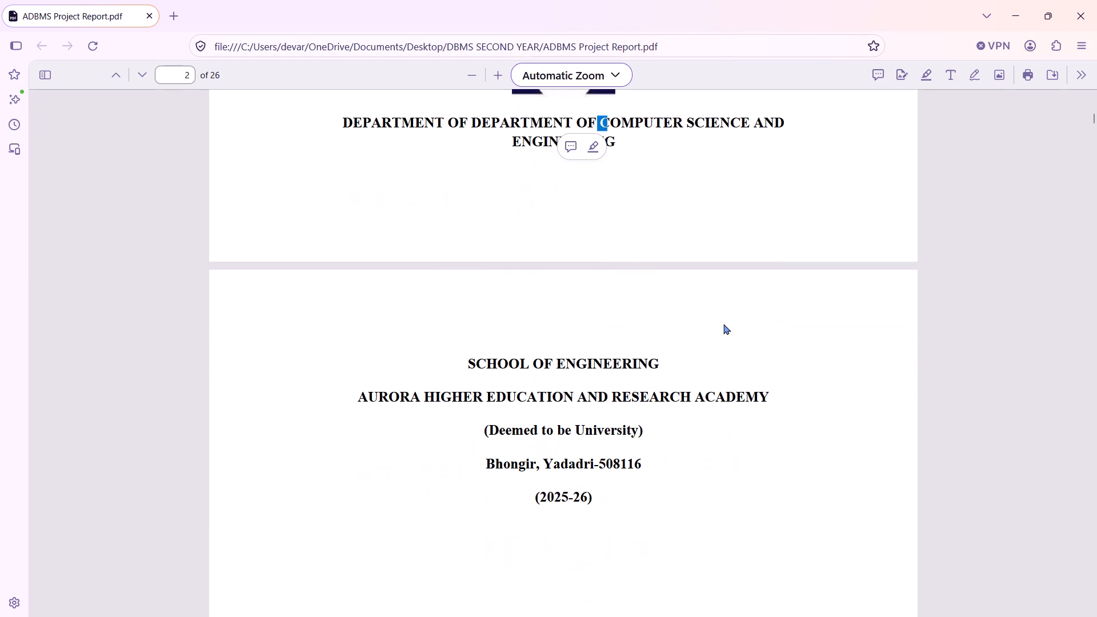
scroll(723, 324, "down", 4)
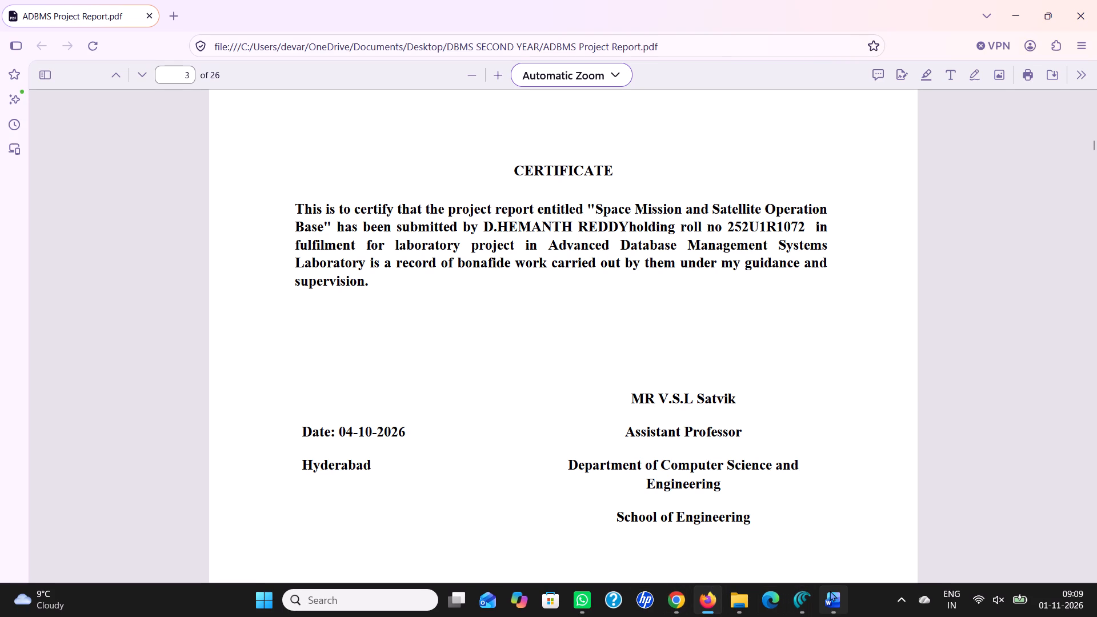
left_click(850, 539)
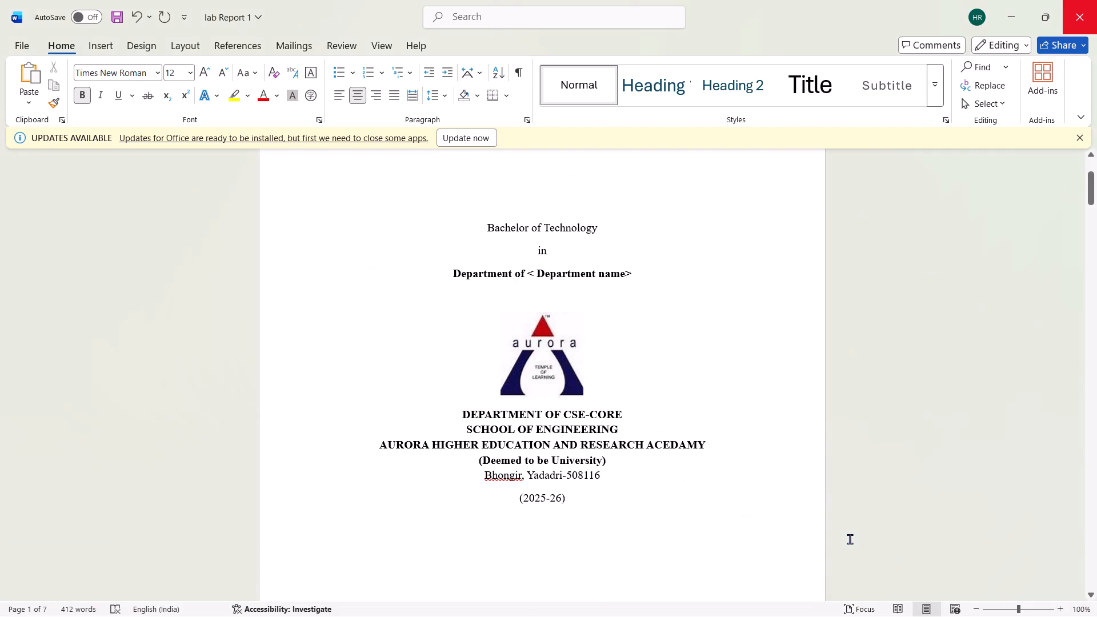
Replace CSE-CORE in the cover page's DEPARTMENT OF line below the logo with COMPUTER SCIENCE AND ENGINEERING.
scroll(769, 493, "down", 1)
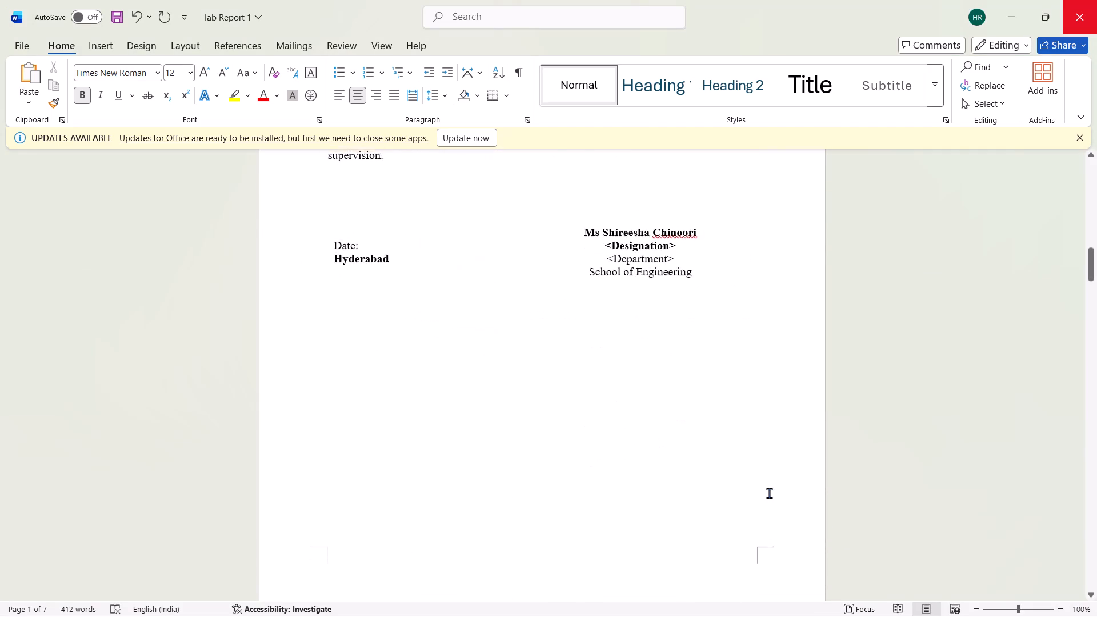
scroll(769, 493, "down", 1)
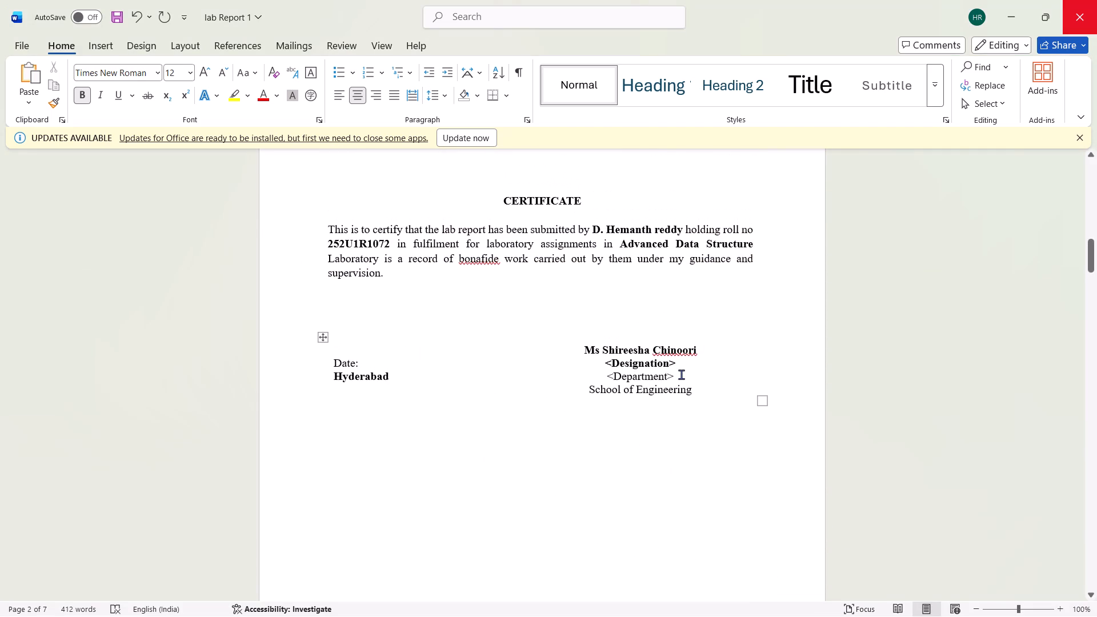
scroll(681, 374, "up", 2)
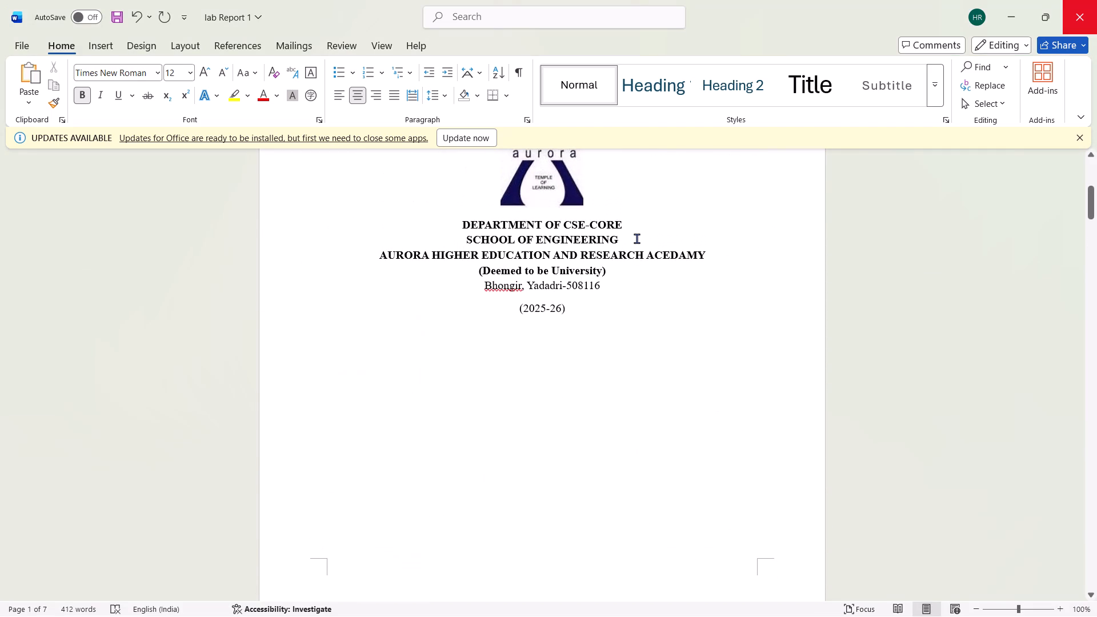
key("BackSpace")
key("BackSpace")
key("BackSpace")
key("BackSpace")
key("BackSpace")
key("BackSpace")
key("BackSpace")
key("BackSpace")
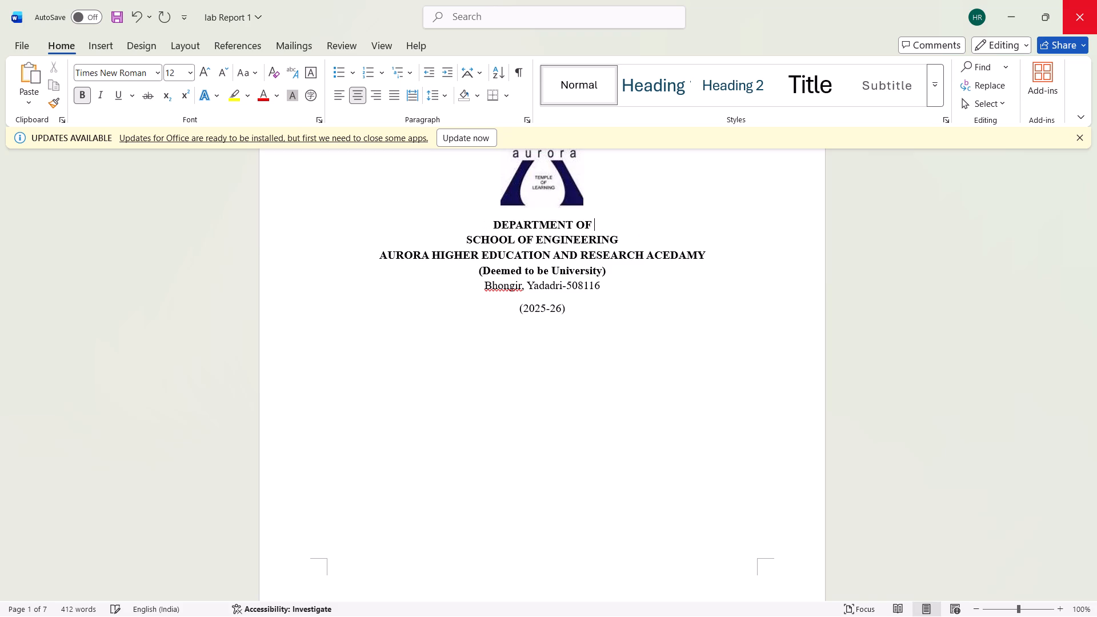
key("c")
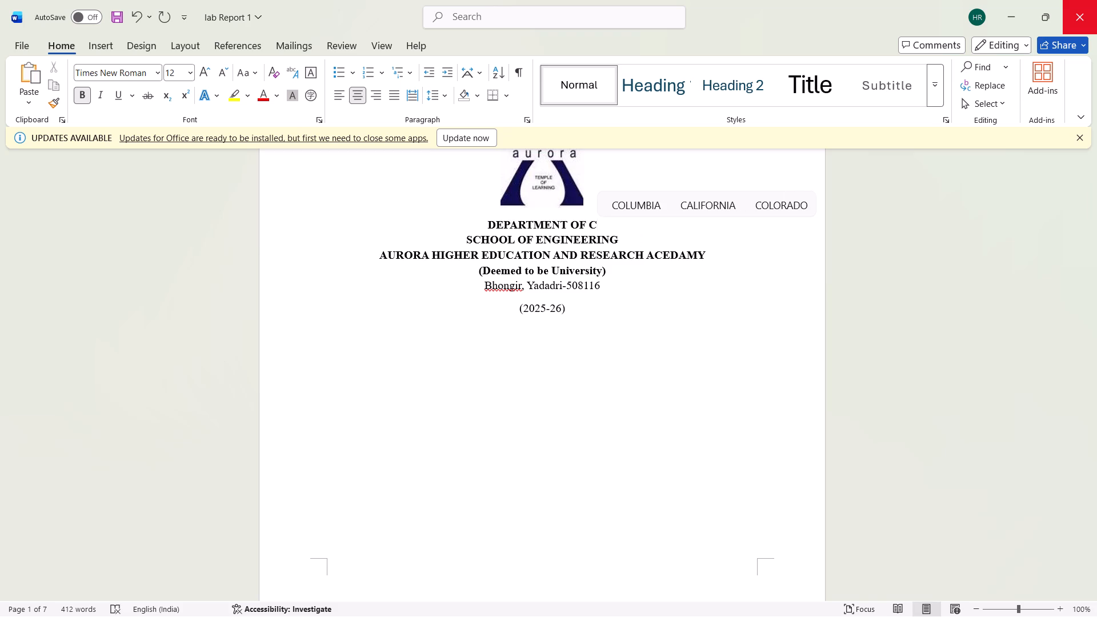
key("BackSpace")
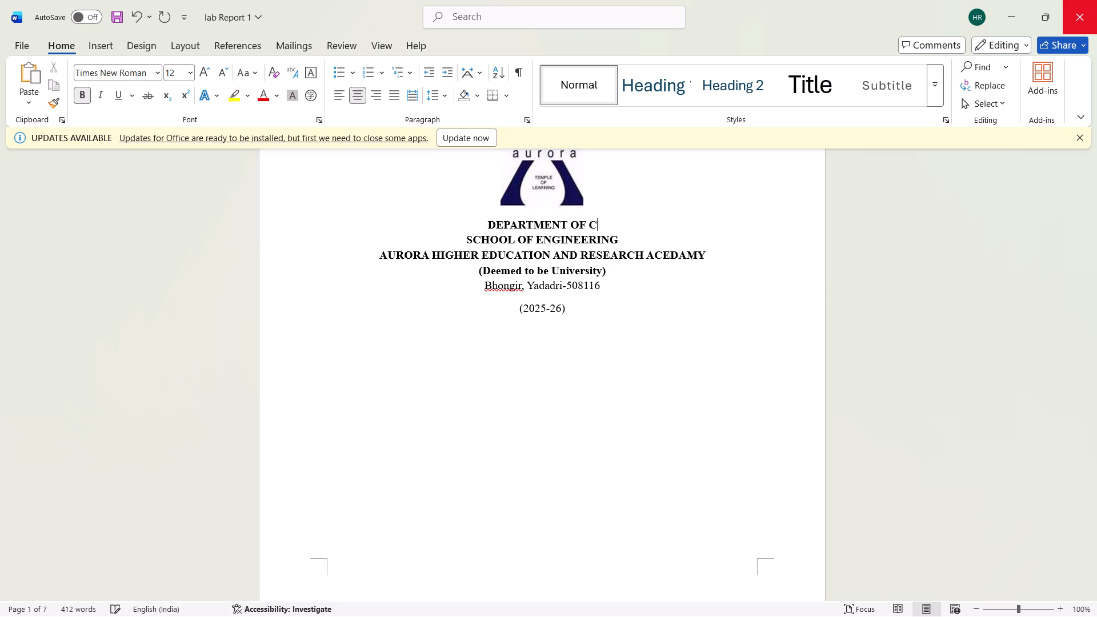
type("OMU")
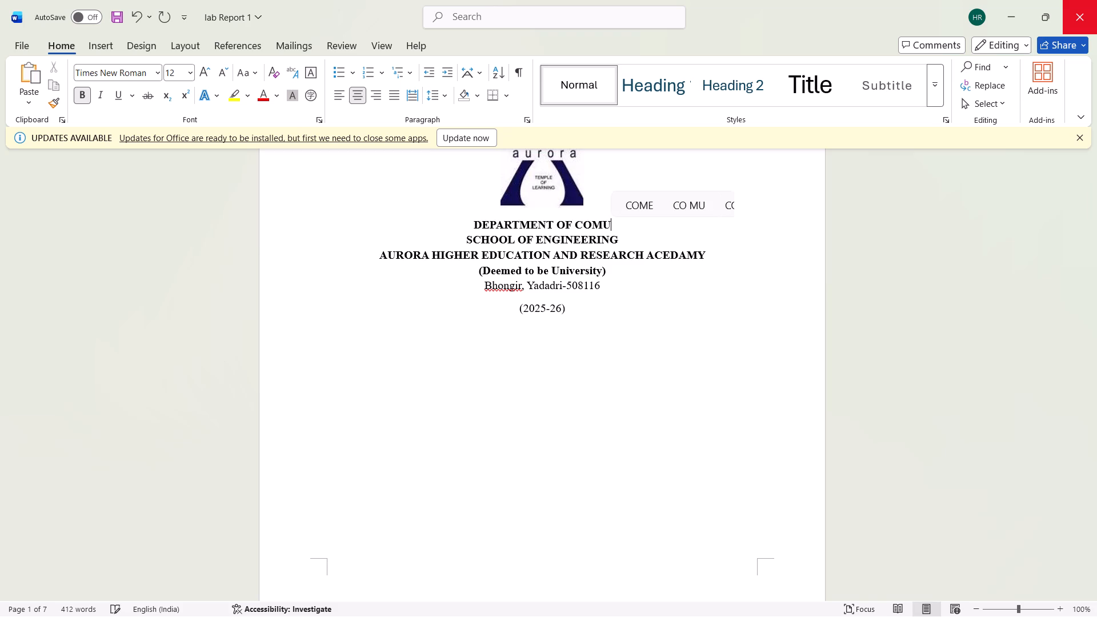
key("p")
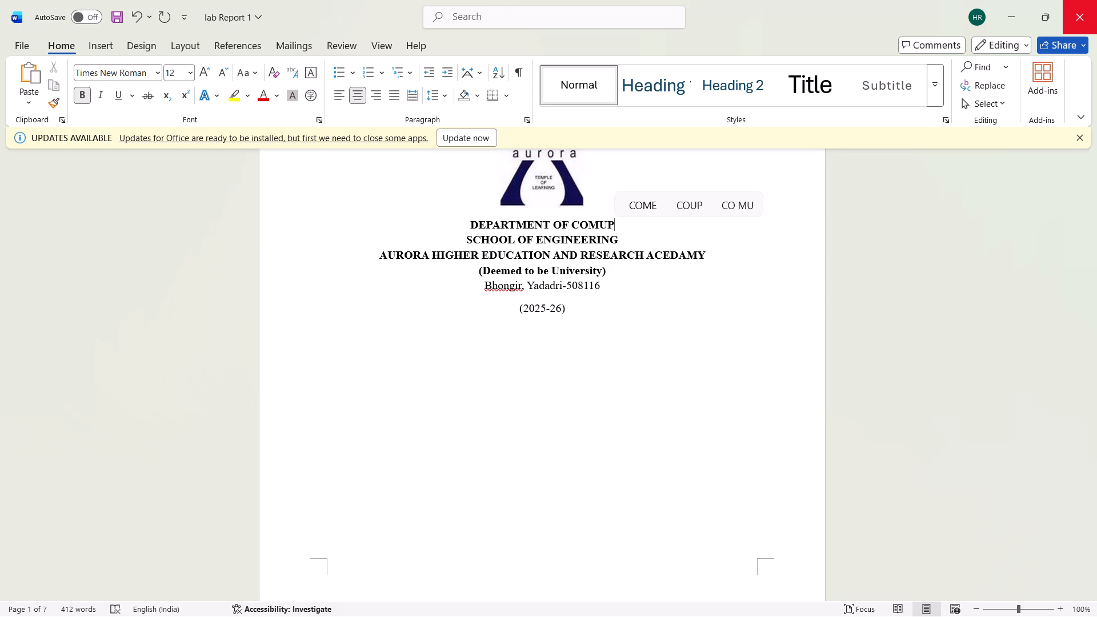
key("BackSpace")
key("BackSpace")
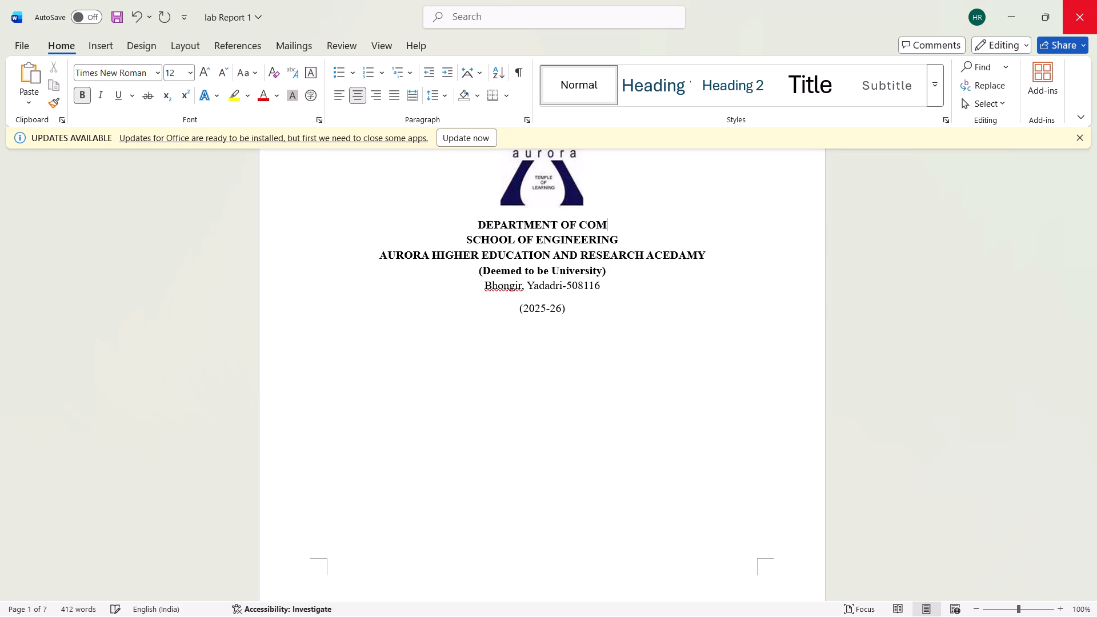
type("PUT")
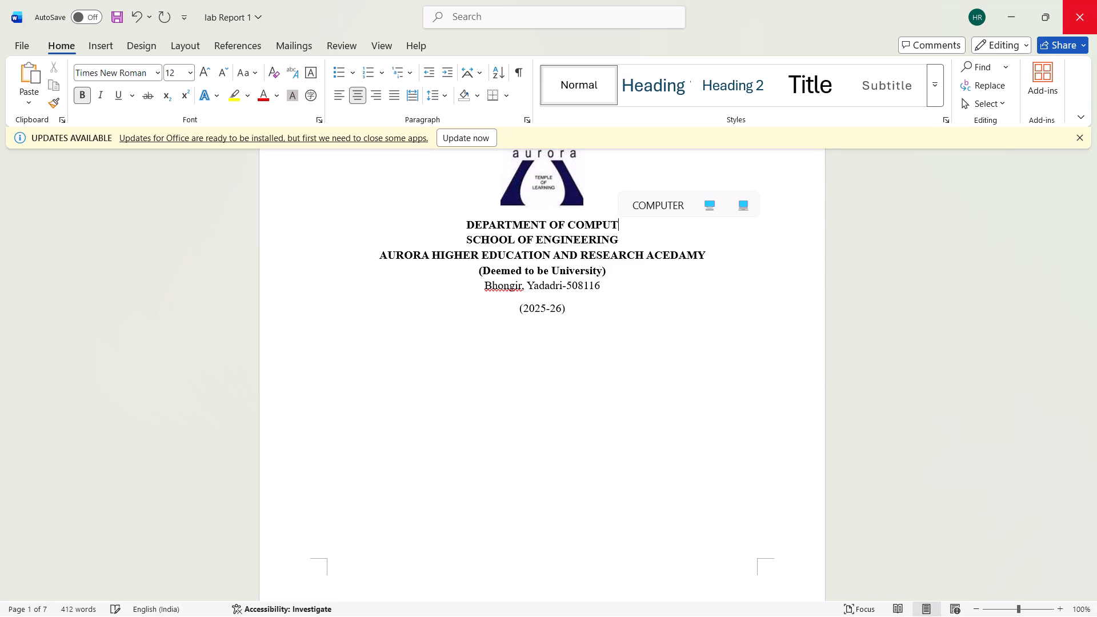
left_click(672, 215)
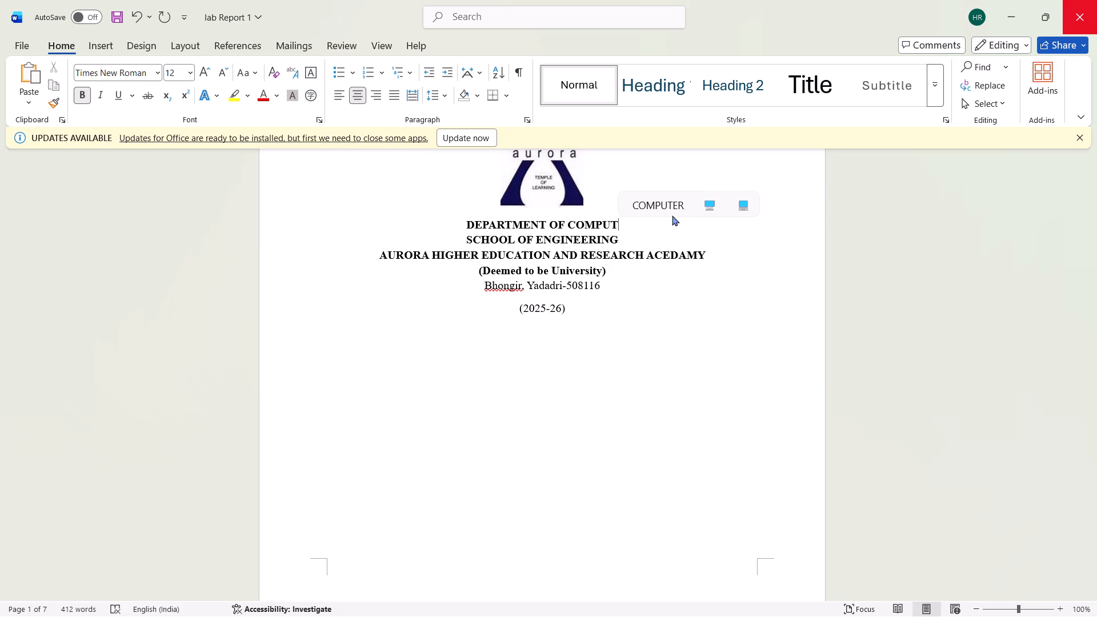
left_click(672, 211)
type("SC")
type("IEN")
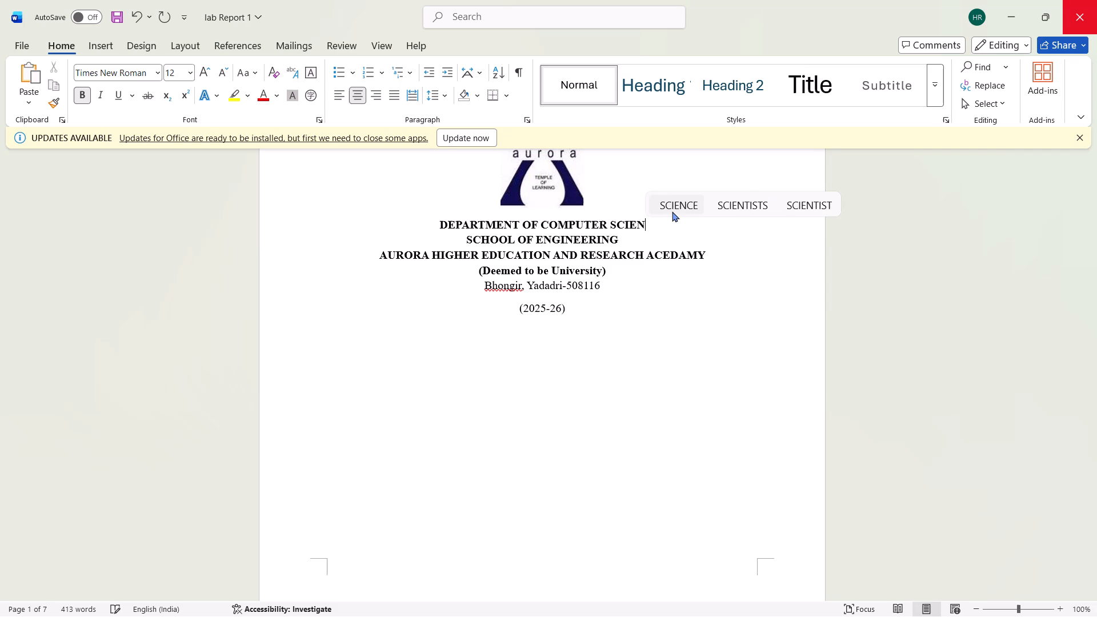
left_click(682, 203)
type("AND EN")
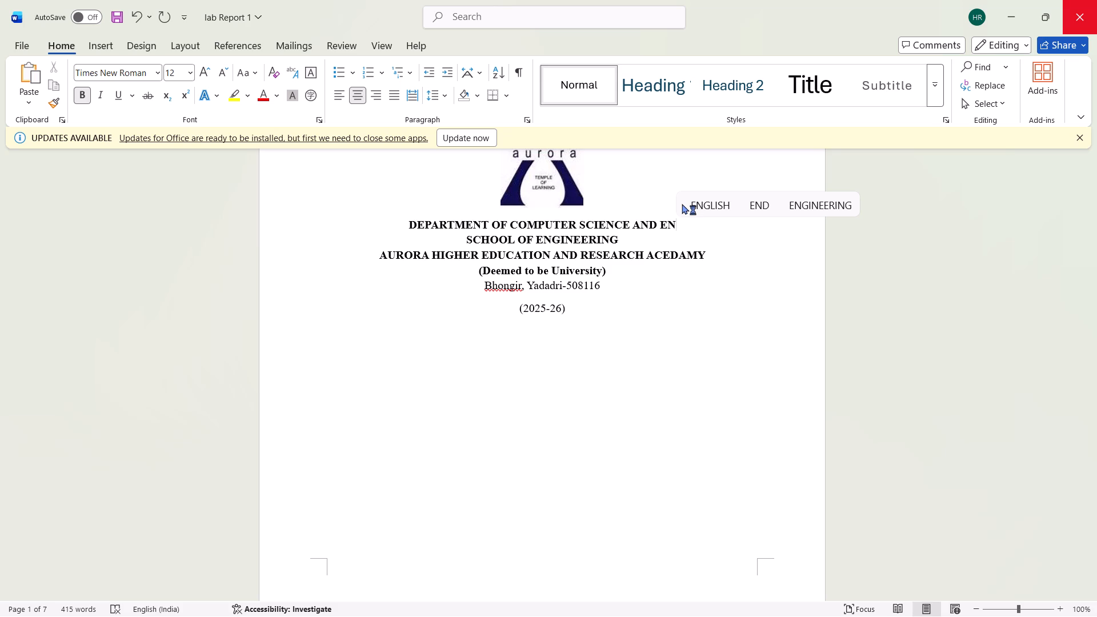
left_click(838, 203)
Replace the <Designation> placeholder under the guide's name on the certificate page with Assistant Professor.
scroll(761, 335, "down", 1)
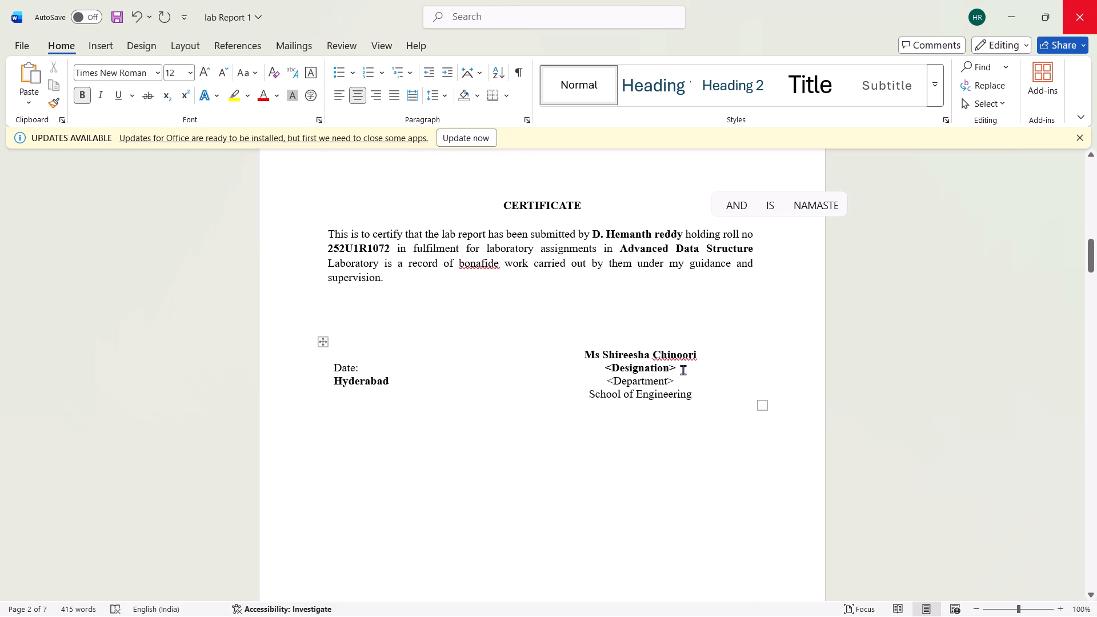
left_click(682, 370)
key("BackSpace")
key("BackSpace")
key("BackSpace")
key("BackSpace")
key("BackSpace")
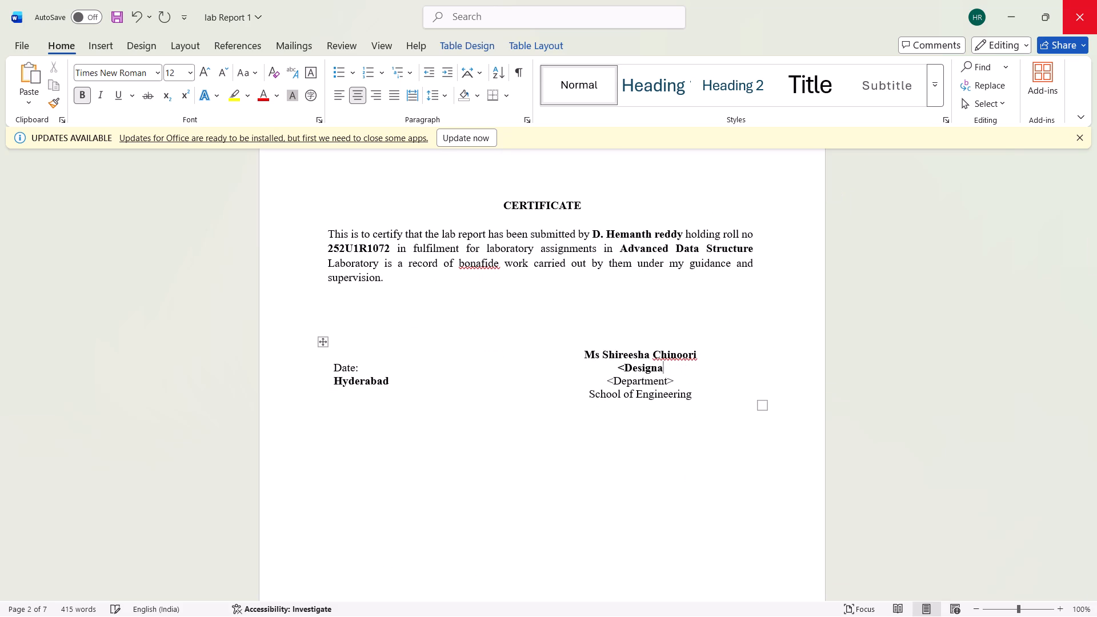
key("BackSpace")
key("BackSpace")
key("BackSpace")
key("BackSpace")
key("BackSpace")
key("BackSpace")
key("BackSpace")
key("BackSpace")
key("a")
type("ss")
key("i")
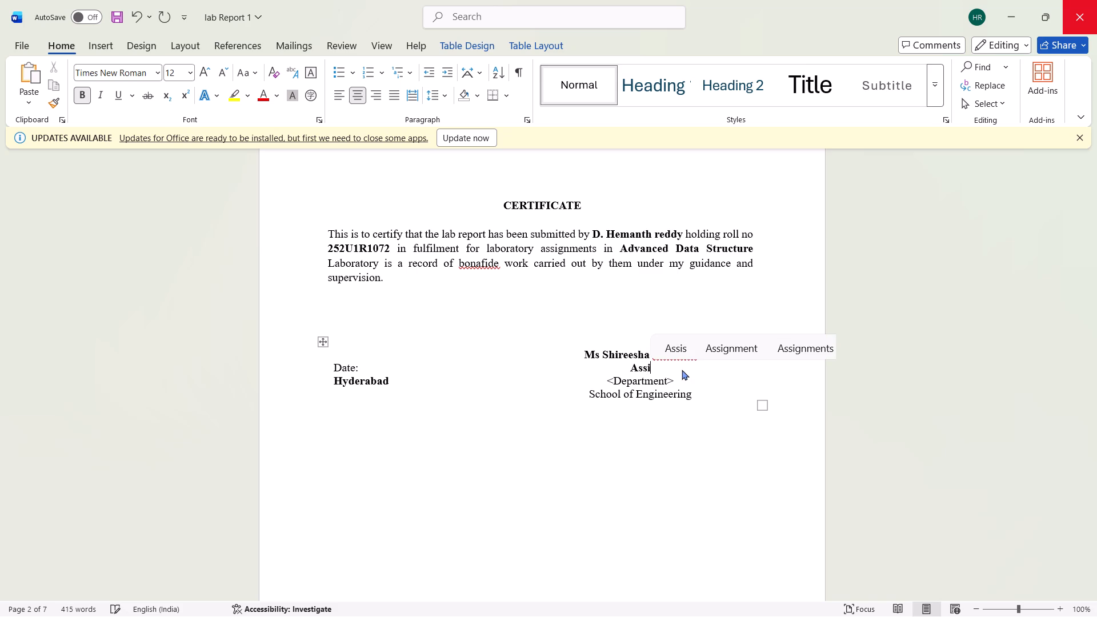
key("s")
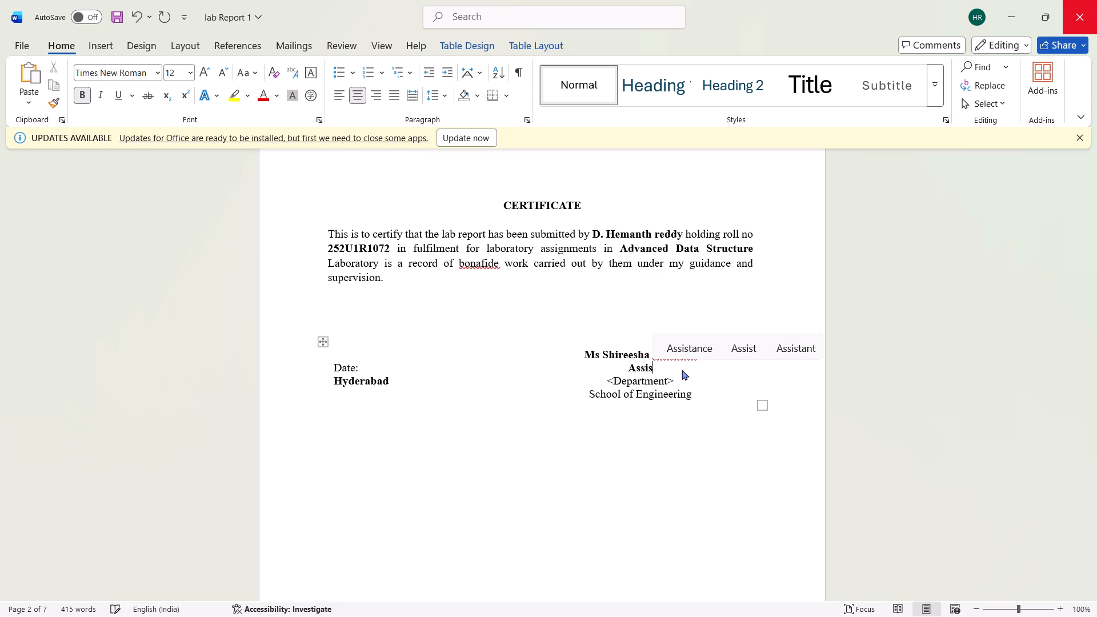
left_click(794, 352)
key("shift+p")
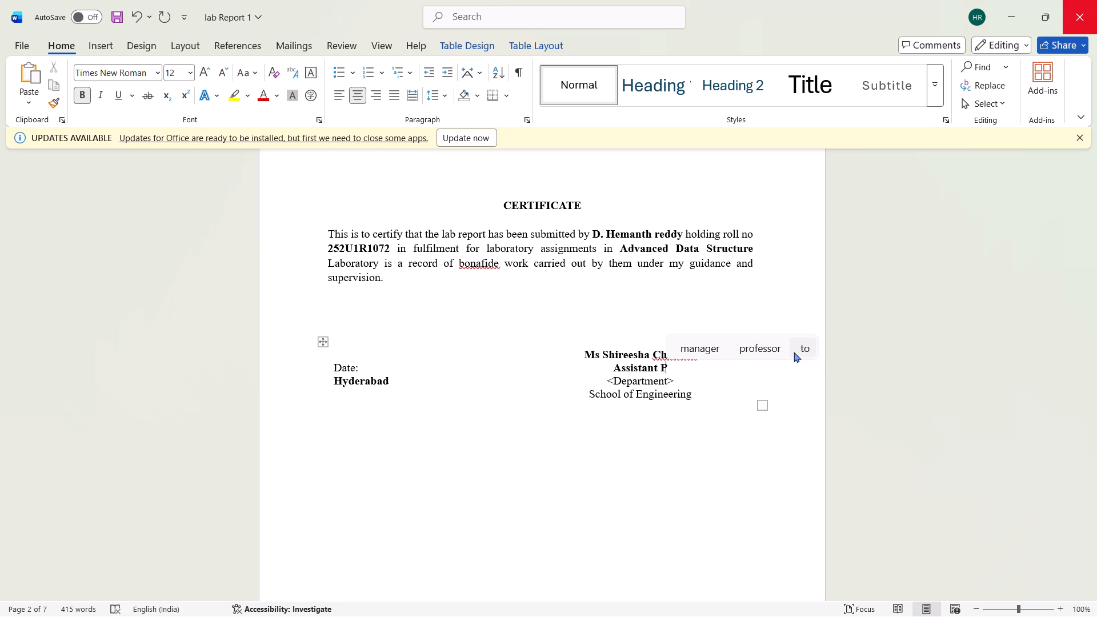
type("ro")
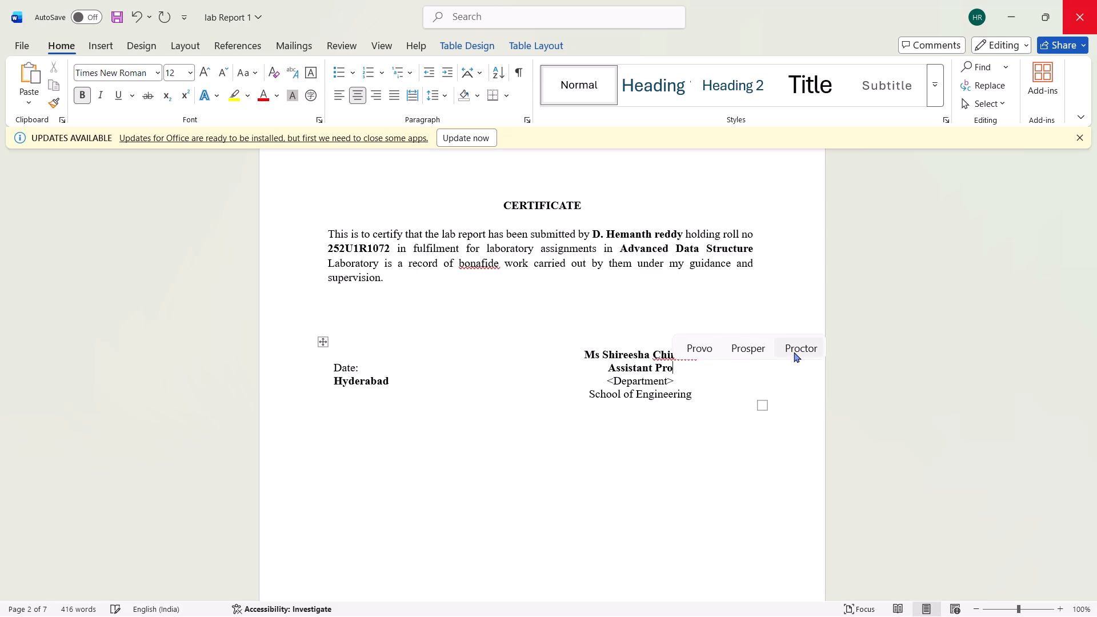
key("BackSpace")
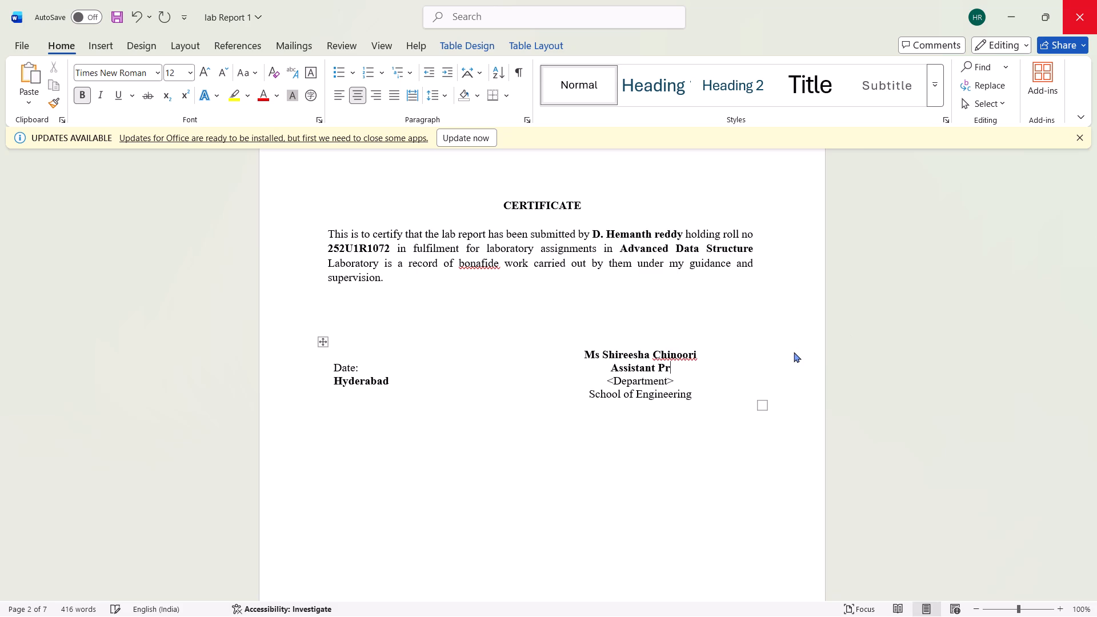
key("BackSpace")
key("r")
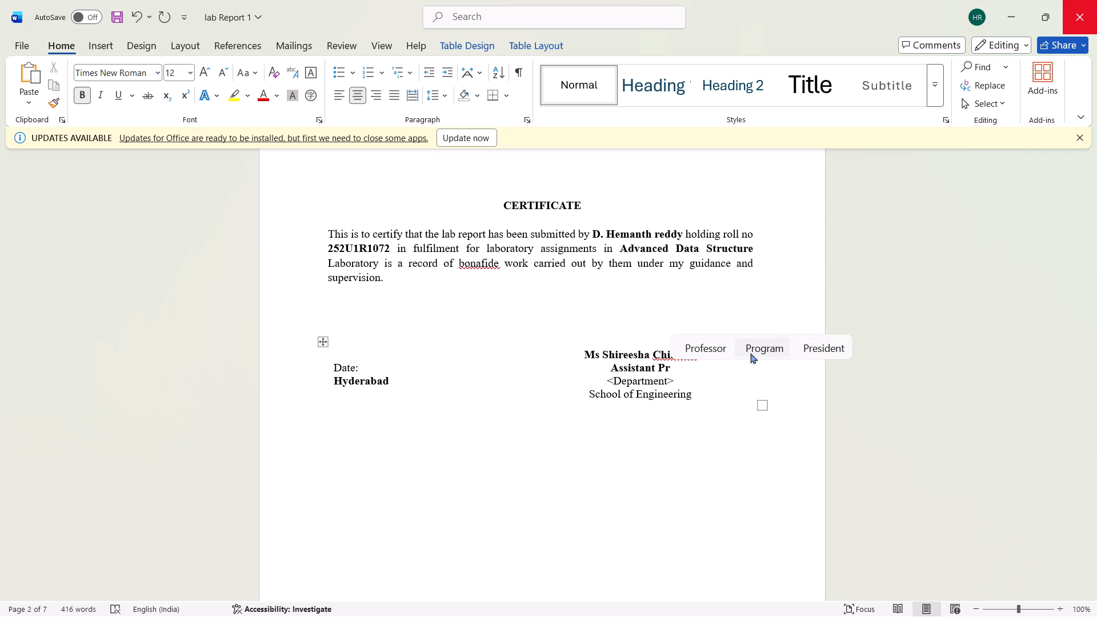
left_click(715, 350)
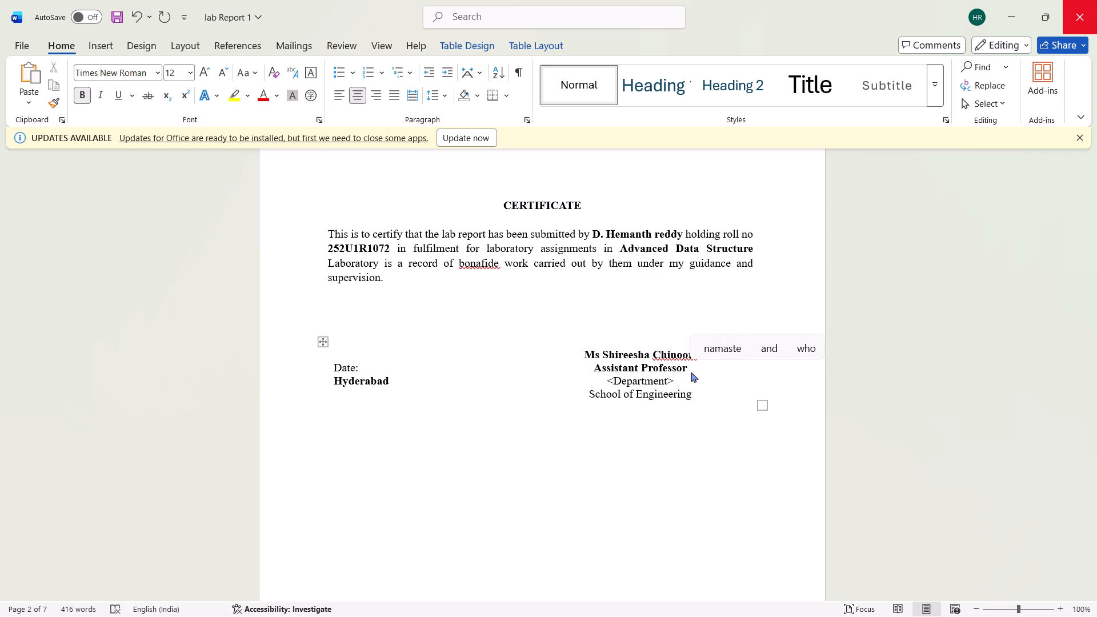
Switch to ADBMS Project Report in Firefox and examine the department and institution wording on its cover and certificate pages.
left_click(680, 380)
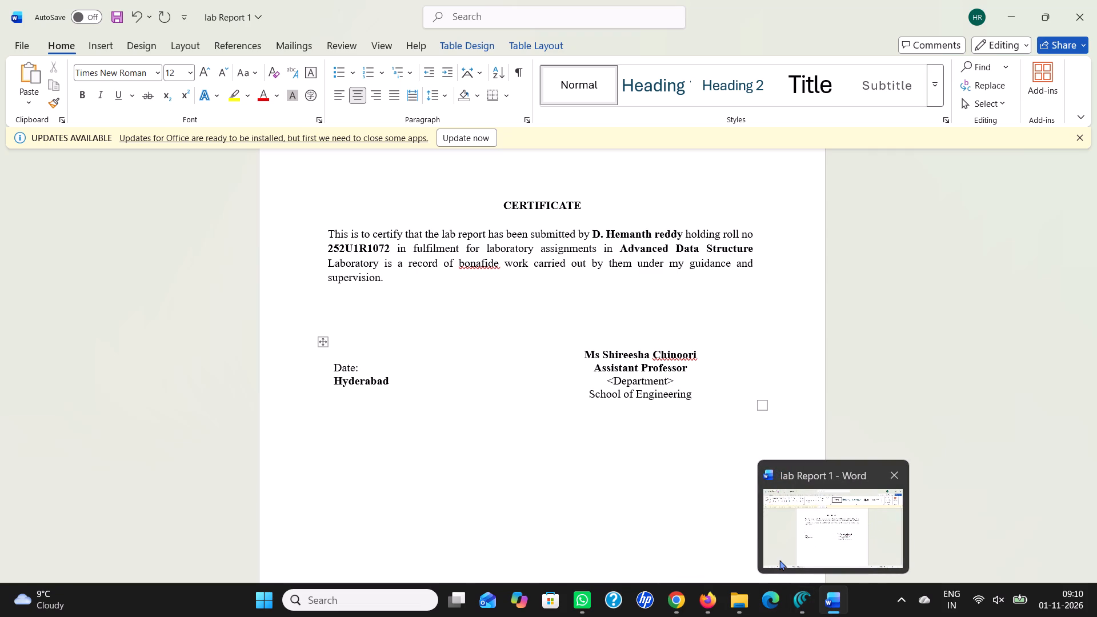
left_click(708, 606)
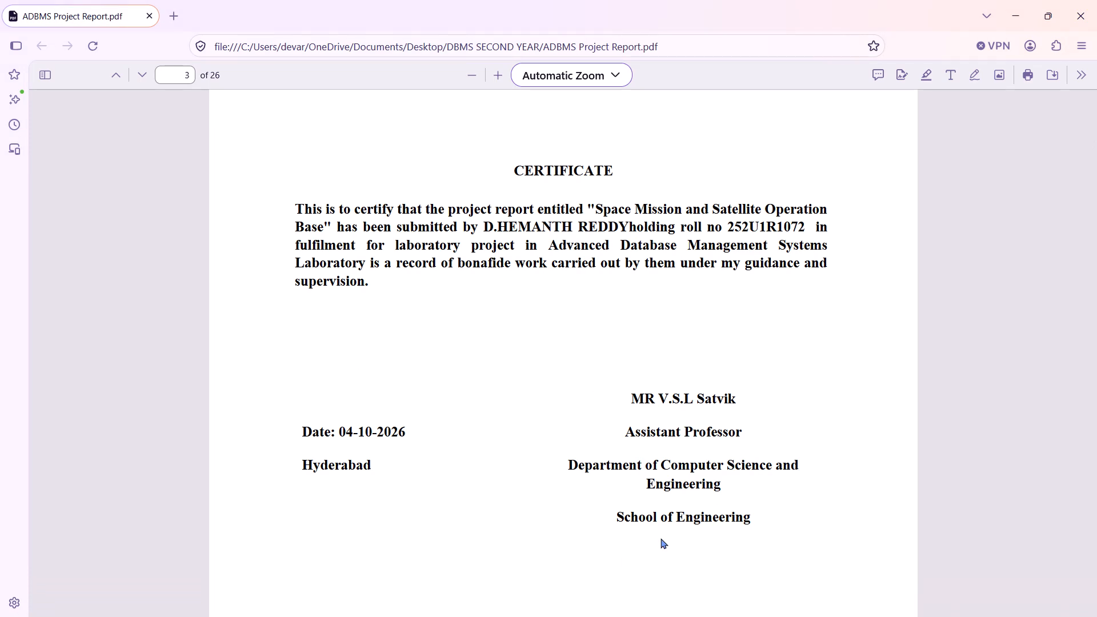
scroll(660, 538, "up", 5)
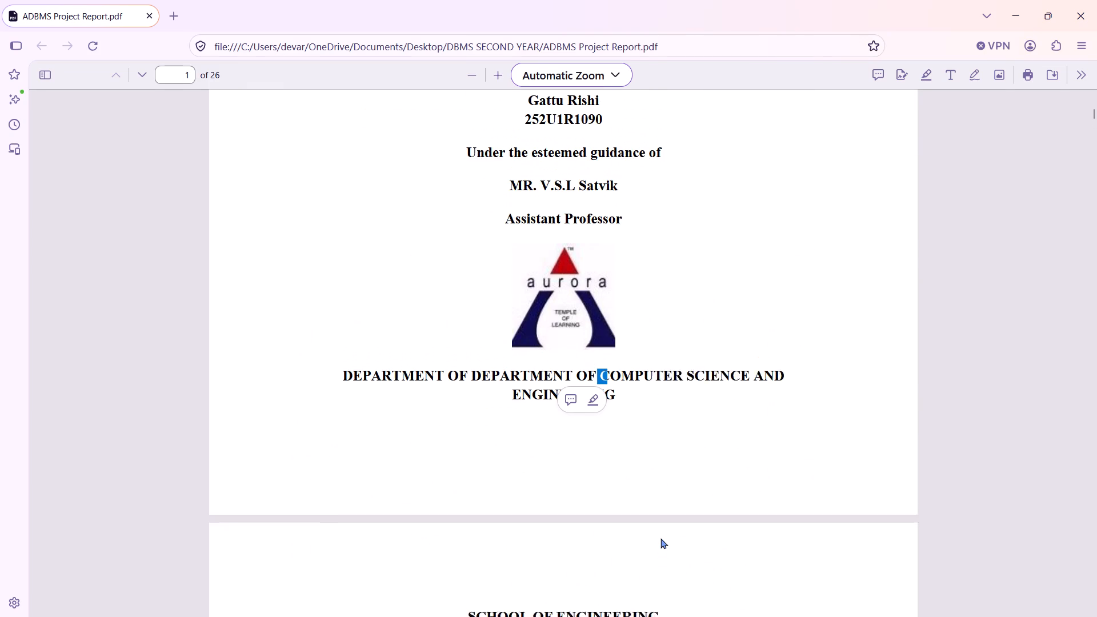
scroll(660, 538, "down", 1)
scroll(660, 538, "up", 1)
scroll(660, 538, "down", 2)
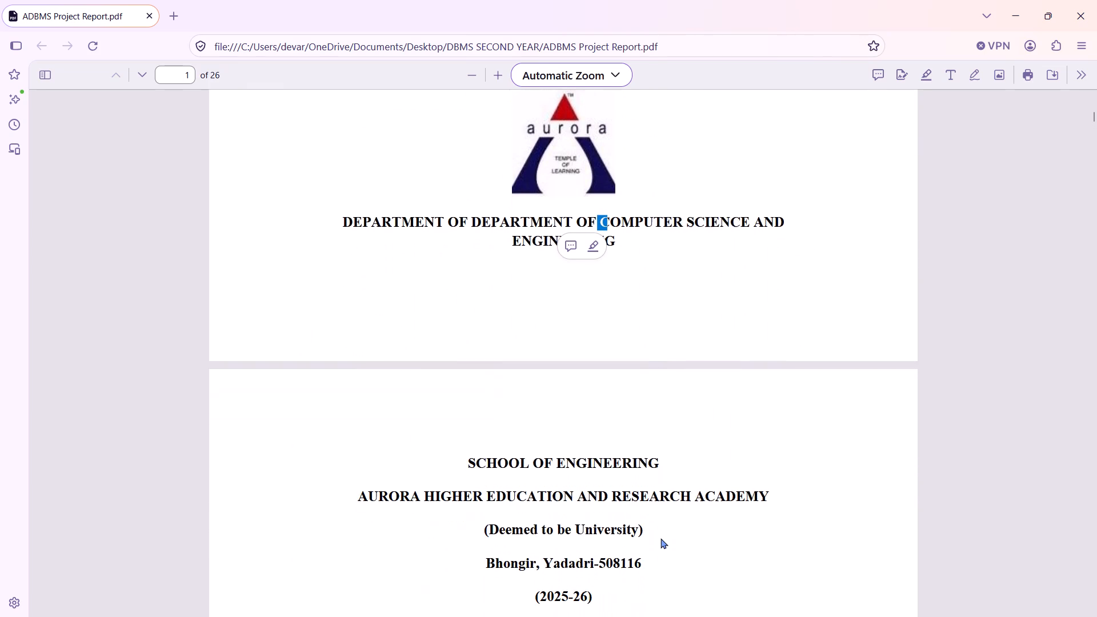
scroll(660, 538, "down", 2)
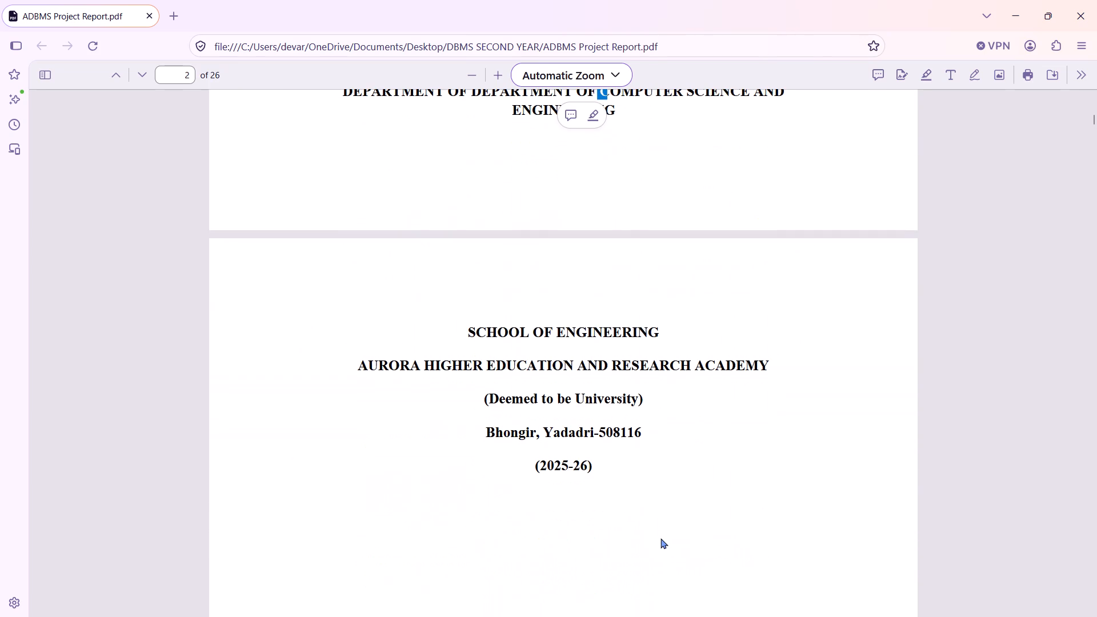
scroll(660, 538, "up", 3)
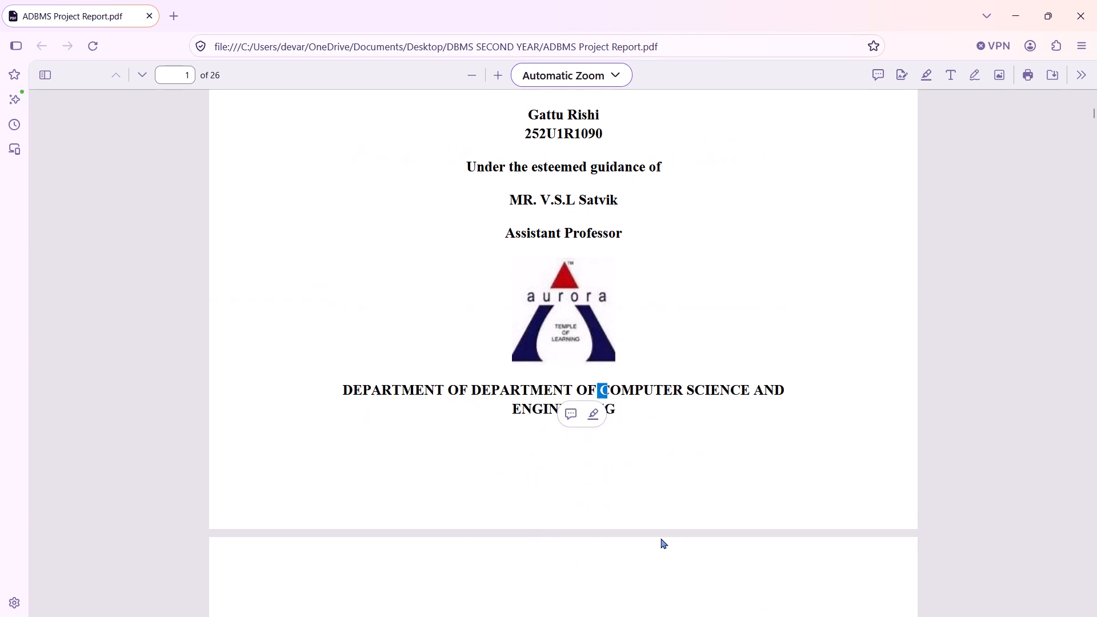
left_click(660, 538)
scroll(660, 538, "up", 1)
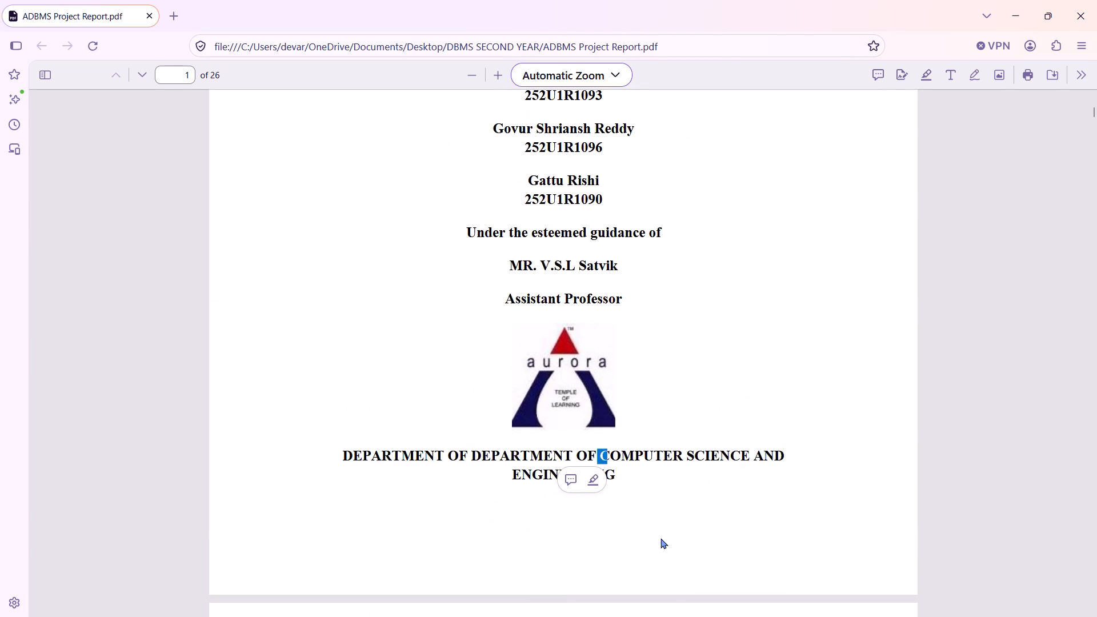
left_click(708, 383)
scroll(708, 383, "up", 1)
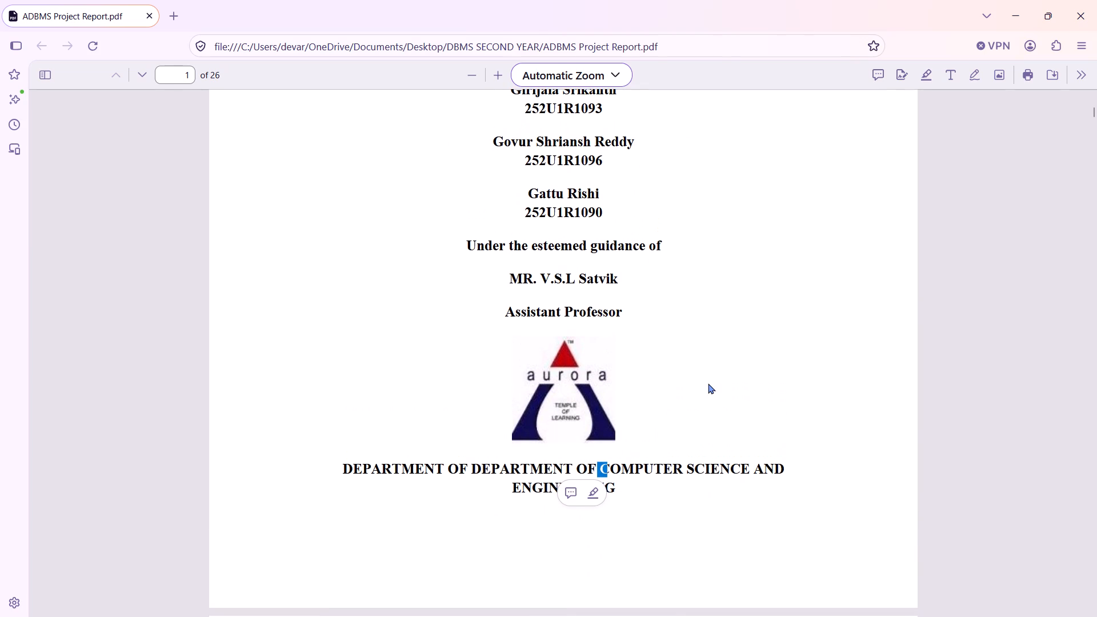
scroll(708, 383, "up", 3)
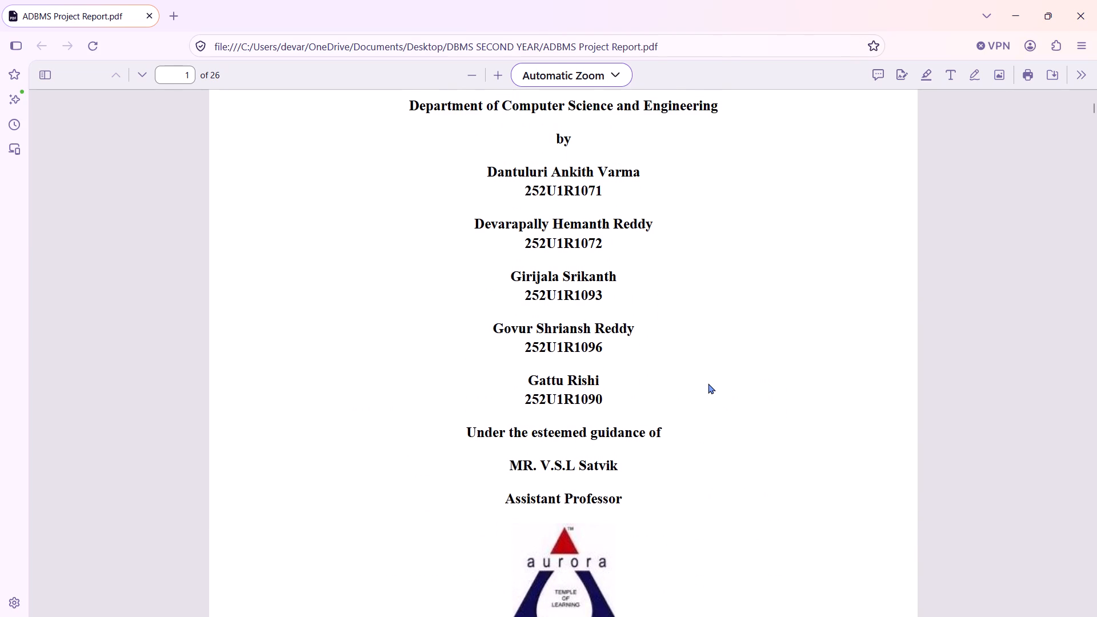
scroll(698, 415, "down", 2)
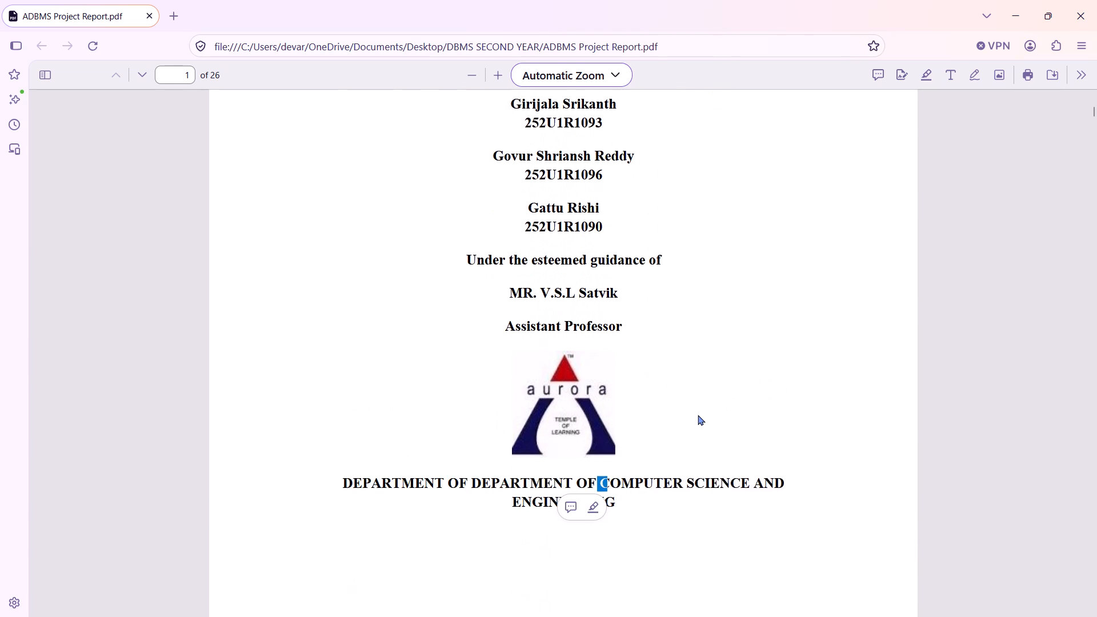
scroll(698, 415, "down", 3)
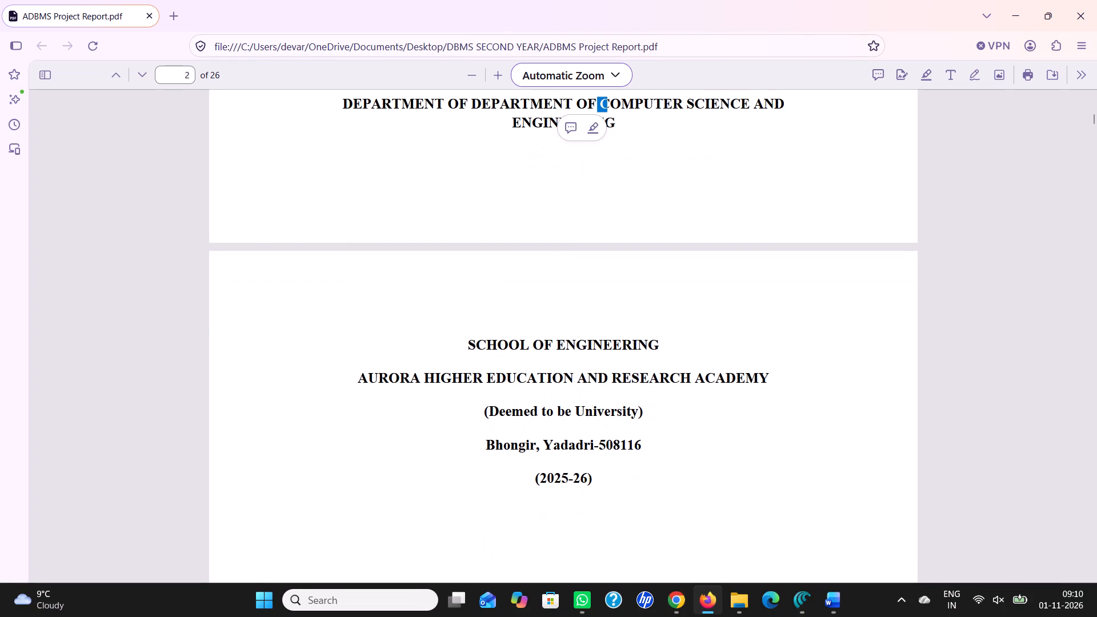
Examine the guide's signature block on the certificate page of ADBMS Project Report, and return to the Word lab report.
scroll(737, 506, "down", 7)
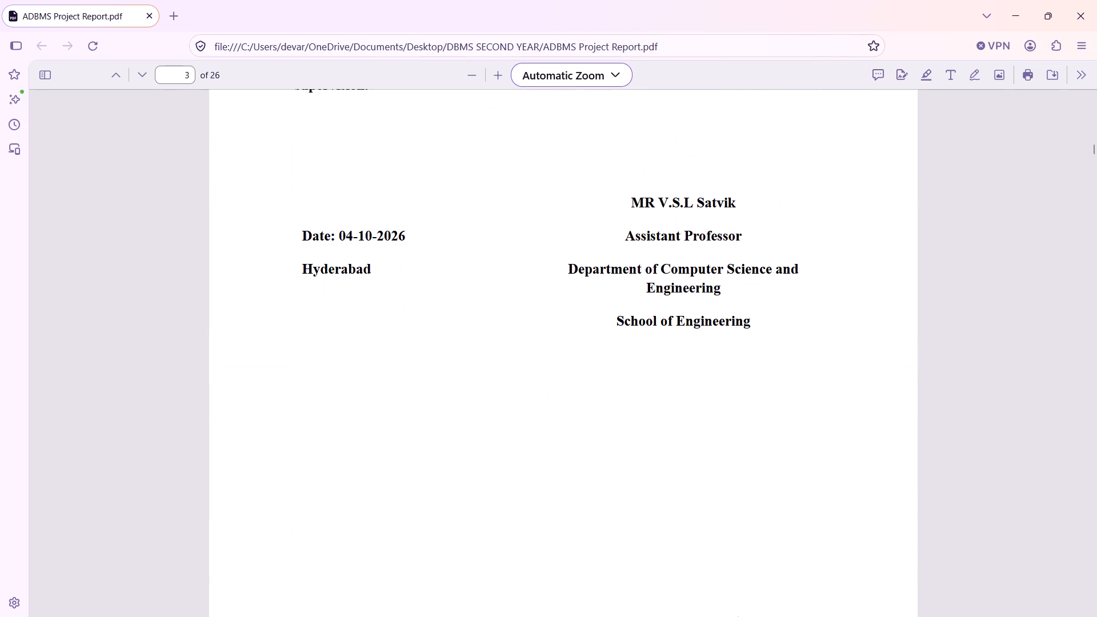
left_click(835, 551)
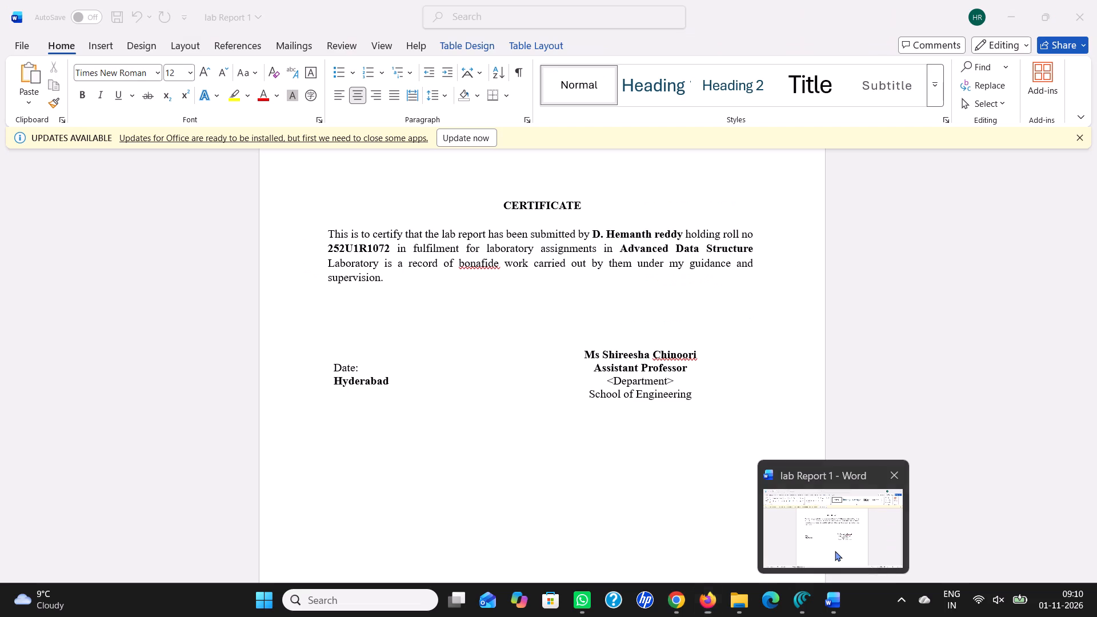
Replace the <Department> placeholder in the certificate's signature block with Department of Computer Science and Engineering in bold.
scroll(835, 551, "down", 1)
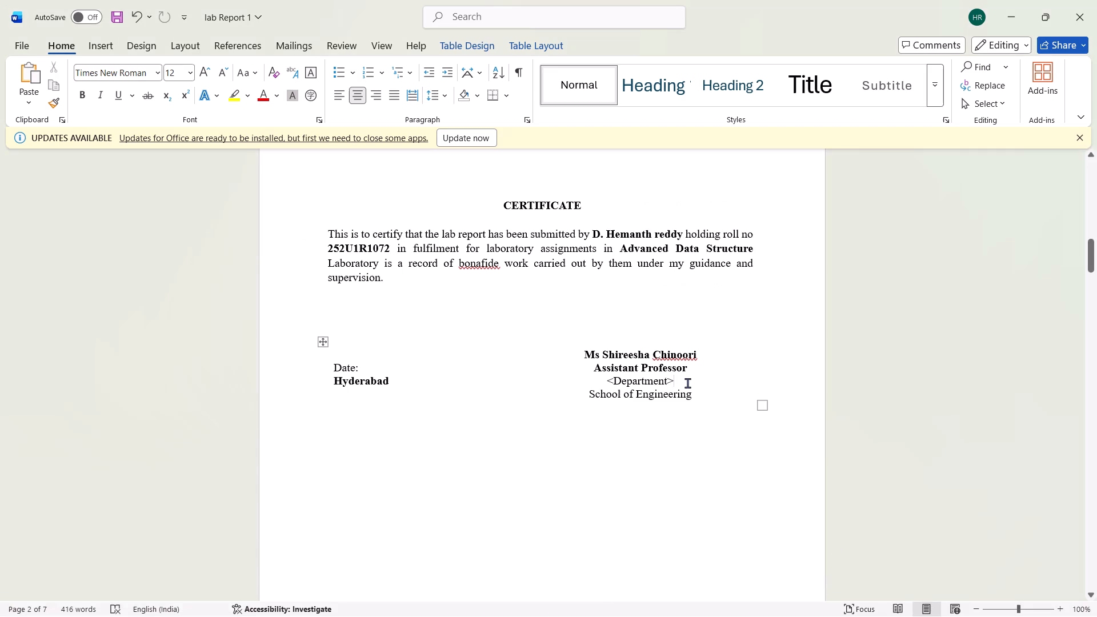
key("BackSpace")
key("BackSpace")
key("BackSpace")
key("BackSpace")
key("BackSpace")
key("BackSpace")
key("BackSpace")
key("BackSpace")
key("BackSpace")
key("BackSpace")
key("BackSpace")
key("BackSpace")
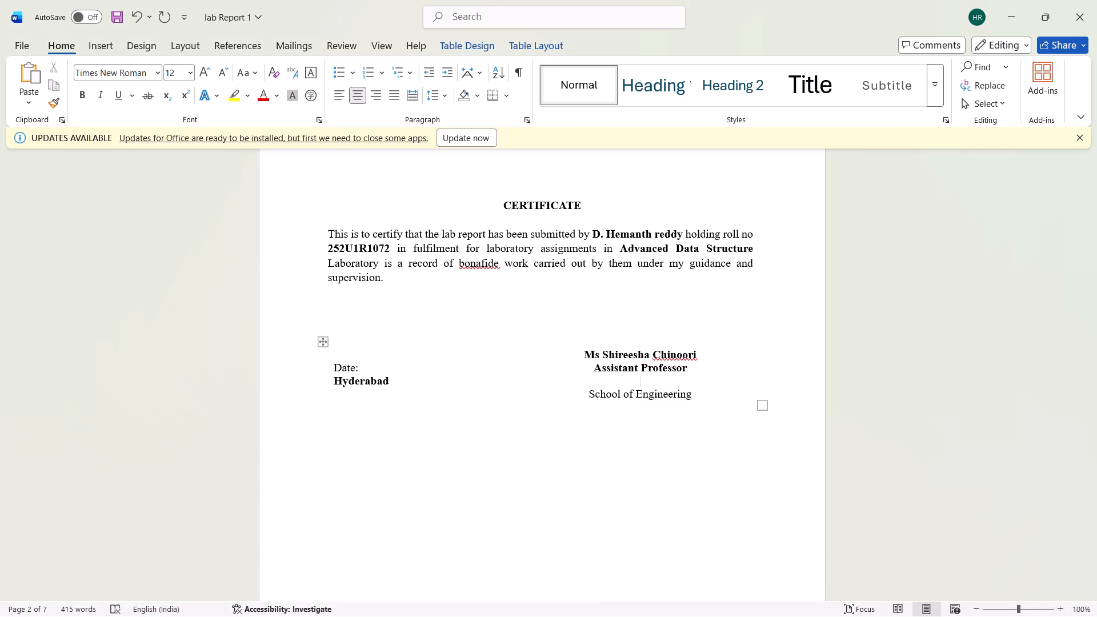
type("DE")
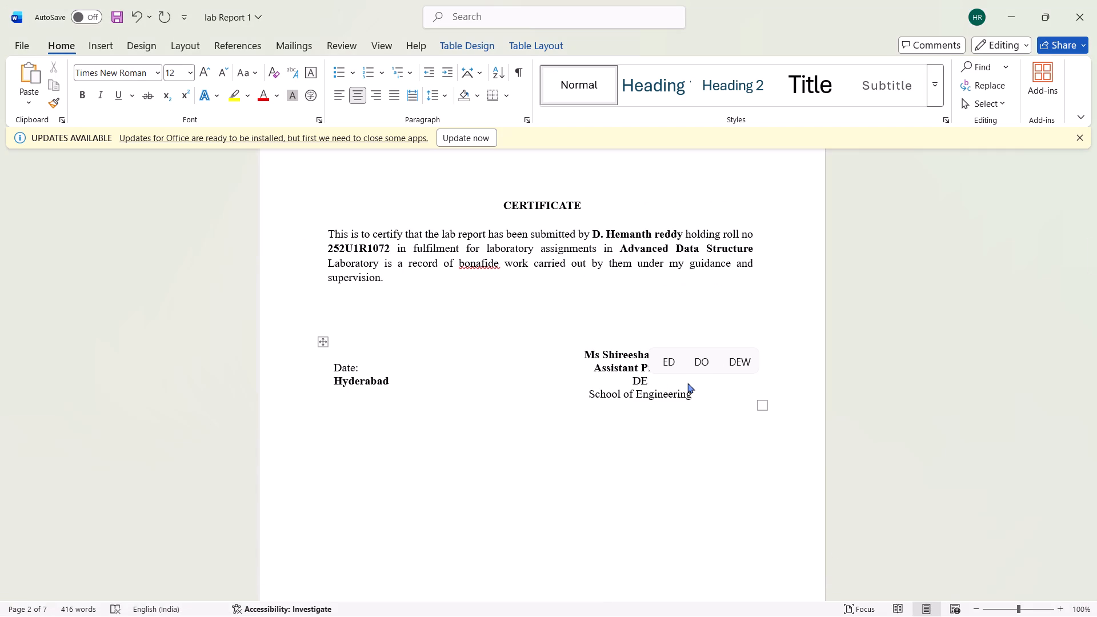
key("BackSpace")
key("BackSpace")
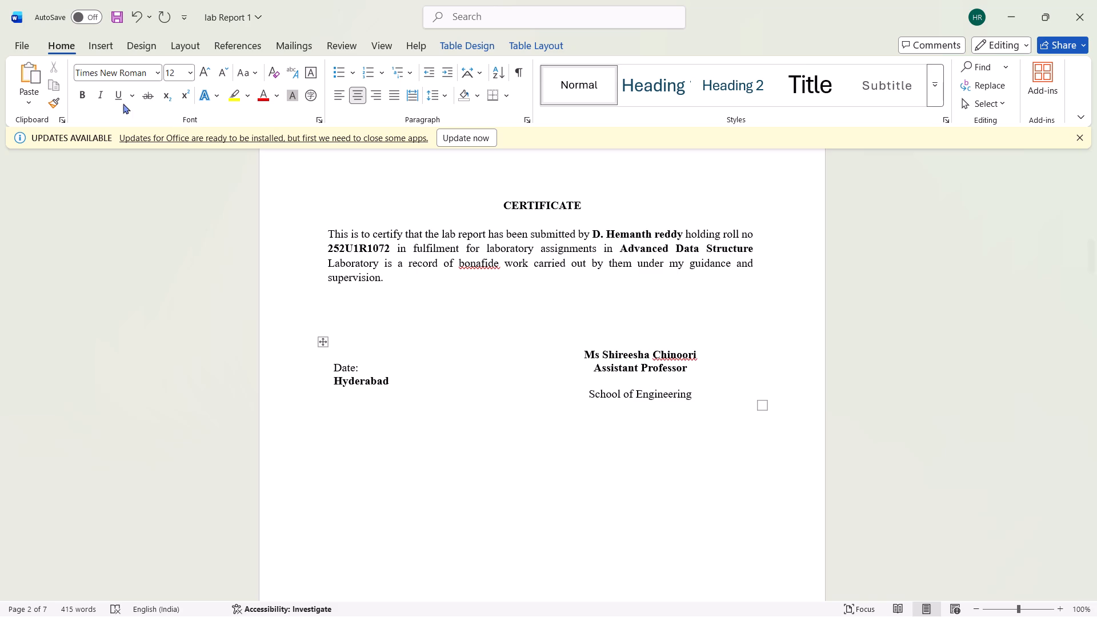
left_click(82, 87)
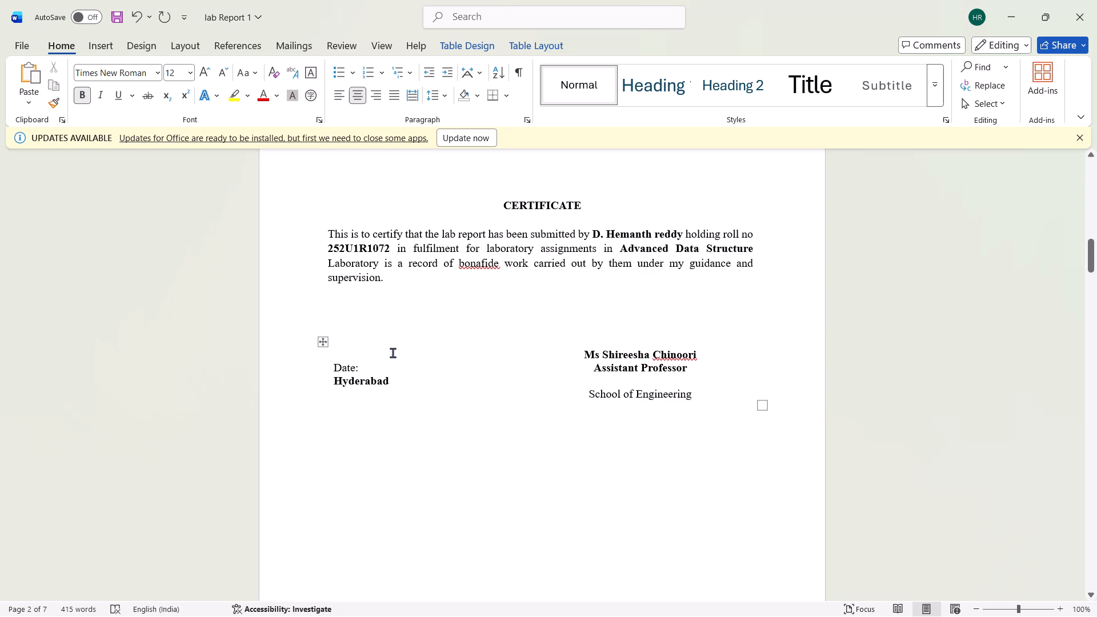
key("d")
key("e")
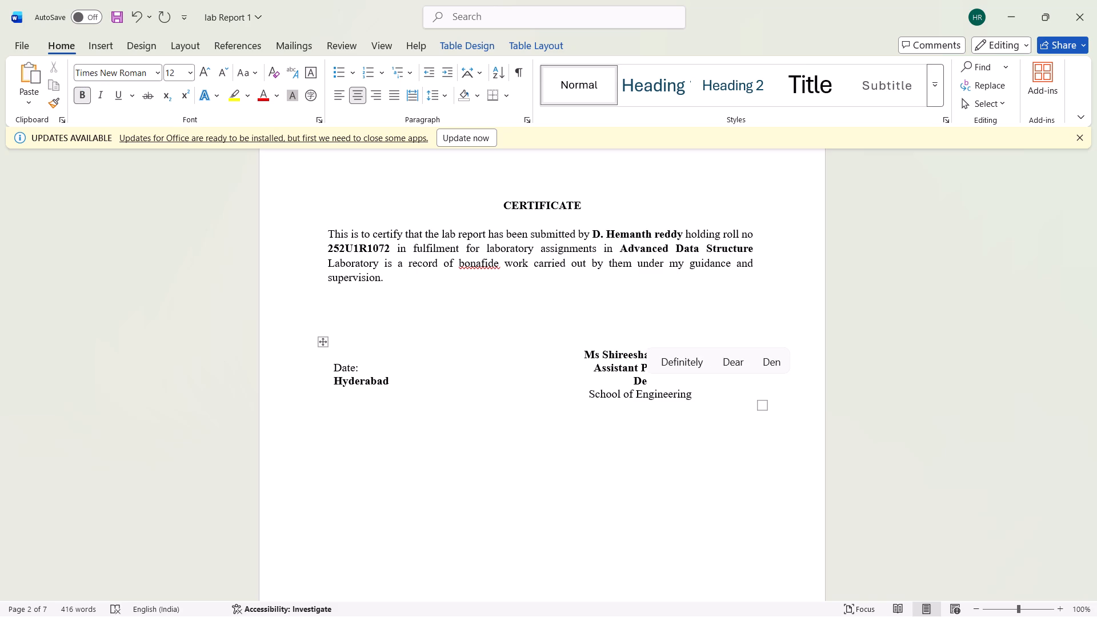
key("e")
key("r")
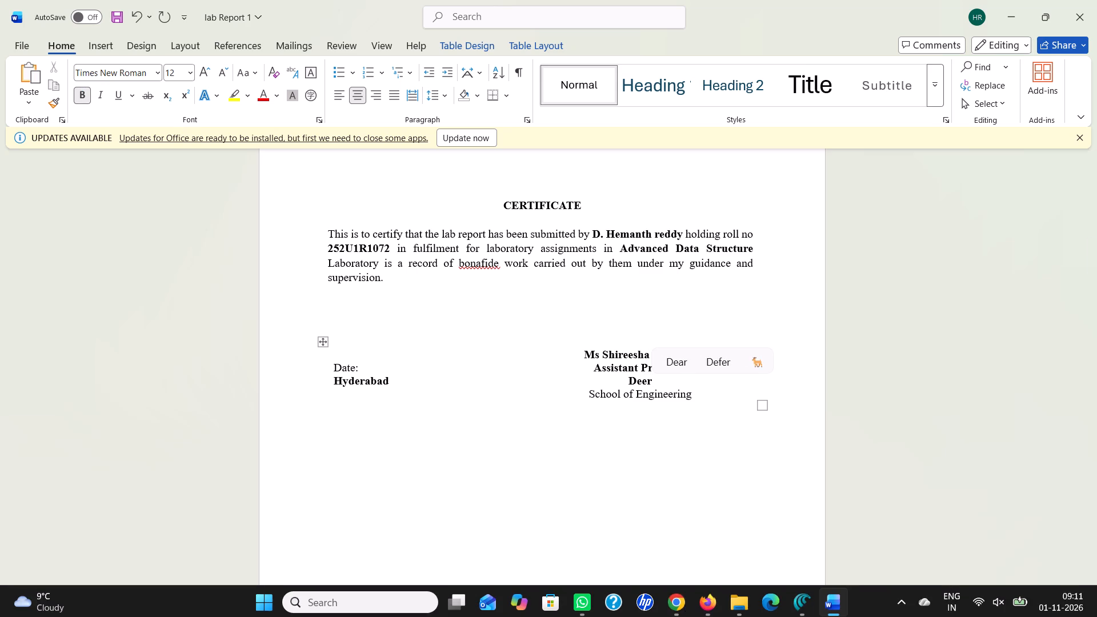
left_click(711, 605)
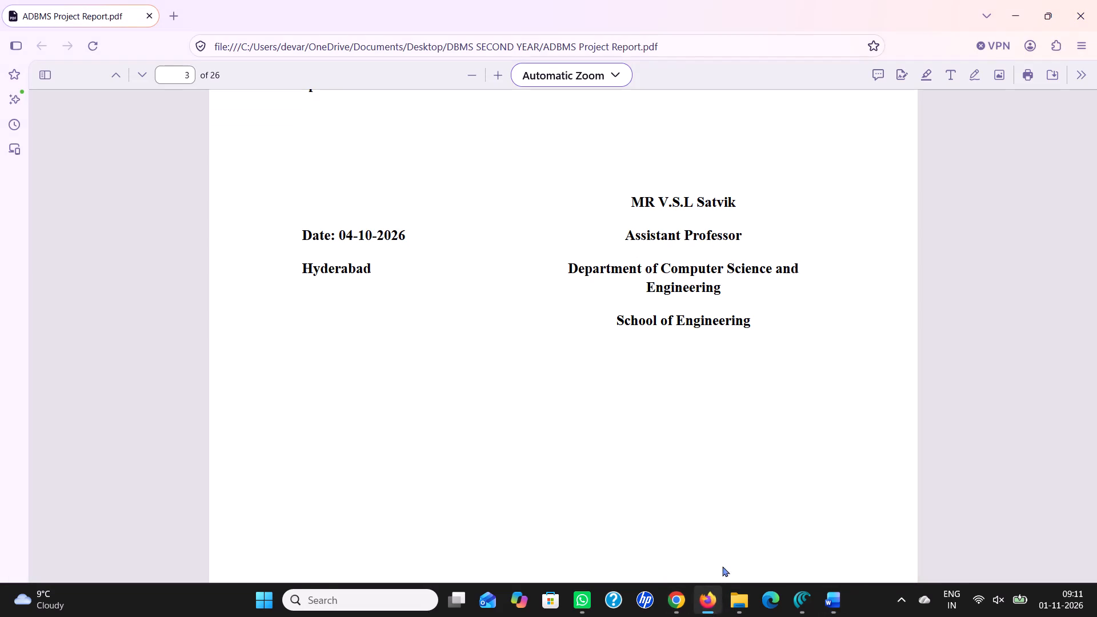
left_click(825, 608)
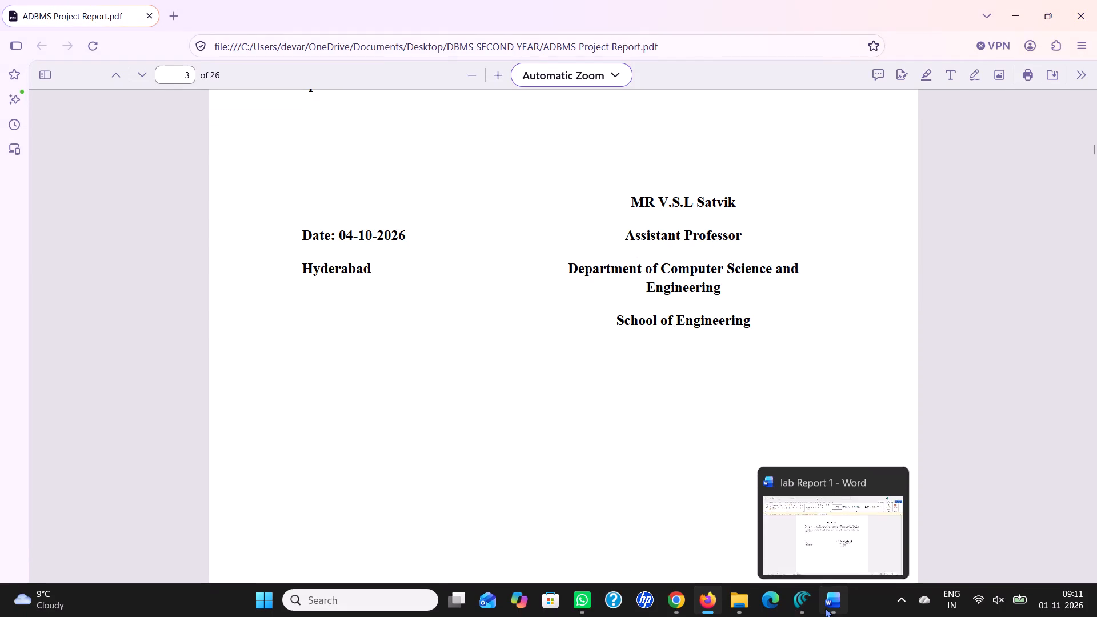
key("BackSpace")
key("BackSpace")
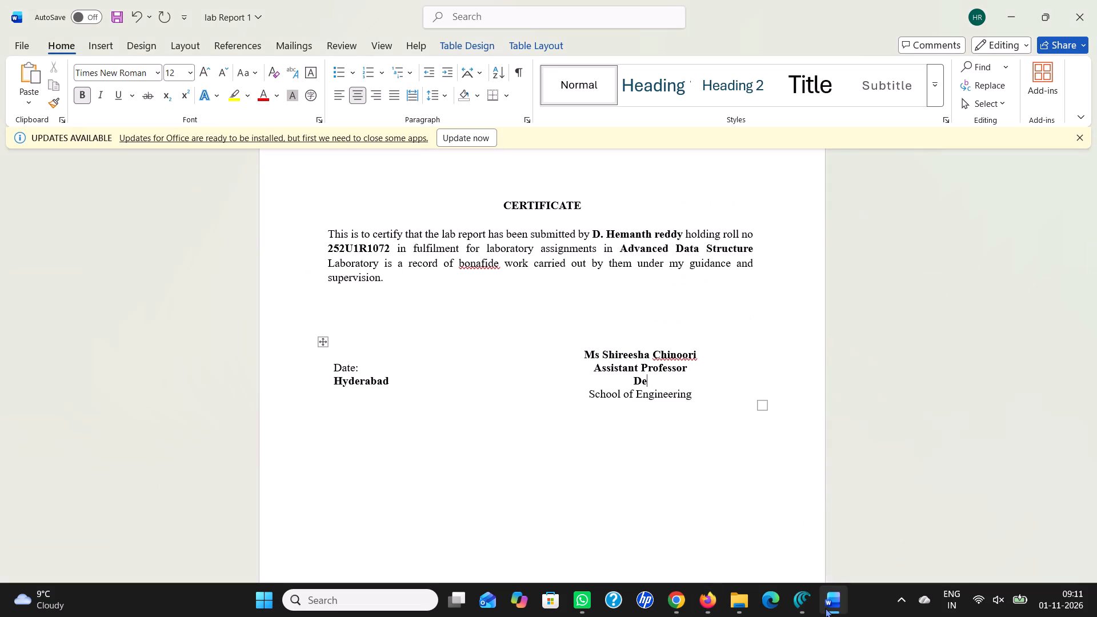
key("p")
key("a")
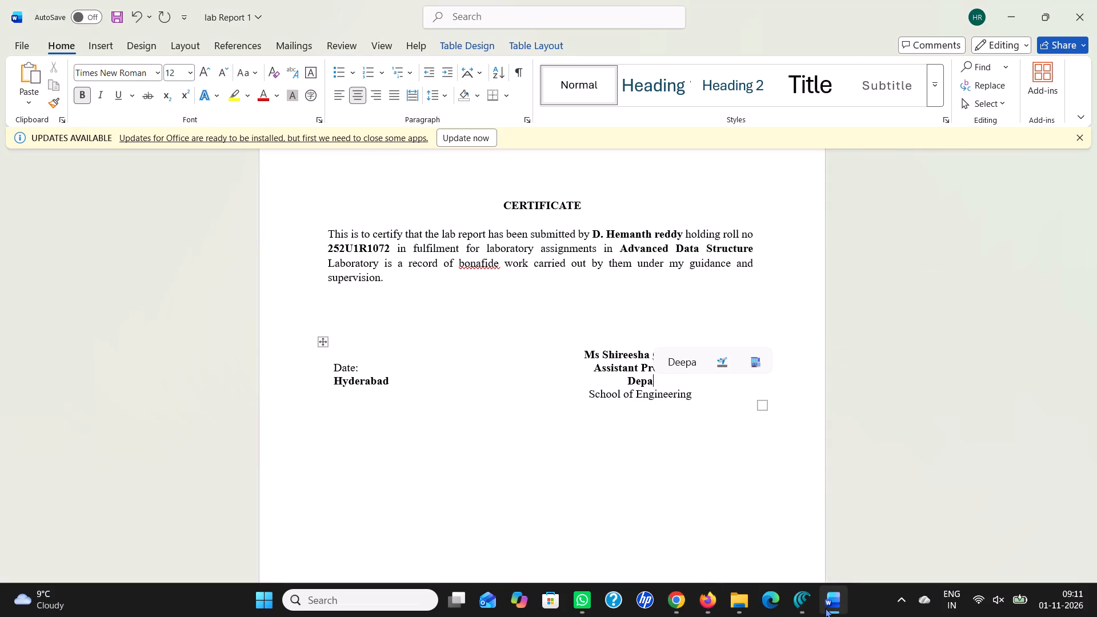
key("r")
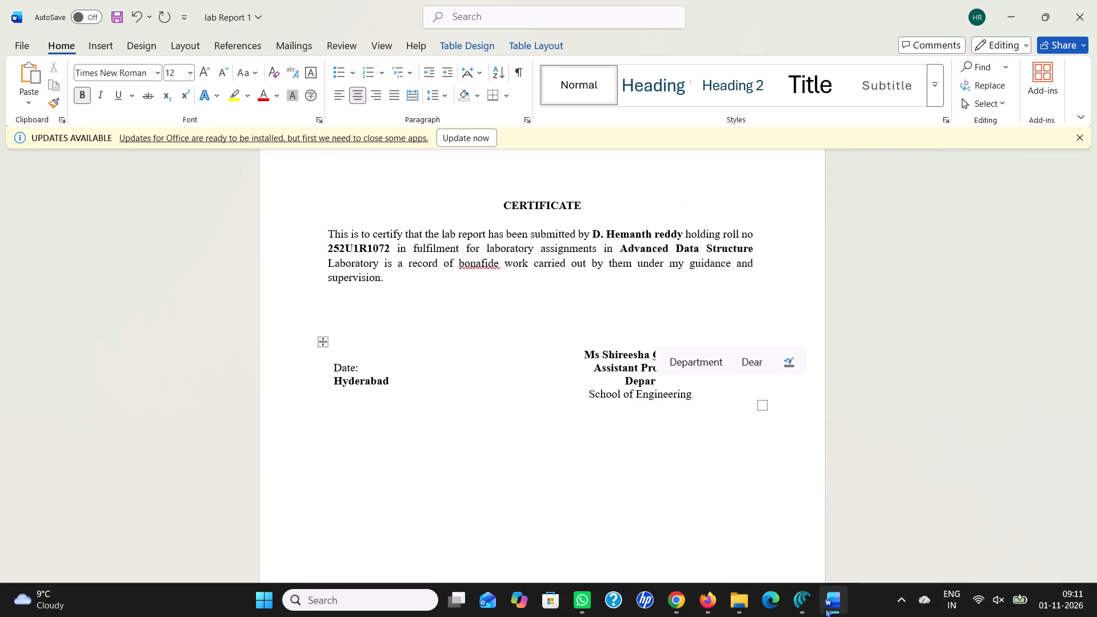
left_click(714, 363)
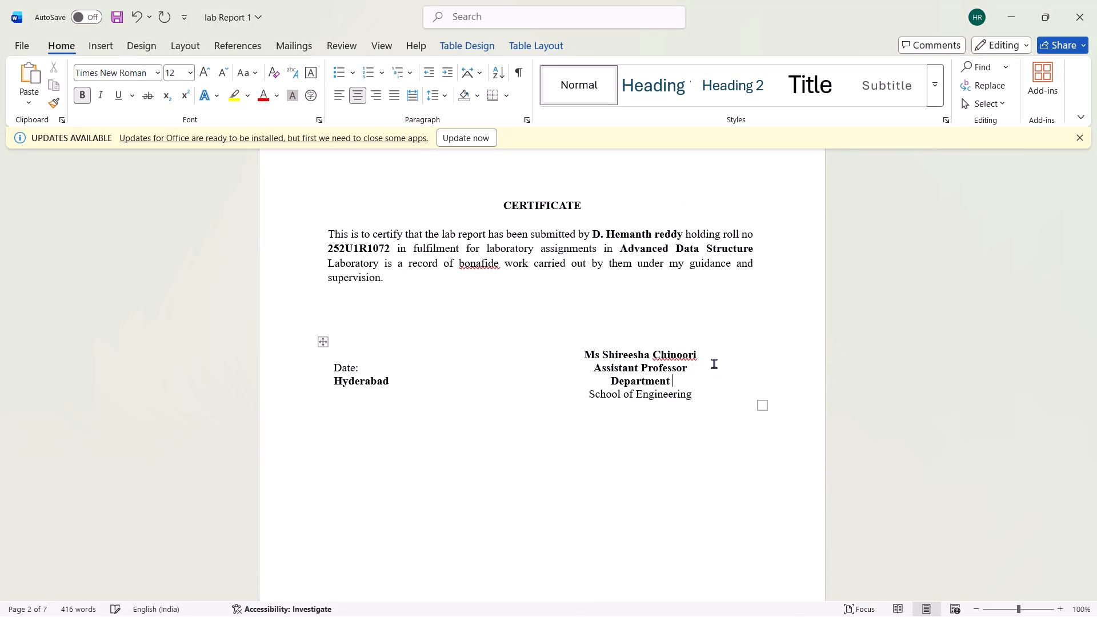
left_click(707, 600)
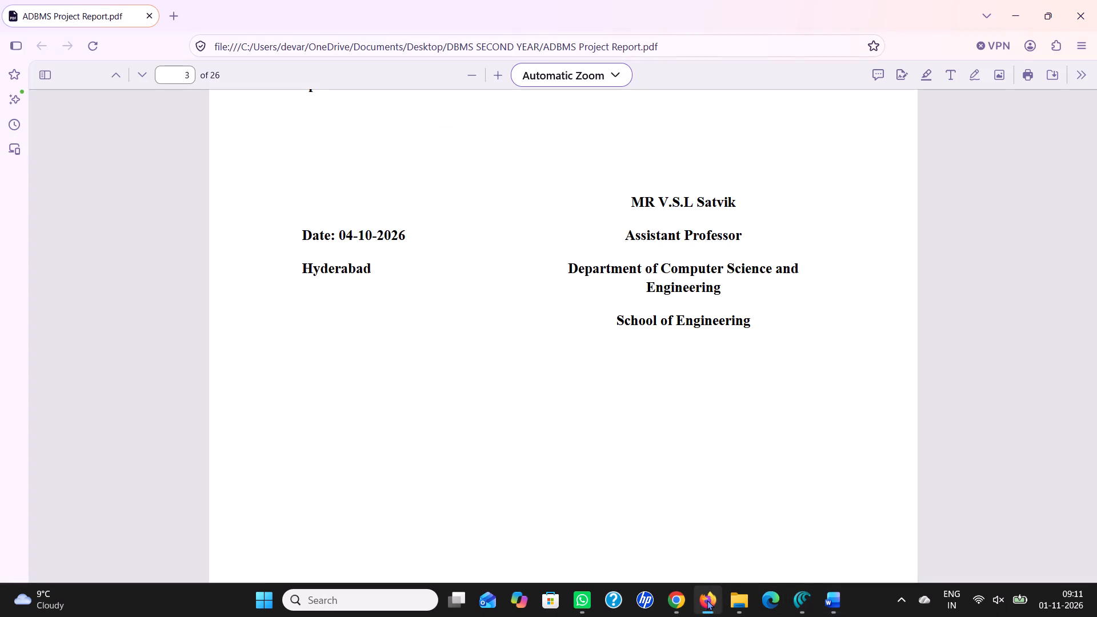
left_click(835, 595)
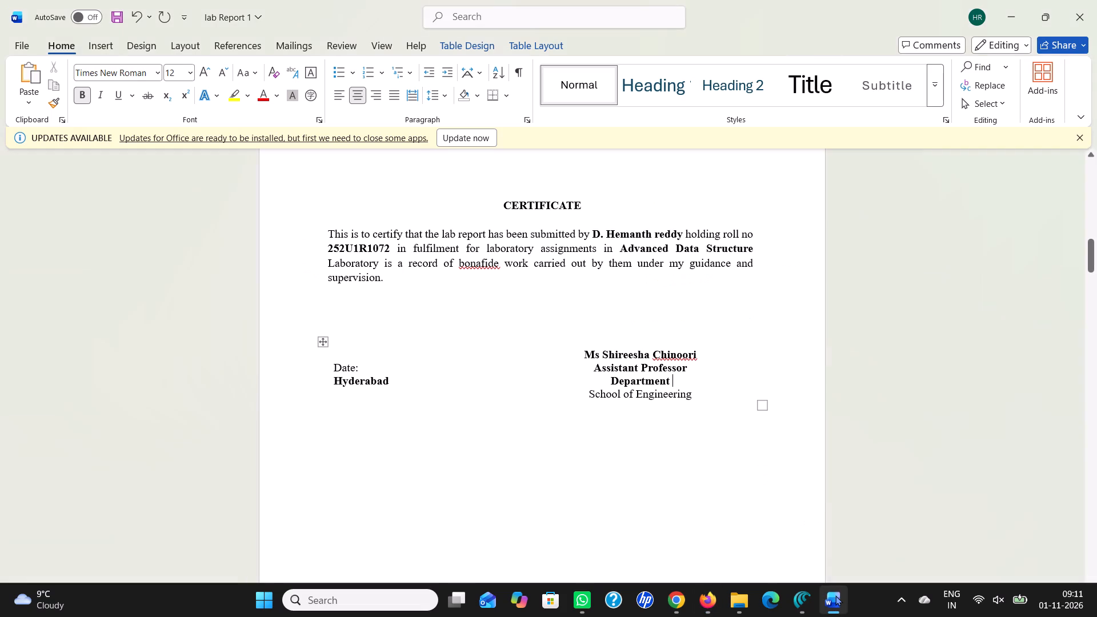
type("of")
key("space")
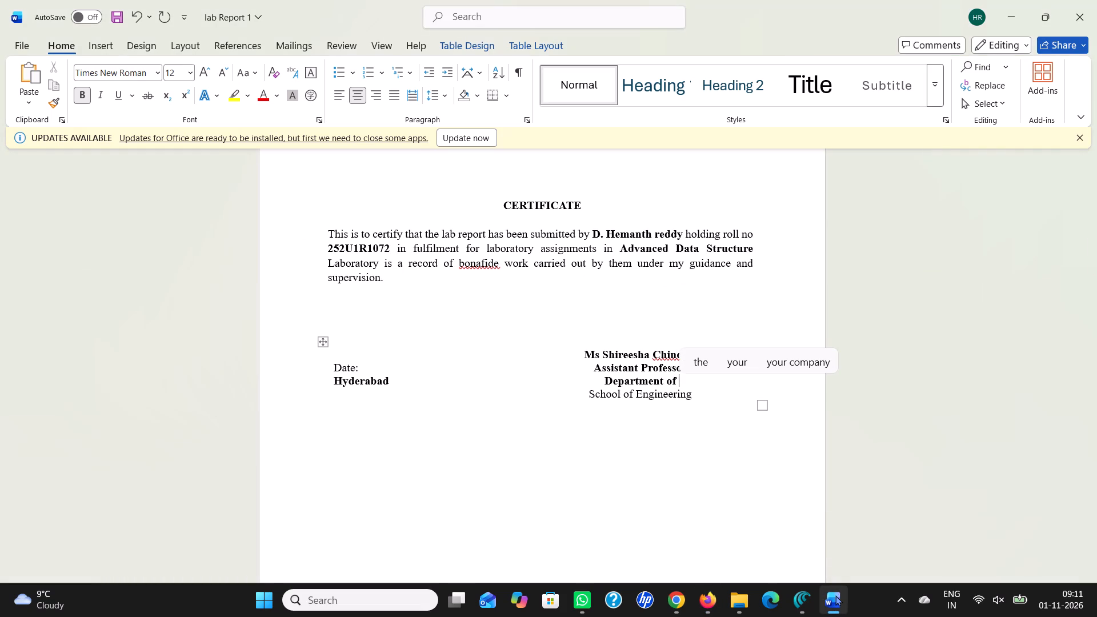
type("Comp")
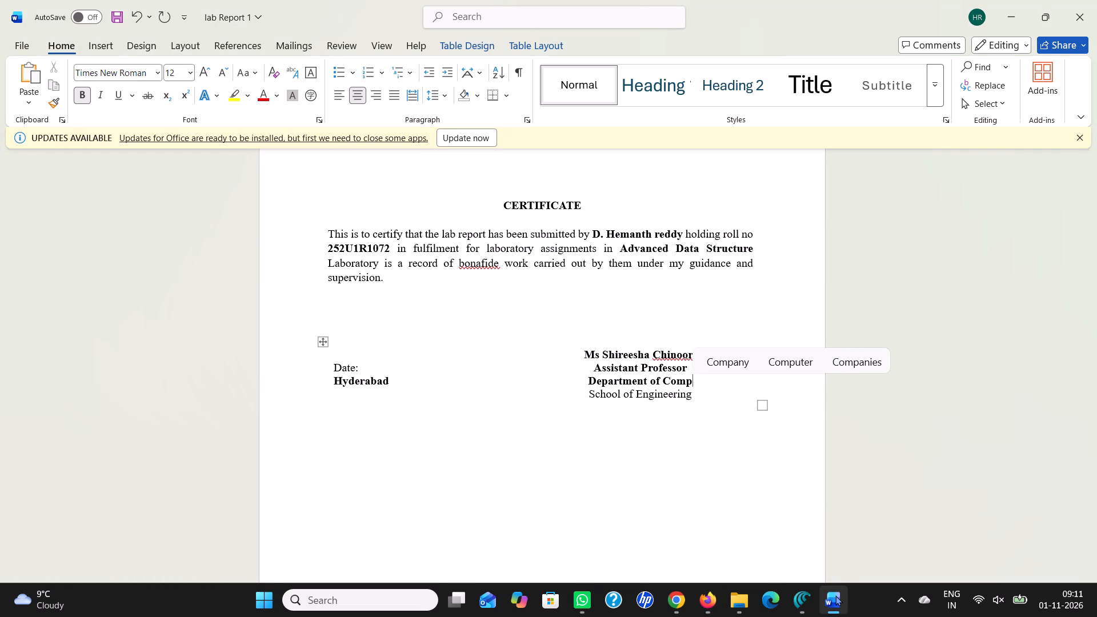
left_click(798, 366)
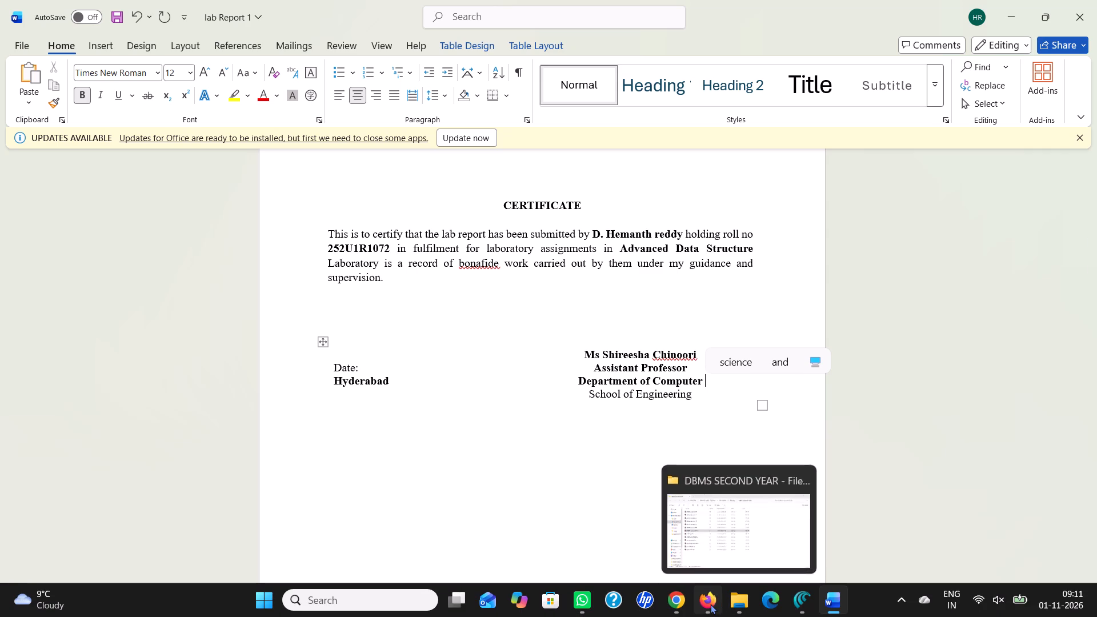
left_click(710, 604)
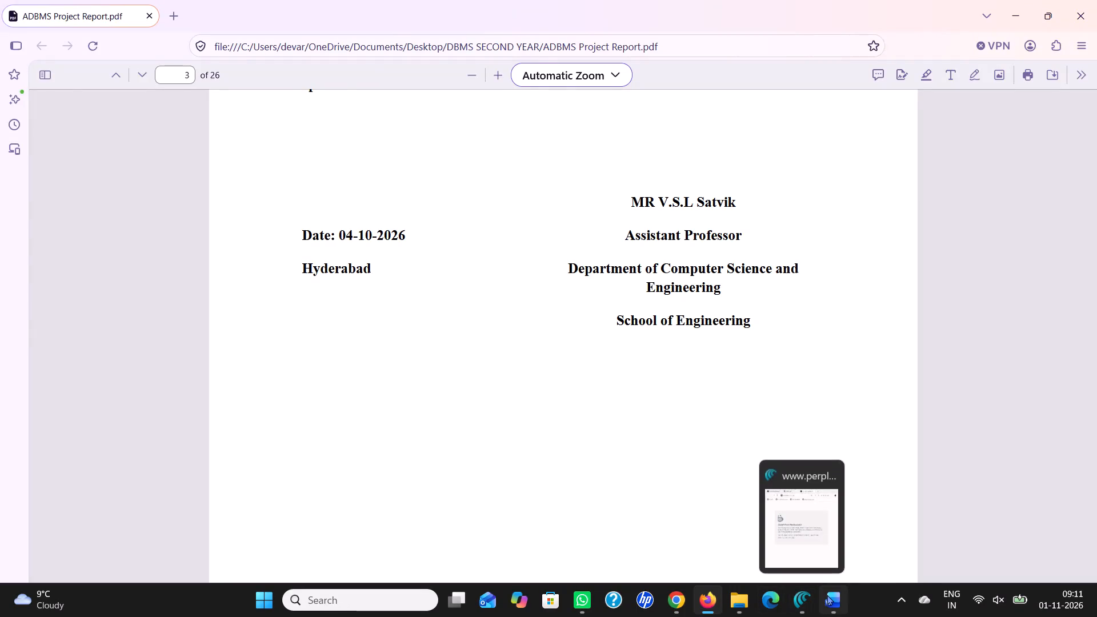
left_click(827, 595)
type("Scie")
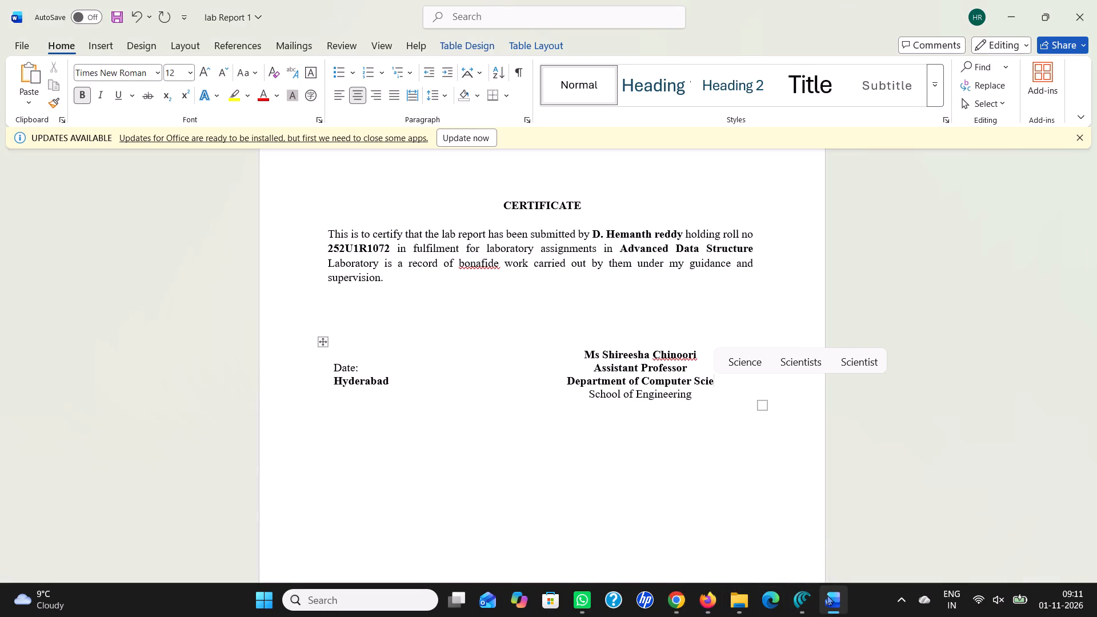
left_click(751, 368)
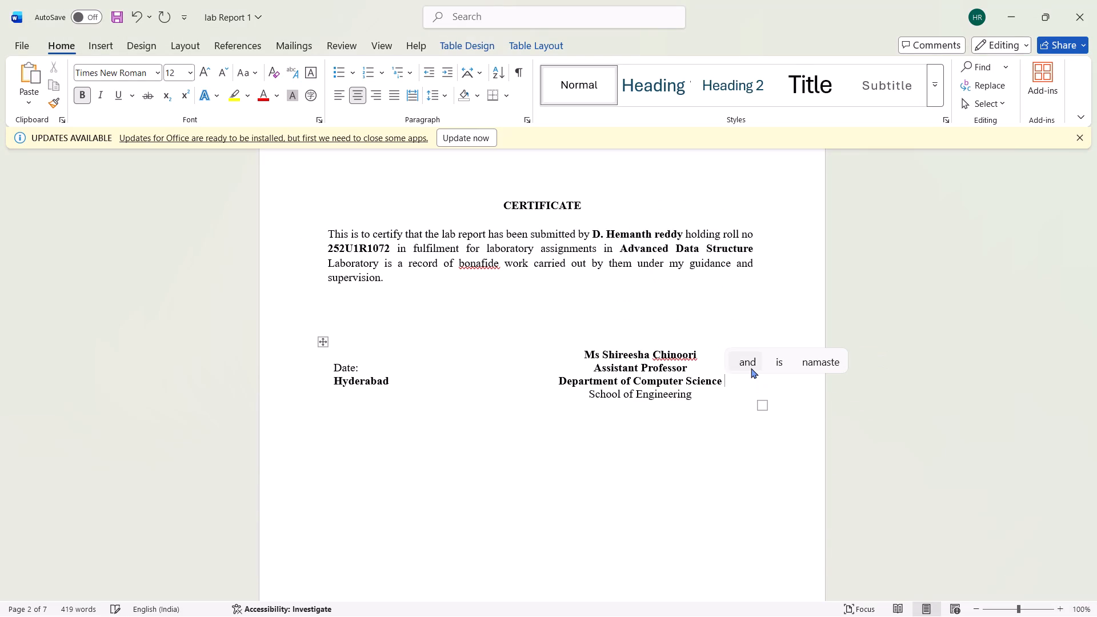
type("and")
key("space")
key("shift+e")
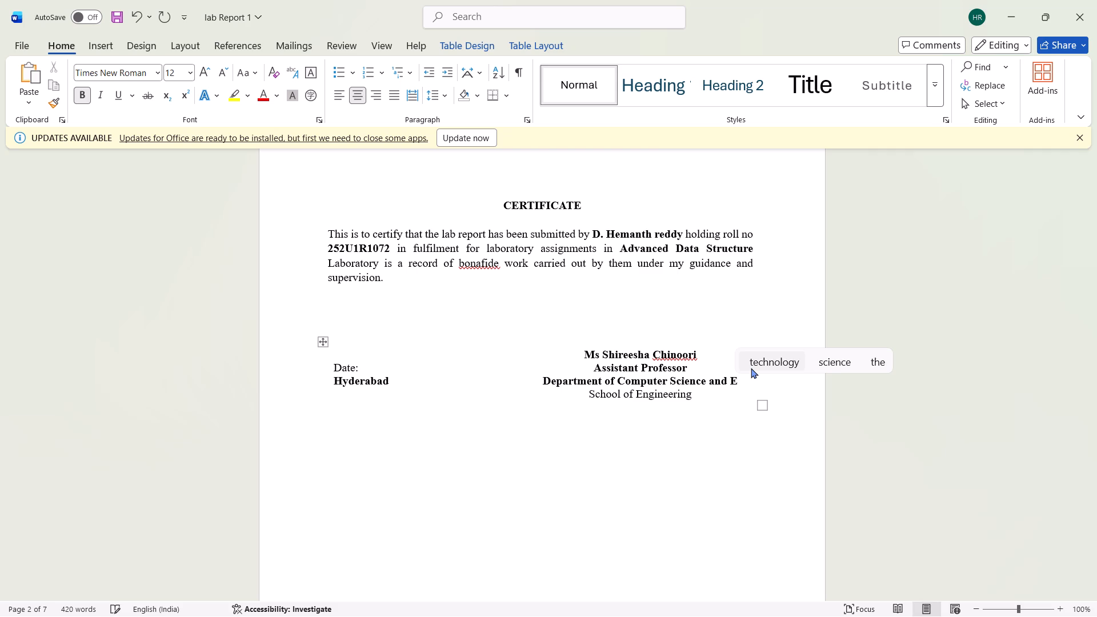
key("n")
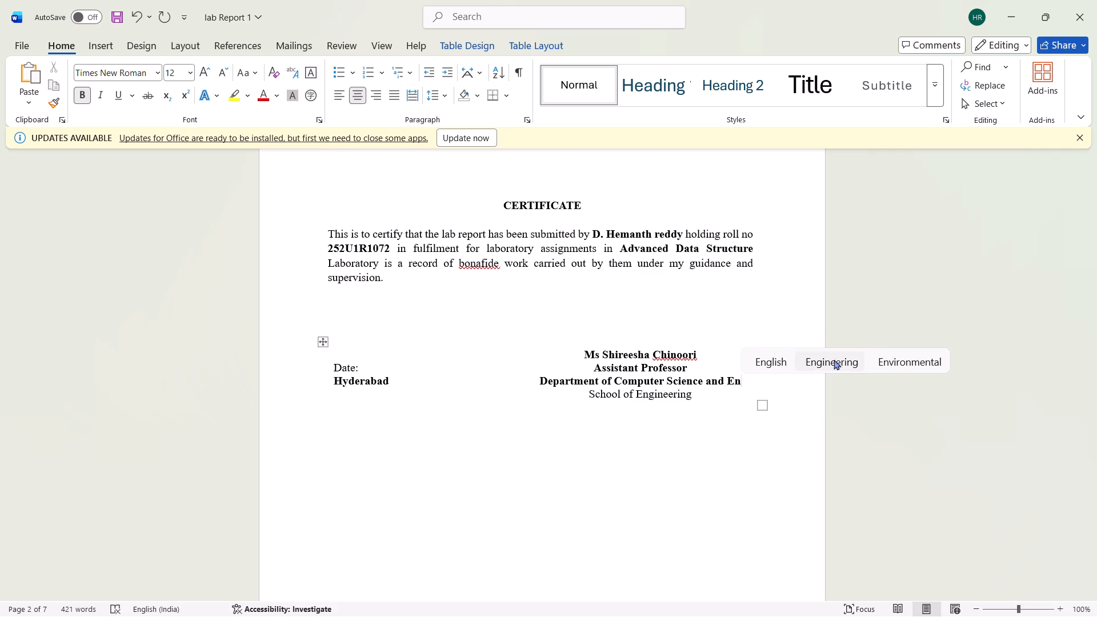
left_click(836, 357)
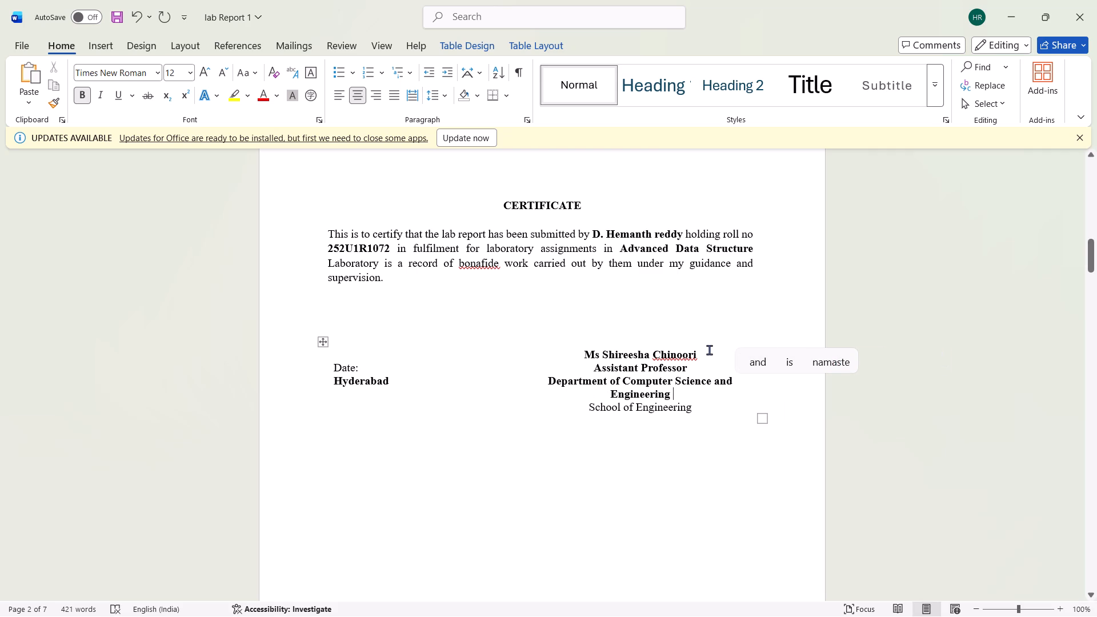
Add a trailing space after the guide's name on the certificate page and re-enter the space between first name and surname.
left_click(699, 356)
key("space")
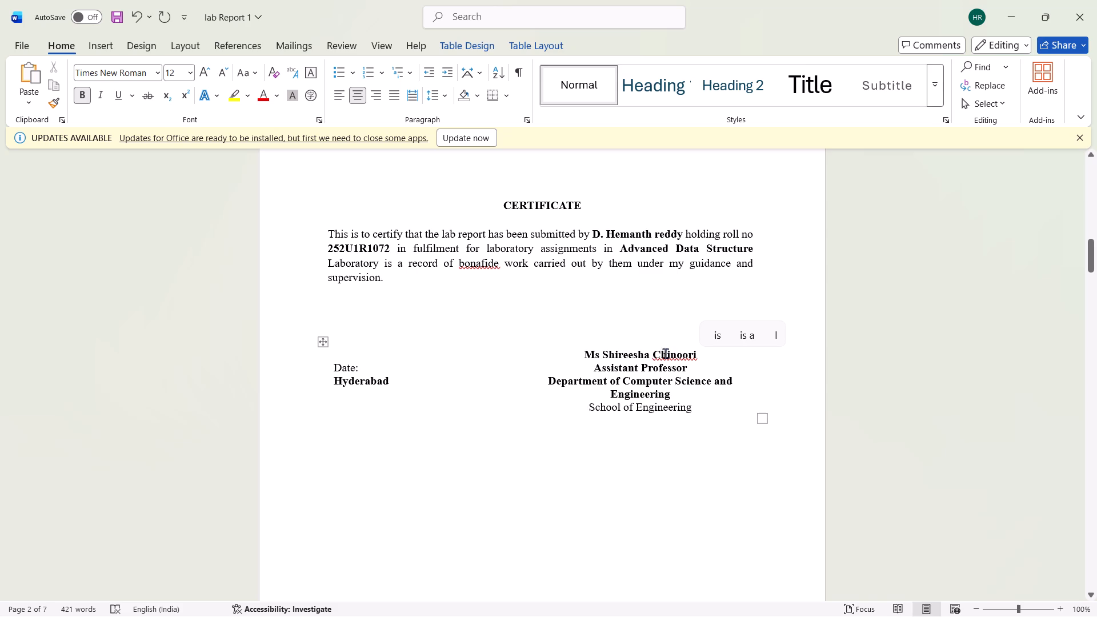
left_click(652, 353)
key("BackSpace")
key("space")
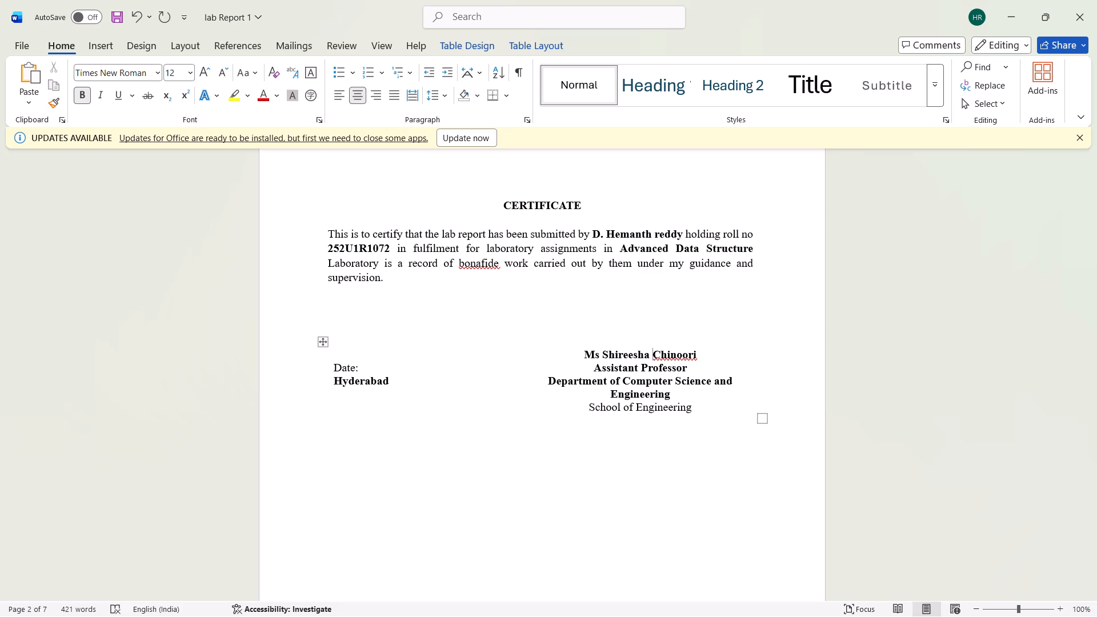
Enter 01-11-2026 after the Date: label on the certificate page.
left_click(362, 369)
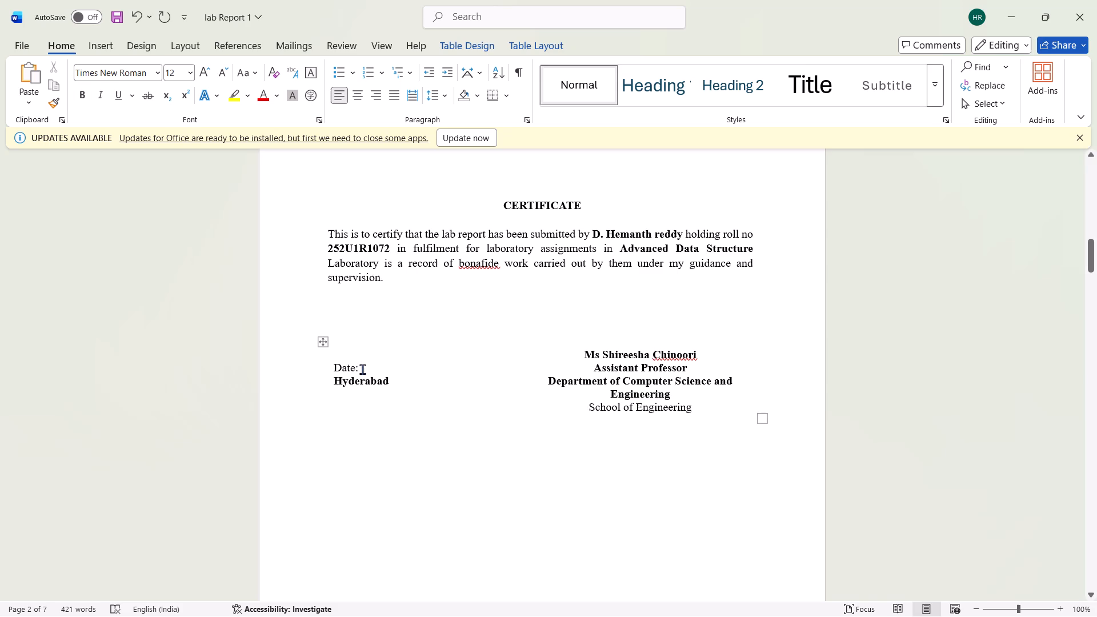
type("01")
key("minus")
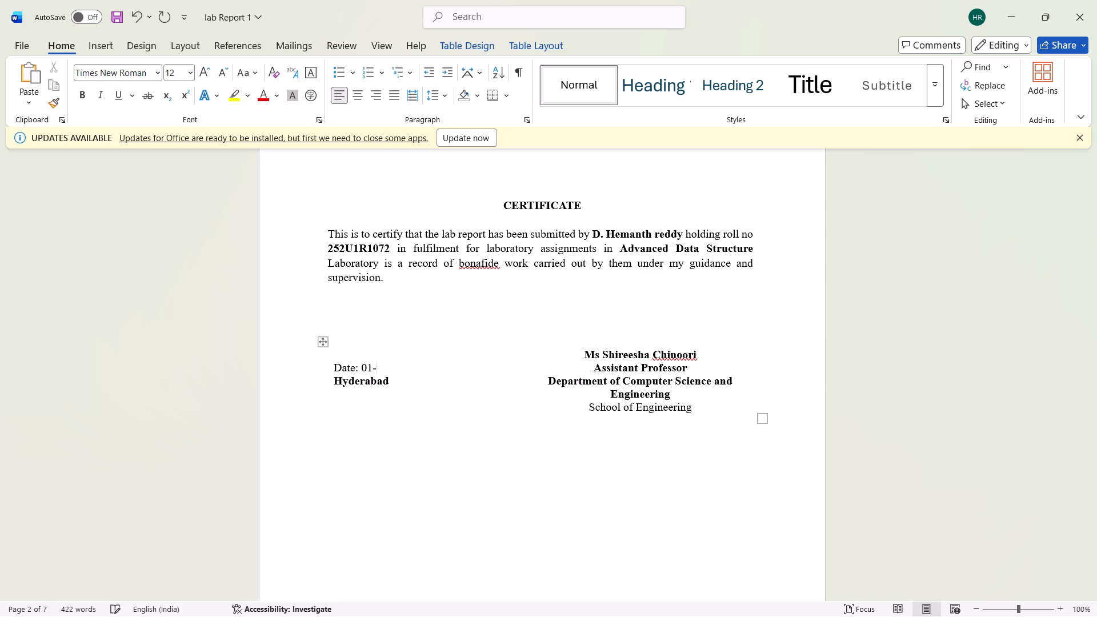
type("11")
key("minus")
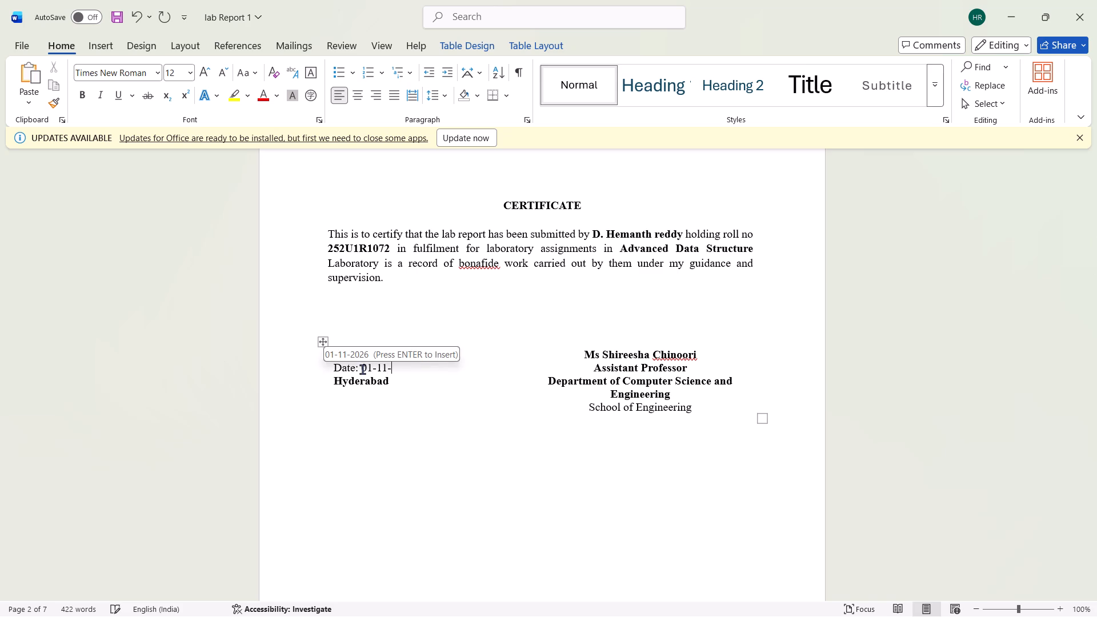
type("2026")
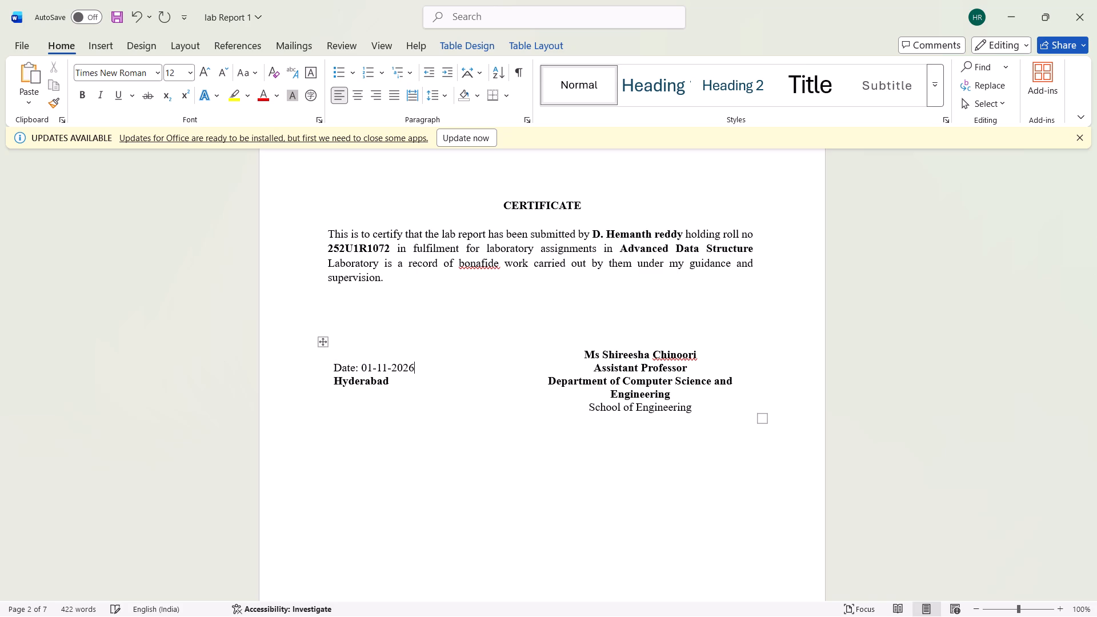
Replace the < Department name> placeholder on the cover page with COMPUTER SCIENCE AND ENGINEERING, copied from the department line below the logo.
scroll(495, 280, "up", 2)
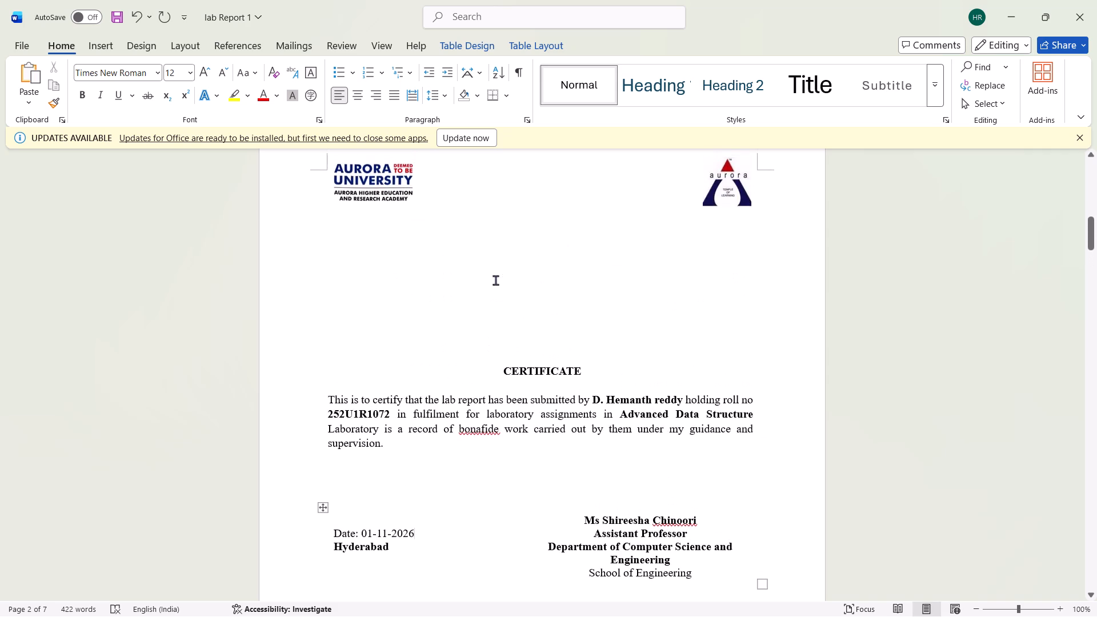
scroll(495, 280, "up", 2)
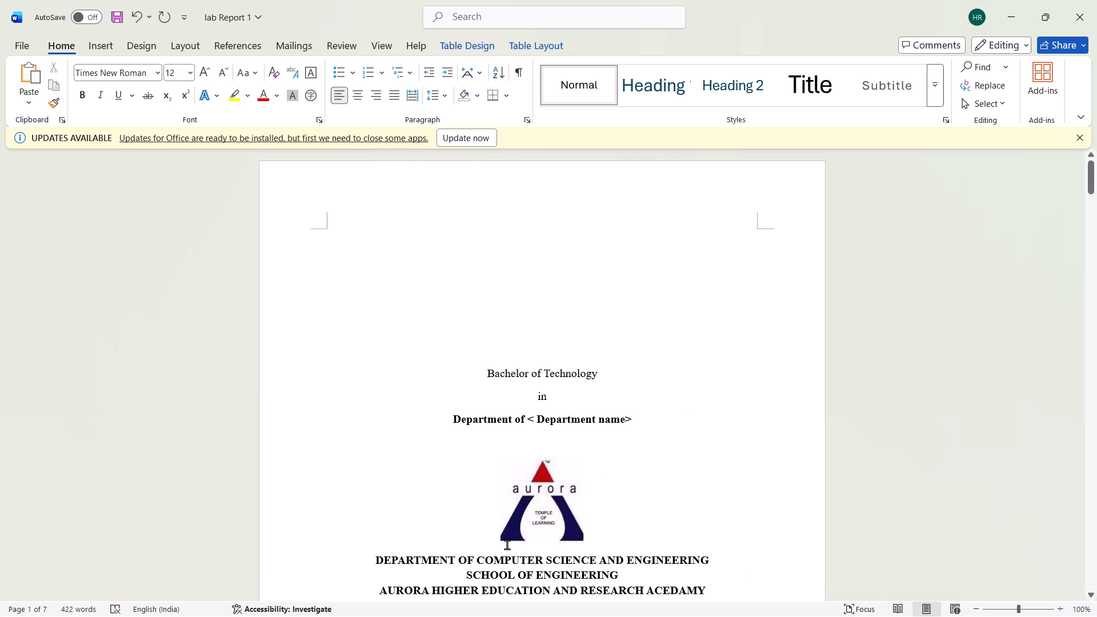
left_click_drag(475, 562, 687, 562)
key("ctrl+c")
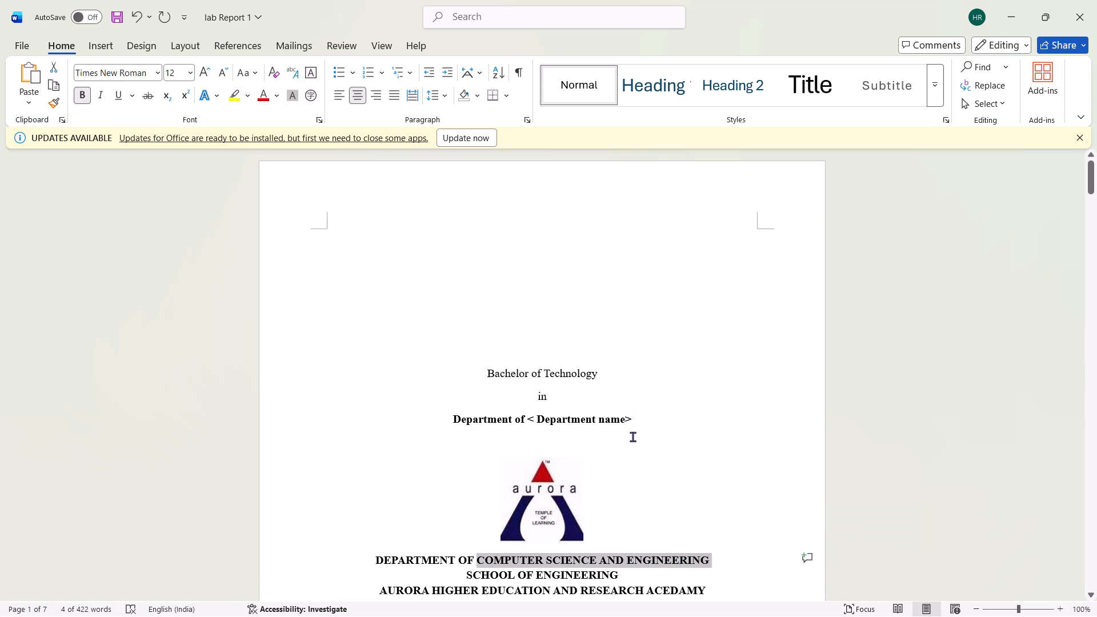
left_click_drag(635, 423, 528, 423)
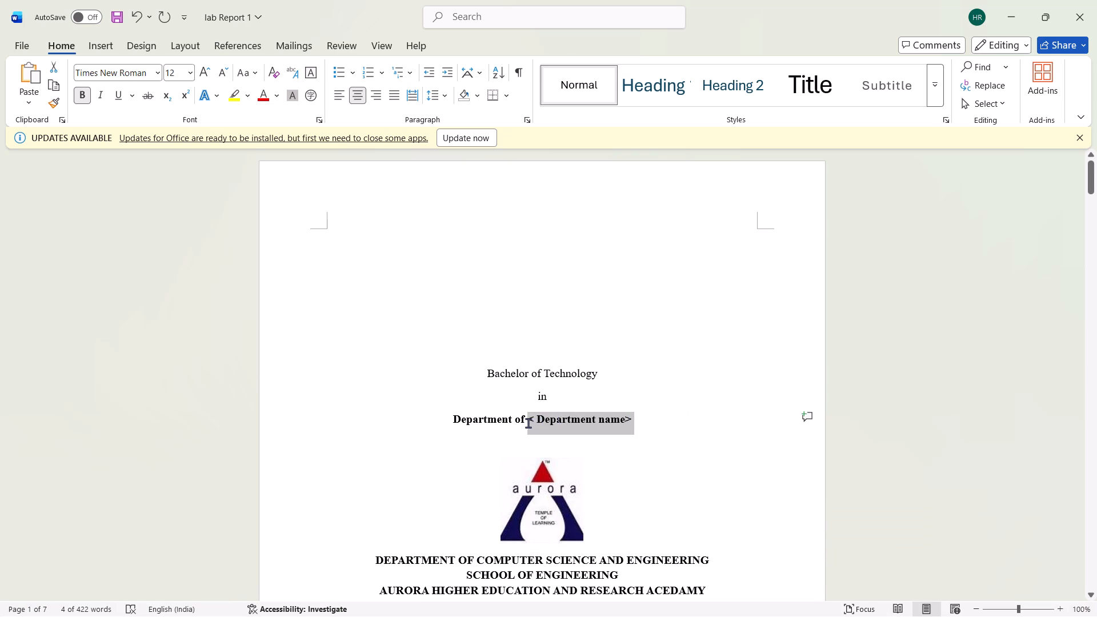
left_click_drag(528, 423, 527, 423)
key("ctrl+v")
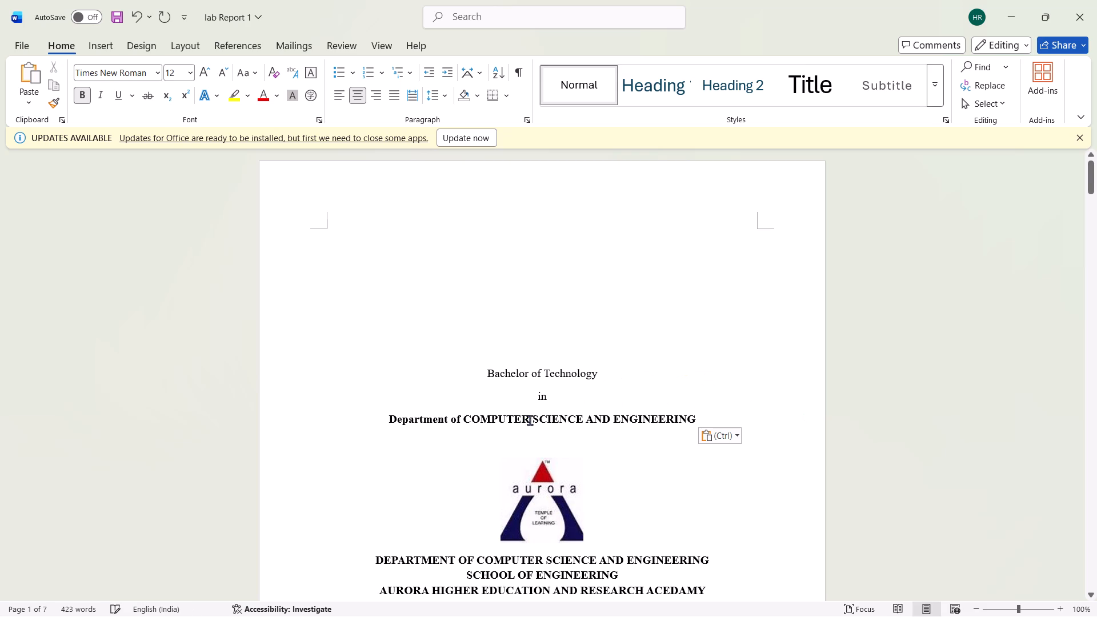
scroll(630, 314, "up", 1)
Review the lab report from the certificate page through the code sections to the final output page.
scroll(371, 265, "down", 3)
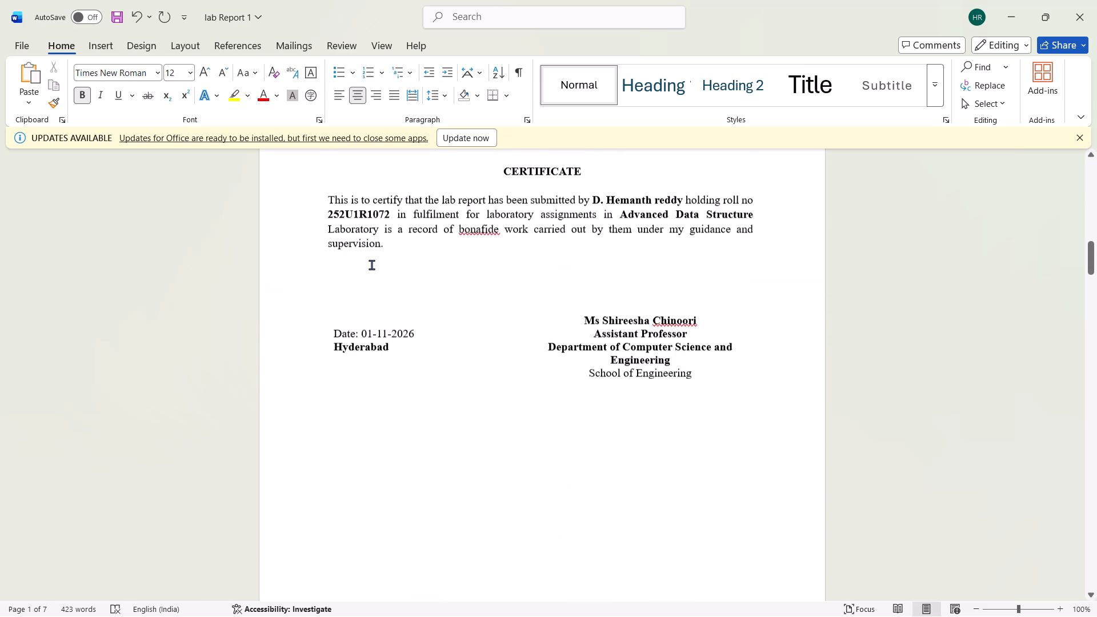
scroll(371, 265, "down", 1)
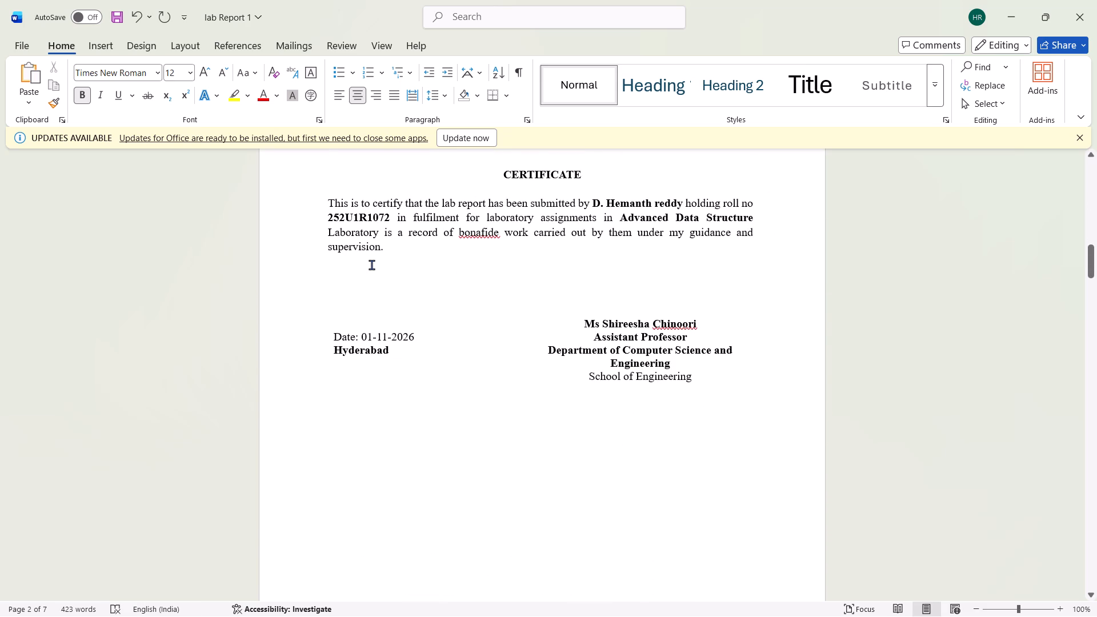
scroll(371, 265, "down", 4)
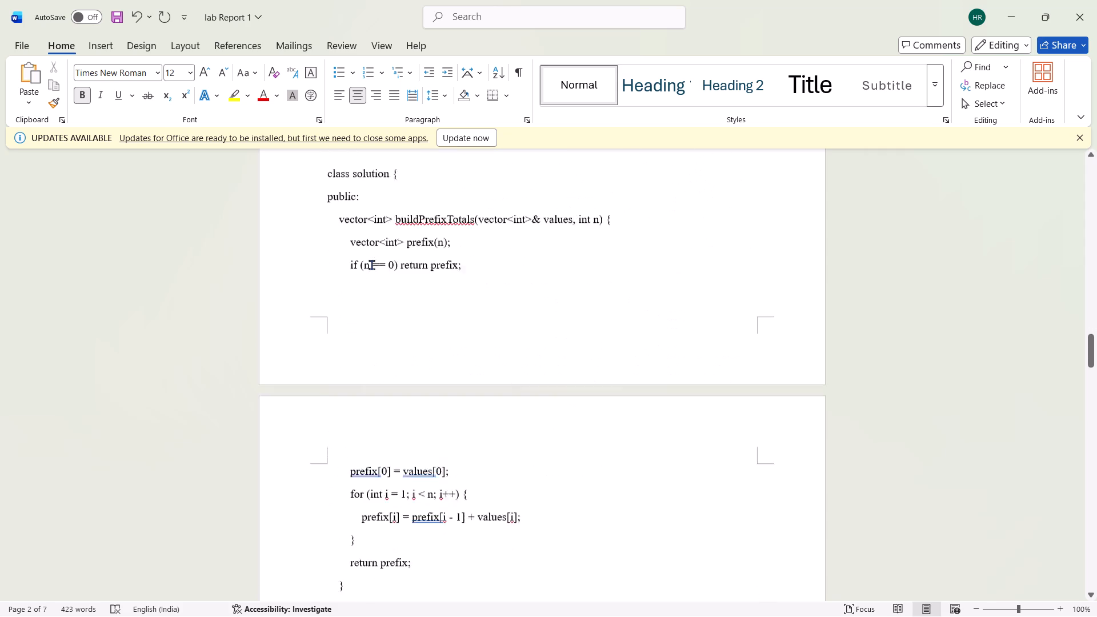
scroll(371, 265, "down", 3)
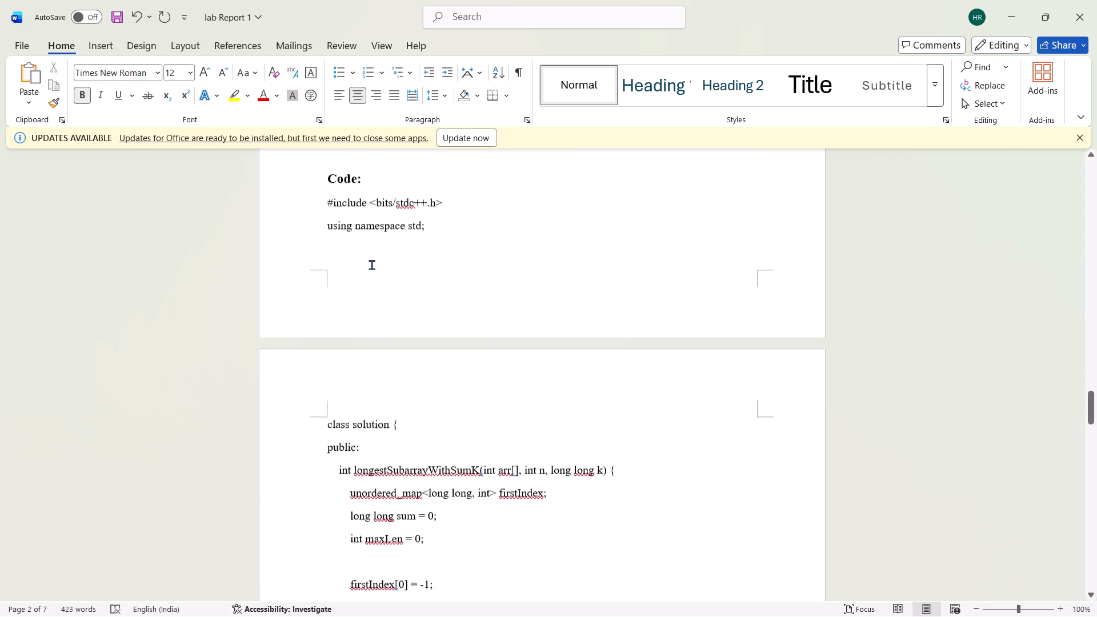
scroll(371, 265, "down", 3)
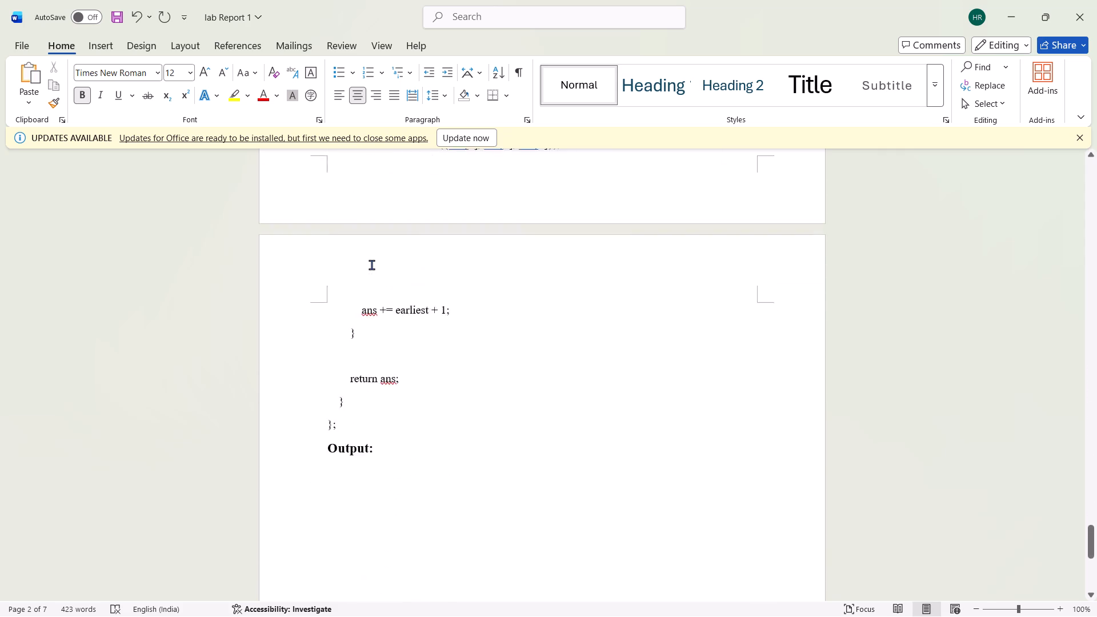
scroll(371, 265, "down", 1)
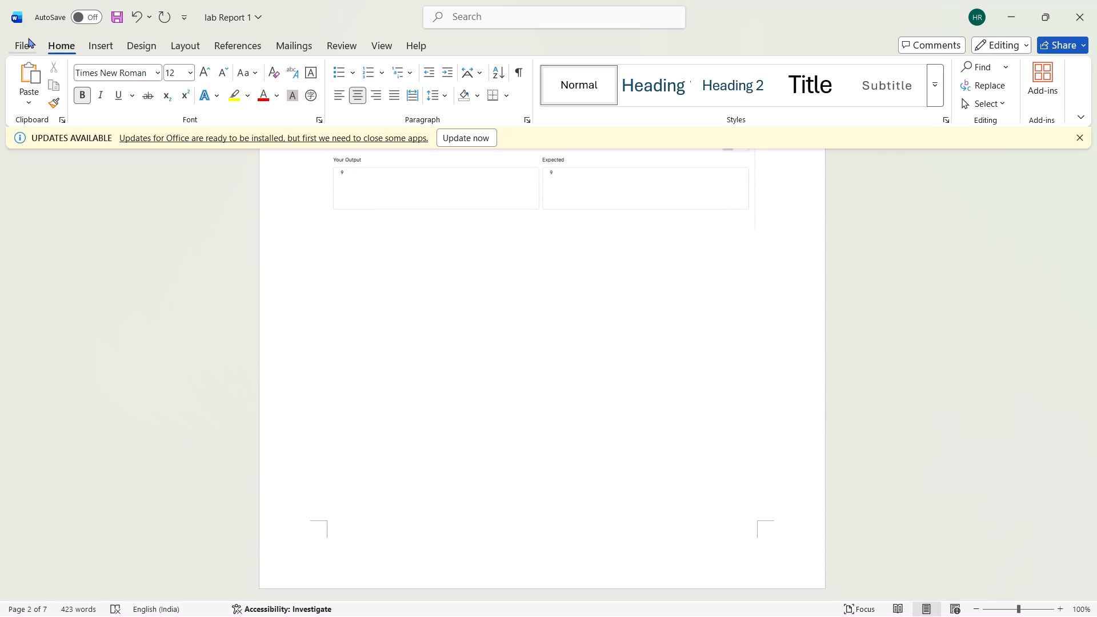
Start exporting the lab report as a PDF and clear the suggested file name.
left_click(29, 39)
left_click(46, 320)
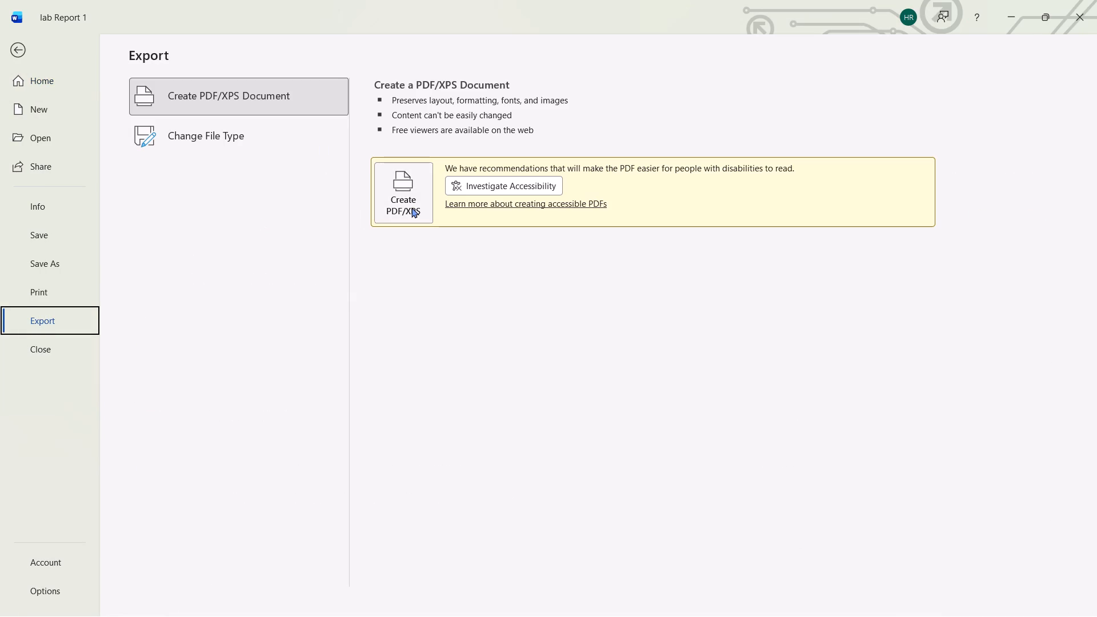
left_click(417, 194)
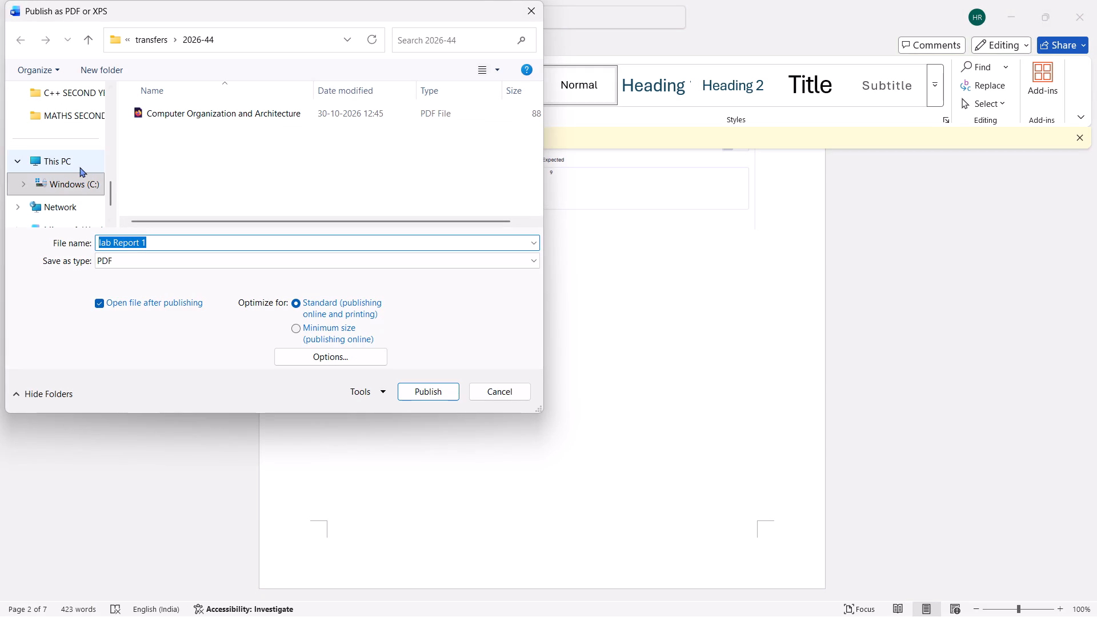
left_click(155, 243)
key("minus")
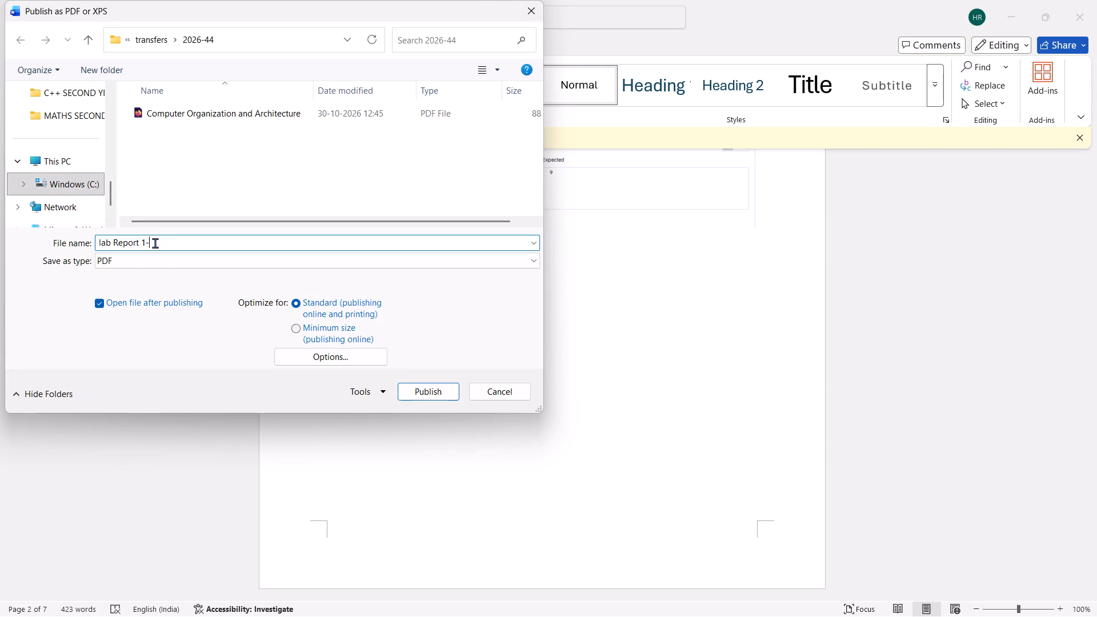
key("BackSpace")
key("BackSpace")
key("BackSpace")
key("BackSpace")
key("BackSpace")
key("BackSpace")
key("BackSpace")
key("BackSpace")
key("BackSpace")
key("BackSpace")
key("BackSpace")
key("BackSpace")
key("BackSpace")
key("BackSpace")
key("BackSpace")
key("BackSpace")
key("BackSpace")
key("BackSpace")
key("BackSpace")
key("BackSpace")
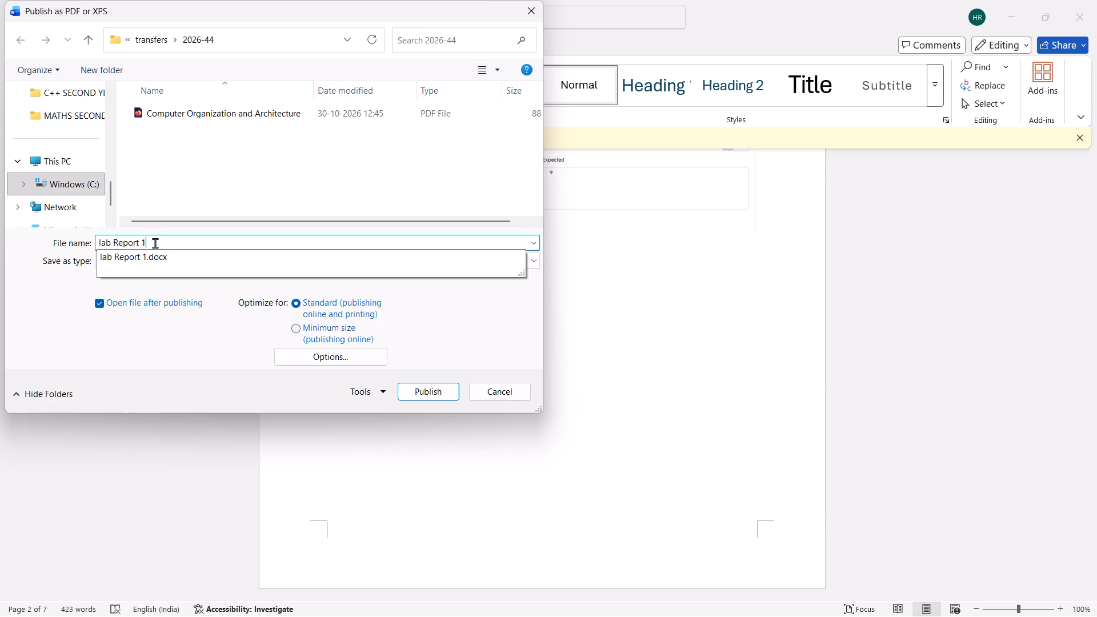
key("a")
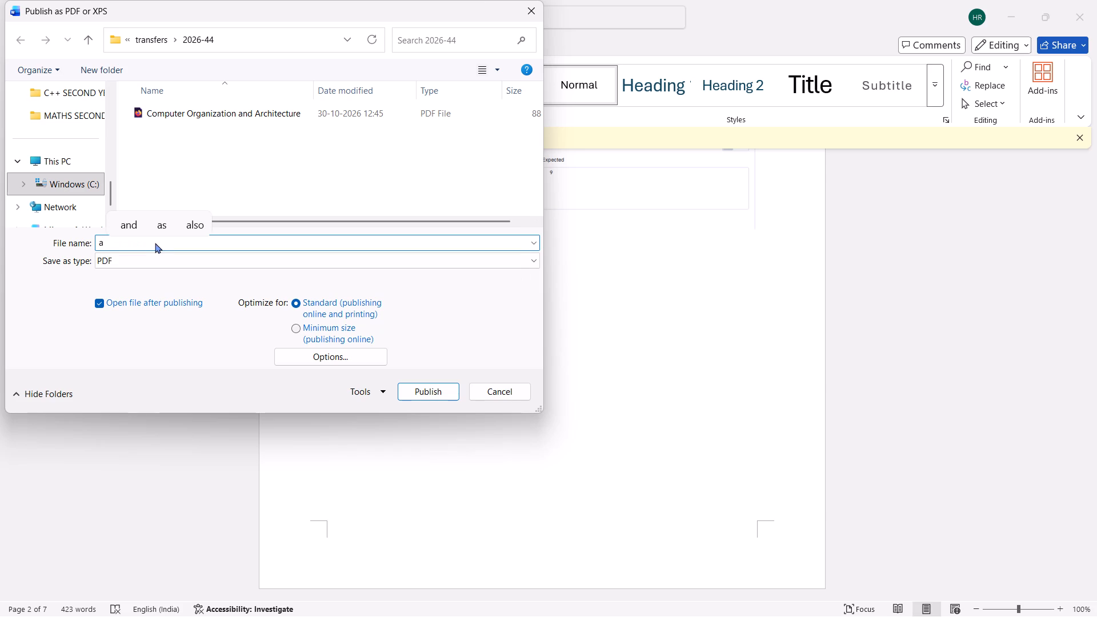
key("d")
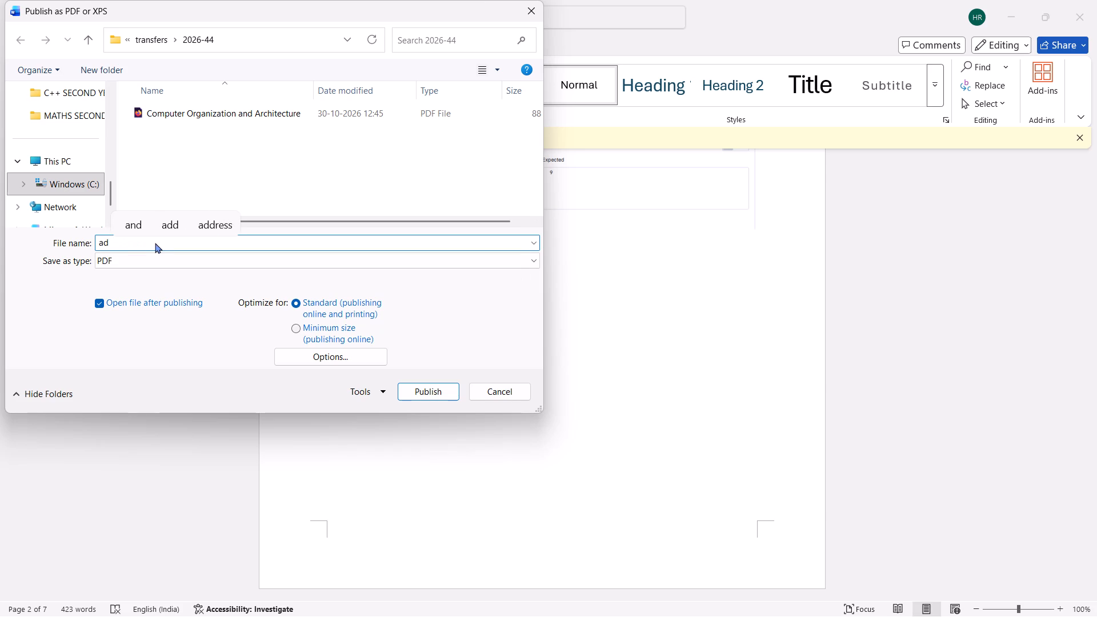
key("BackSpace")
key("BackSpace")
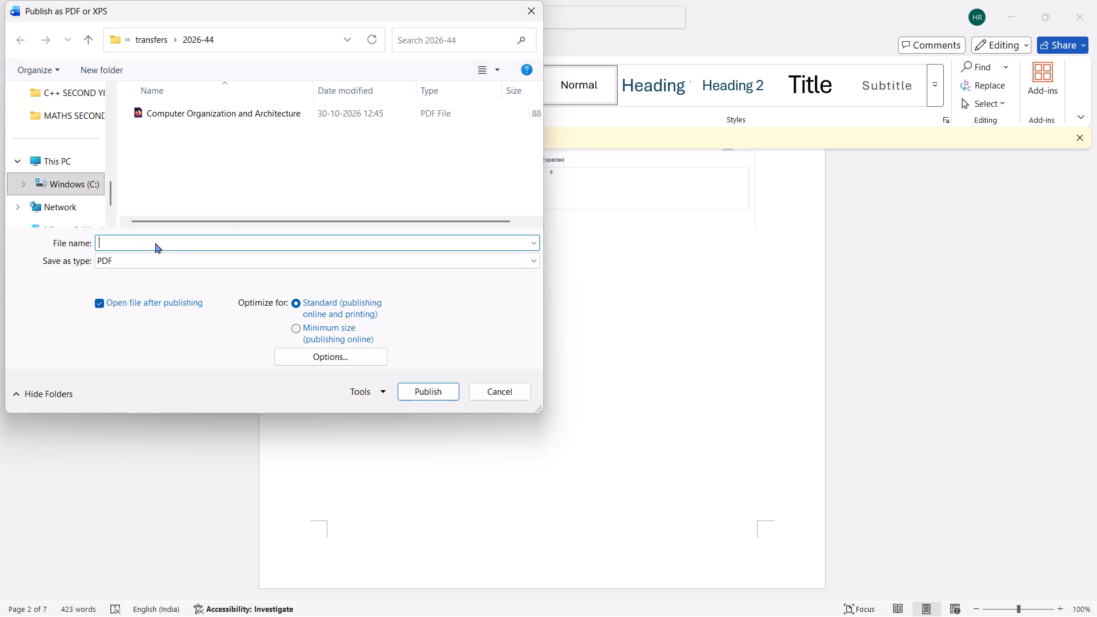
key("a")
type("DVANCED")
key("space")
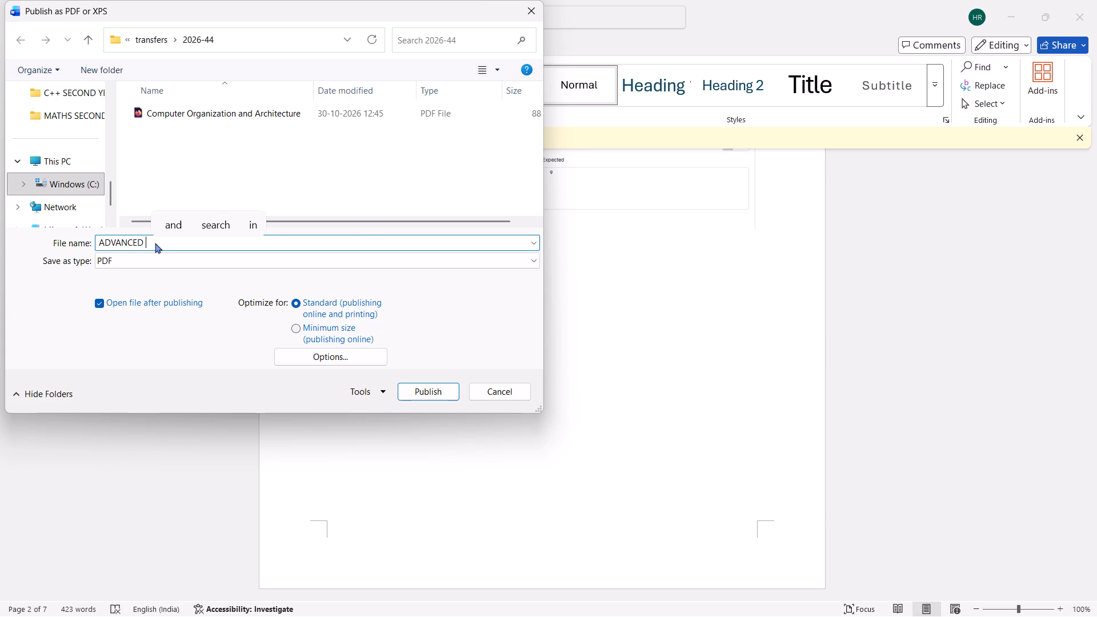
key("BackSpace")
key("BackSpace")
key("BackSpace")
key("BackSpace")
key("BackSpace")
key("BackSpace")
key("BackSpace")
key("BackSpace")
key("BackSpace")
Name the PDF Advanced Data Structure lab report-1 and publish it.
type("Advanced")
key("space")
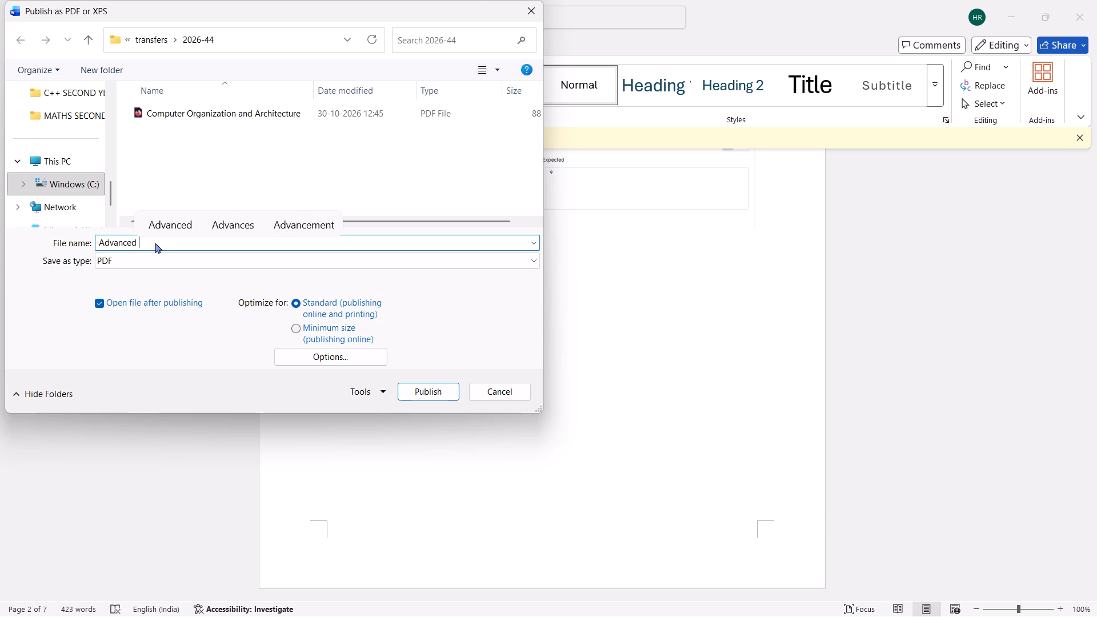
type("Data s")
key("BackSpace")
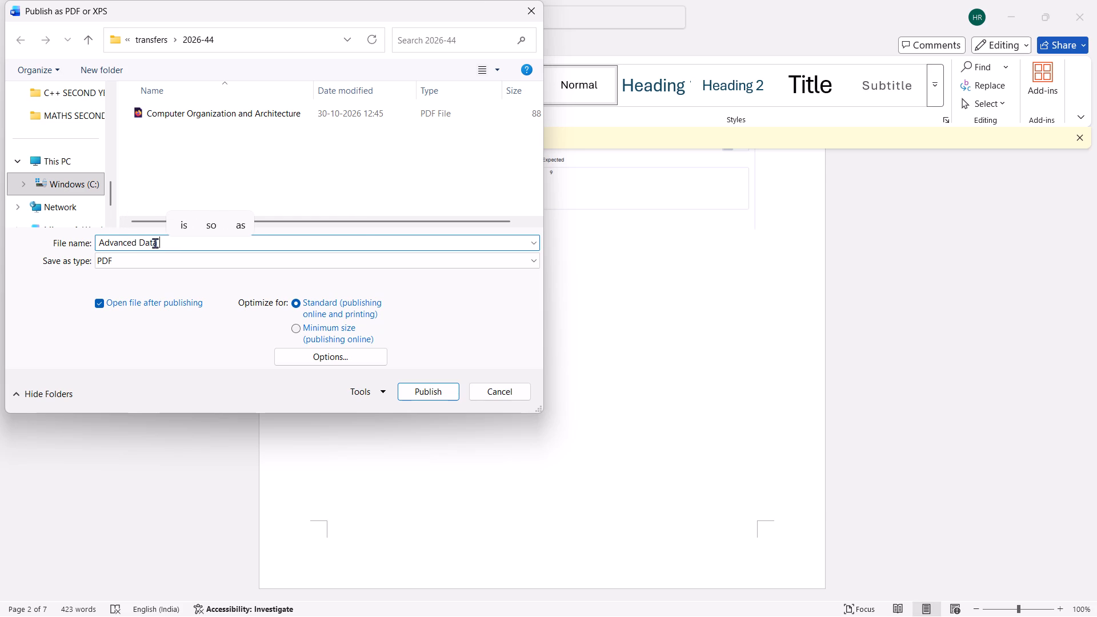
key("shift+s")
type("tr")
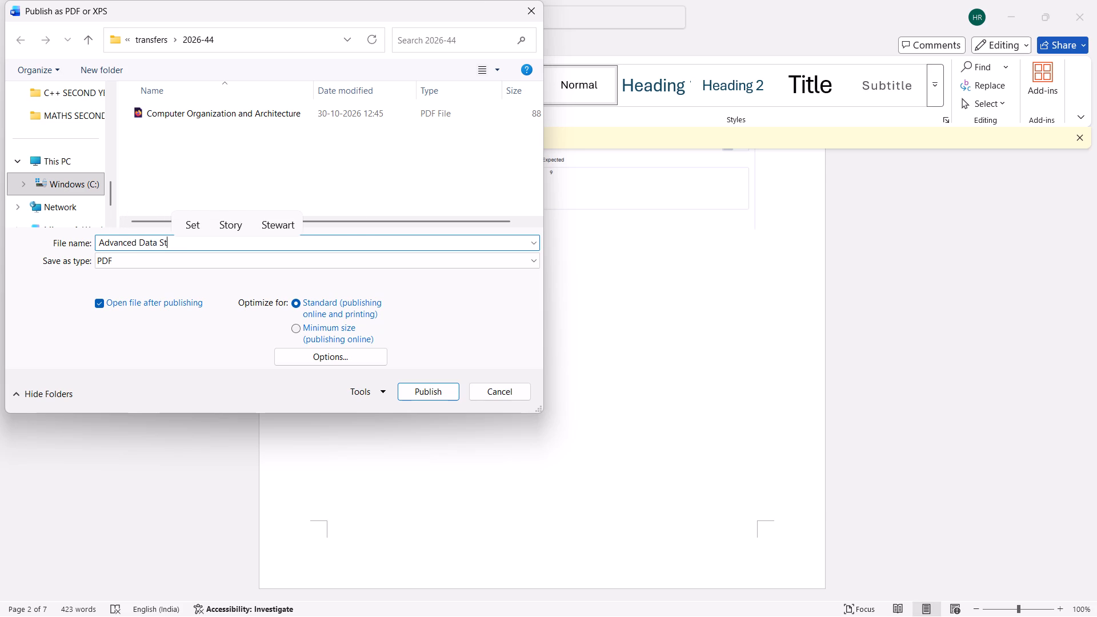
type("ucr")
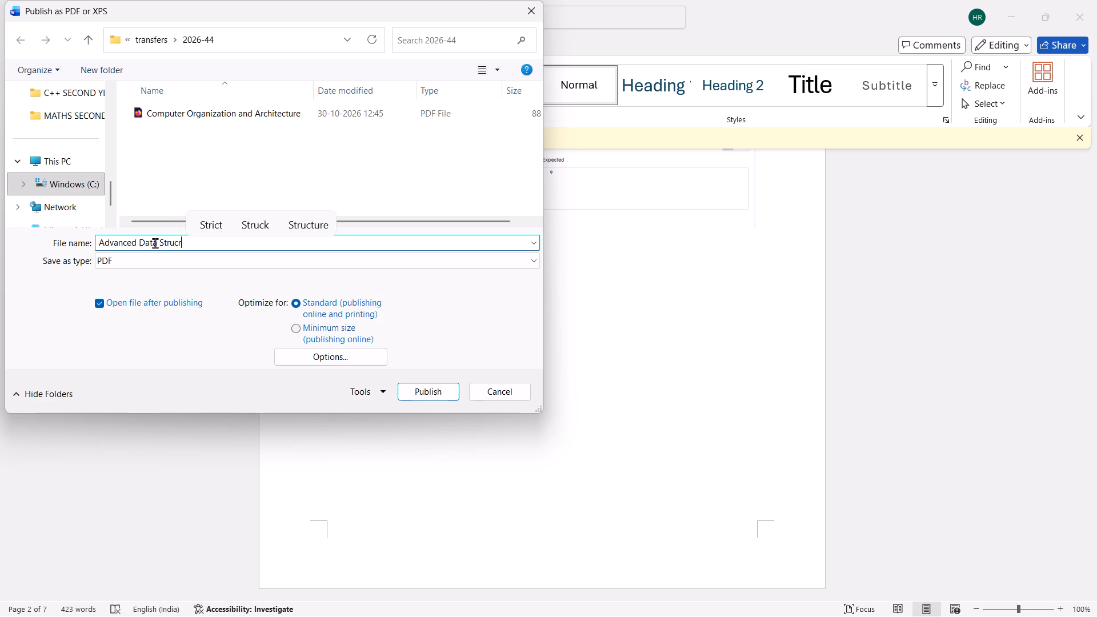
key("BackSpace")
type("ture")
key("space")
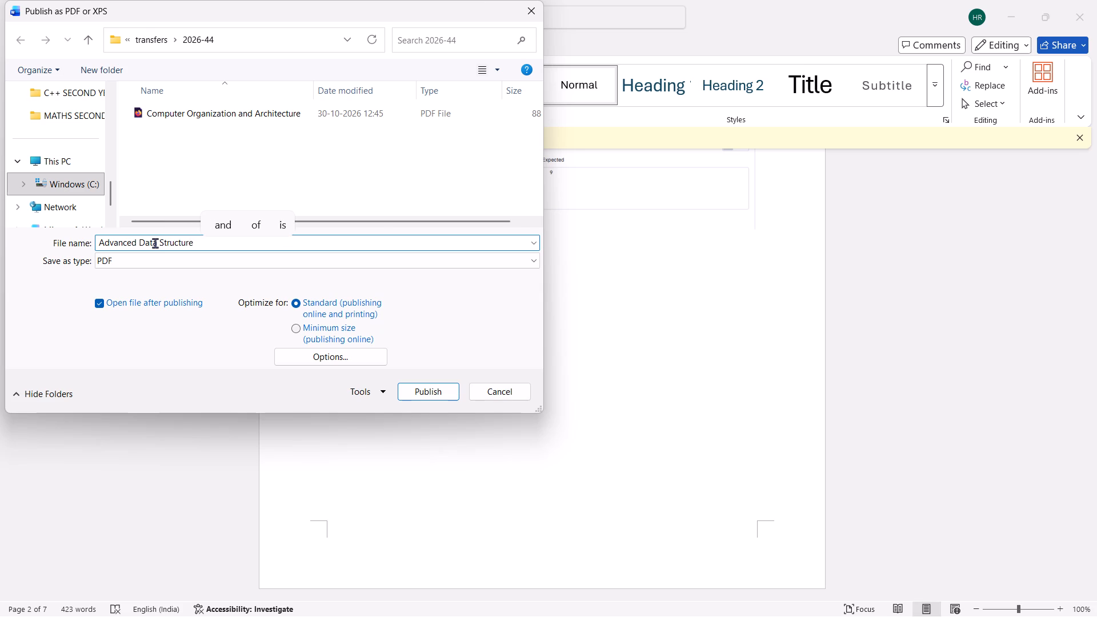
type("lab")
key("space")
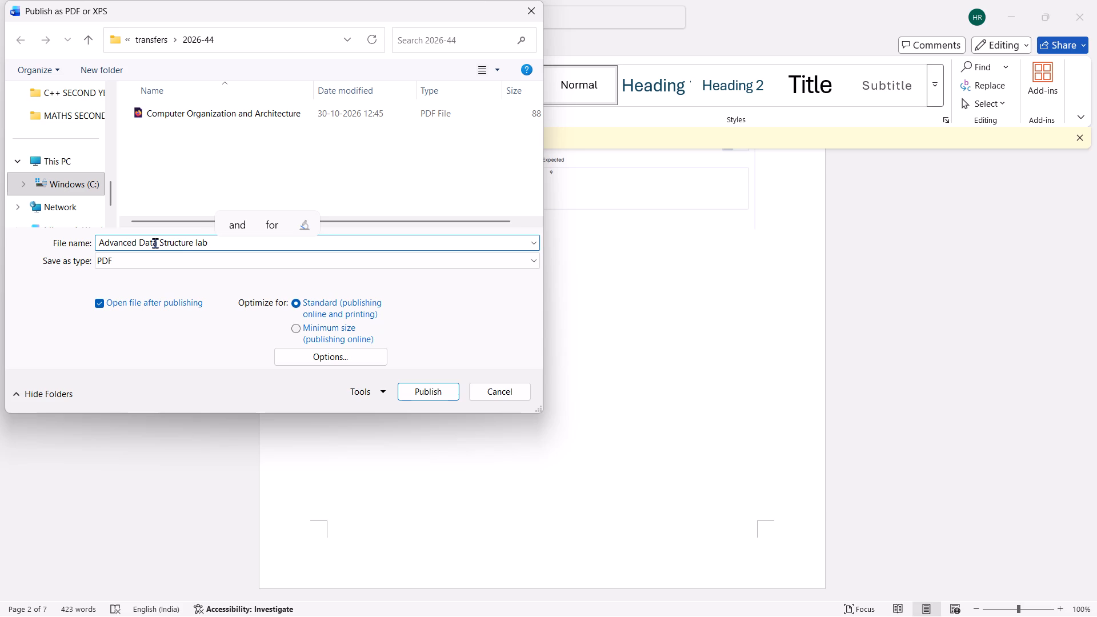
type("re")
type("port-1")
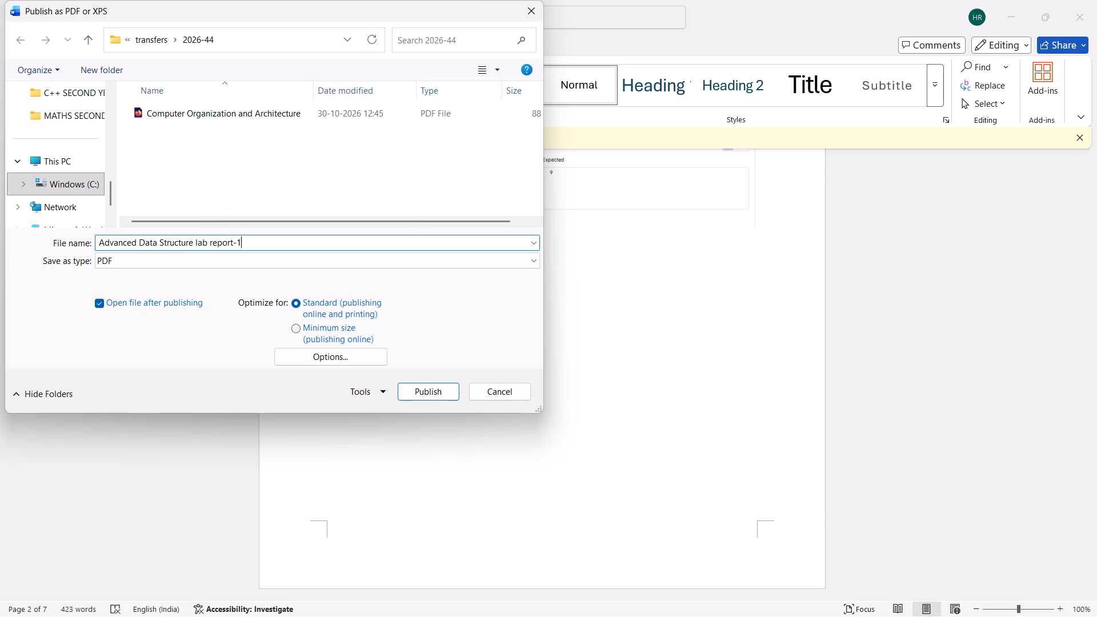
left_click(425, 388)
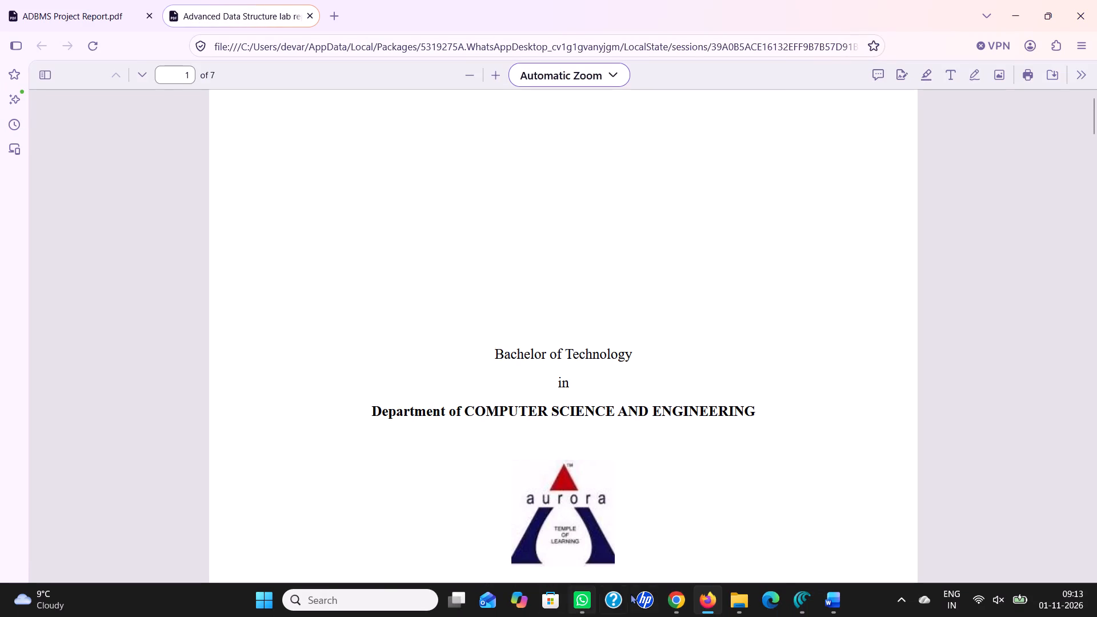
Look for the exported lab report PDF in the Downloads, Desktop and Documents folders in File Explorer.
left_click(739, 599)
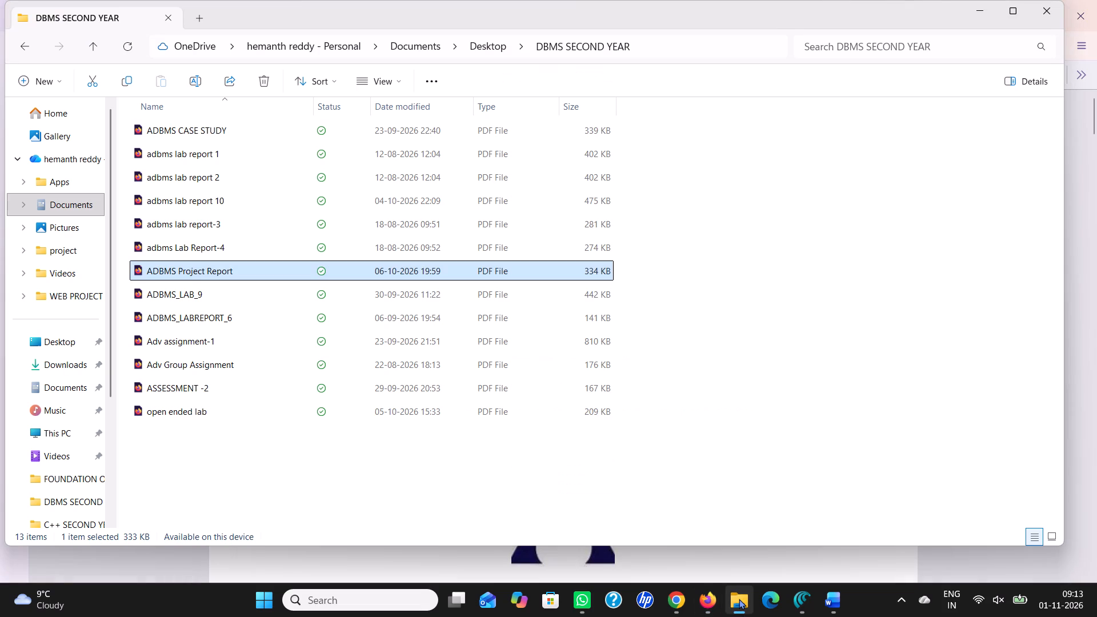
left_click(79, 372)
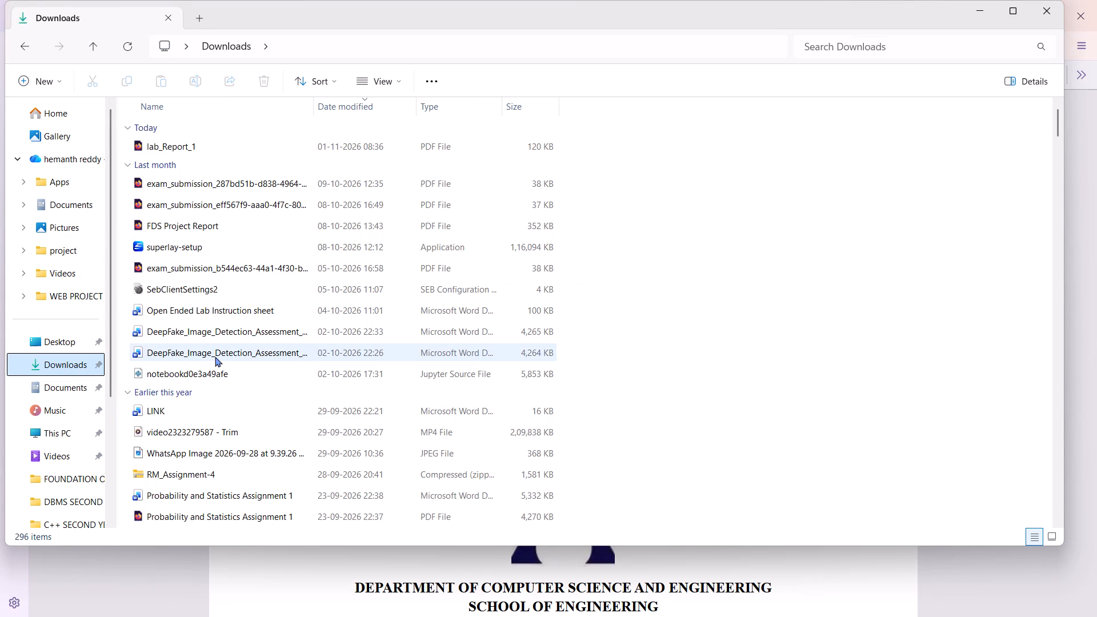
left_click(65, 342)
scroll(204, 369, "down", 1)
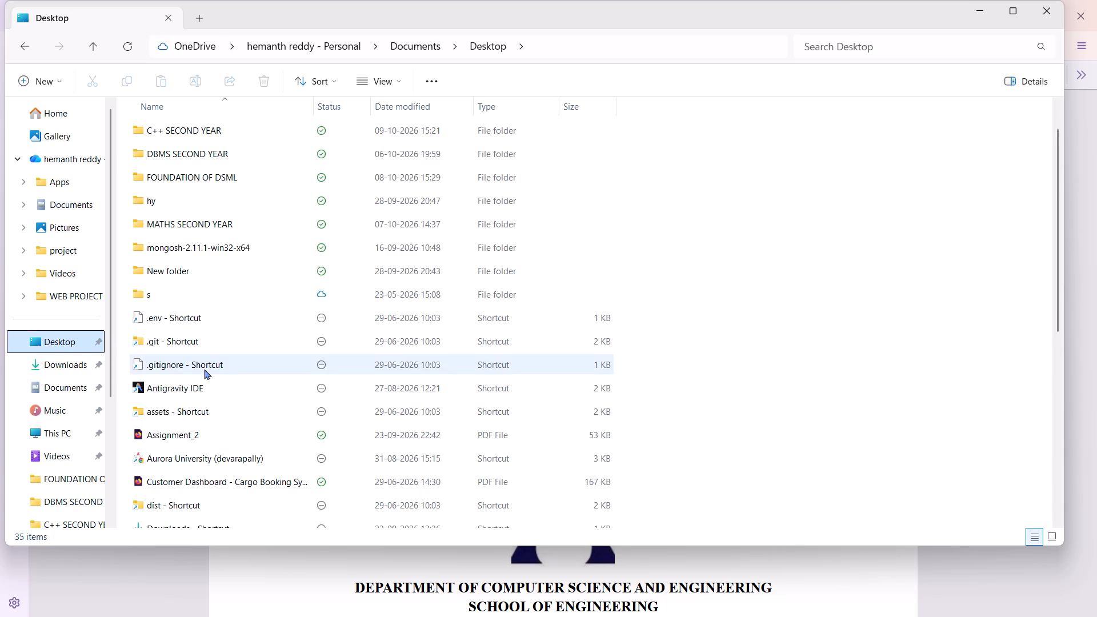
scroll(204, 369, "down", 3)
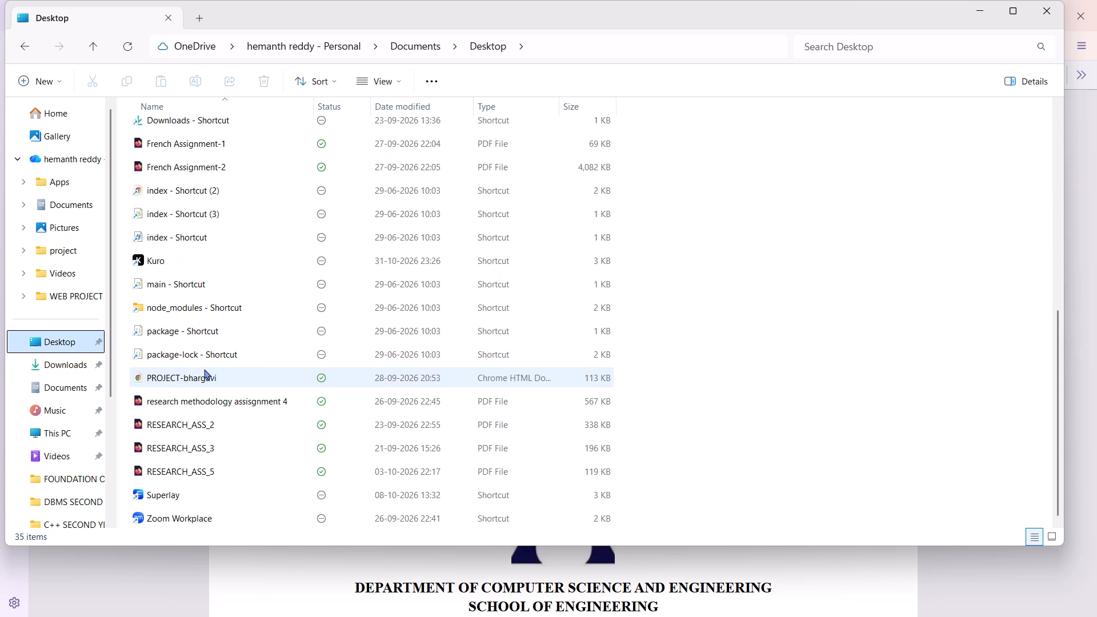
left_click(59, 383)
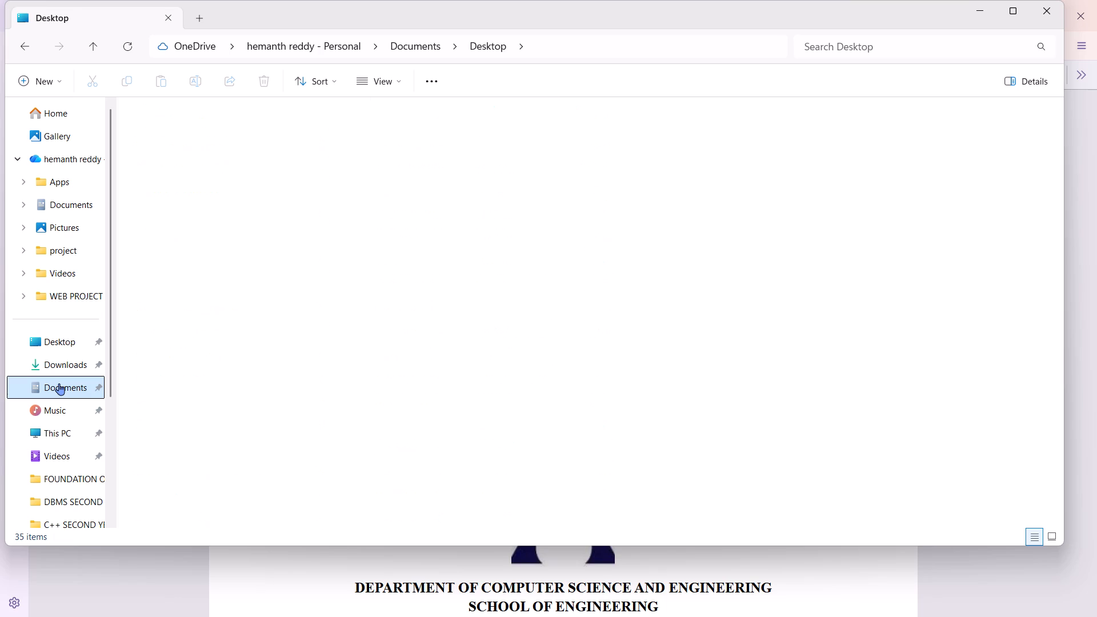
scroll(279, 290, "down", 3)
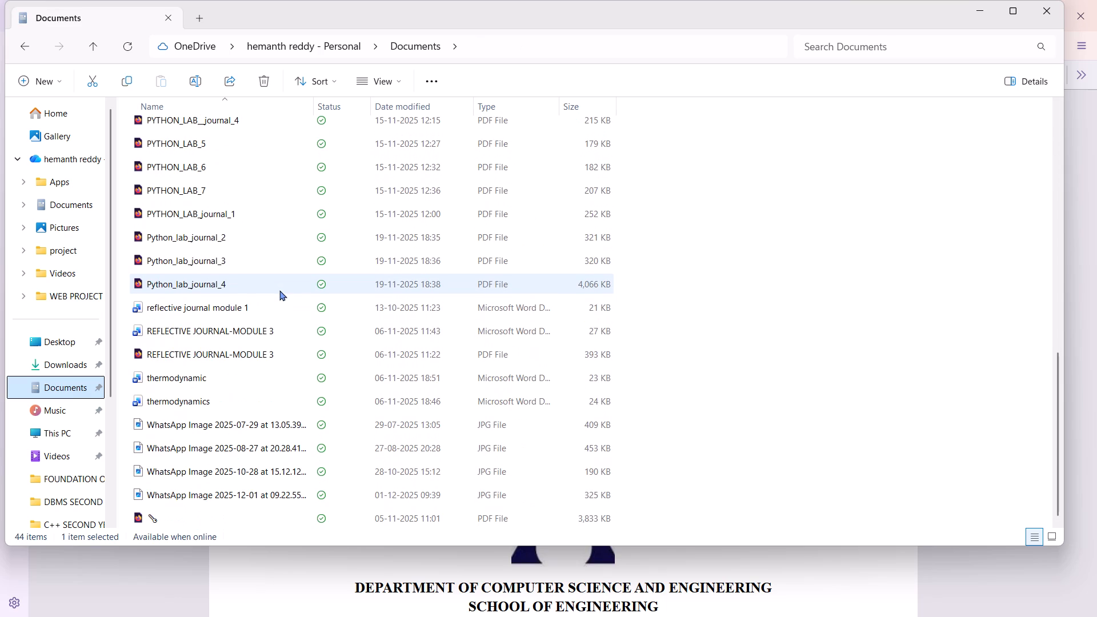
scroll(279, 290, "down", 1)
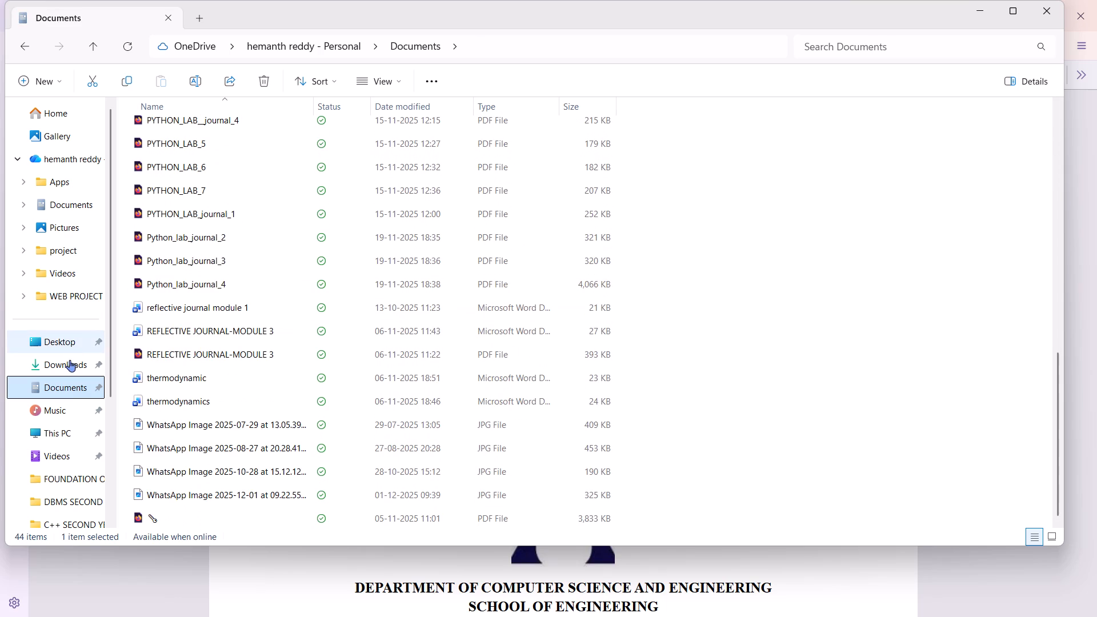
scroll(64, 412, "down", 2)
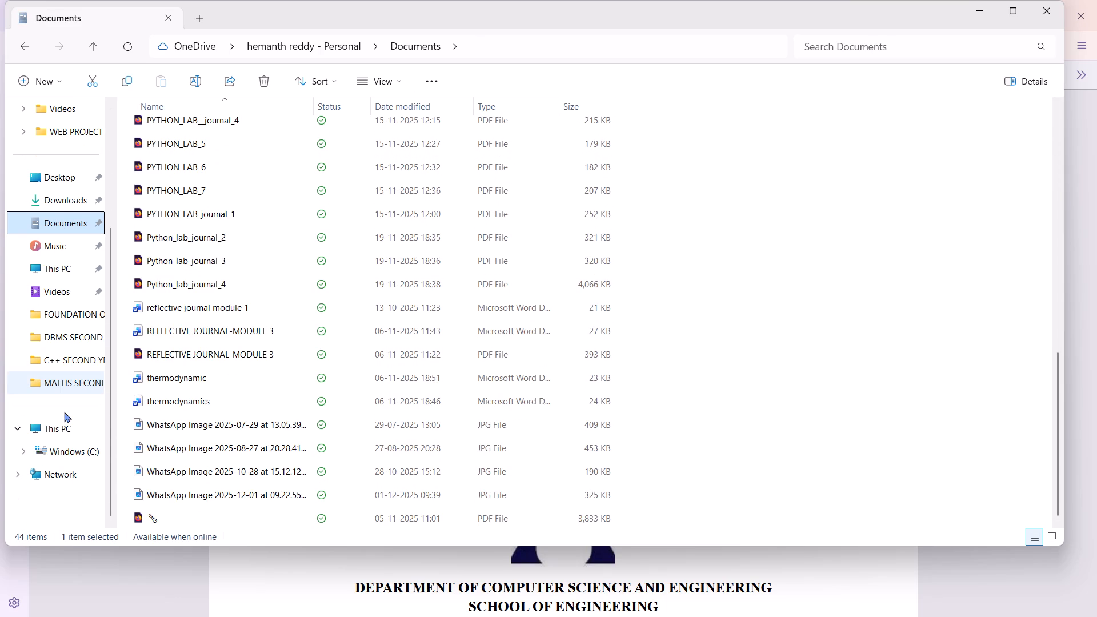
scroll(64, 412, "up", 1)
left_click(86, 202)
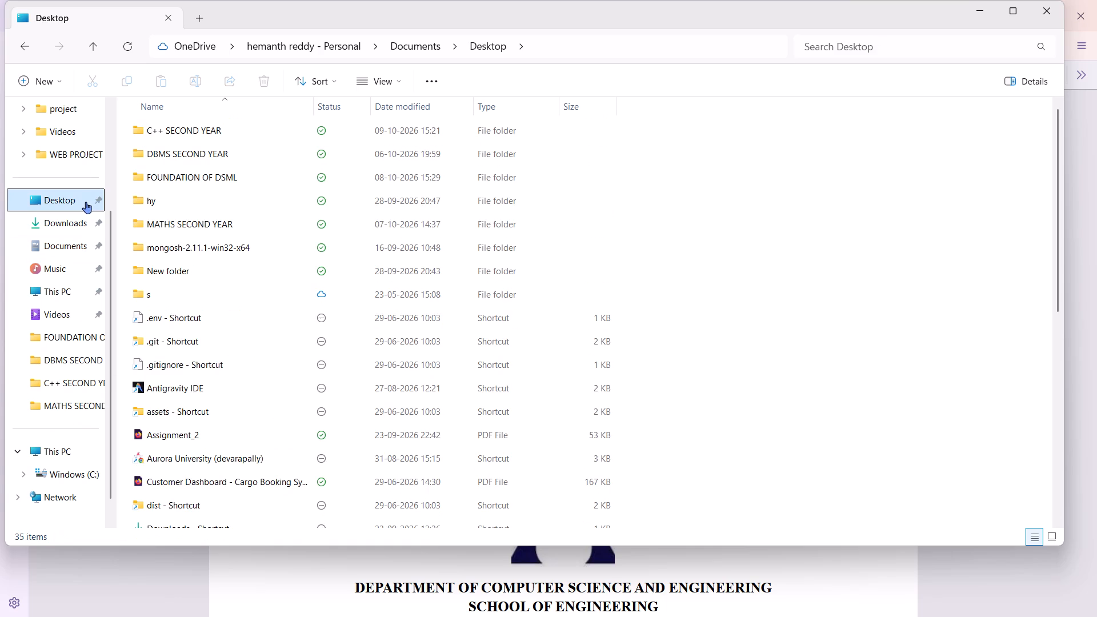
scroll(220, 302, "down", 3)
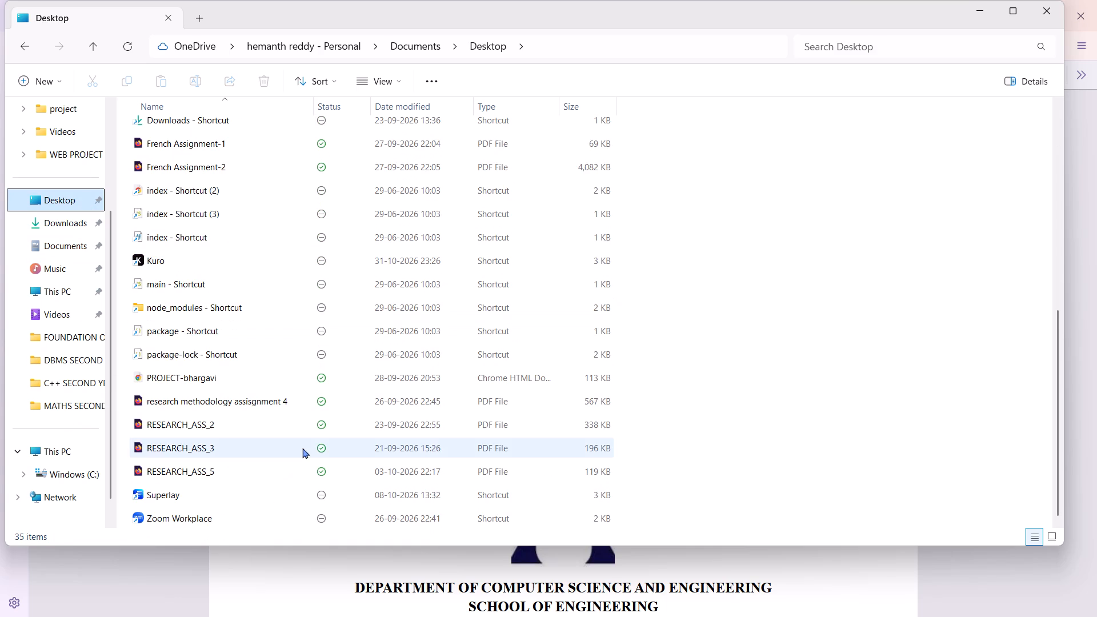
left_click(91, 231)
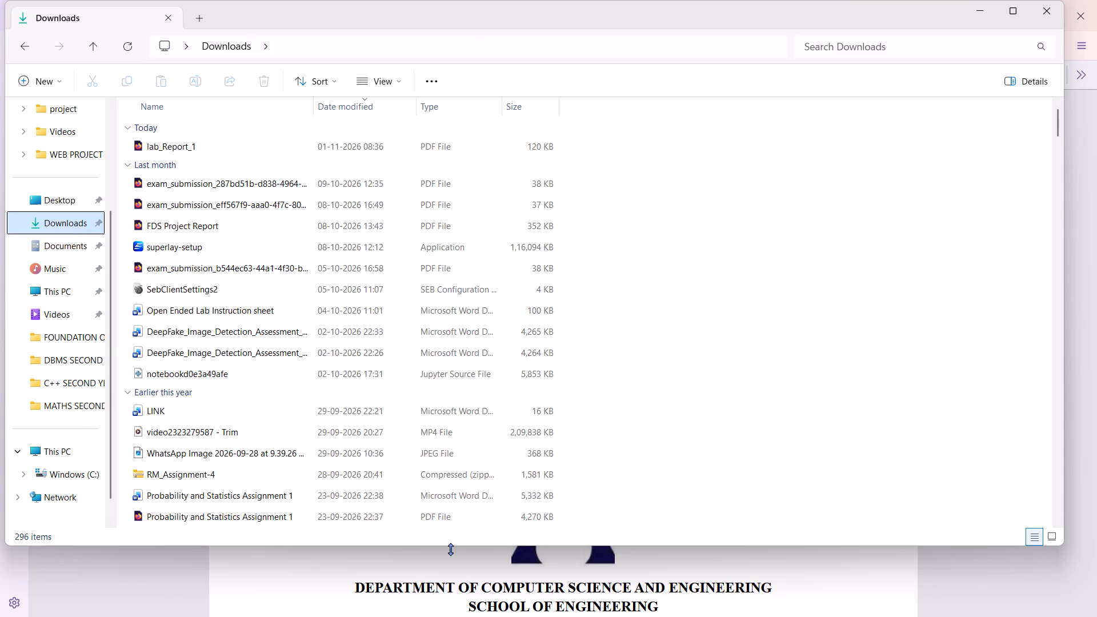
left_click(1044, 17)
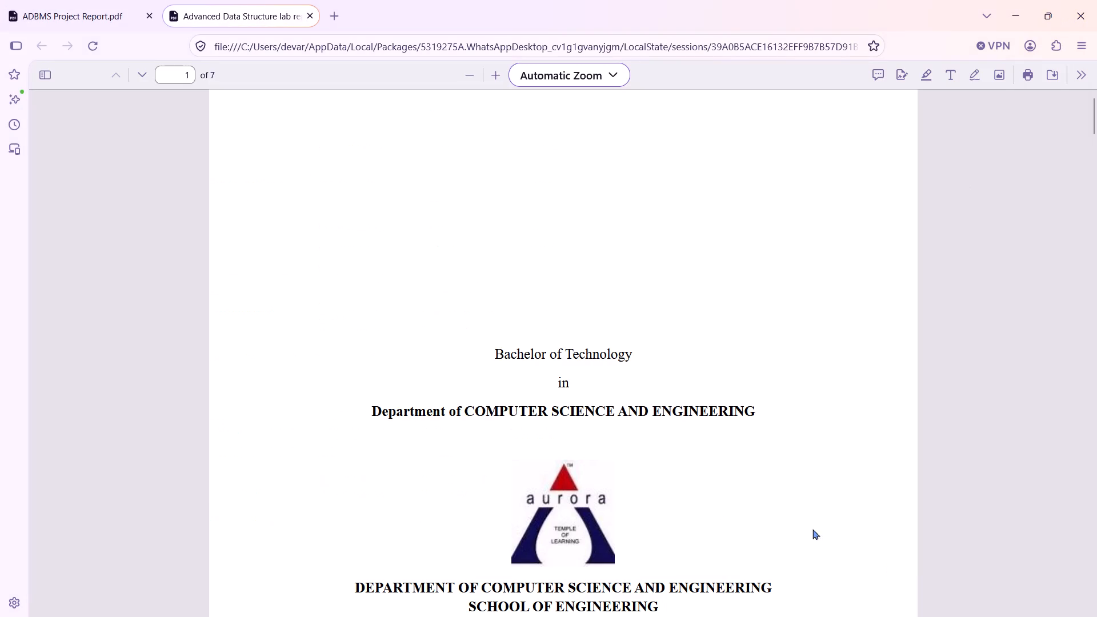
Switch to Word and open the PDF export dialog to check which folder the report was published to, closing it without publishing.
left_click(258, 18)
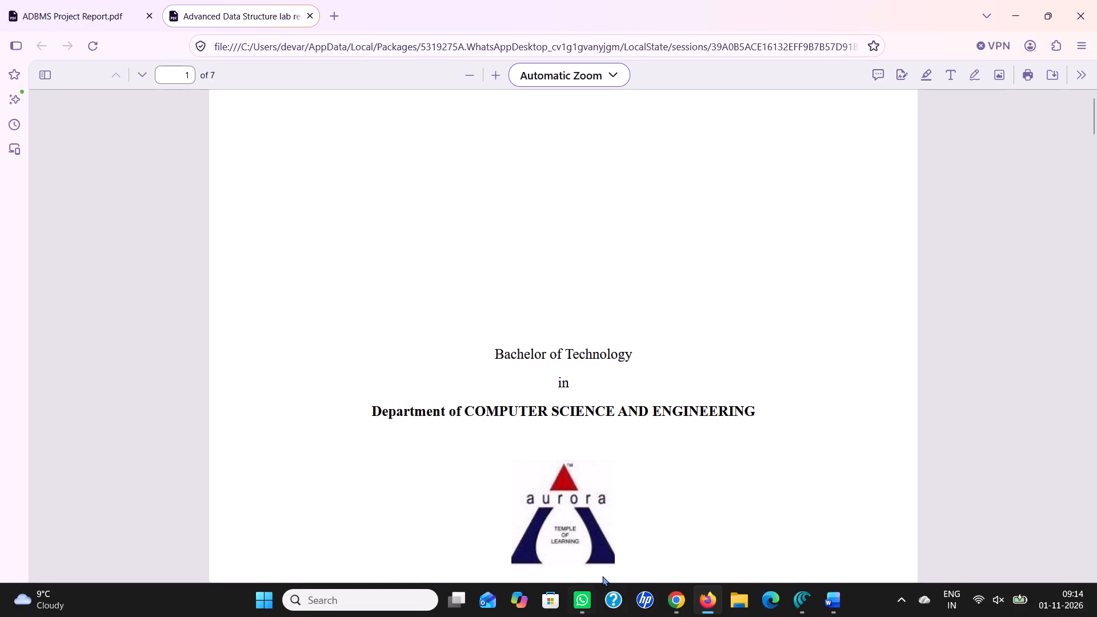
scroll(779, 579, "down", 2)
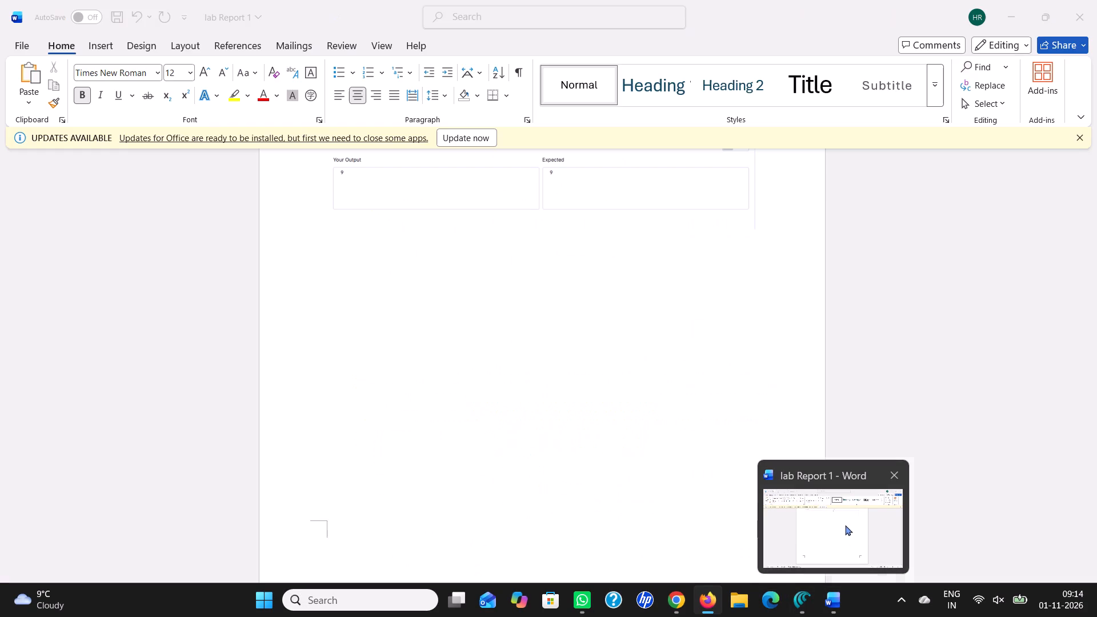
left_click(845, 525)
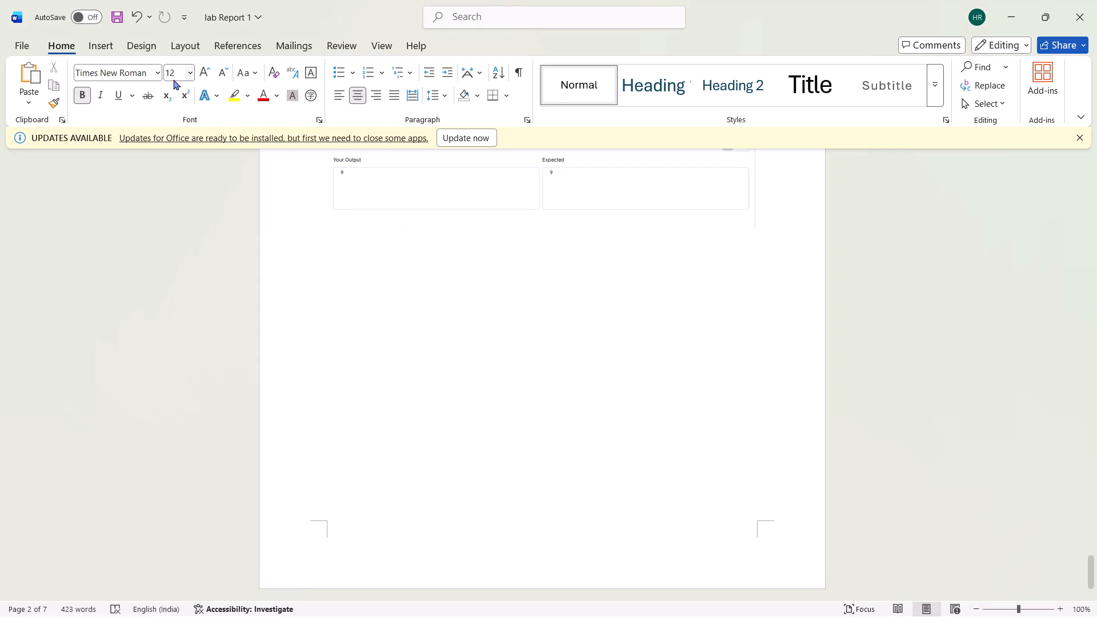
left_click(38, 43)
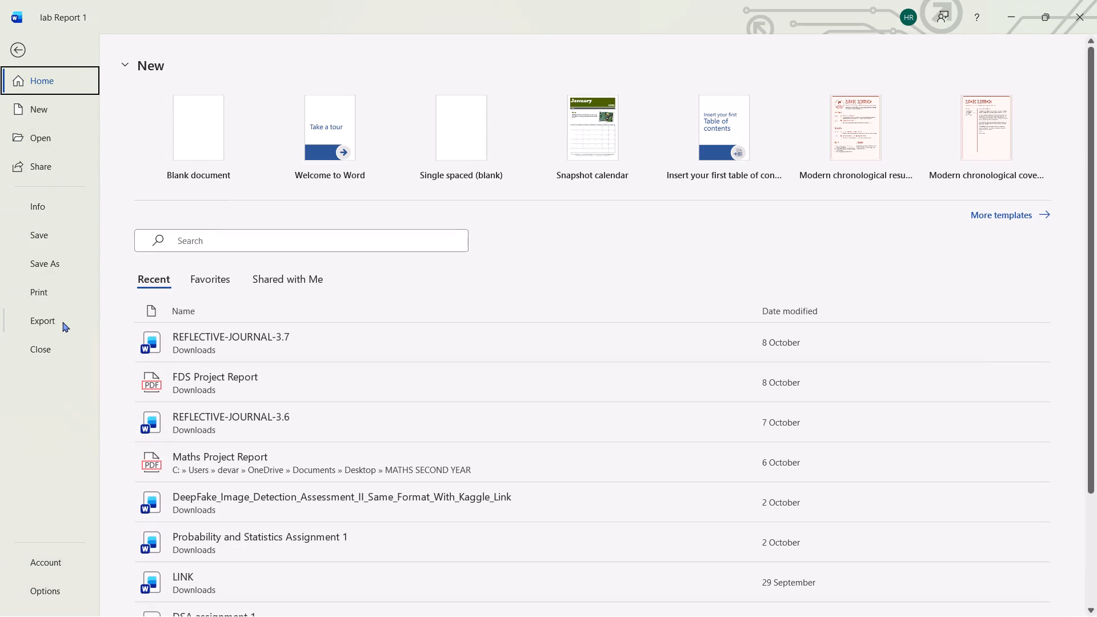
left_click(62, 322)
left_click(395, 199)
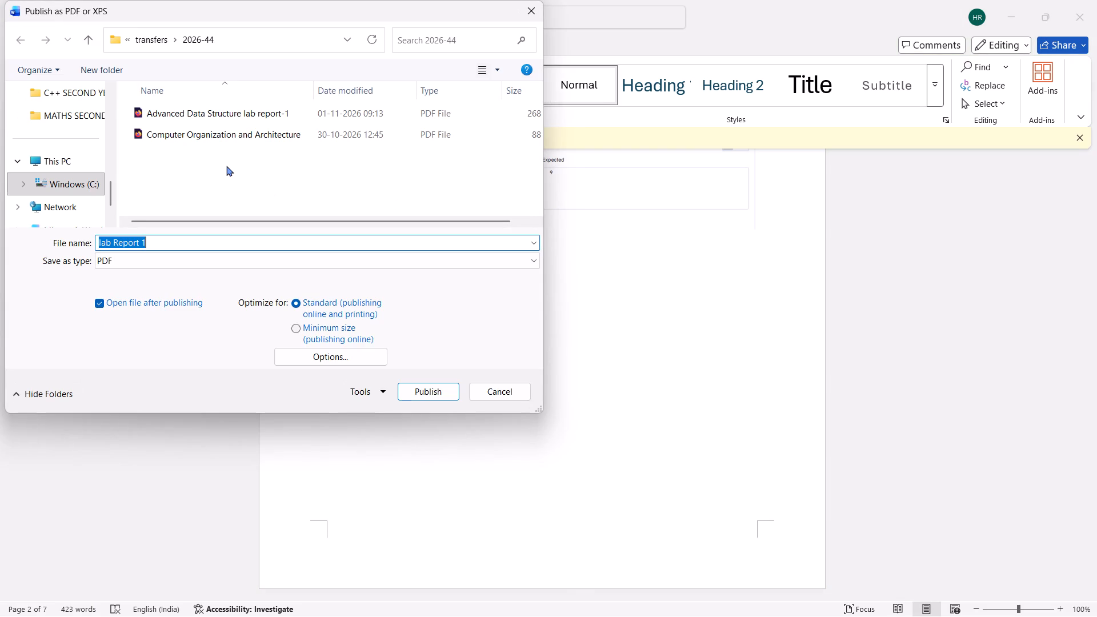
left_click(534, 8)
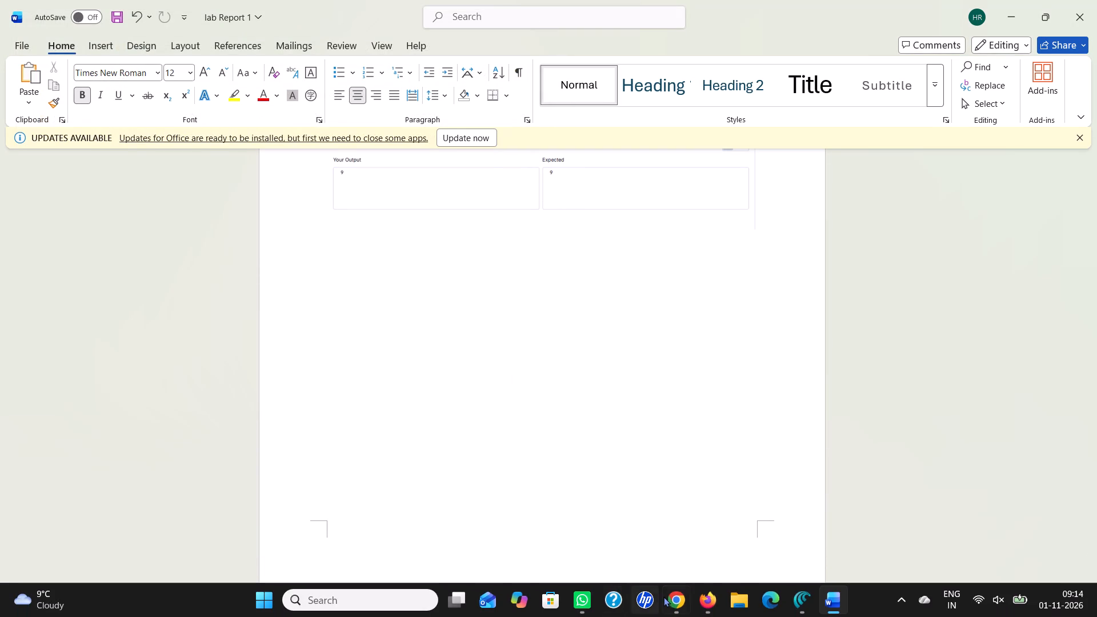
Switch to File Explorer and open the Windows (C:) drive to look for the exported PDF's folder.
left_click(667, 598)
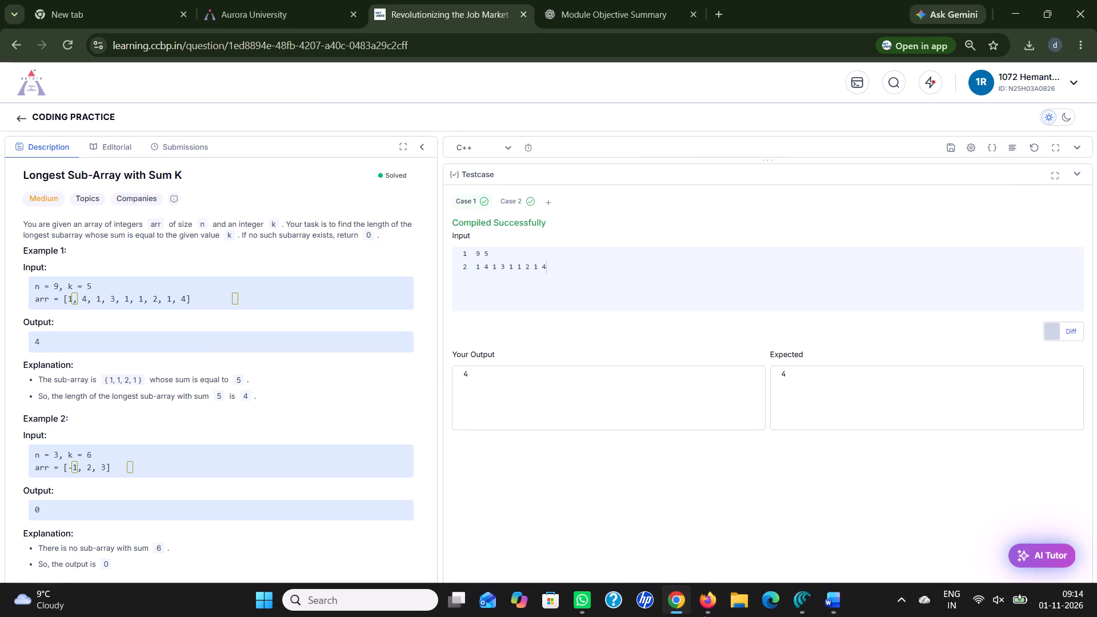
left_click(737, 601)
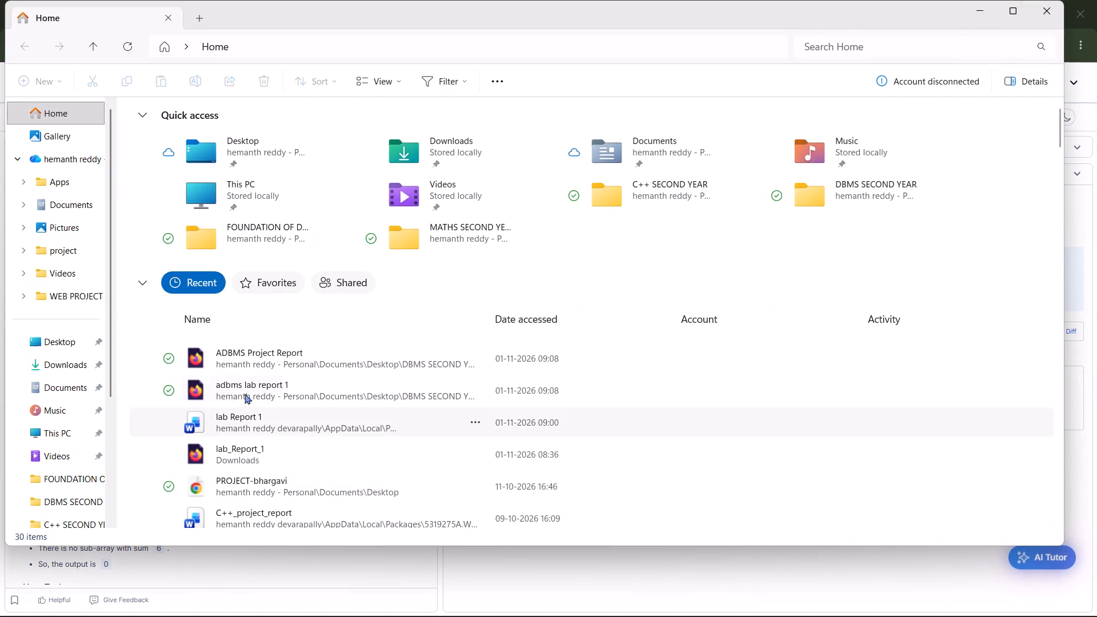
scroll(69, 334, "down", 1)
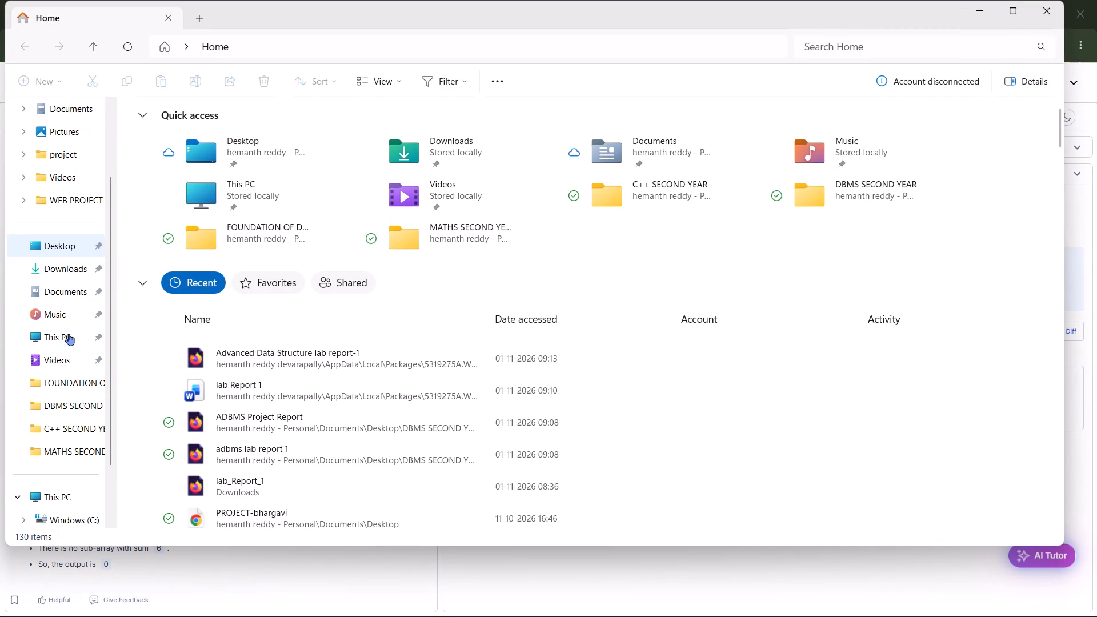
scroll(58, 396, "down", 1)
left_click(73, 491)
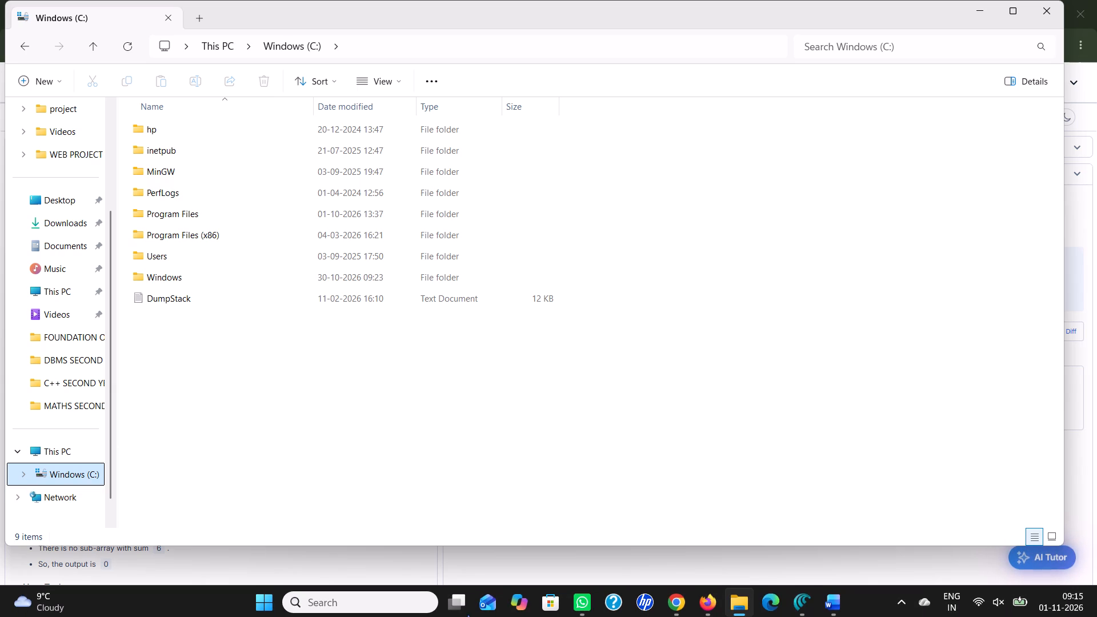
In Word, reopen the PDF export dialog and cut the Advanced Data Structure lab report-1 file from the 2026-44 folder.
left_click(830, 602)
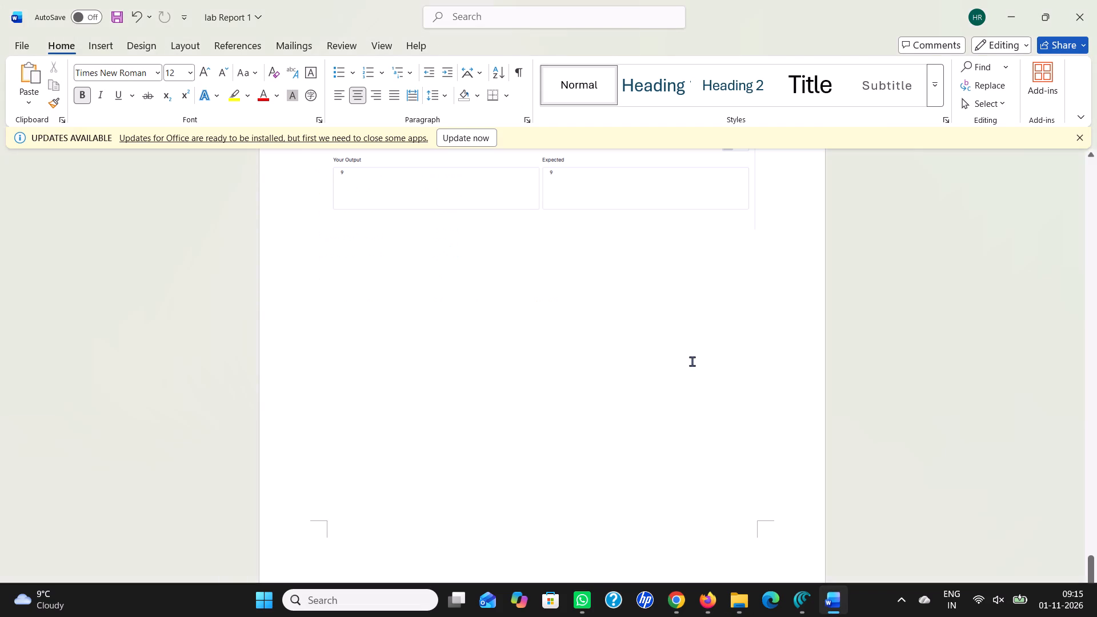
left_click(17, 46)
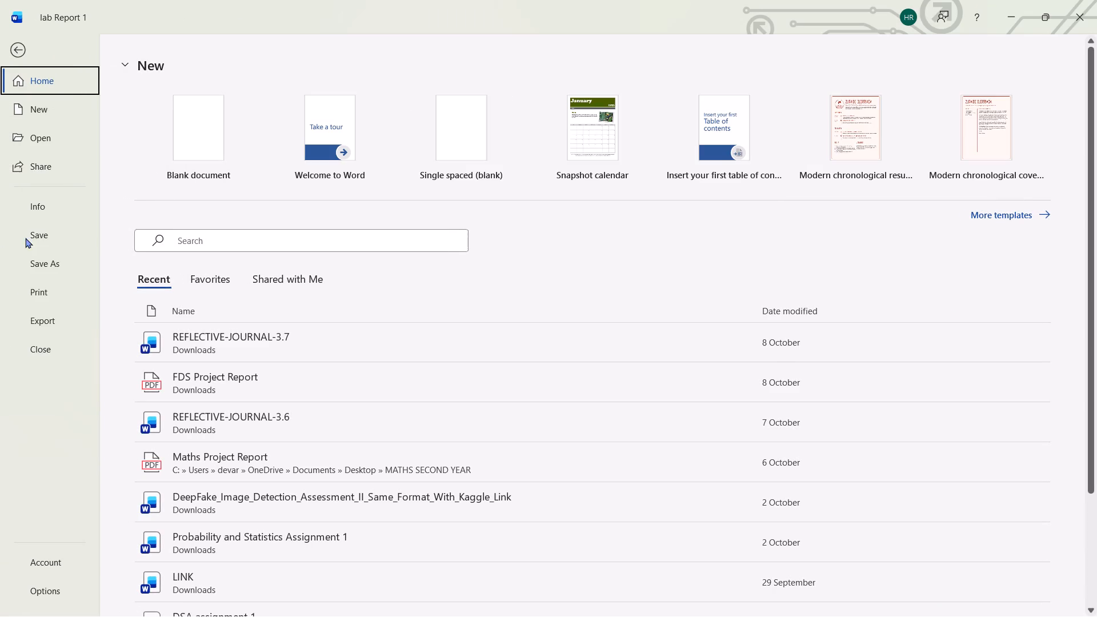
left_click(44, 318)
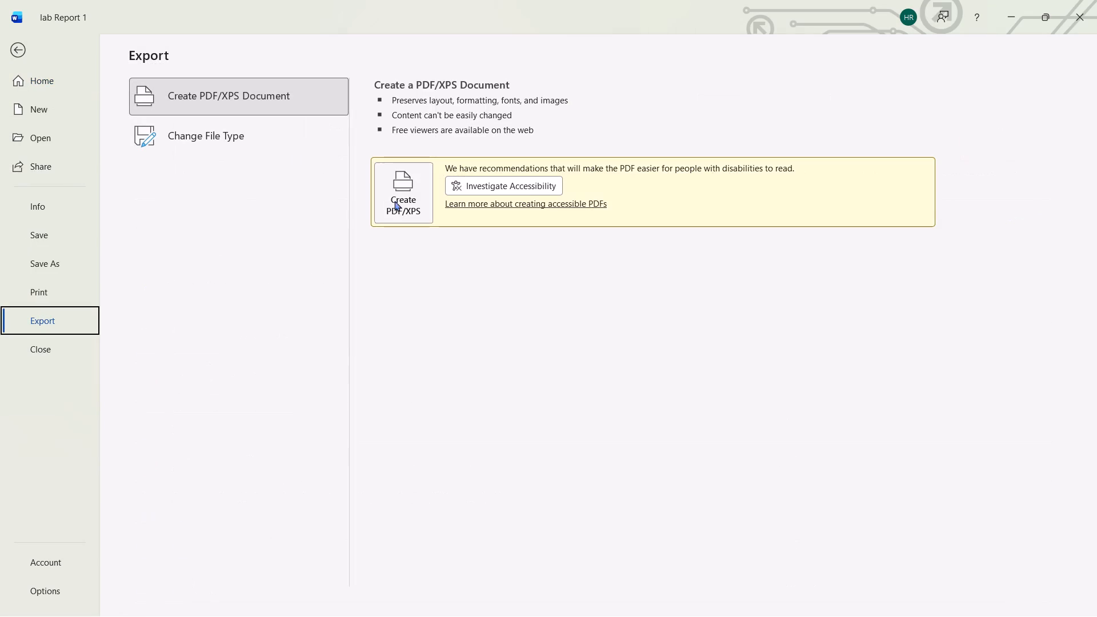
left_click(398, 199)
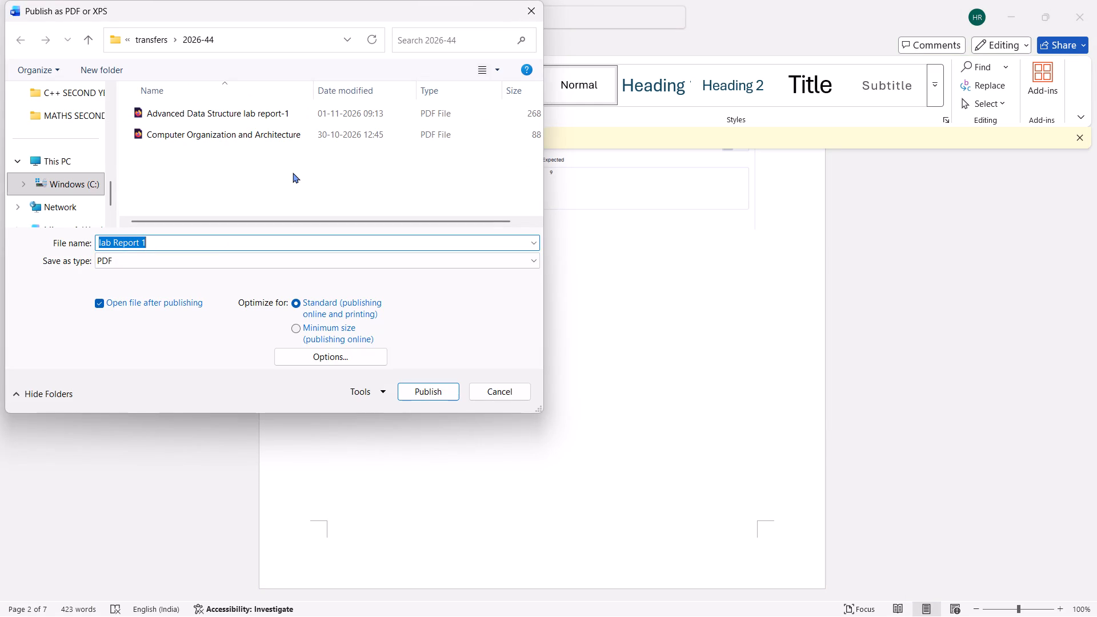
left_click(616, 299)
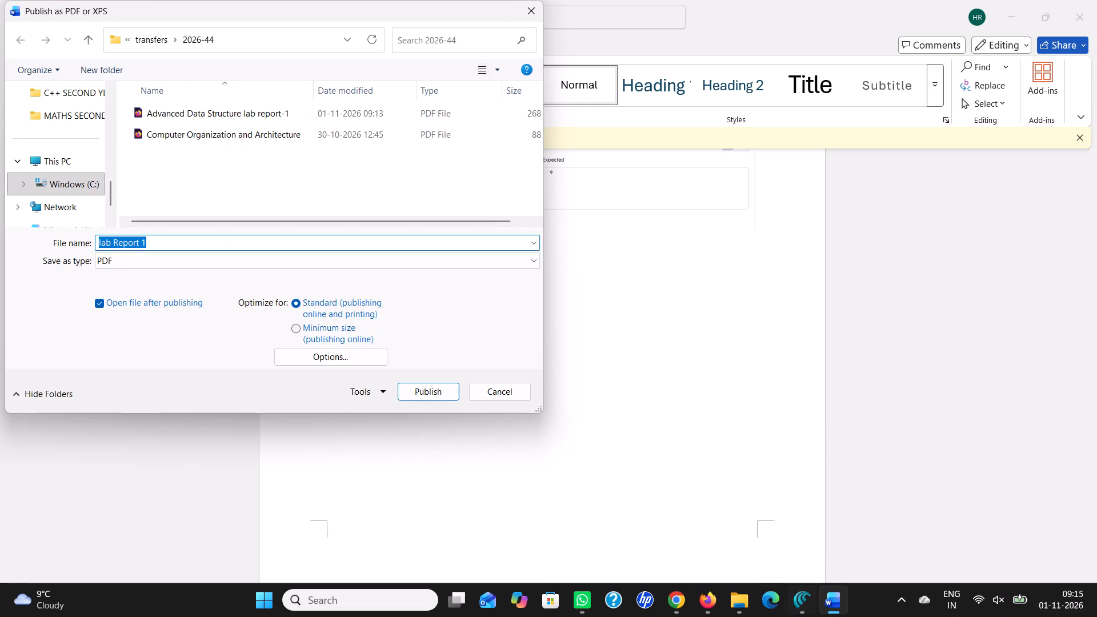
left_click(743, 598)
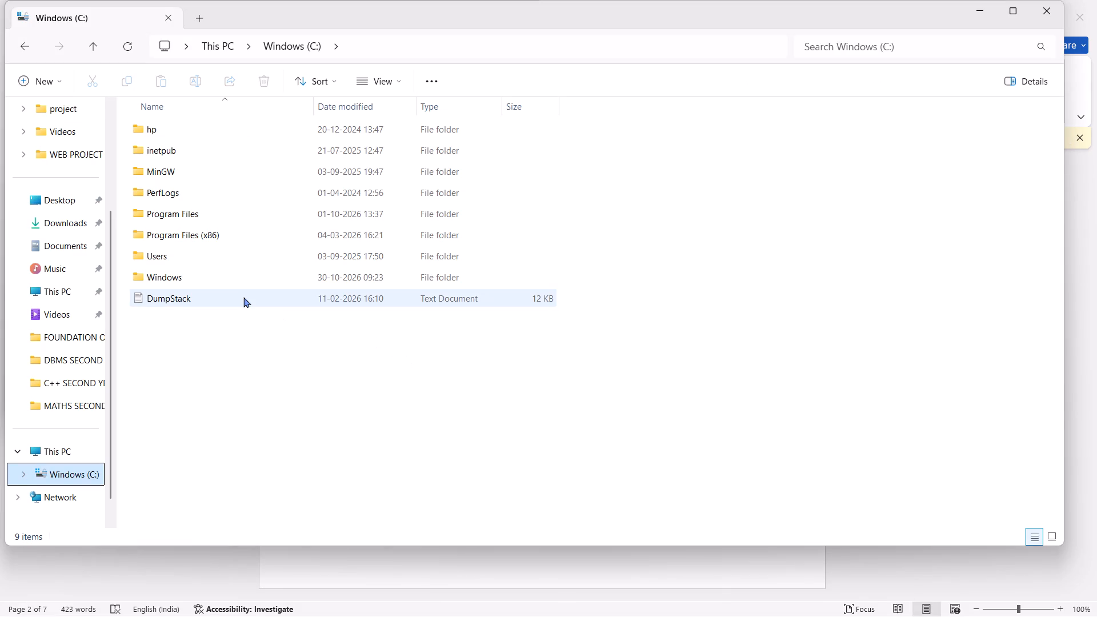
scroll(243, 297, "down", 2)
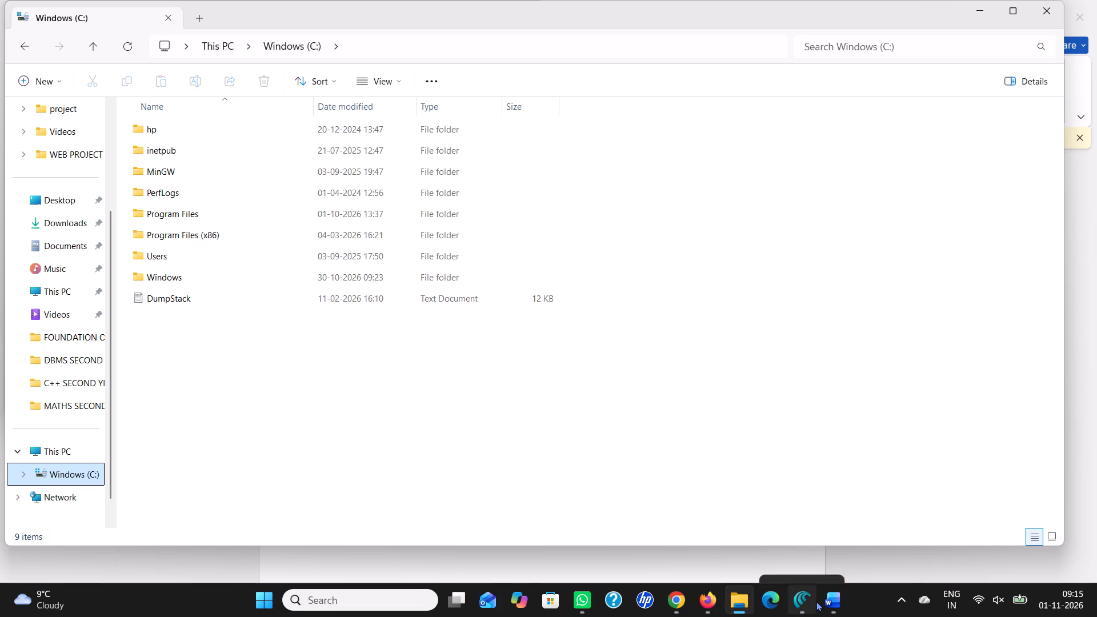
left_click(826, 600)
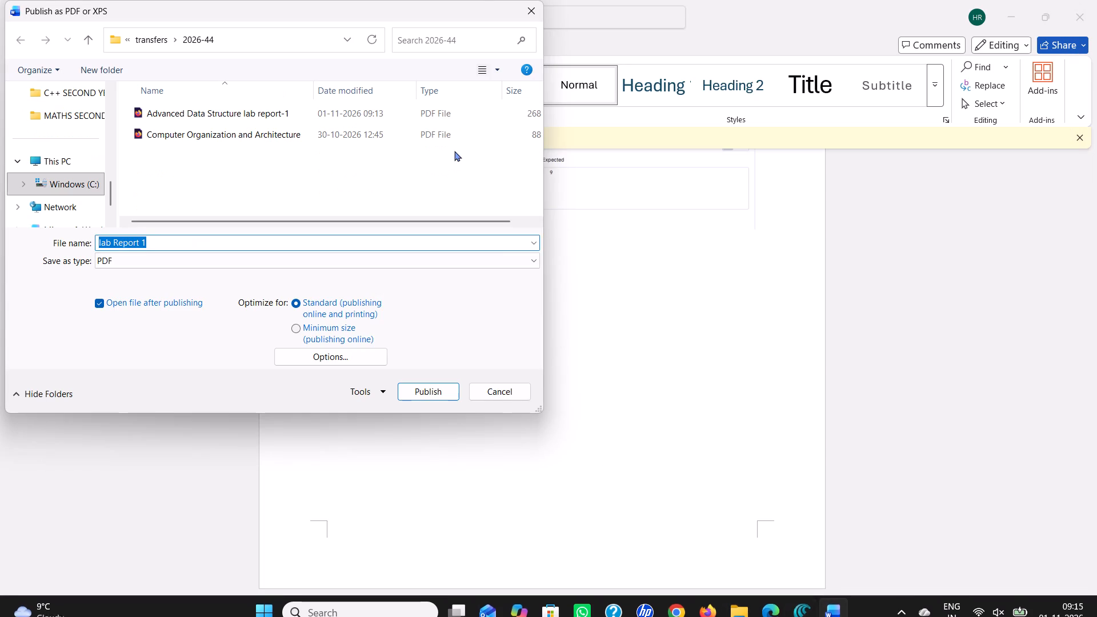
left_click(451, 136)
right_click(451, 136)
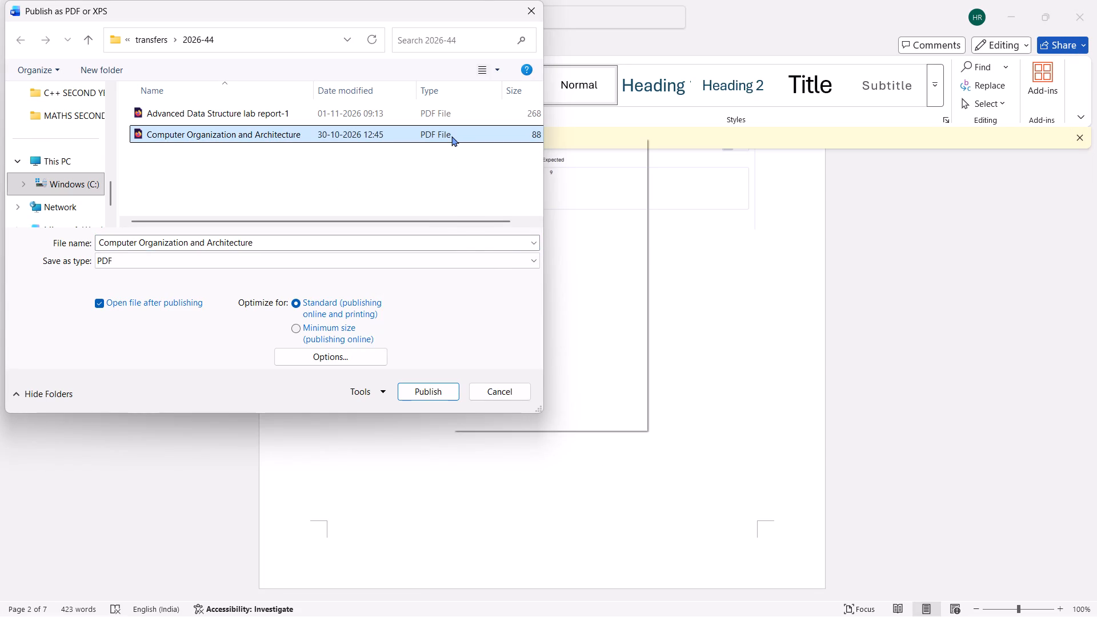
left_click(360, 131)
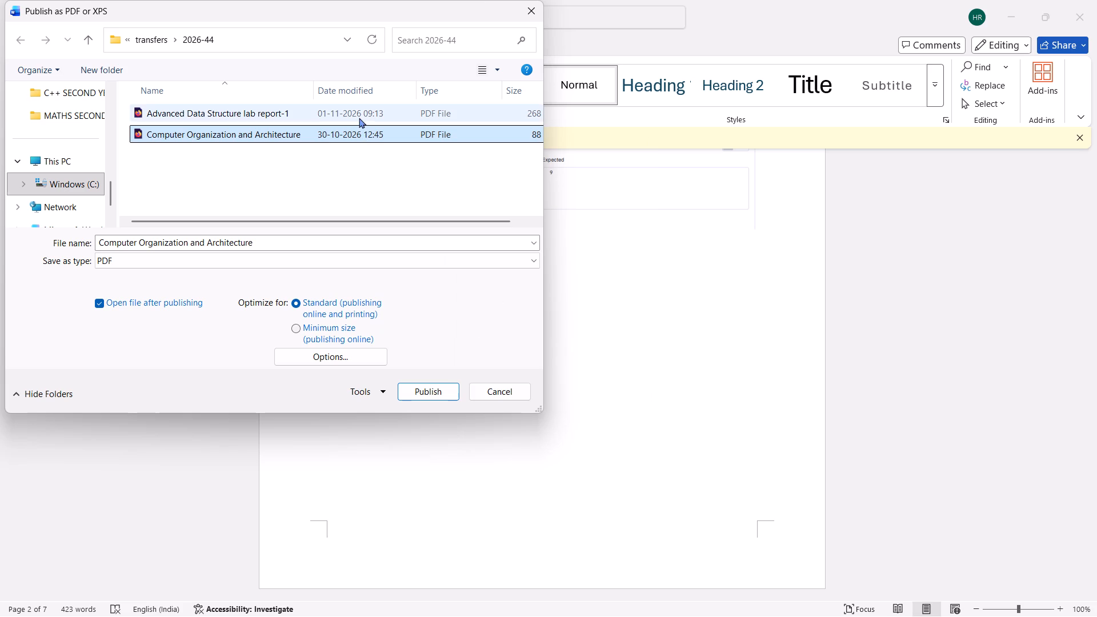
left_click(359, 117)
right_click(359, 117)
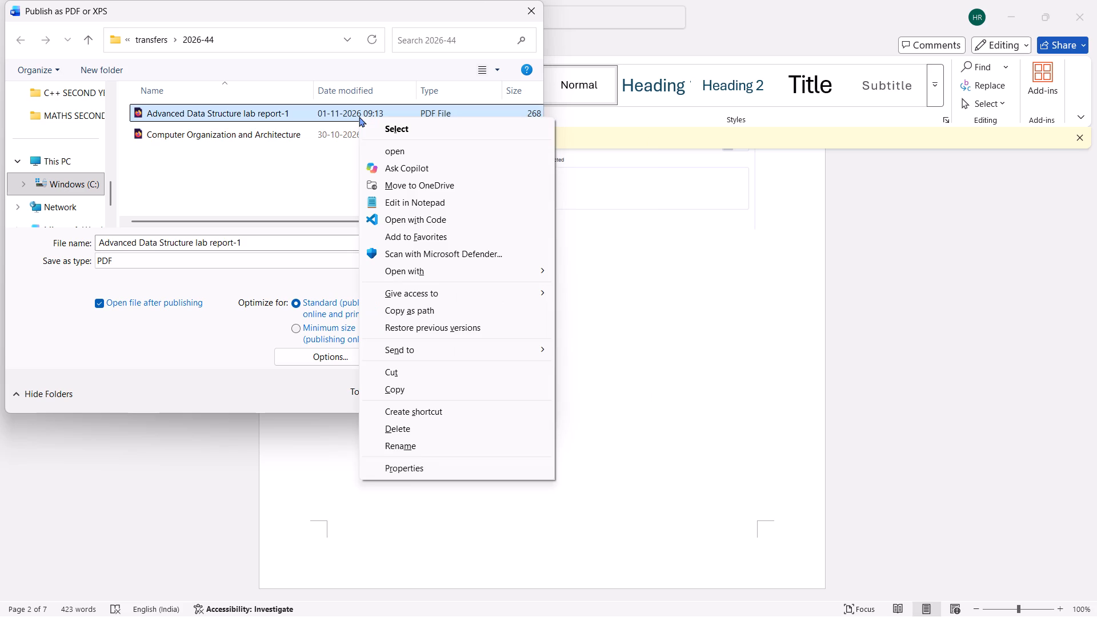
left_click(417, 372)
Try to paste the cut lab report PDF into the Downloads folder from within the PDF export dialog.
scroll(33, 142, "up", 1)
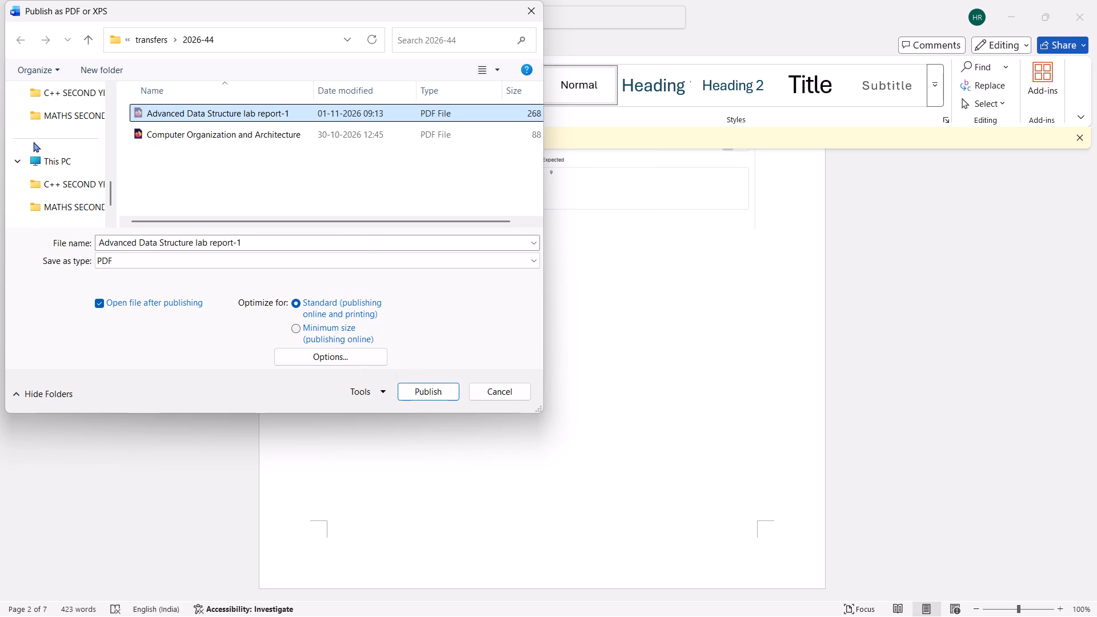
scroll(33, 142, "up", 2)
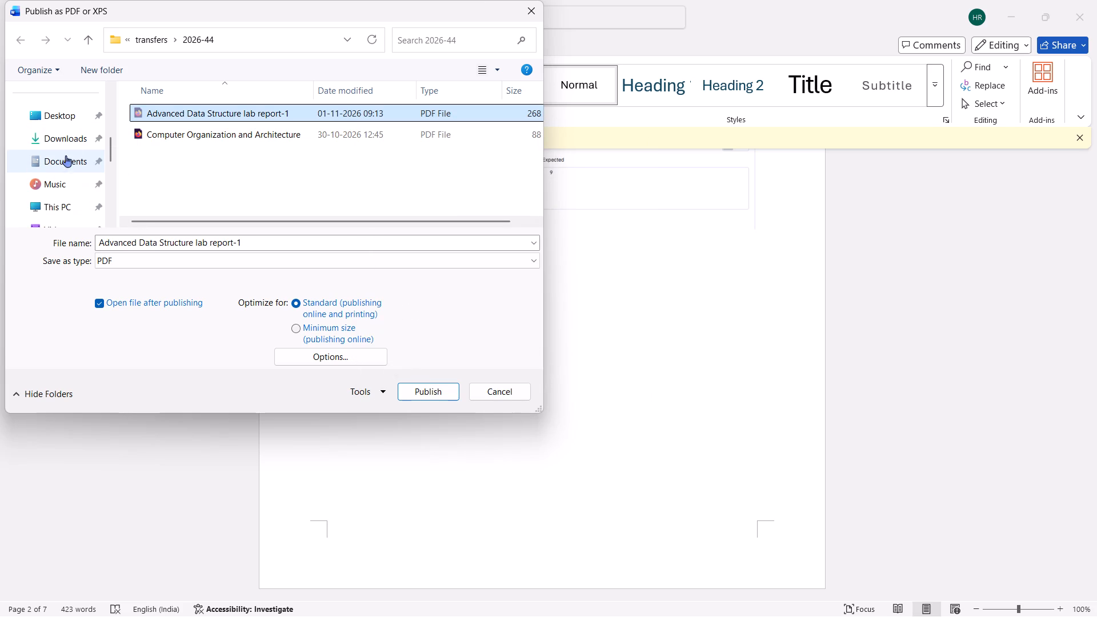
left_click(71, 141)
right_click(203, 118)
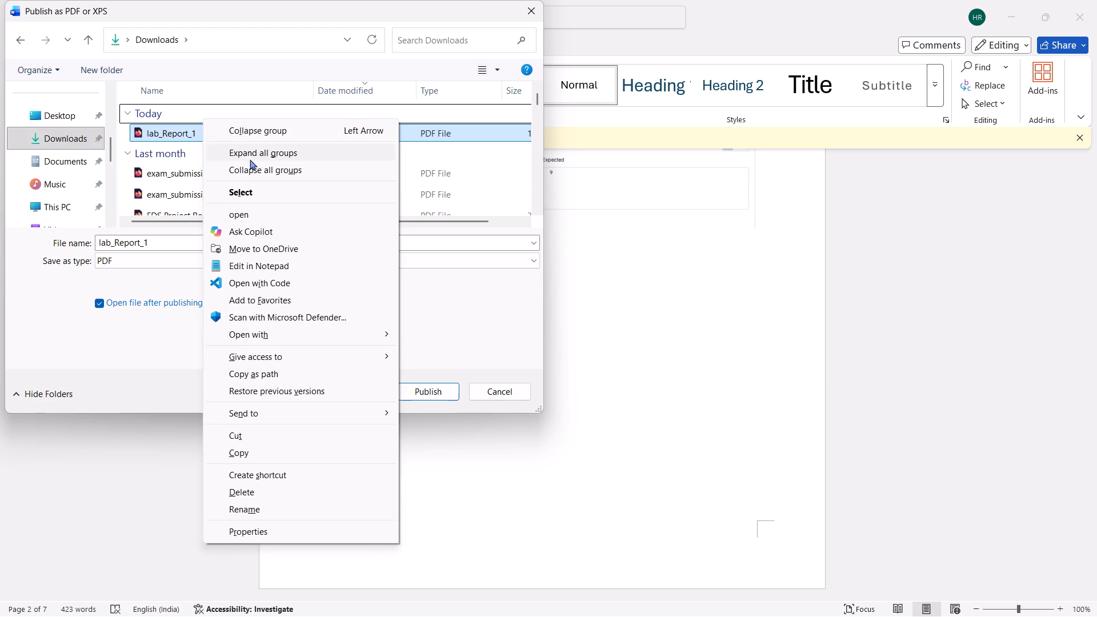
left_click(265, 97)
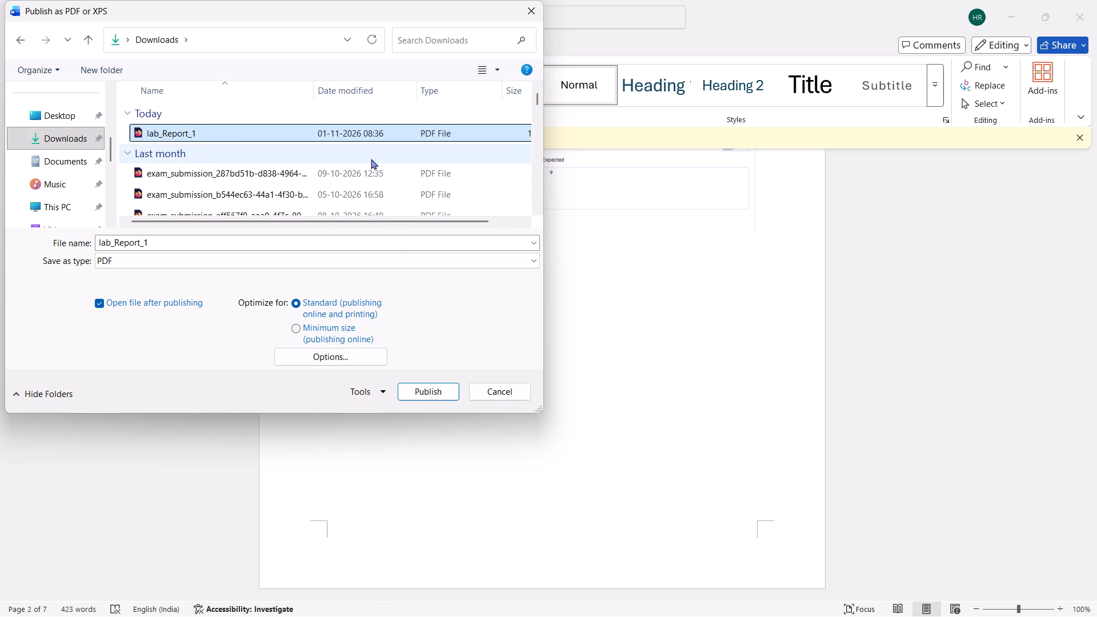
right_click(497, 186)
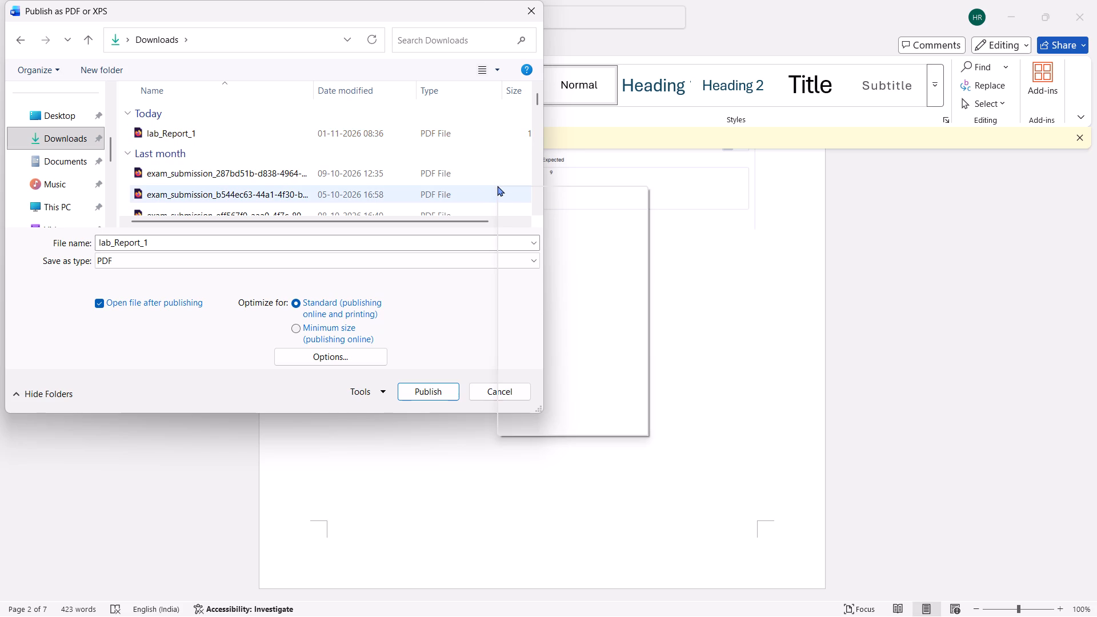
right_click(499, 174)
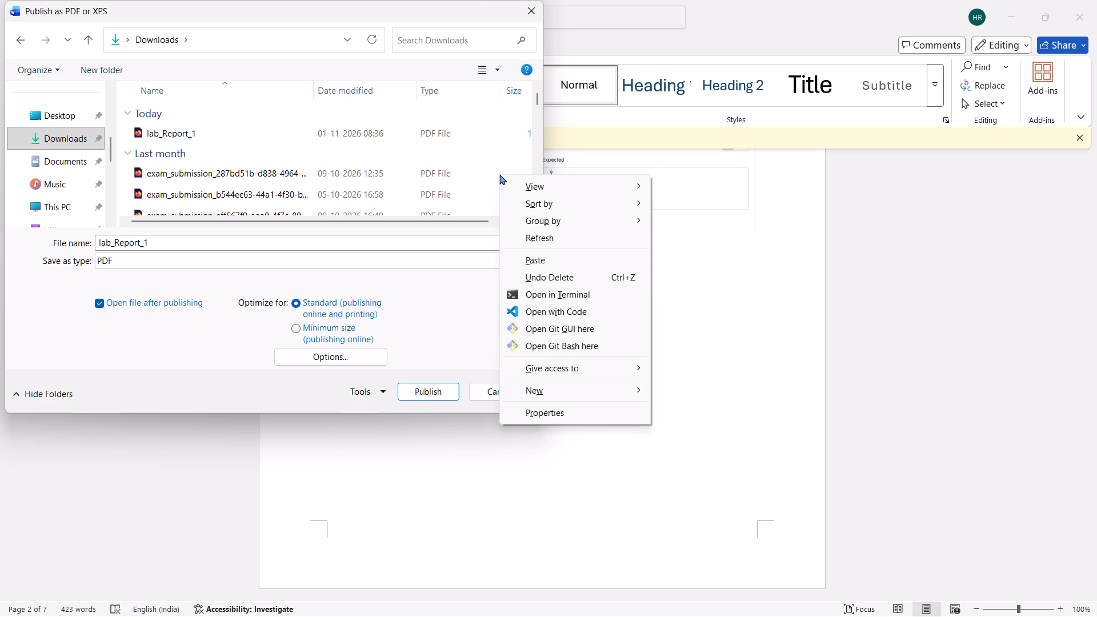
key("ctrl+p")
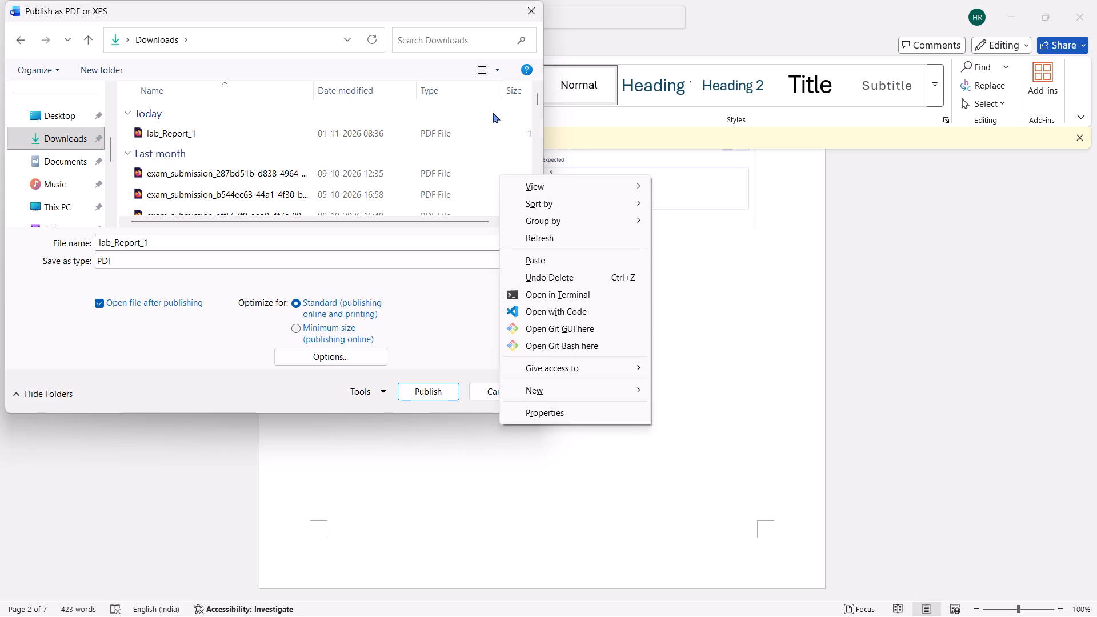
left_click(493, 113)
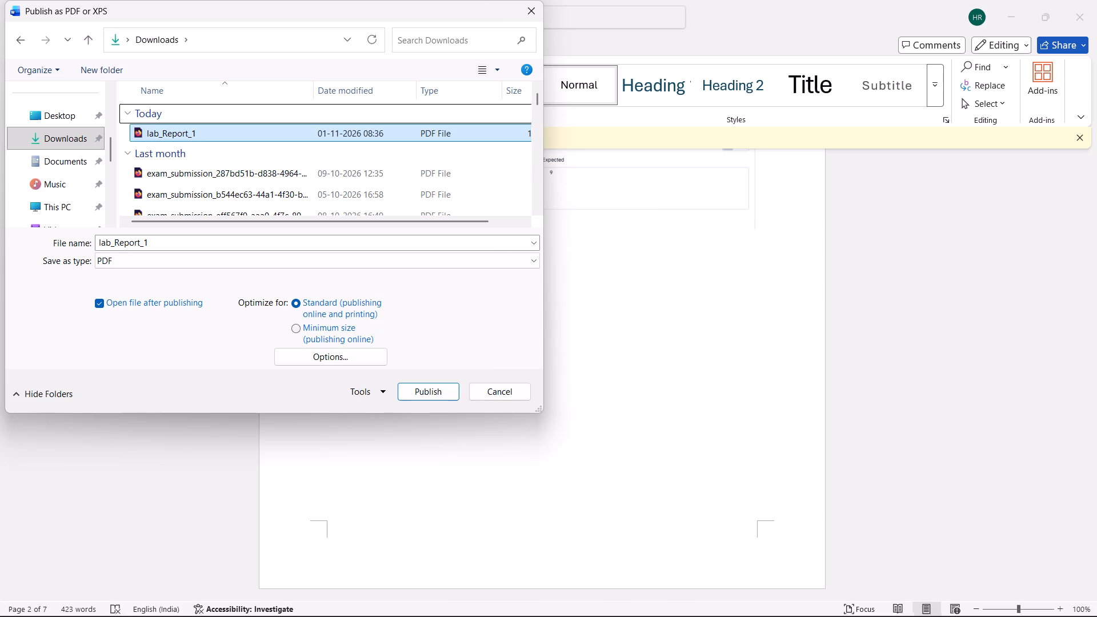
Switch to File Explorer and paste the cut Advanced Data Structure lab report-1 PDF into the Downloads folder.
left_click(744, 599)
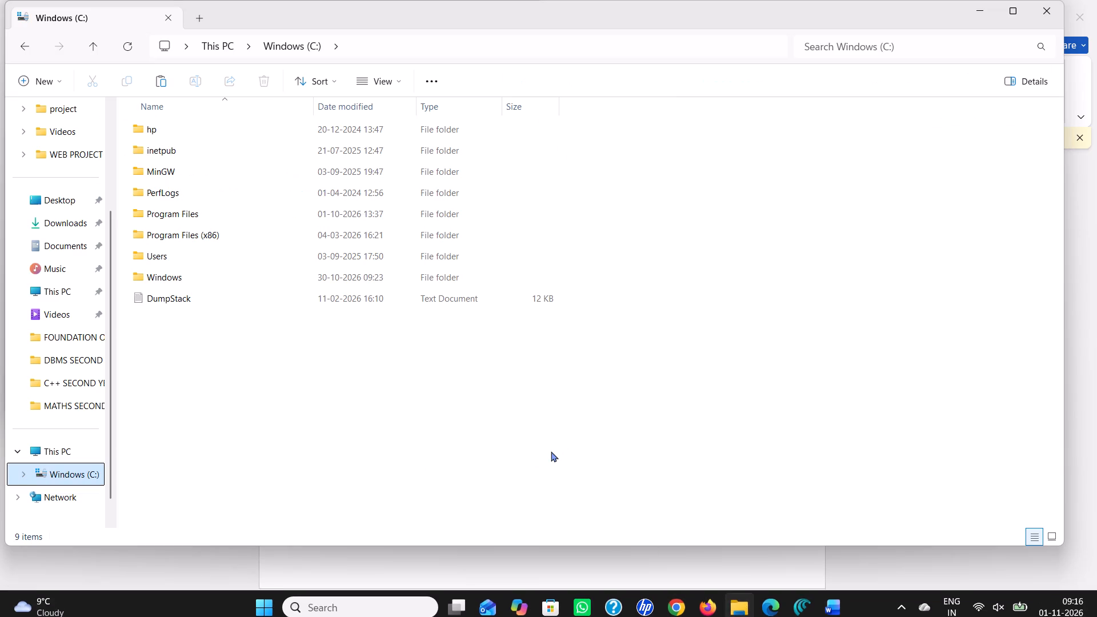
left_click(75, 231)
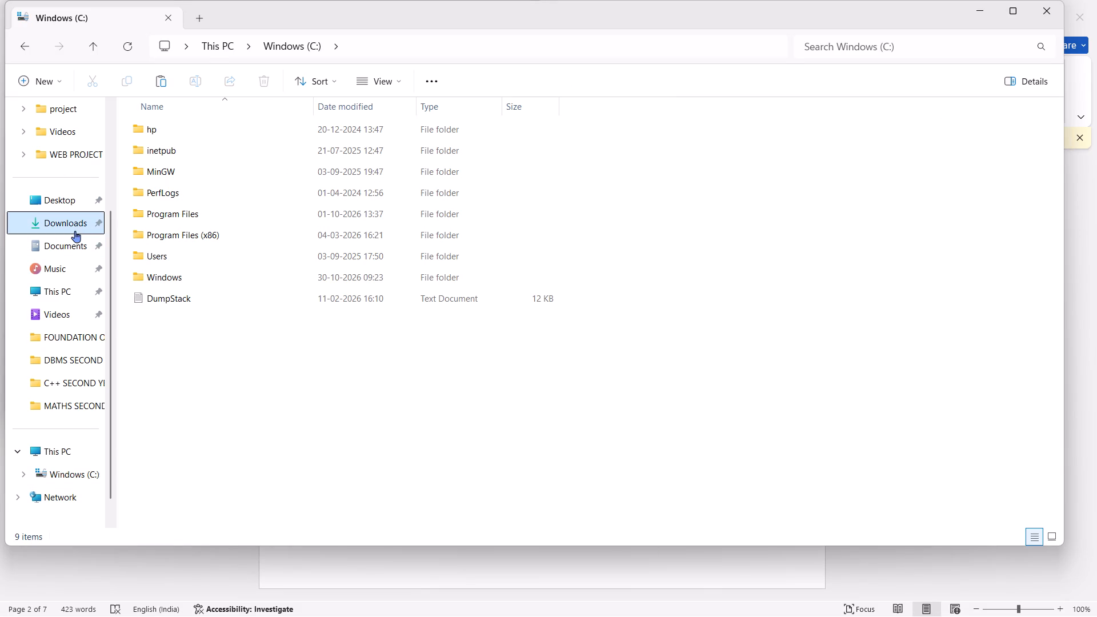
right_click(659, 230)
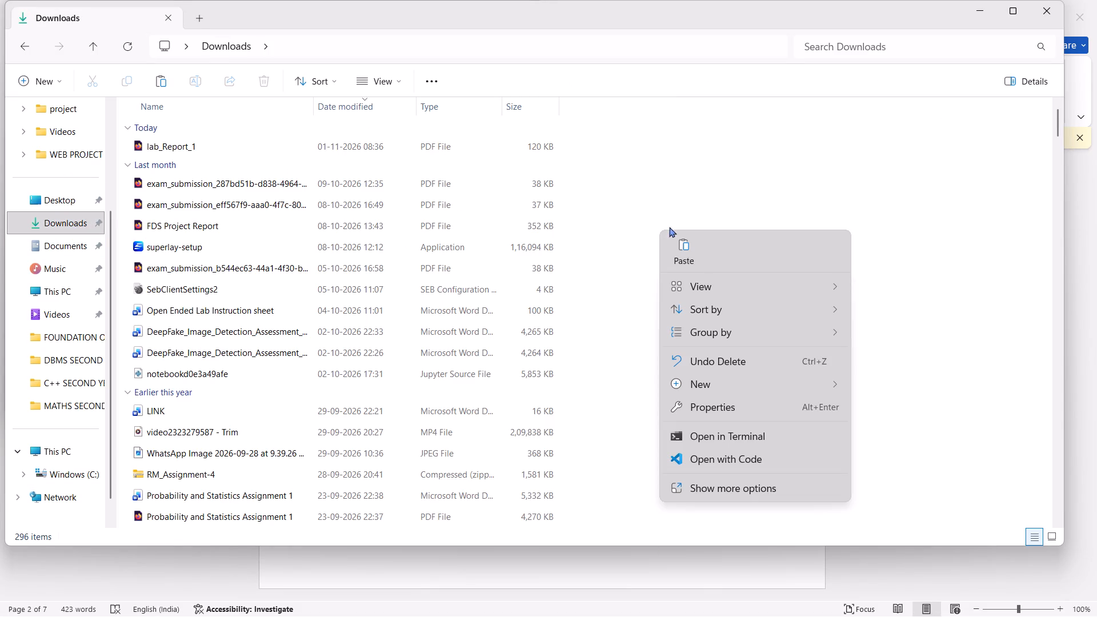
left_click(685, 245)
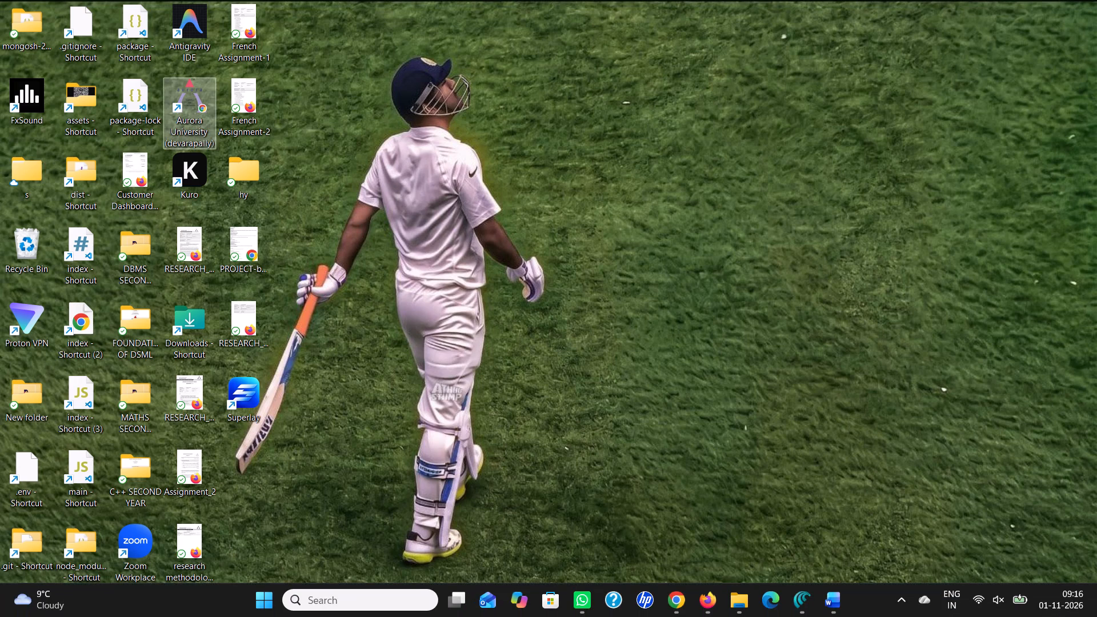
left_click(730, 604)
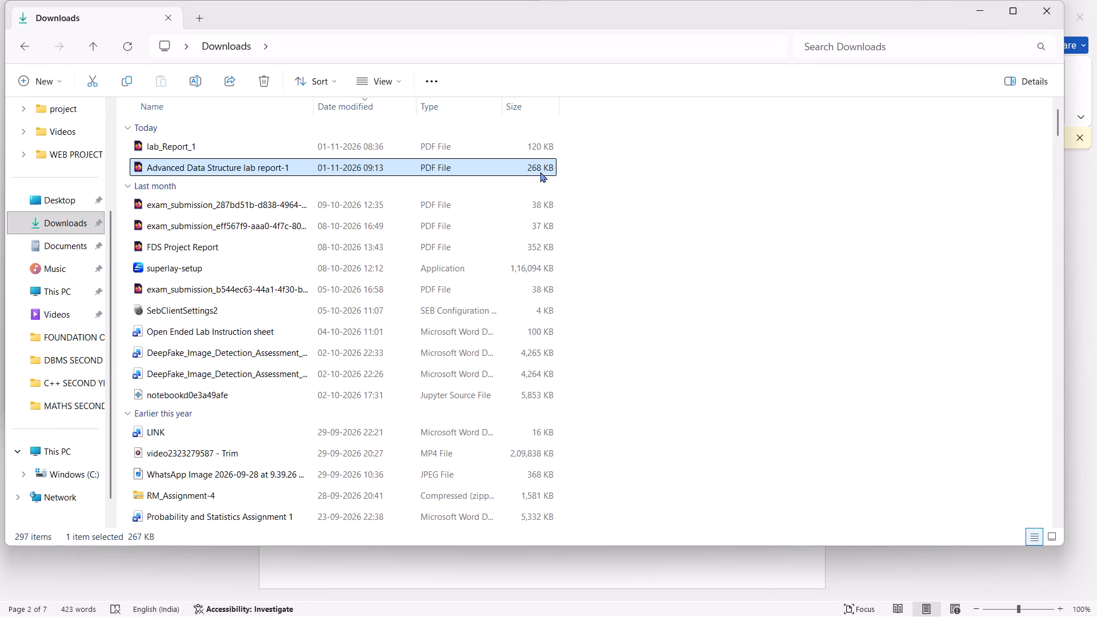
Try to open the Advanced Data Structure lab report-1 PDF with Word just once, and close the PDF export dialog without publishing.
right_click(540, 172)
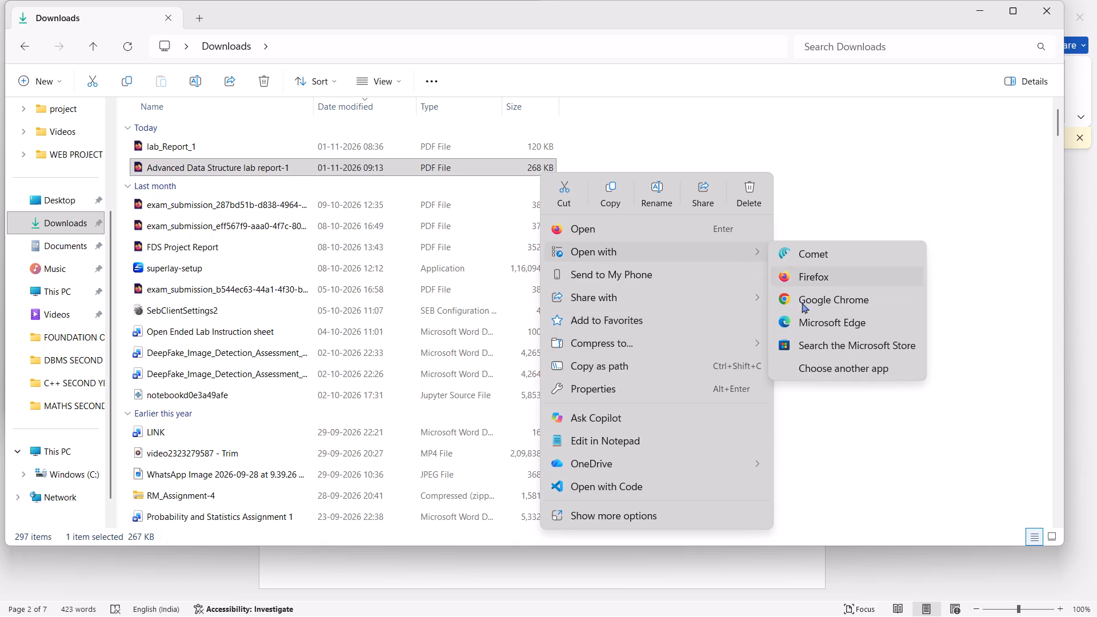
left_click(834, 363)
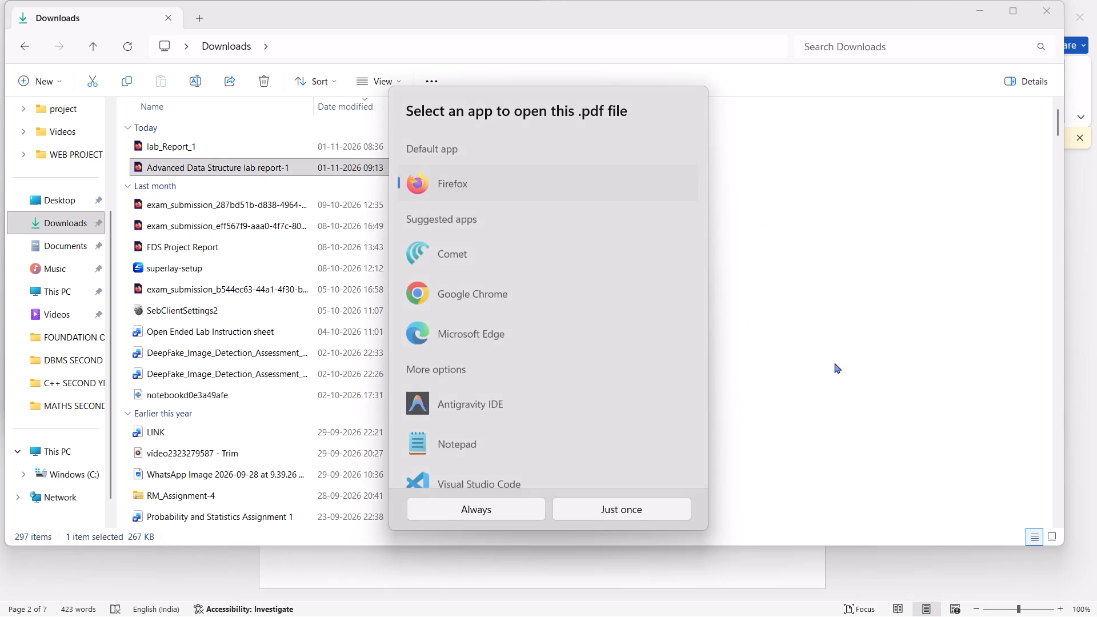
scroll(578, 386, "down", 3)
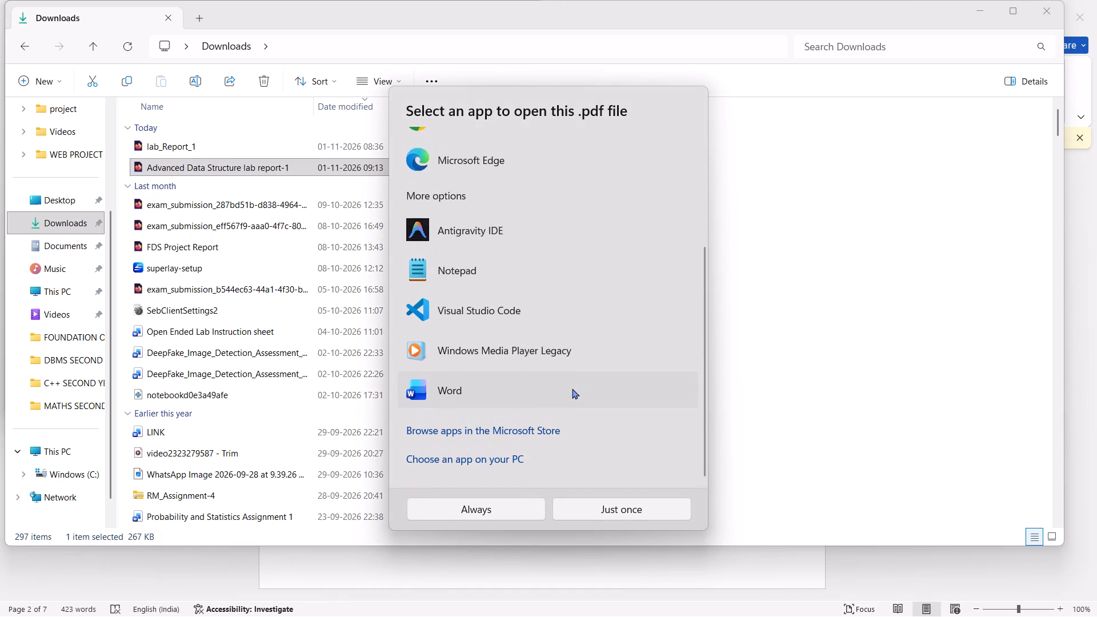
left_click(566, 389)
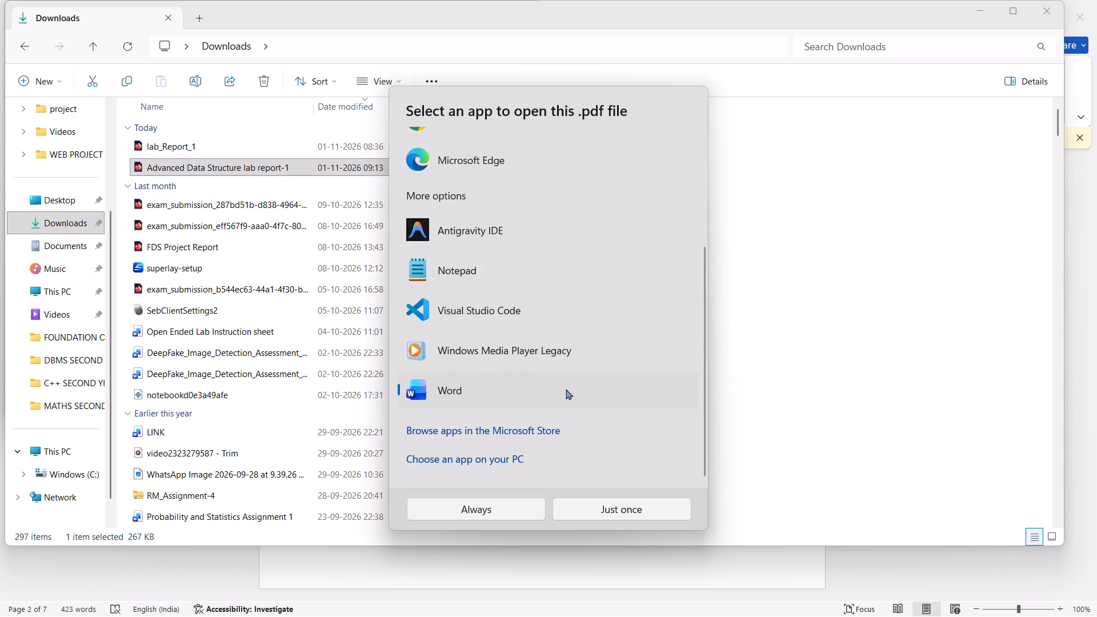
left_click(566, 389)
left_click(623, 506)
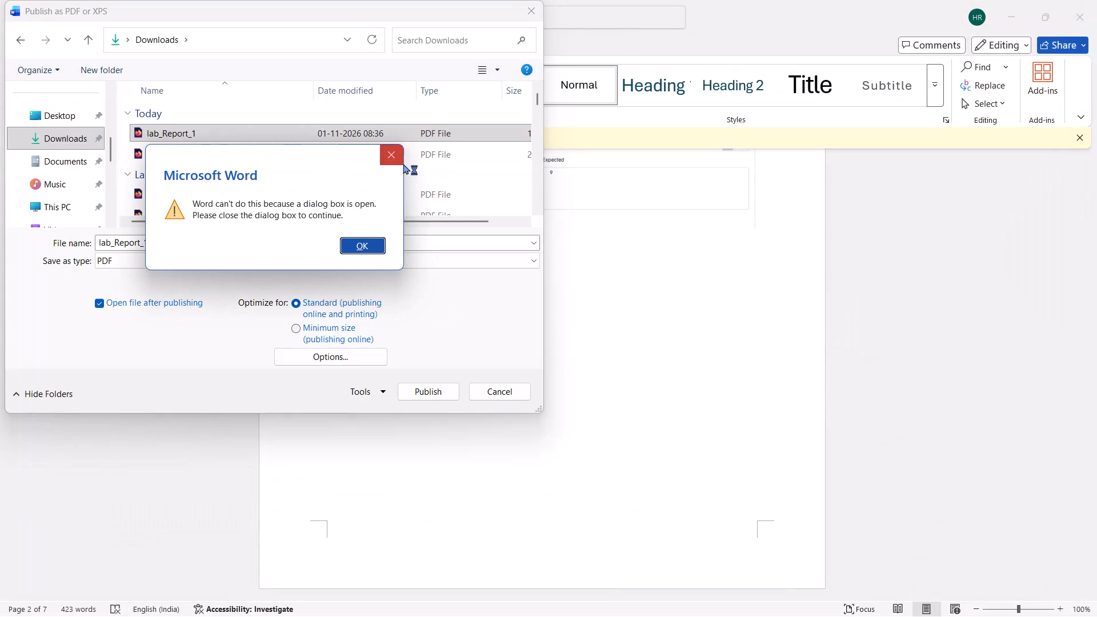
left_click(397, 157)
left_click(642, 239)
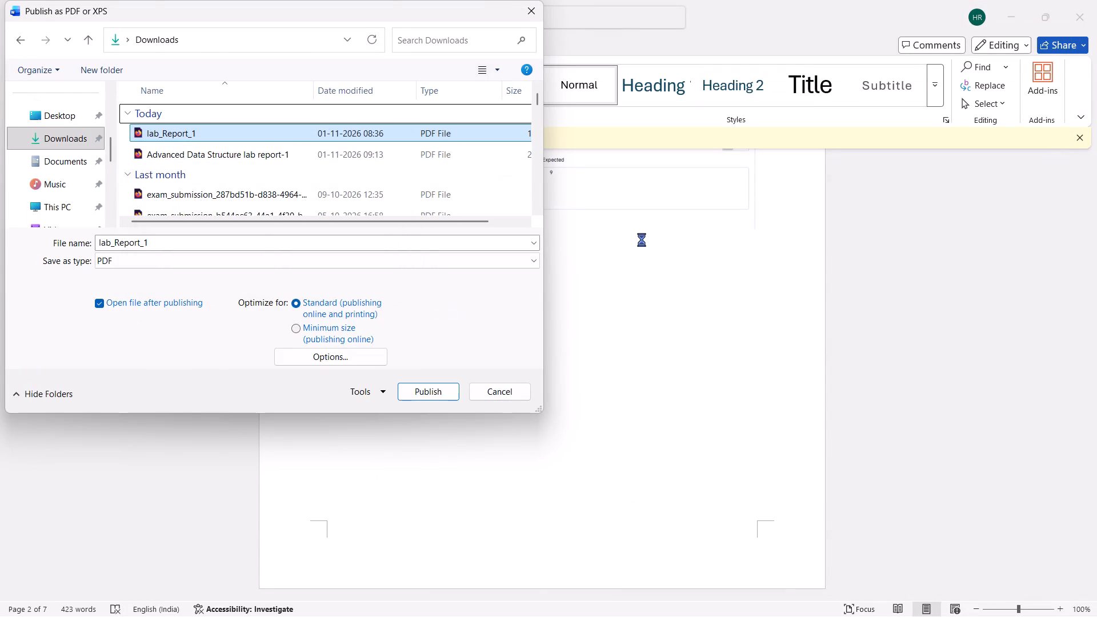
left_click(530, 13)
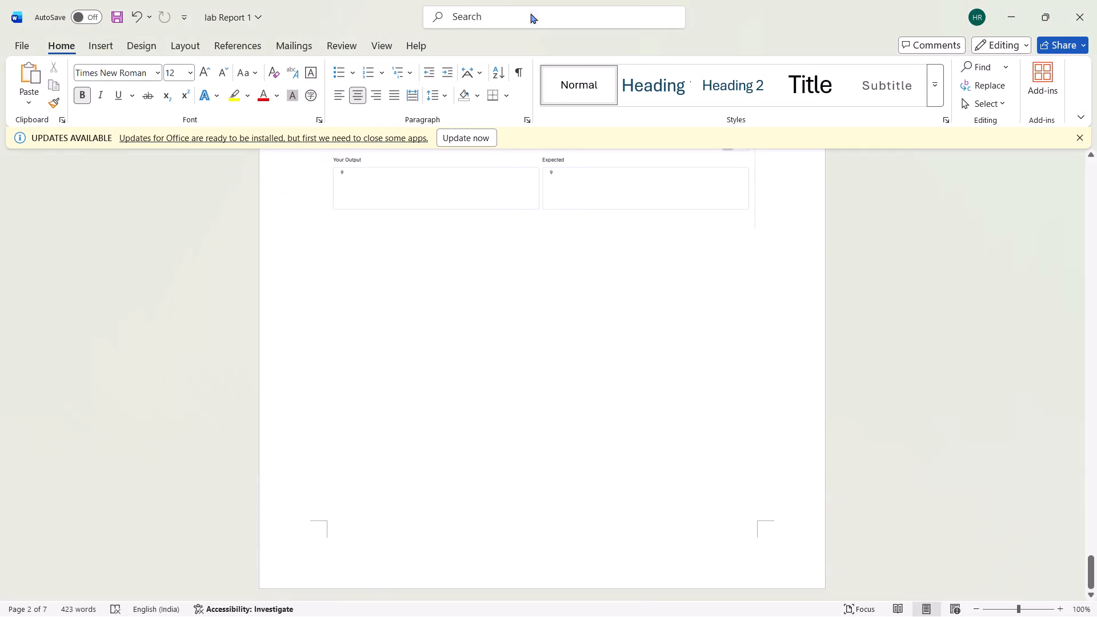
Switch to File Explorer and create a folder named Advanced Data Structure on the Desktop.
left_click(741, 600)
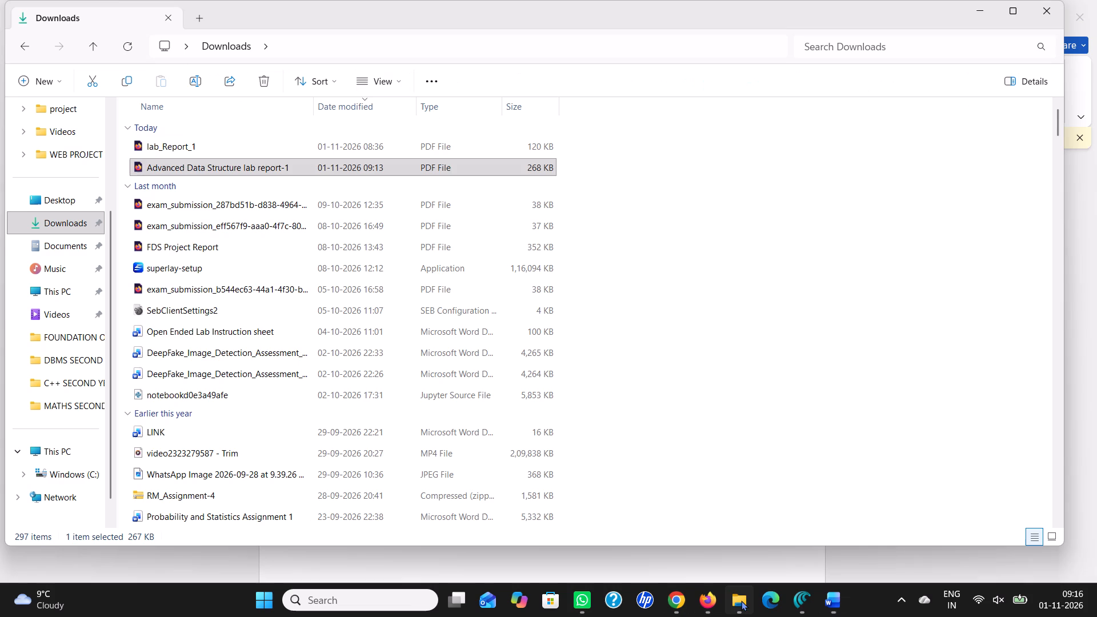
left_click(83, 204)
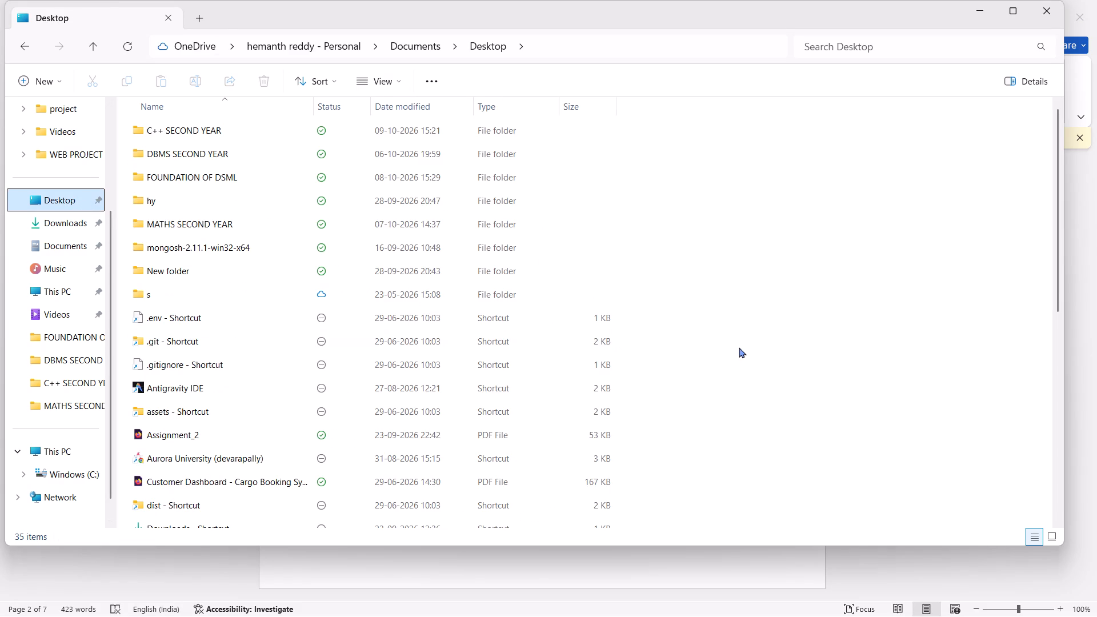
right_click(739, 347)
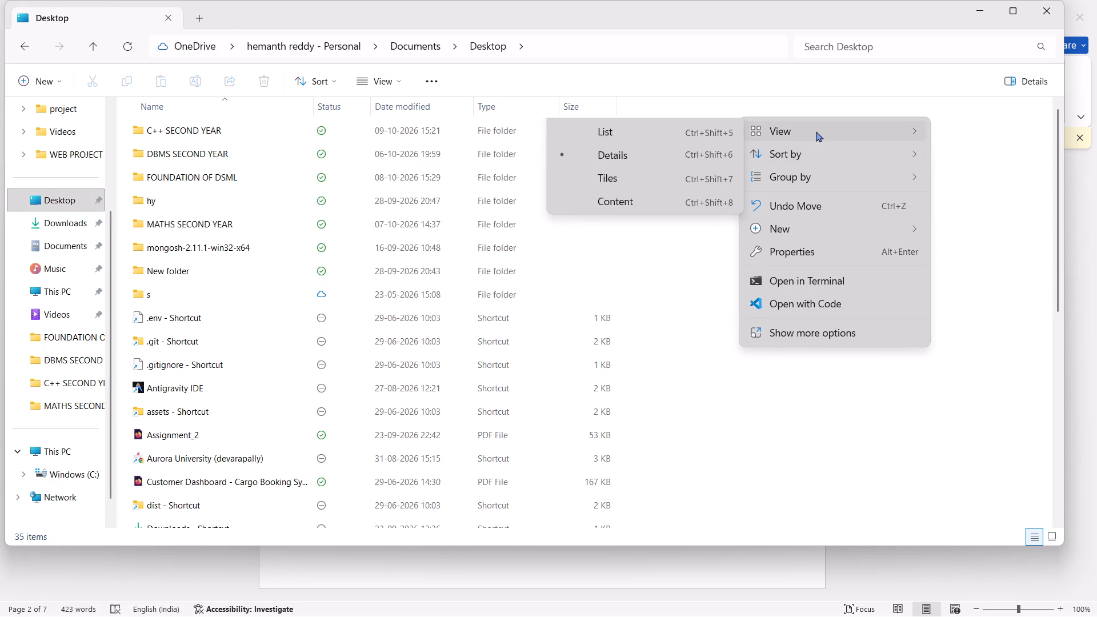
left_click(698, 229)
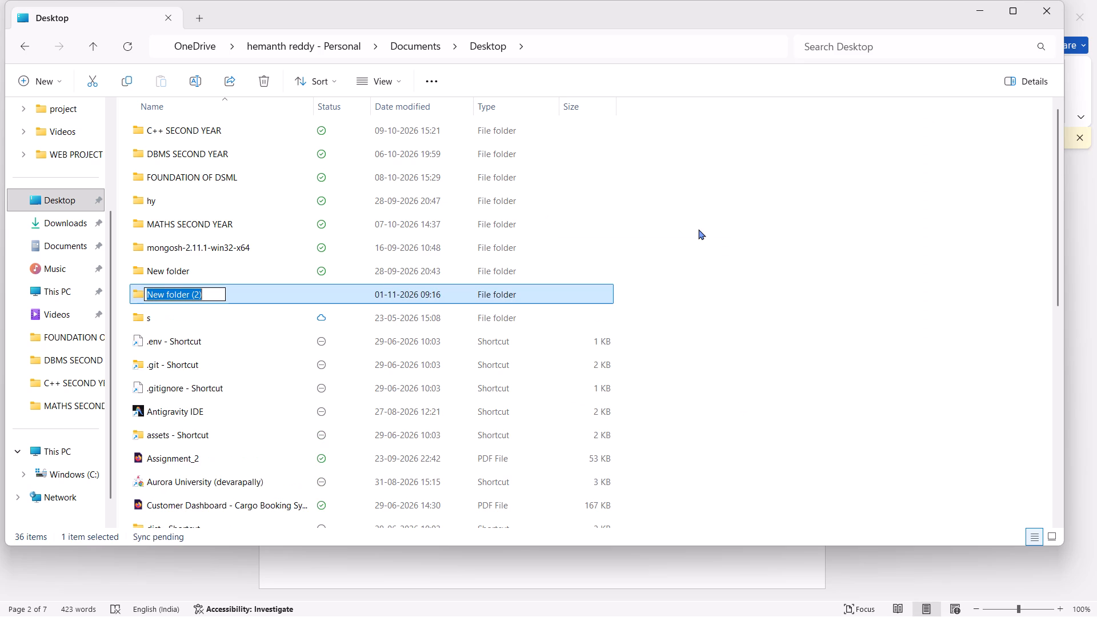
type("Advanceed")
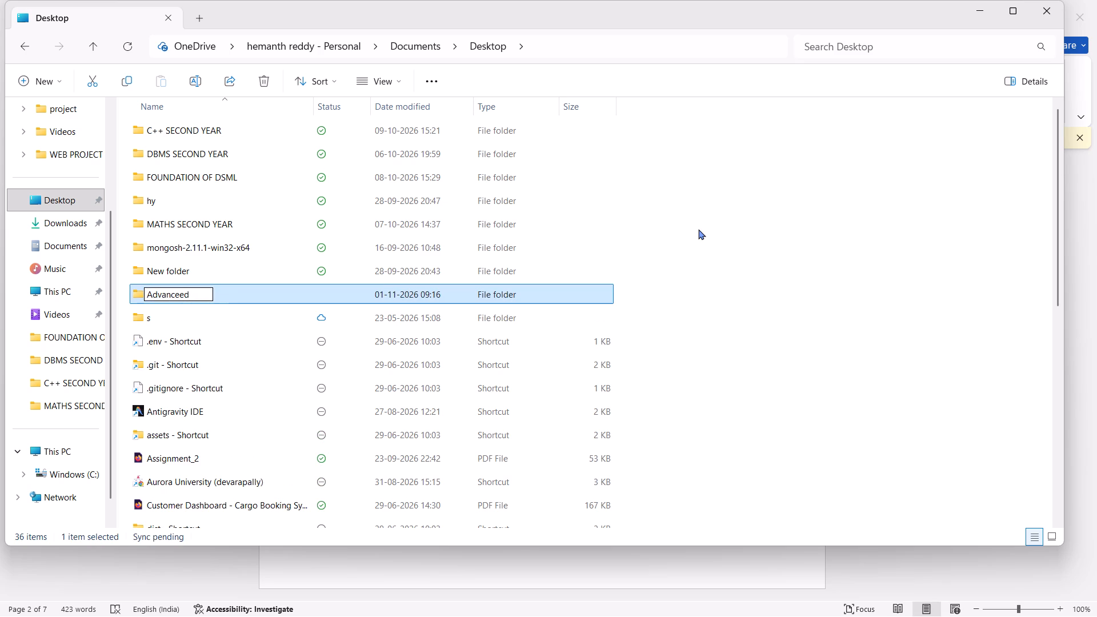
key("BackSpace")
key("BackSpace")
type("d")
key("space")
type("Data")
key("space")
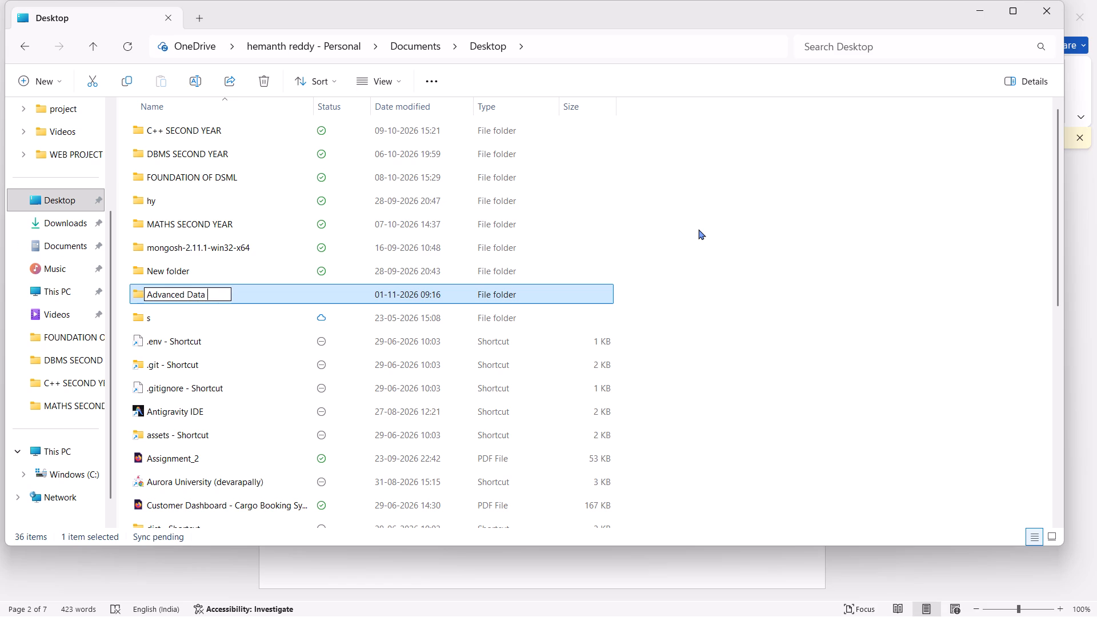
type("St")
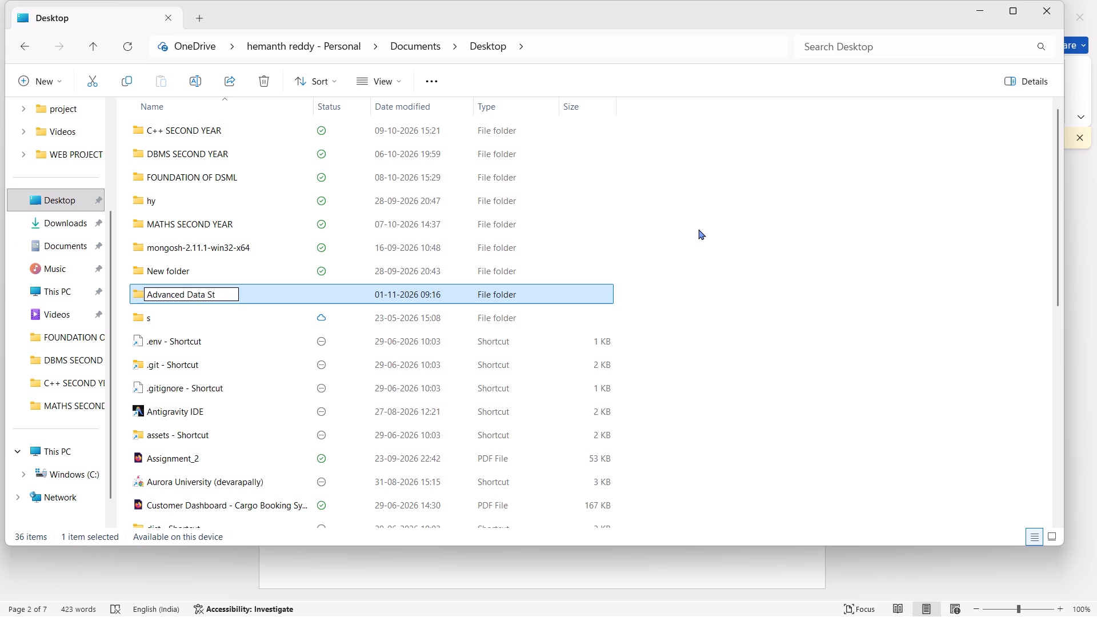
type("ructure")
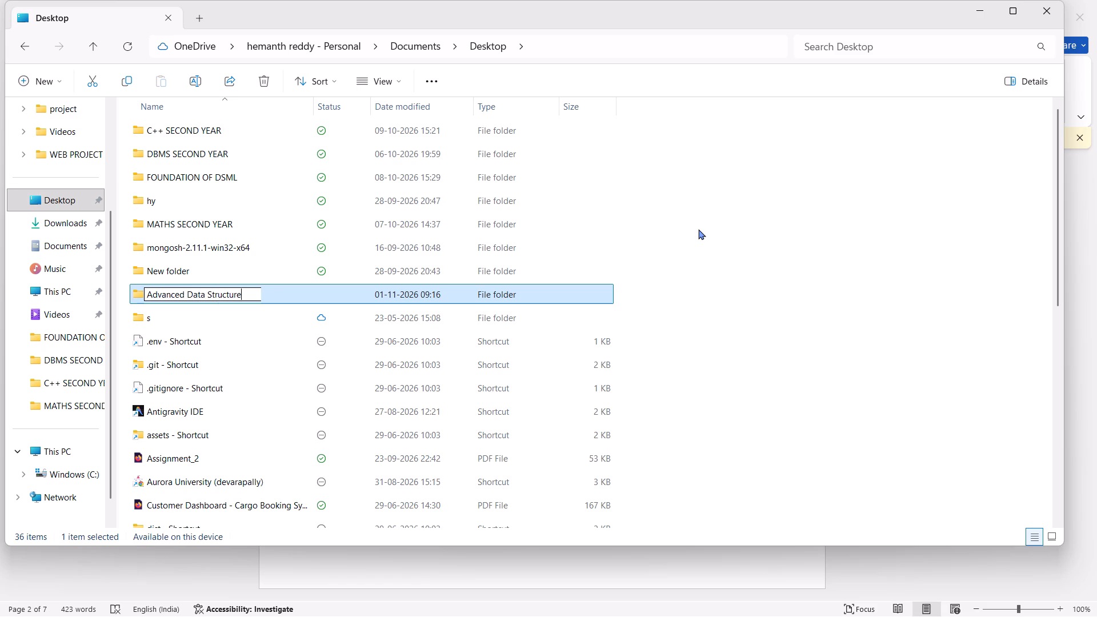
left_click(717, 295)
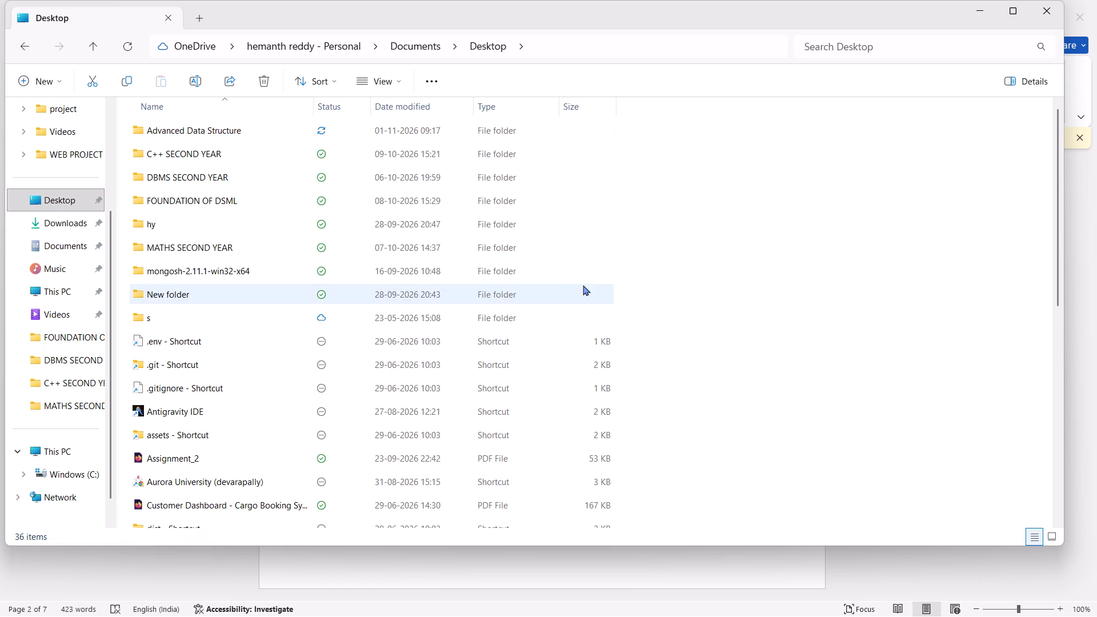
Open the new Advanced Data Structure folder on the Desktop.
left_click(509, 121)
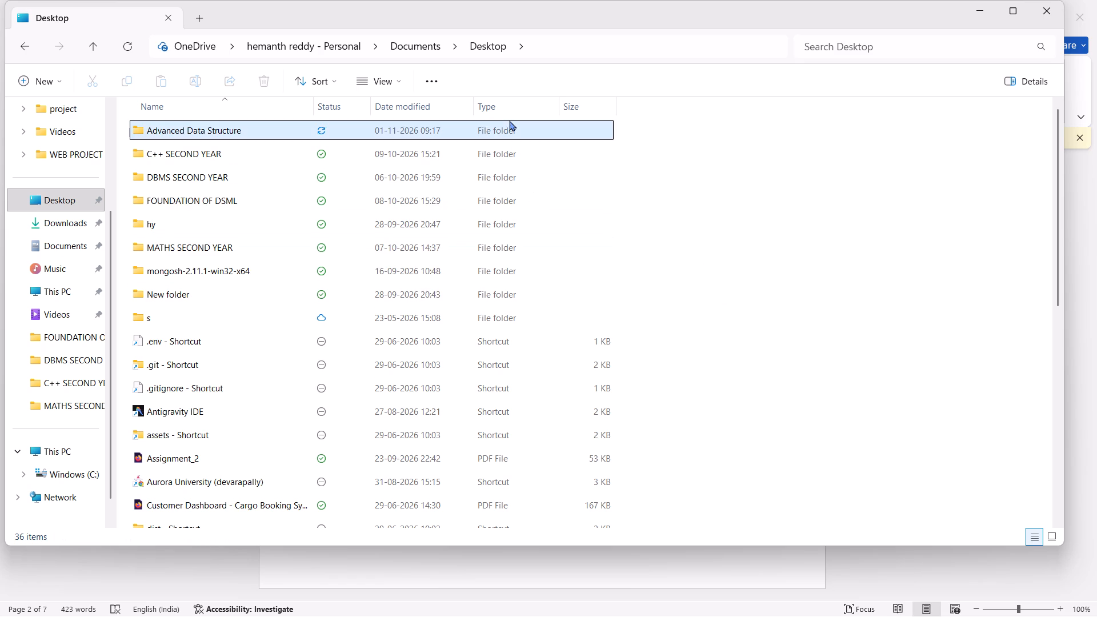
double_click(514, 126)
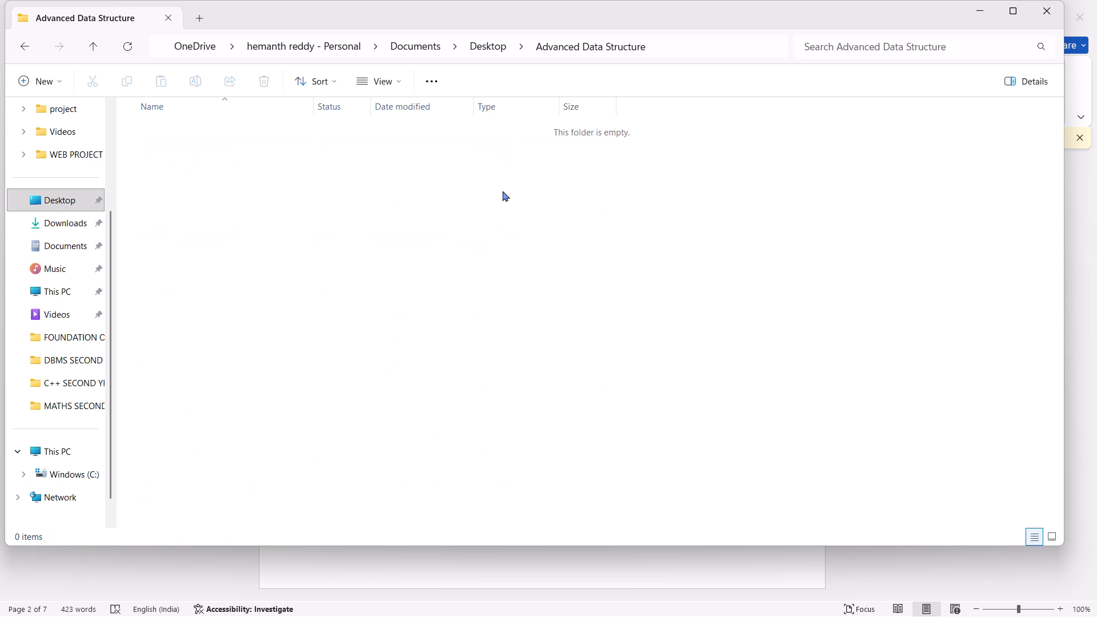
left_click(502, 191)
right_click(502, 189)
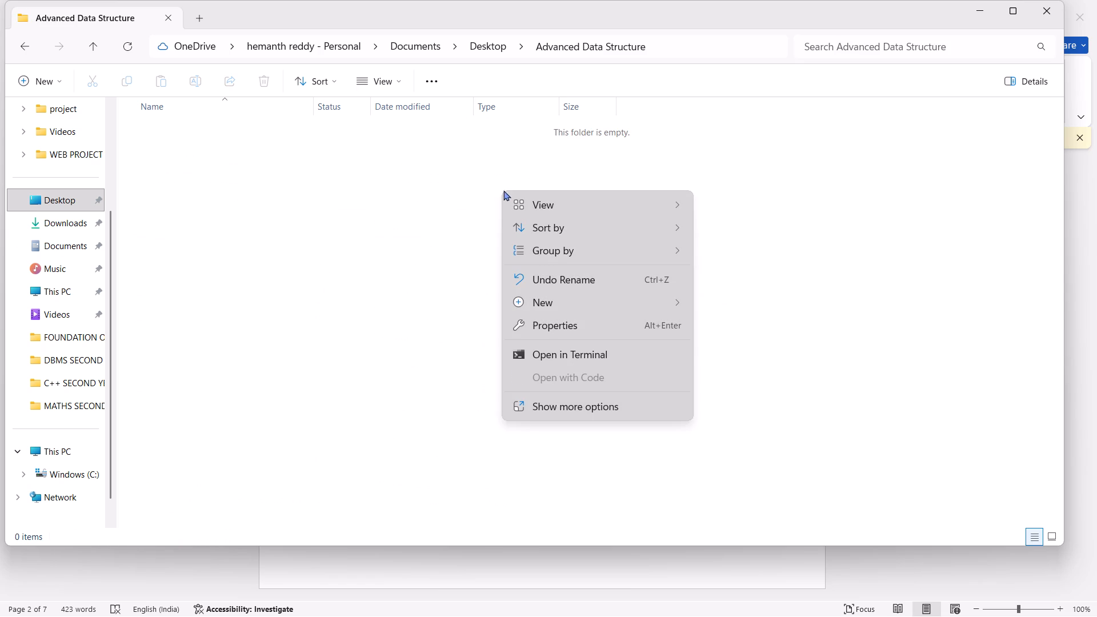
Move the Advanced Data Structure lab report-1 PDF from Downloads into the Advanced Data Structure folder on the Desktop, and close File Explorer.
left_click(87, 230)
right_click(179, 152)
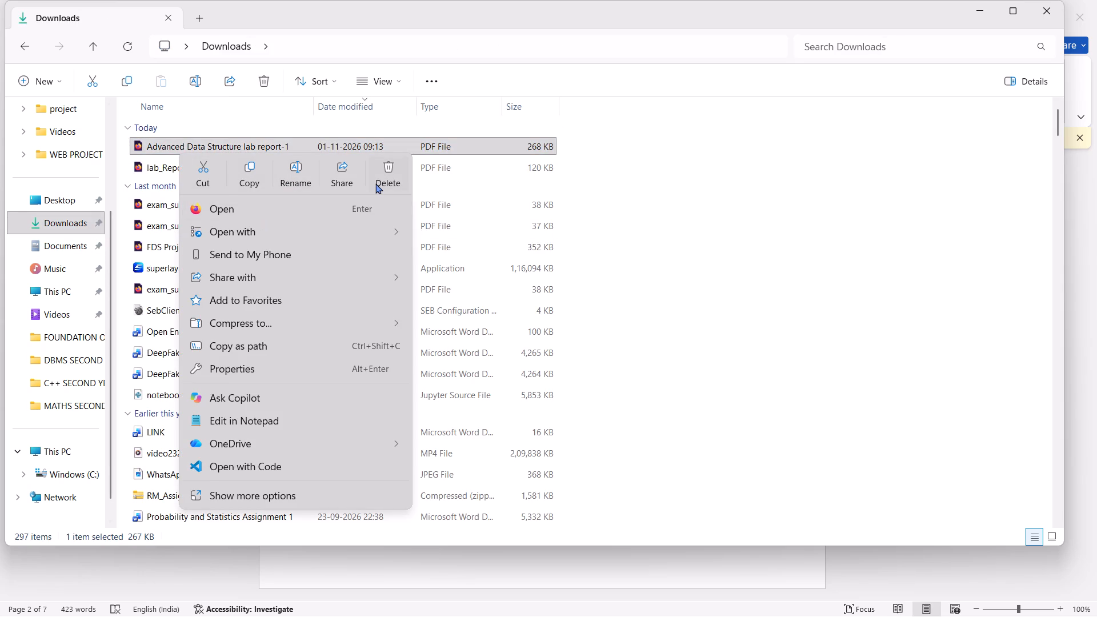
left_click(651, 190)
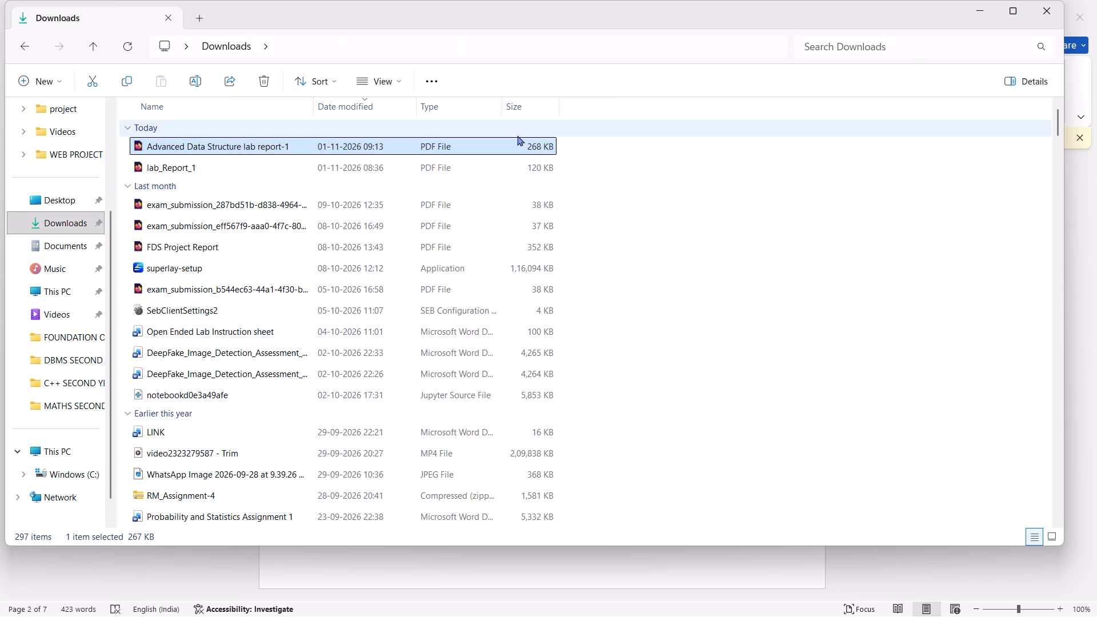
left_click(696, 166)
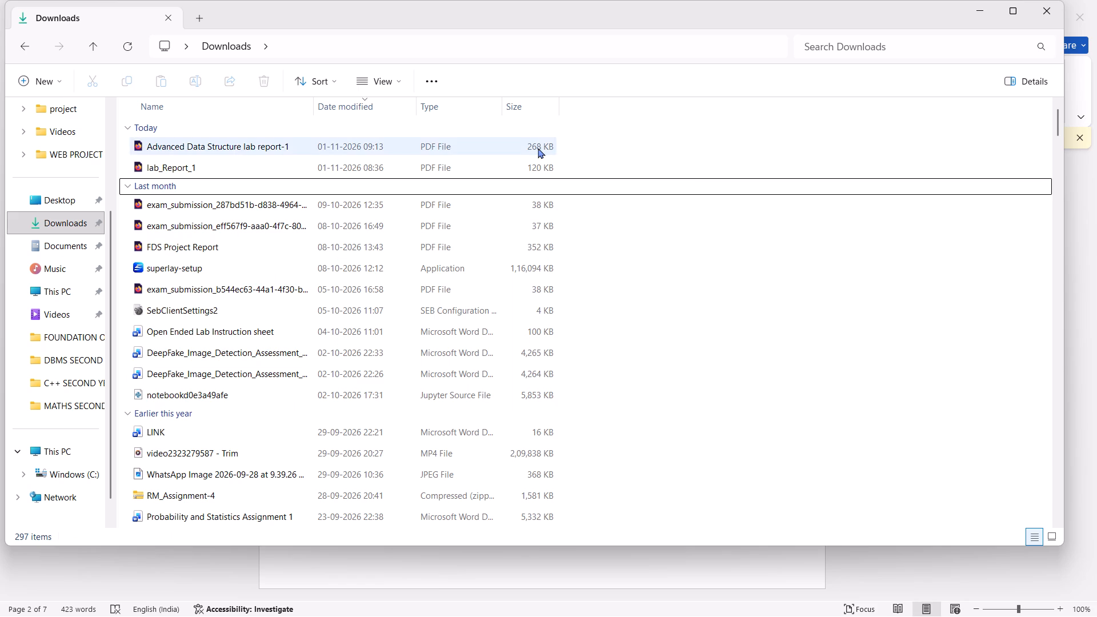
right_click(538, 148)
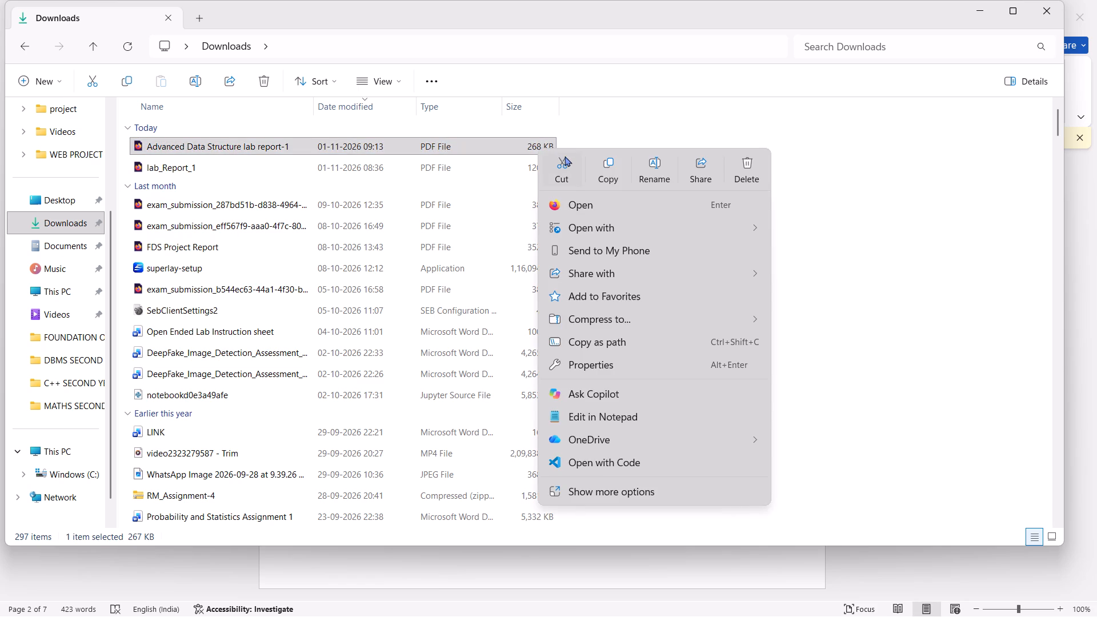
left_click(566, 160)
left_click(78, 191)
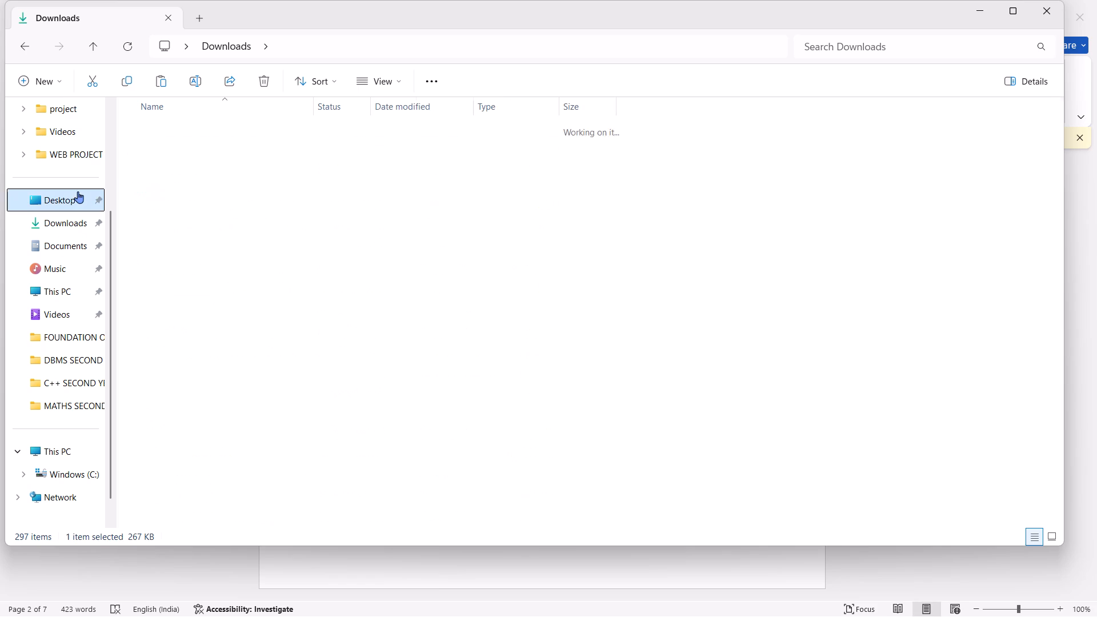
double_click(195, 135)
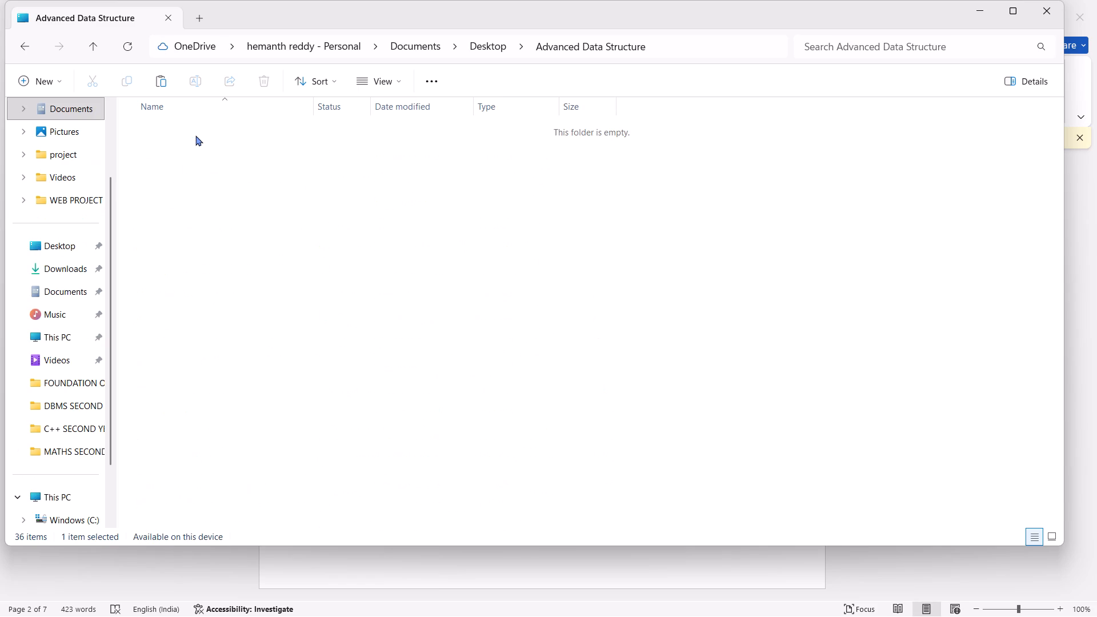
right_click(225, 171)
left_click(246, 187)
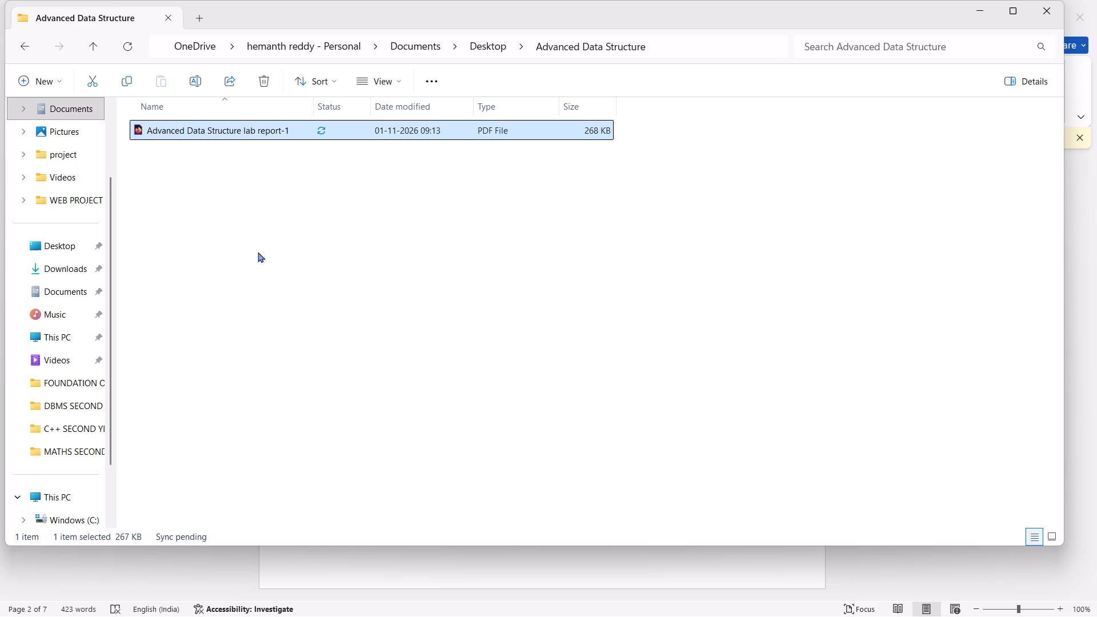
left_click(1045, 3)
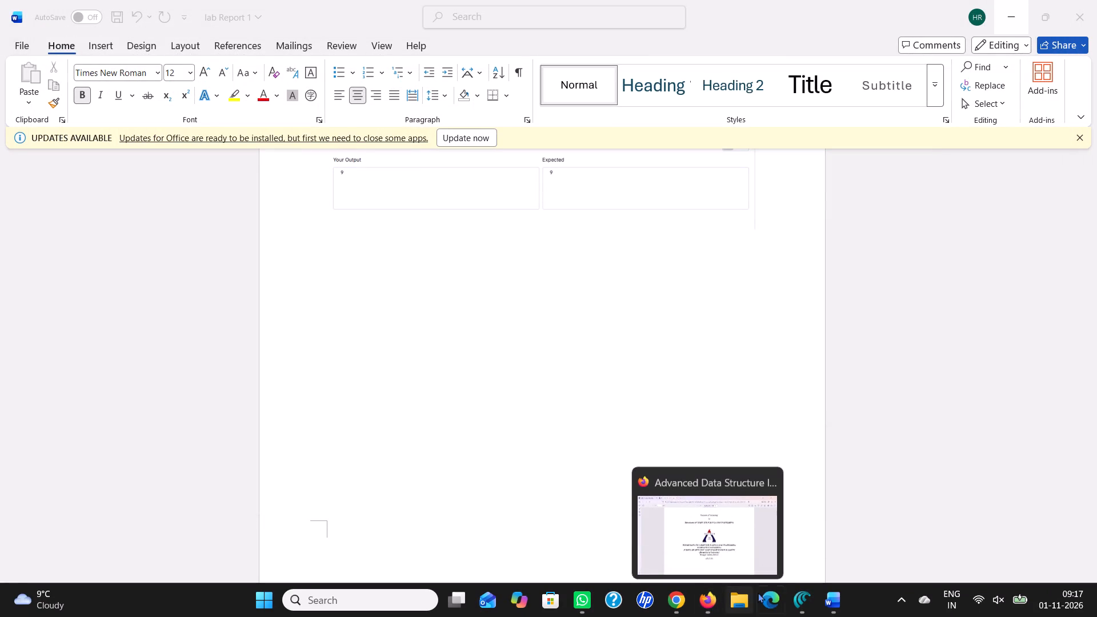